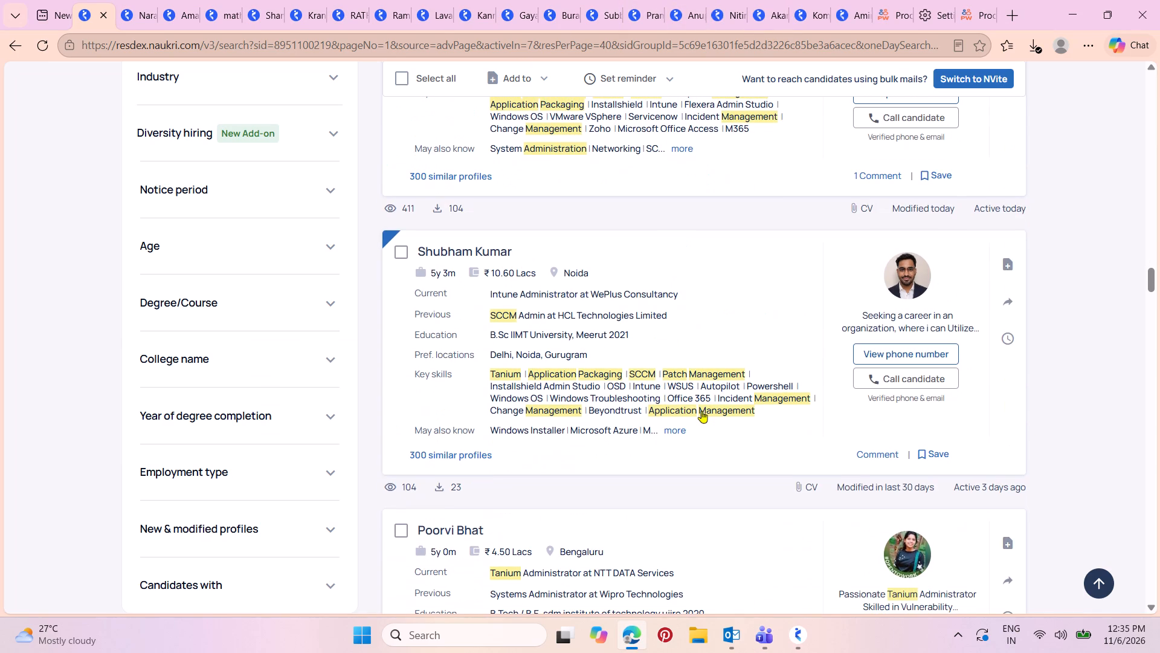
Look through the Tanium/SCCM candidate results and open the profile of the Noida-based Systems Admin II at Stefanini.
{"action": "scroll", "coordinate": [701, 411], "scroll_direction": "down", "scroll_amount": 5}
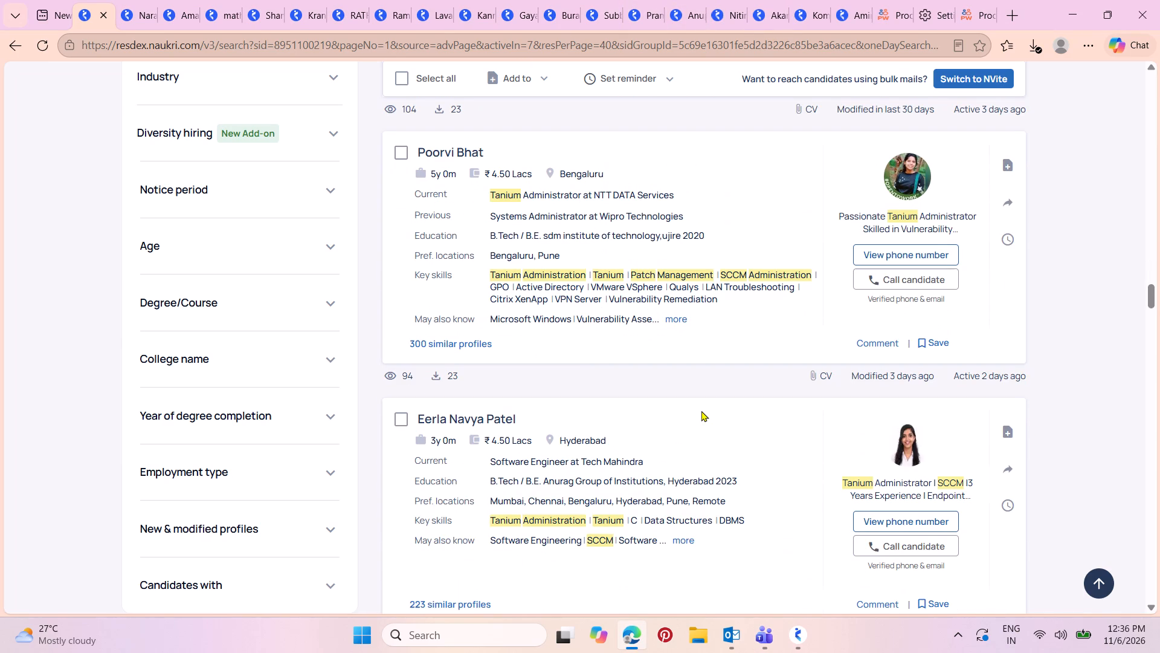
{"action": "scroll", "coordinate": [701, 411], "scroll_direction": "down", "scroll_amount": 2}
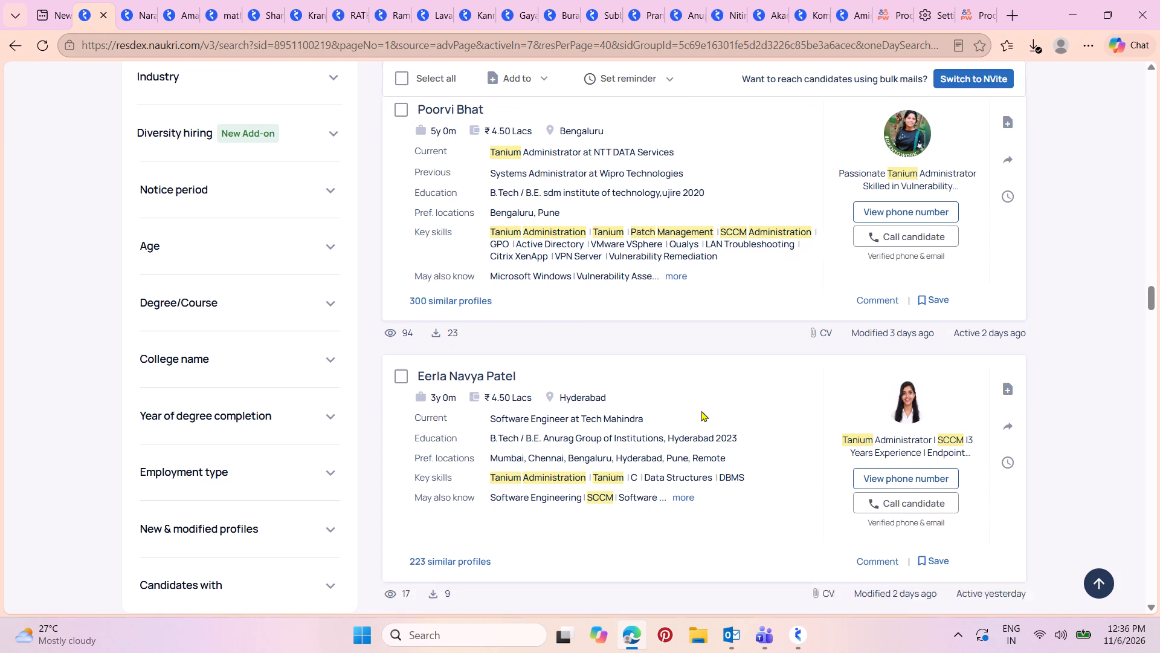
{"action": "scroll", "coordinate": [701, 411], "scroll_direction": "down", "scroll_amount": 5}
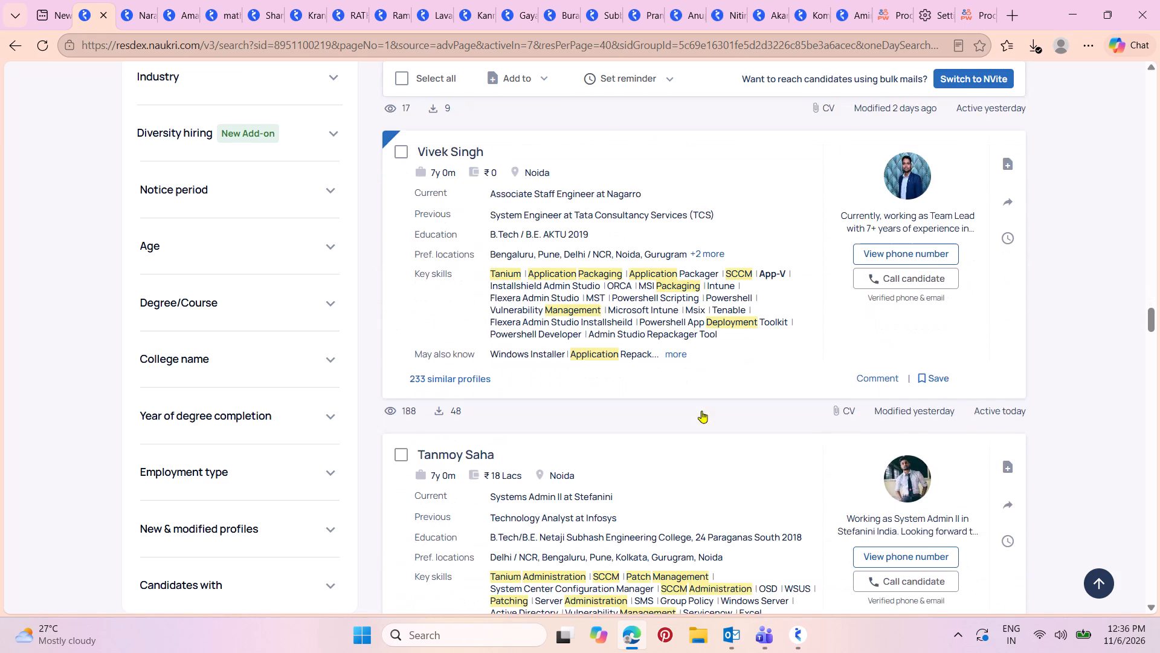
{"action": "scroll", "coordinate": [701, 411], "scroll_direction": "down", "scroll_amount": 3}
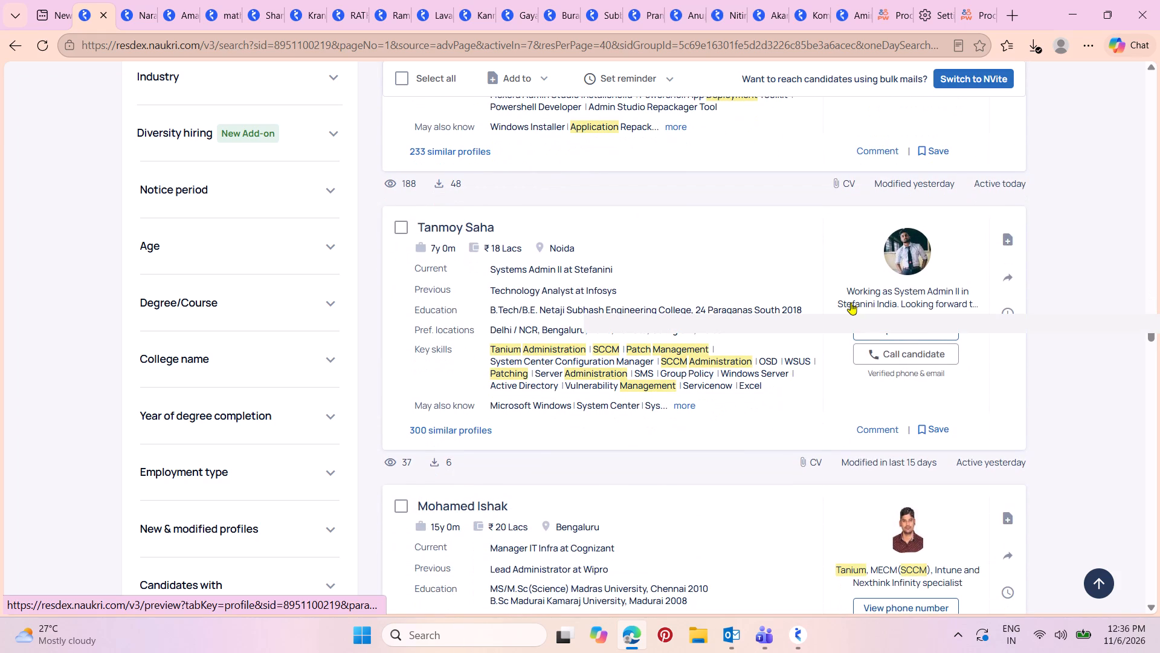
{"action": "left_click", "coordinate": [457, 224]}
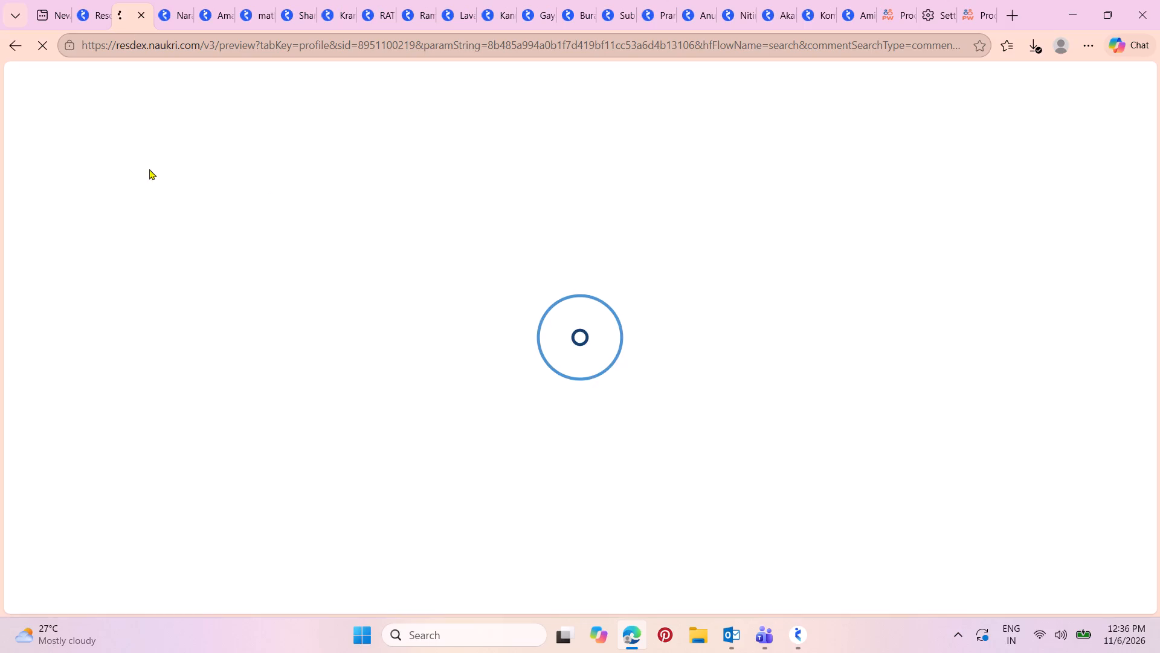
Review the Stefanini candidate's key skills, work experience, education, certifications and attached CV.
{"action": "scroll", "coordinate": [121, 284], "scroll_direction": "down", "scroll_amount": 3}
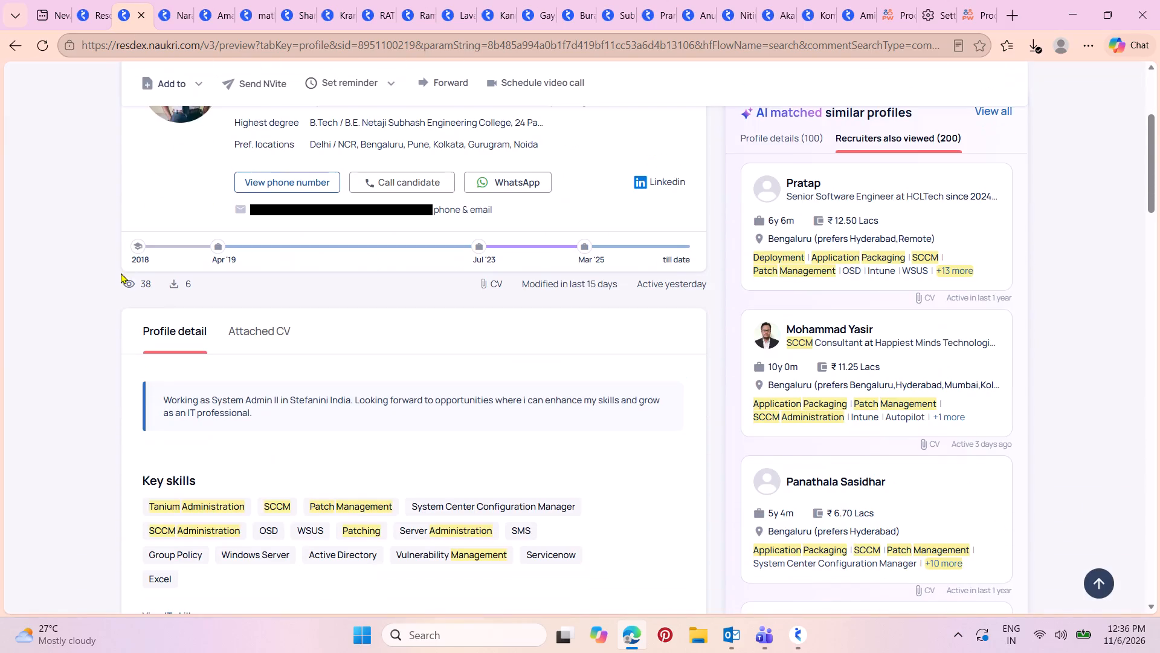
{"action": "scroll", "coordinate": [262, 337], "scroll_direction": "down", "scroll_amount": 10}
{"action": "scroll", "coordinate": [173, 310], "scroll_direction": "down", "scroll_amount": 3}
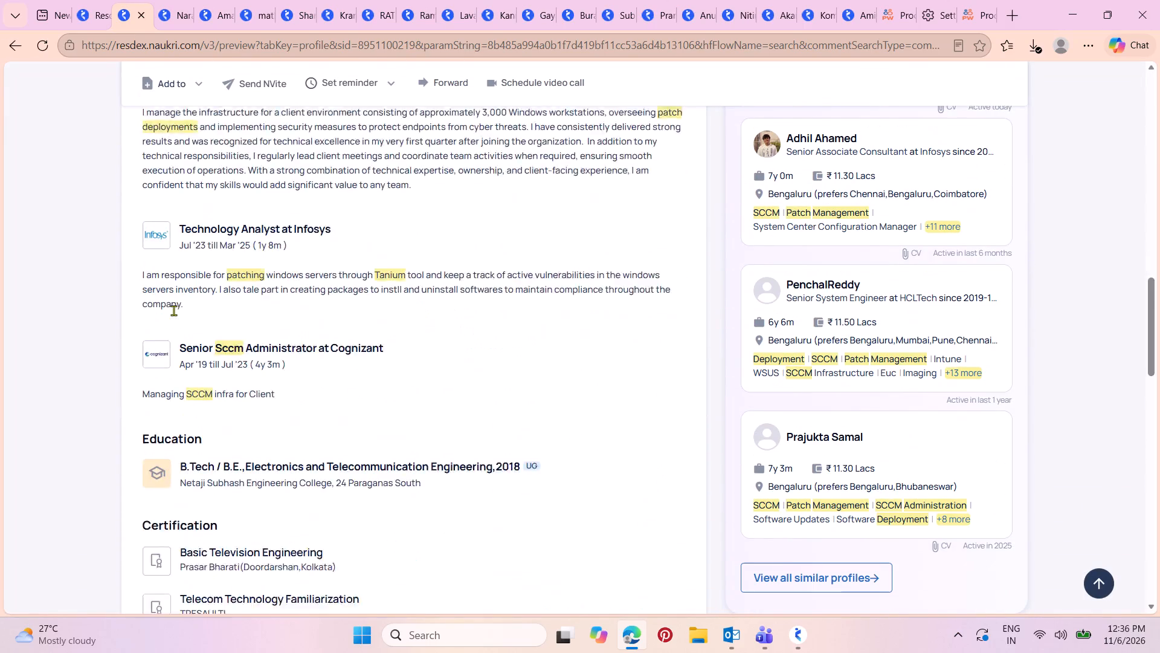
{"action": "scroll", "coordinate": [173, 310], "scroll_direction": "down", "scroll_amount": 12}
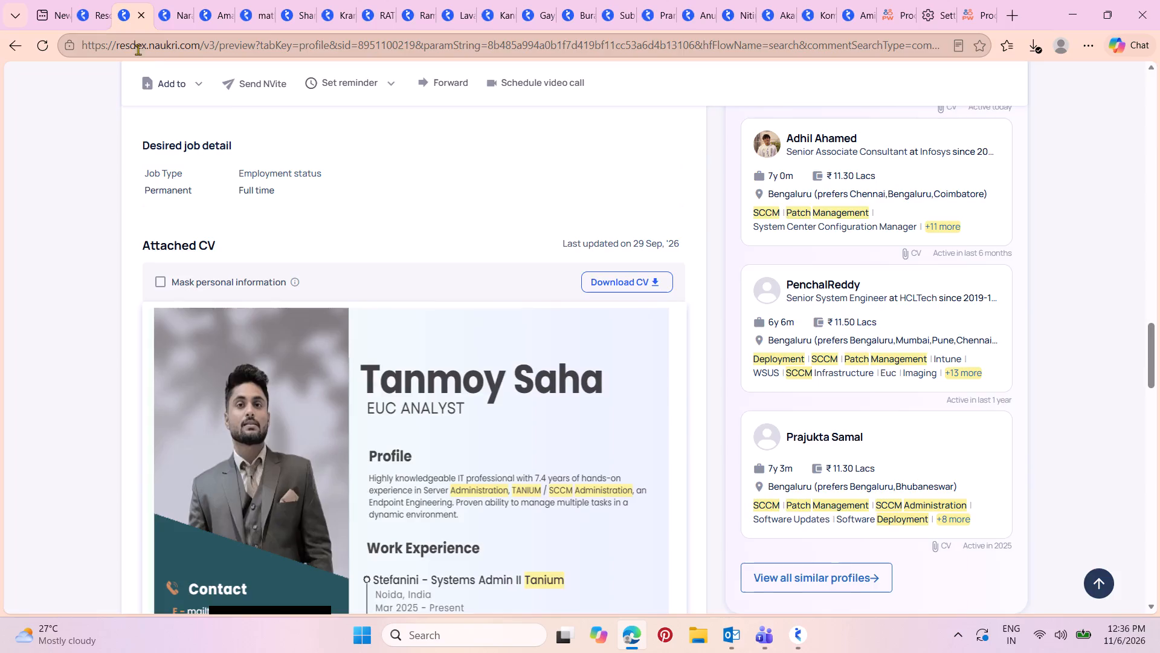
Return to the candidate search results and examine the candidates listed after the Stefanini Systems Admin II.
{"action": "left_click", "coordinate": [103, 12]}
{"action": "scroll", "coordinate": [673, 395], "scroll_direction": "down", "scroll_amount": 3}
{"action": "scroll", "coordinate": [625, 387], "scroll_direction": "down", "scroll_amount": 3}
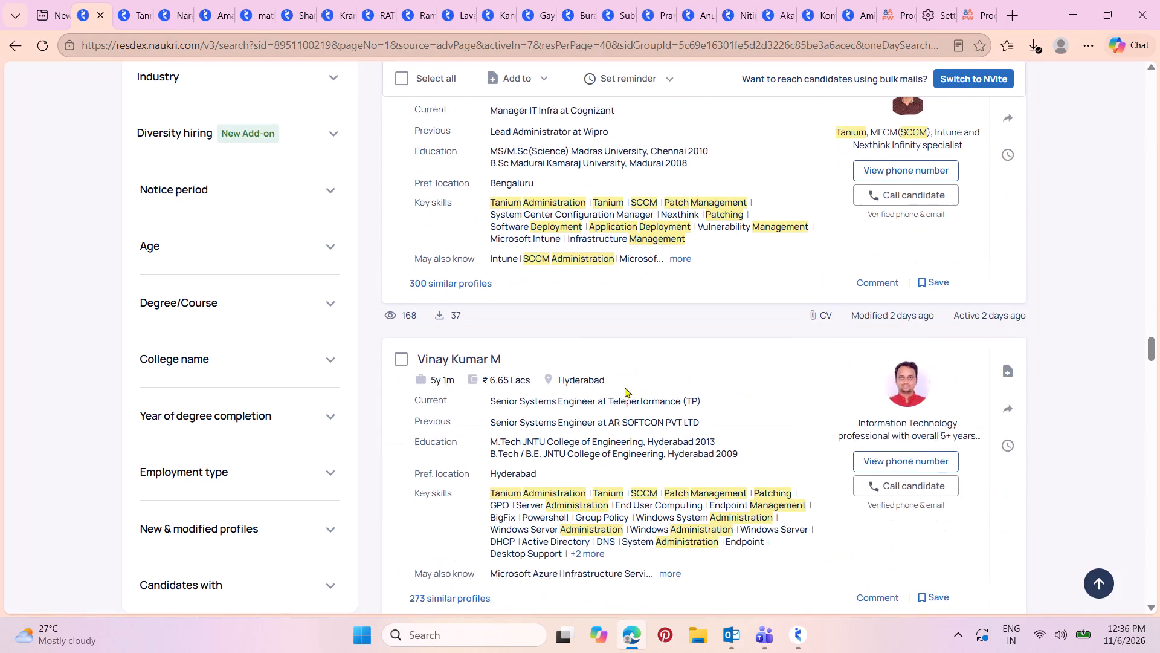
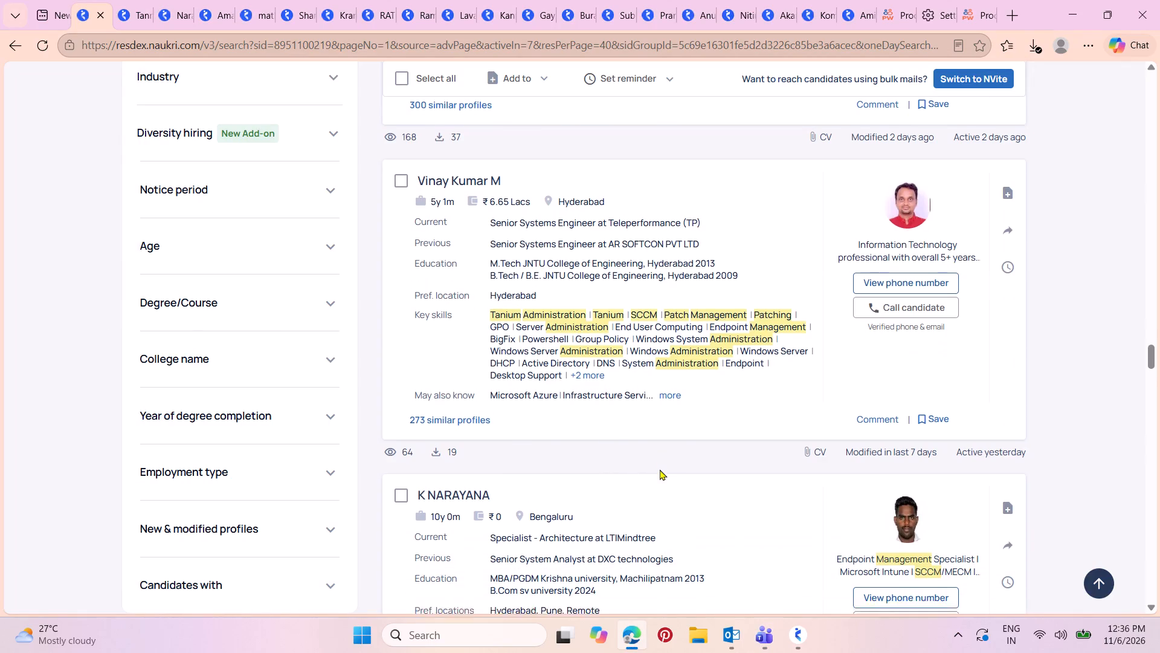
Look further through the Tanium/SCCM candidate results and open the profile of the Noida-based Tech Lead at Cognizant.
{"action": "scroll", "coordinate": [660, 469], "scroll_direction": "down", "scroll_amount": 5}
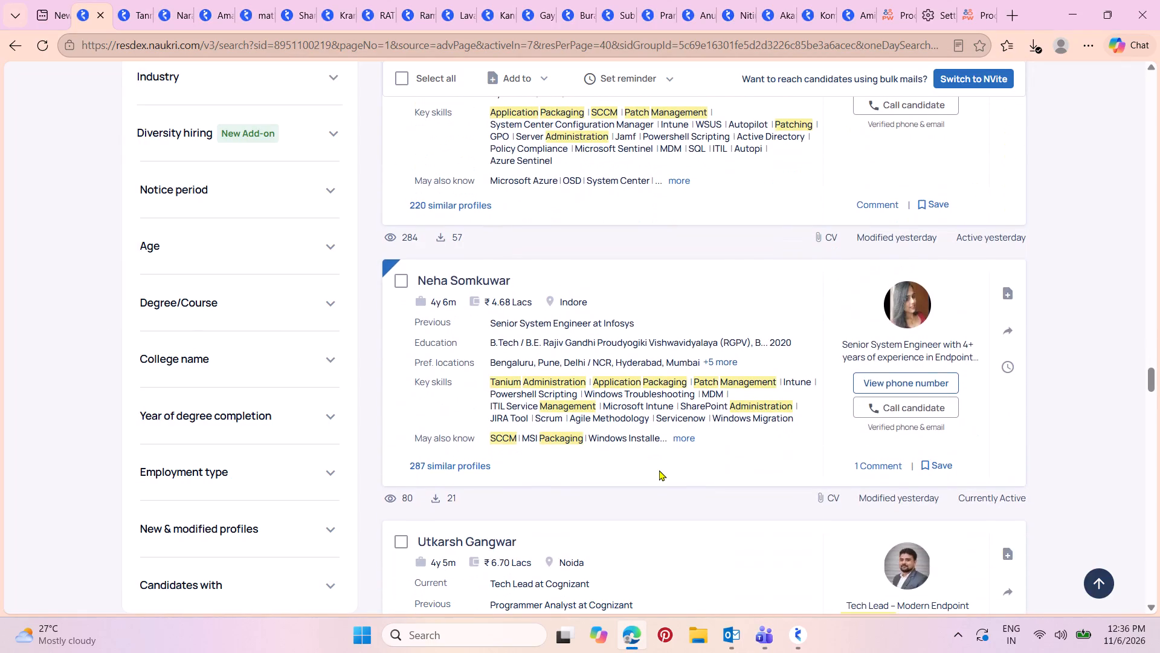
{"action": "scroll", "coordinate": [659, 470], "scroll_direction": "down", "scroll_amount": 3}
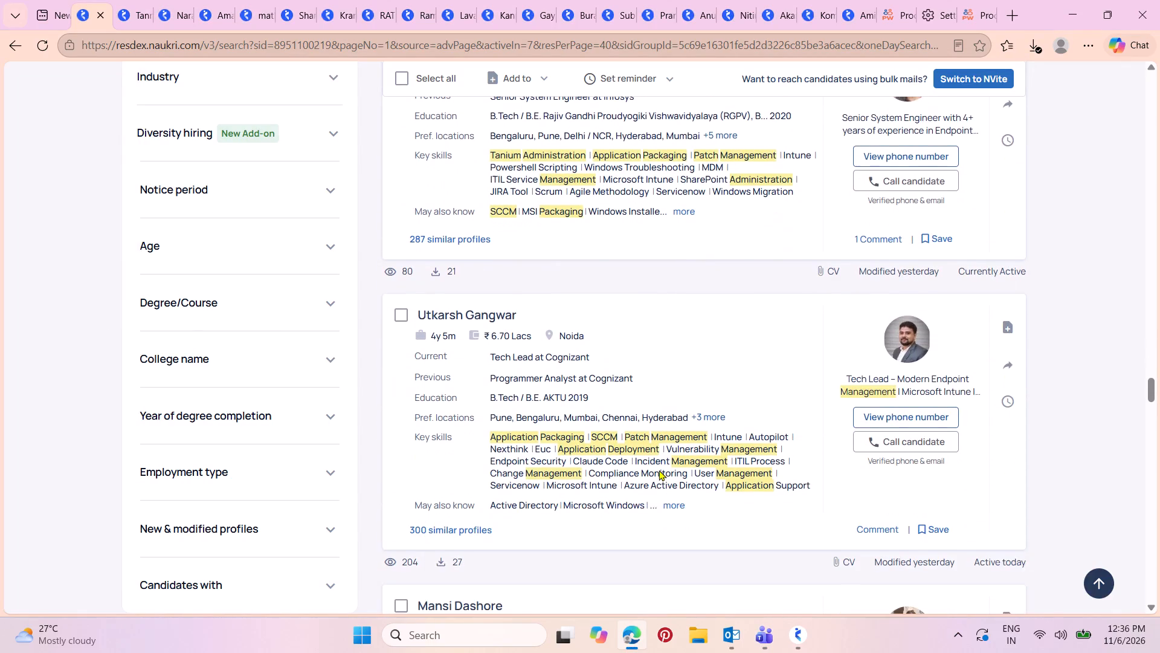
{"action": "scroll", "coordinate": [659, 470], "scroll_direction": "down", "scroll_amount": 1}
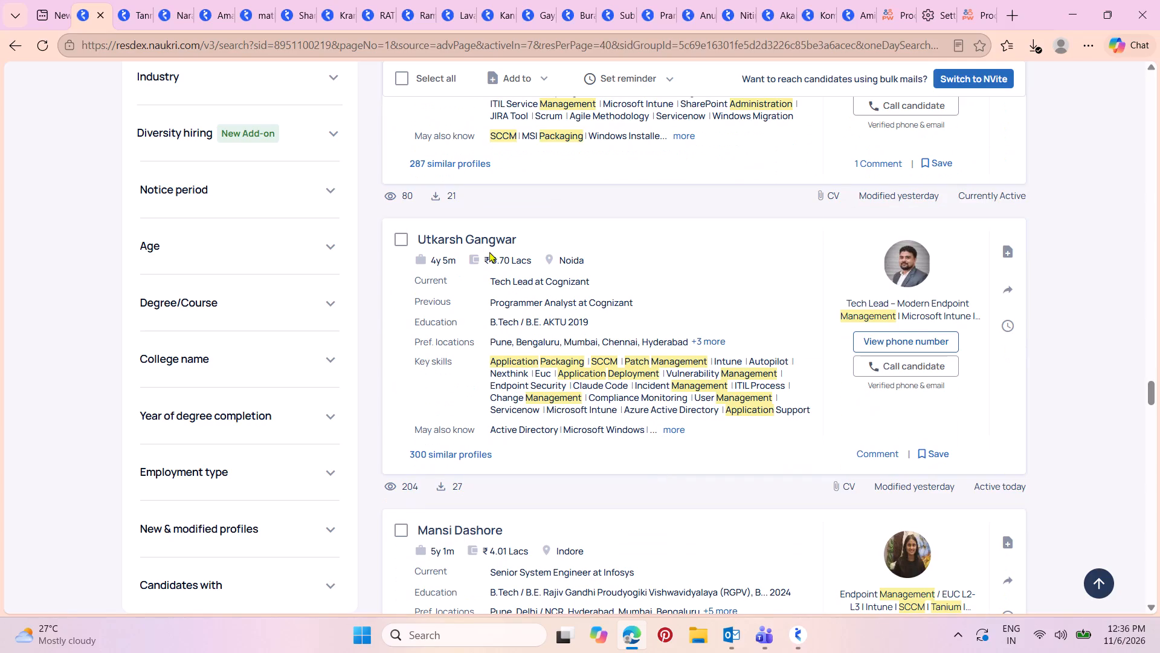
{"action": "left_click", "coordinate": [489, 247]}
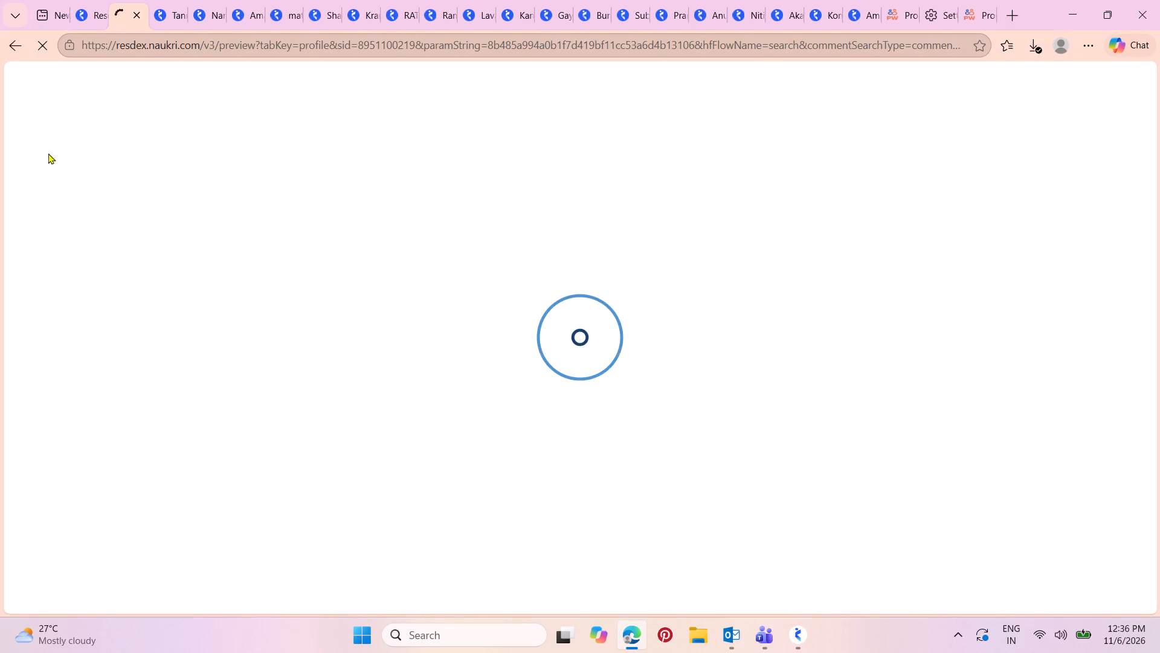
{"action": "scroll", "coordinate": [108, 273], "scroll_direction": "down", "scroll_amount": 11}
{"action": "scroll", "coordinate": [107, 270], "scroll_direction": "down", "scroll_amount": 20}
{"action": "scroll", "coordinate": [107, 270], "scroll_direction": "down", "scroll_amount": 7}
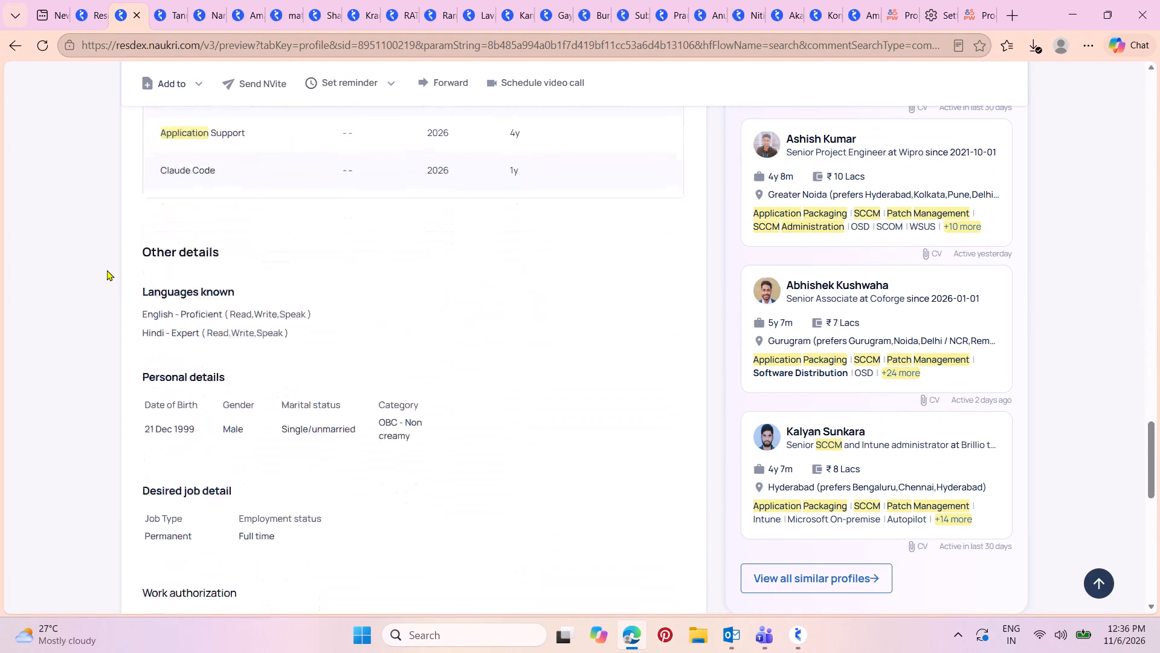
{"action": "scroll", "coordinate": [107, 270], "scroll_direction": "down", "scroll_amount": 2}
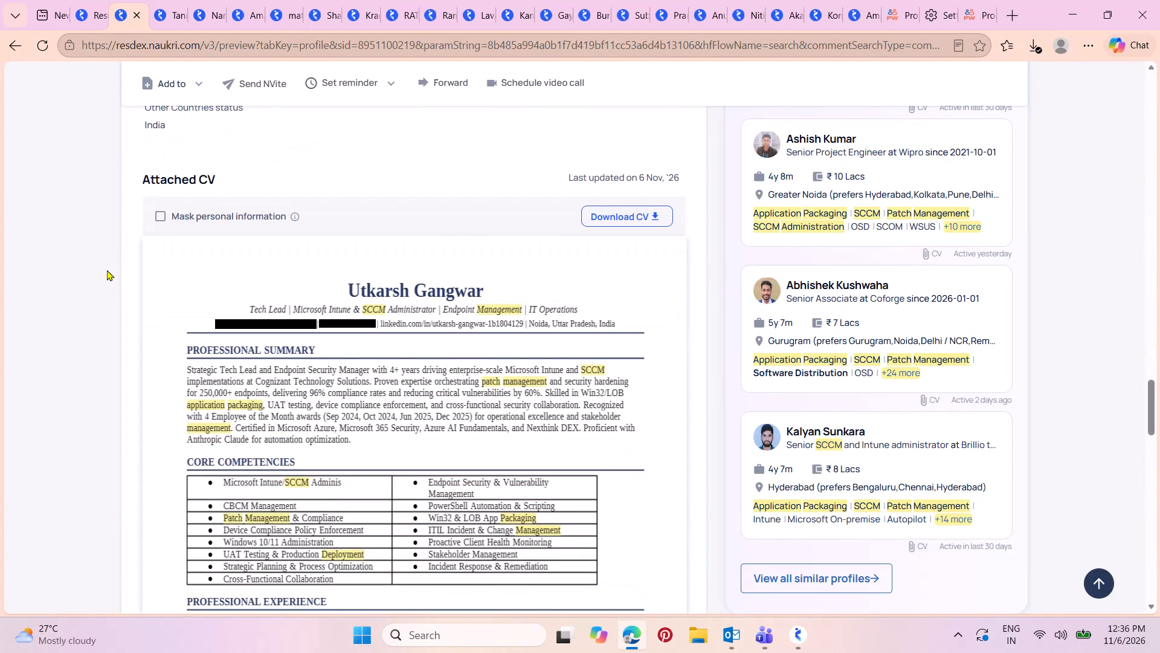
{"action": "scroll", "coordinate": [107, 270], "scroll_direction": "down", "scroll_amount": 3}
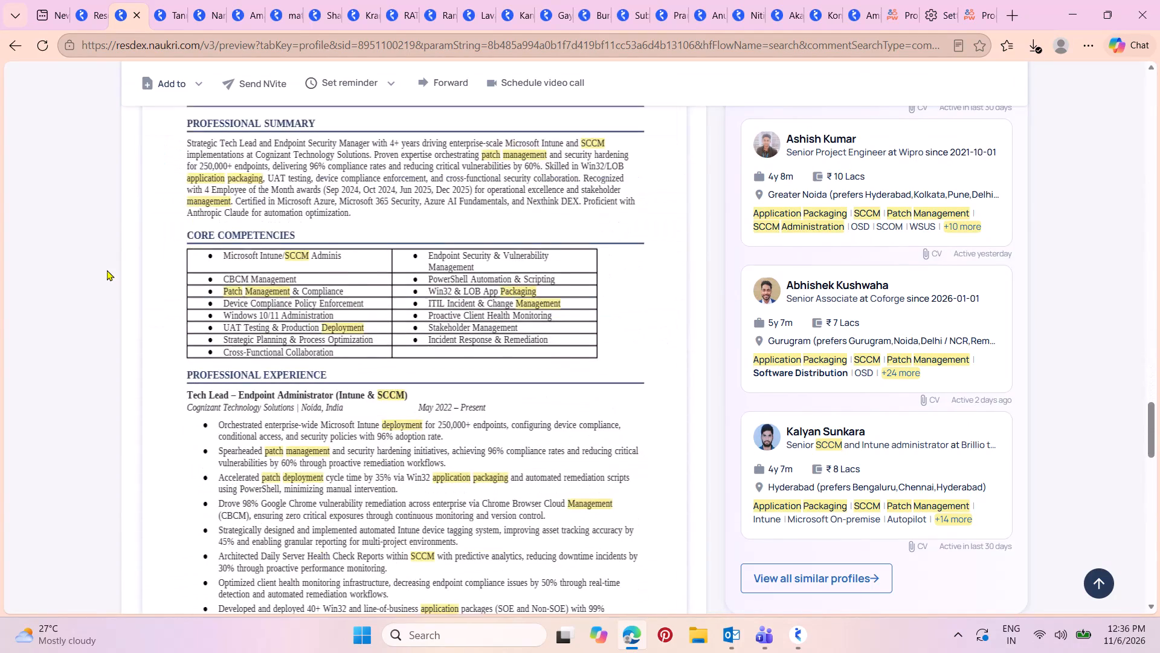
Review the professional experience and key achievements in the Cognizant Tech Lead's attached CV.
{"action": "scroll", "coordinate": [107, 270], "scroll_direction": "down", "scroll_amount": 5}
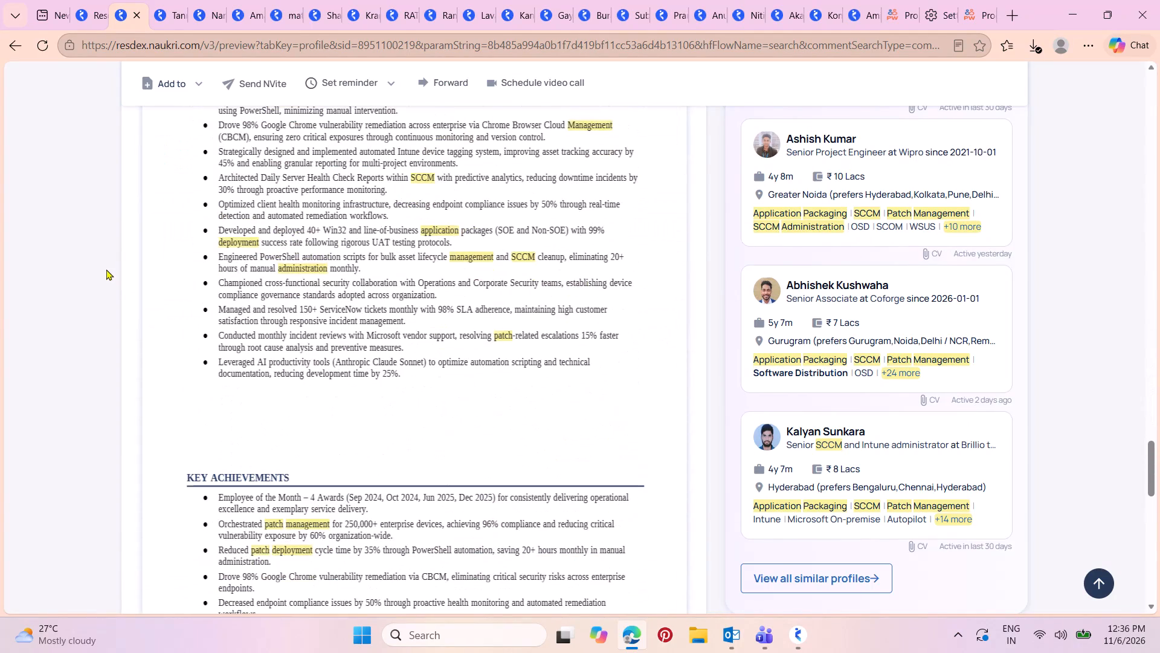
Return to the Tanium/SCCM candidate search results and examine the candidates listed after the Cognizant Tech Lead.
{"action": "left_click", "coordinate": [83, 0]}
{"action": "scroll", "coordinate": [607, 351], "scroll_direction": "down", "scroll_amount": 2}
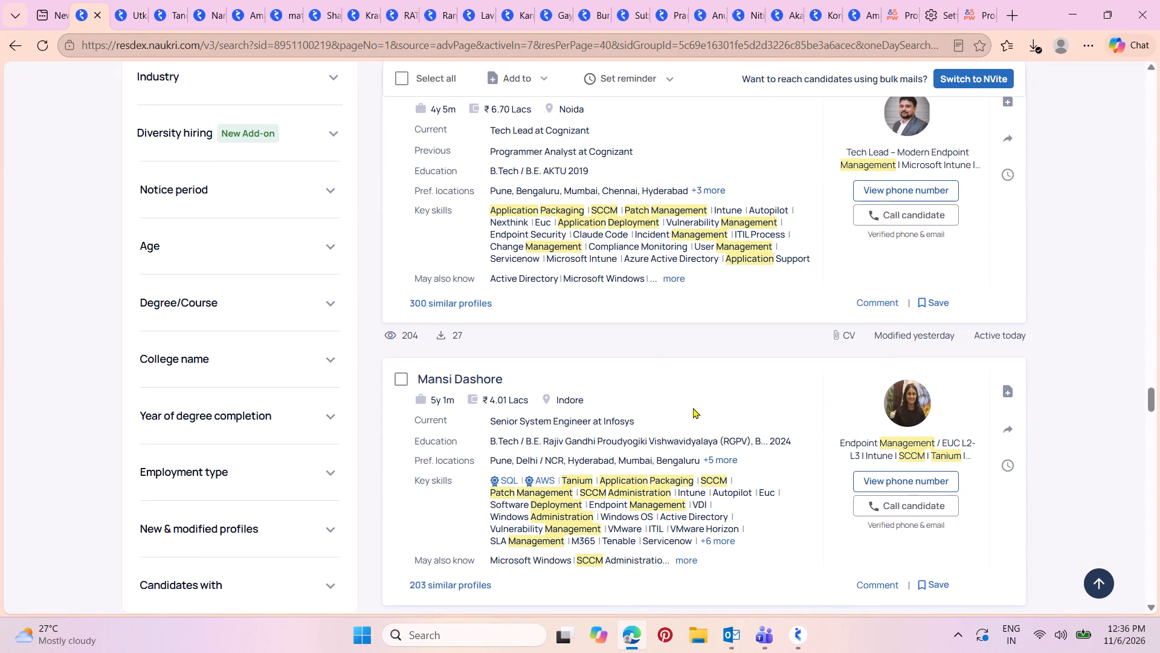
{"action": "scroll", "coordinate": [693, 408], "scroll_direction": "down", "scroll_amount": 11}
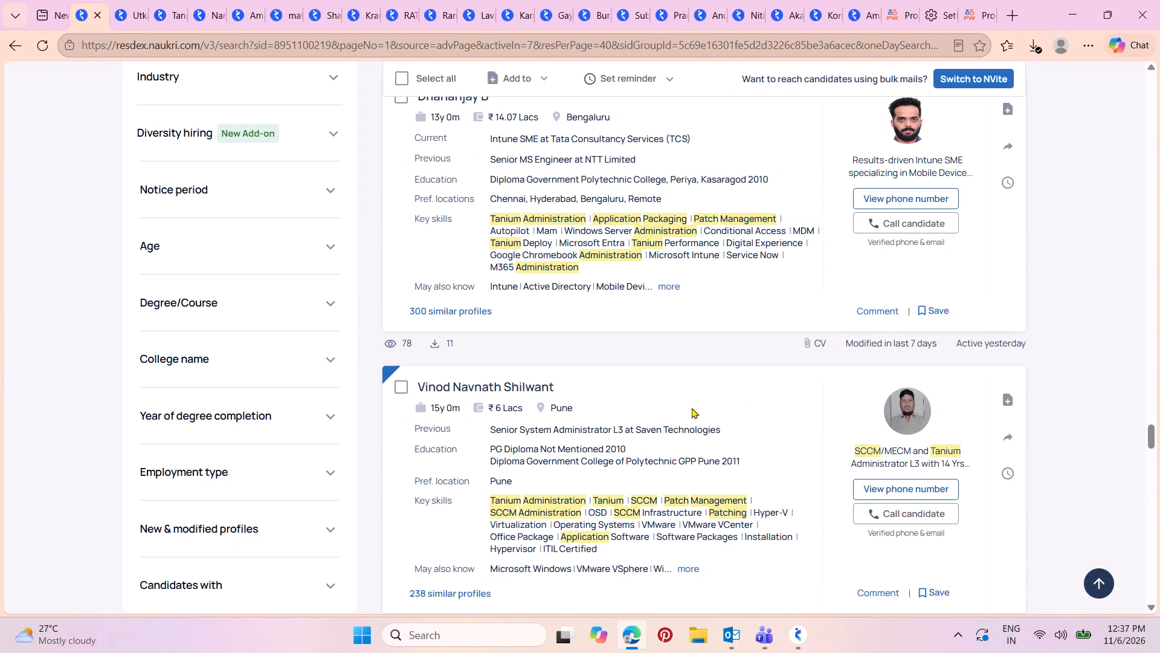
{"action": "scroll", "coordinate": [692, 408], "scroll_direction": "down", "scroll_amount": 4}
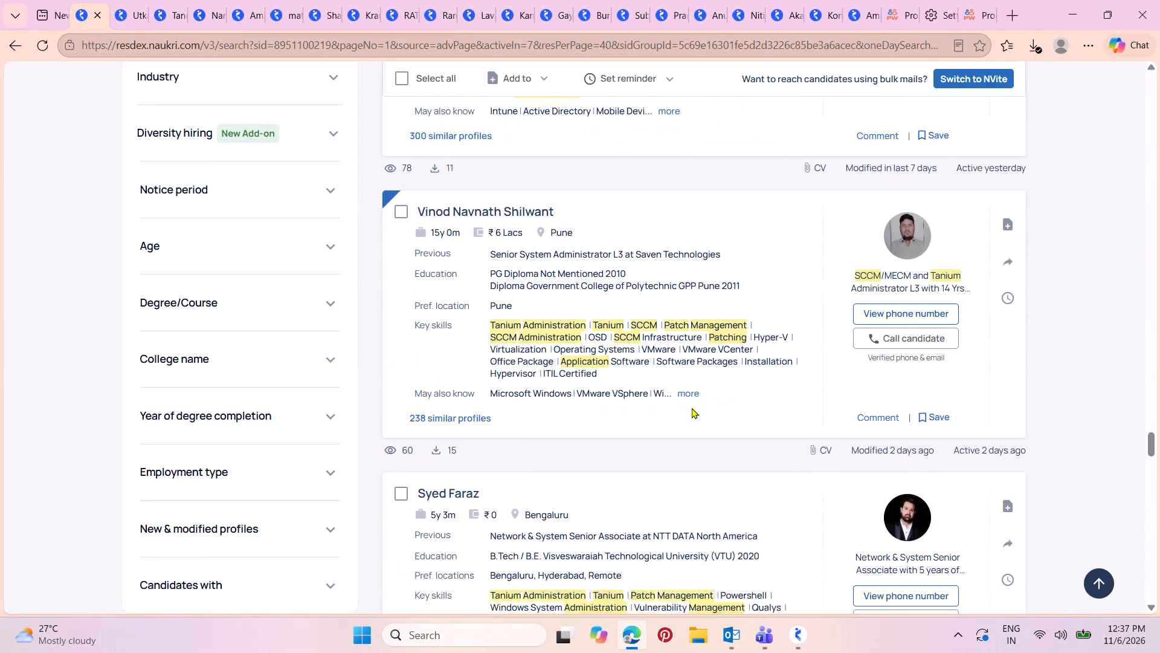
{"action": "scroll", "coordinate": [692, 408], "scroll_direction": "down", "scroll_amount": 12}
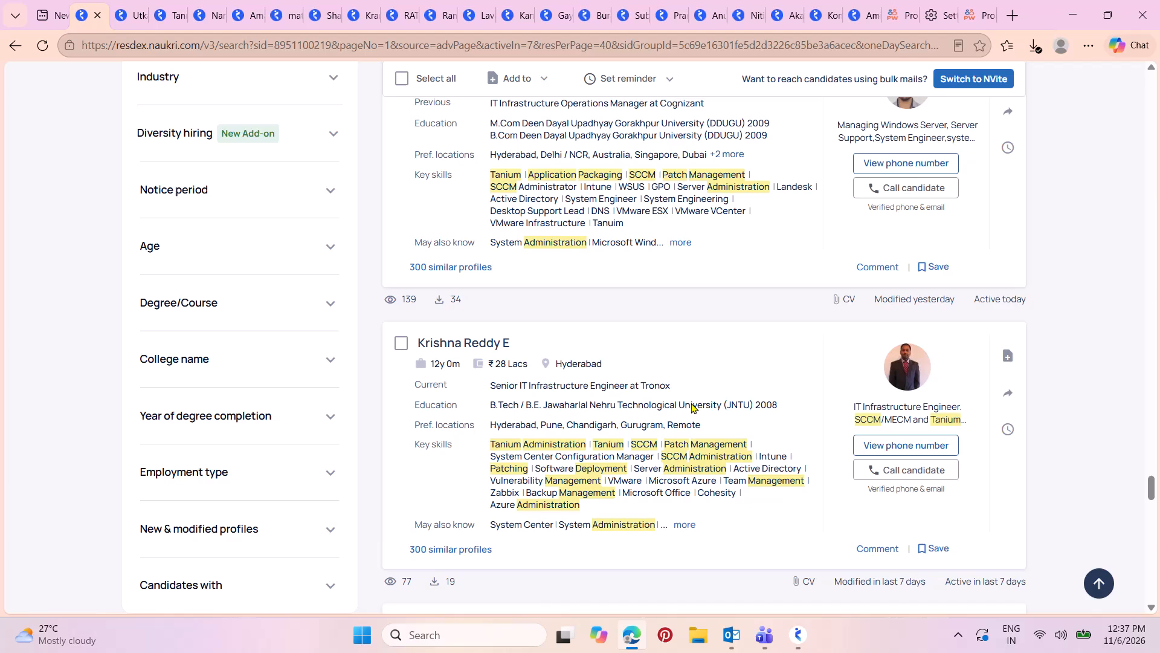
{"action": "scroll", "coordinate": [691, 403], "scroll_direction": "down", "scroll_amount": 2}
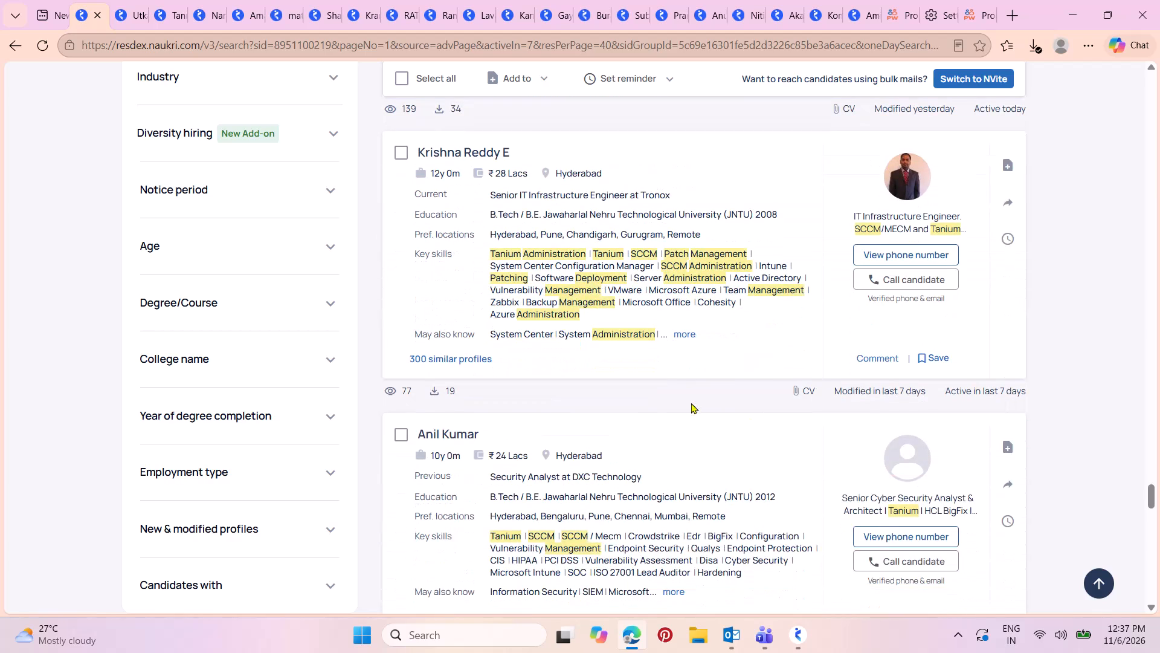
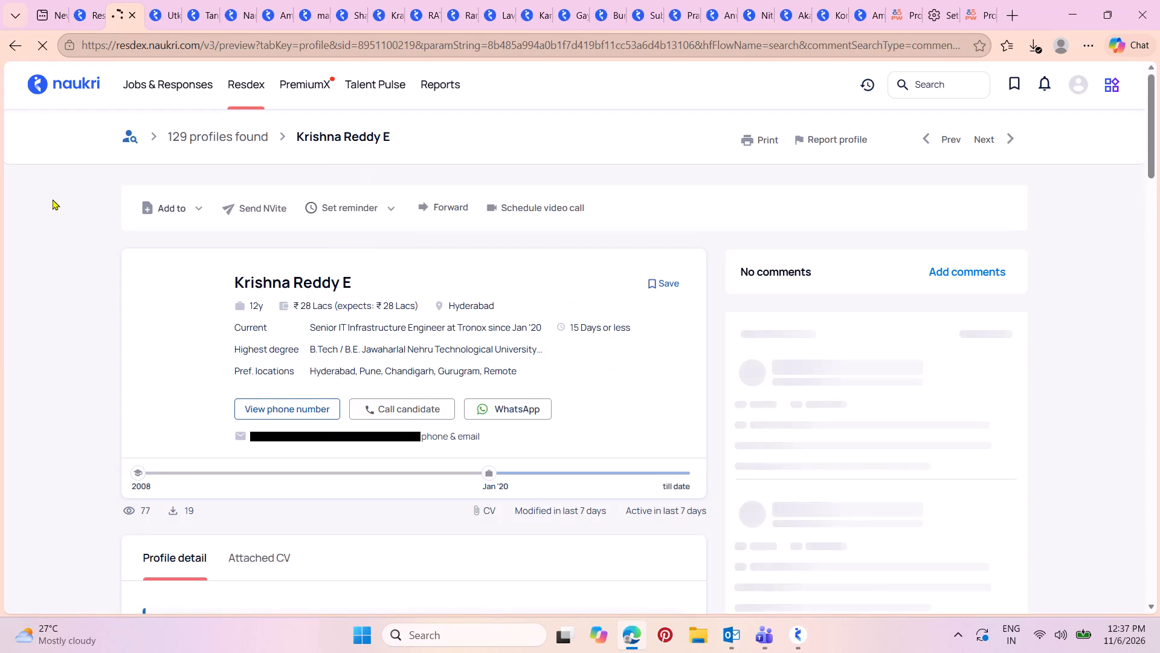
Review the profile and attached CV of the Hyderabad-based Senior IT Infrastructure Engineer at Tronox, focusing on work experience and technical skills.
{"action": "scroll", "coordinate": [53, 199], "scroll_direction": "down", "scroll_amount": 12}
{"action": "scroll", "coordinate": [53, 199], "scroll_direction": "up", "scroll_amount": 1}
{"action": "scroll", "coordinate": [53, 199], "scroll_direction": "down", "scroll_amount": 13}
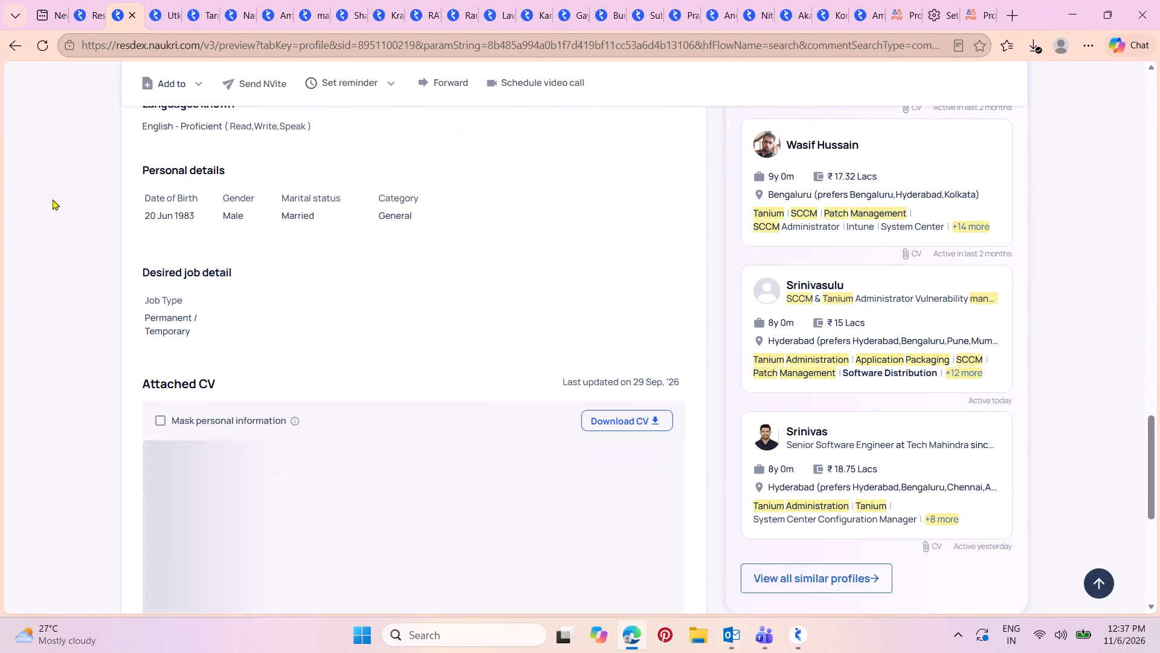
{"action": "scroll", "coordinate": [53, 199], "scroll_direction": "down", "scroll_amount": 2}
{"action": "scroll", "coordinate": [53, 199], "scroll_direction": "up", "scroll_amount": 1}
{"action": "scroll", "coordinate": [53, 199], "scroll_direction": "down", "scroll_amount": 5}
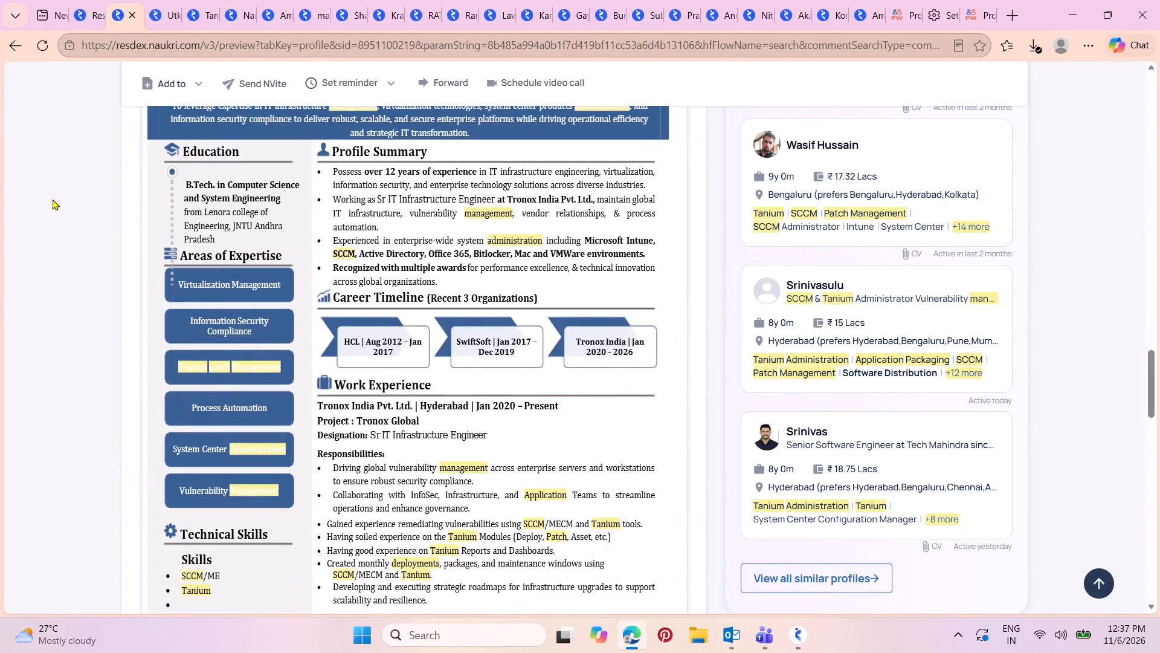
{"action": "scroll", "coordinate": [53, 199], "scroll_direction": "up", "scroll_amount": 1}
{"action": "scroll", "coordinate": [53, 199], "scroll_direction": "down", "scroll_amount": 1}
{"action": "scroll", "coordinate": [53, 199], "scroll_direction": "up", "scroll_amount": 1}
{"action": "scroll", "coordinate": [53, 199], "scroll_direction": "down", "scroll_amount": 1}
{"action": "scroll", "coordinate": [243, 249], "scroll_direction": "down", "scroll_amount": 3}
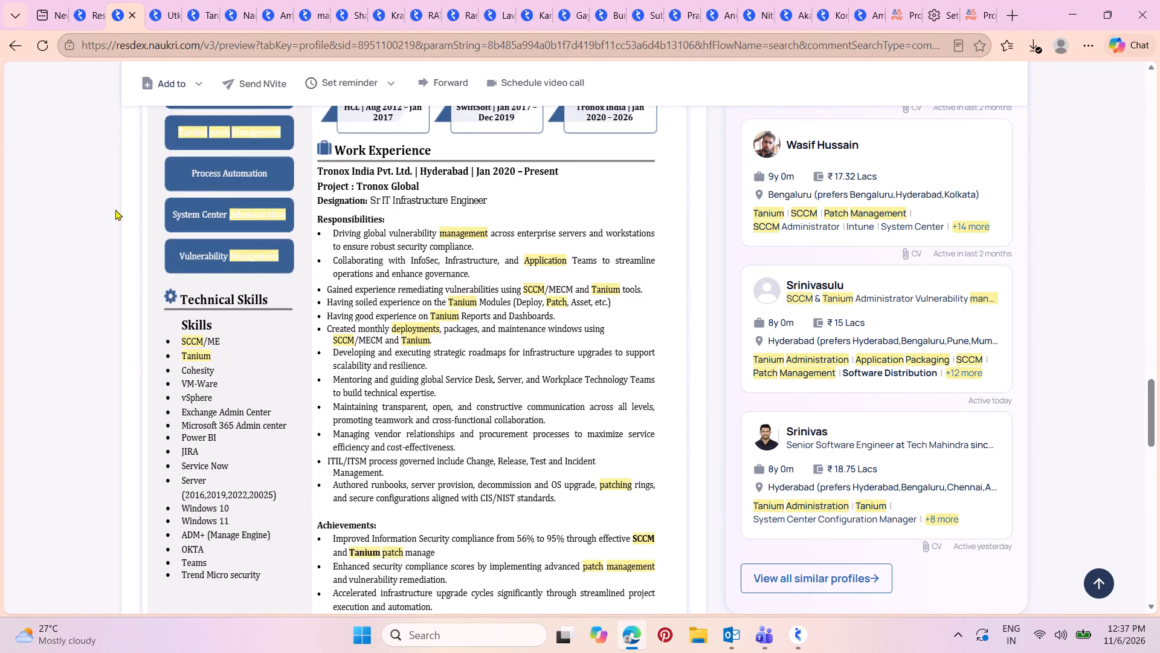
Review the work experience in the Tronox India infrastructure engineer's attached CV, download the CV and close the profile.
{"action": "scroll", "coordinate": [63, 197], "scroll_direction": "down", "scroll_amount": 4}
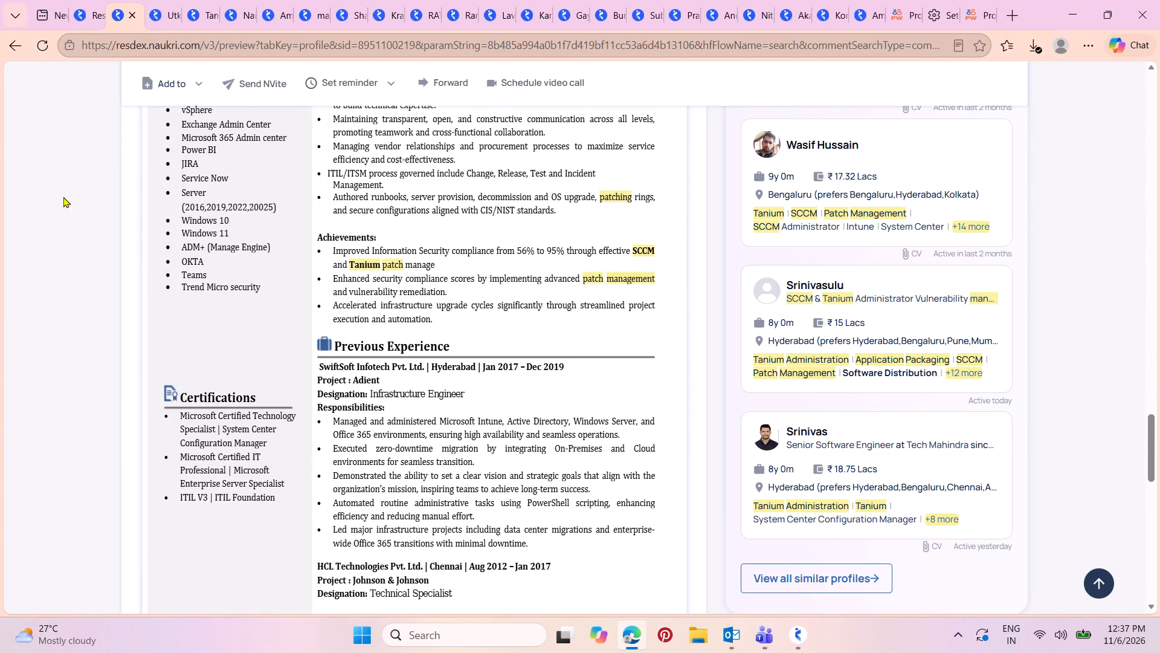
{"action": "scroll", "coordinate": [63, 197], "scroll_direction": "down", "scroll_amount": 4}
{"action": "scroll", "coordinate": [330, 270], "scroll_direction": "up", "scroll_amount": 13}
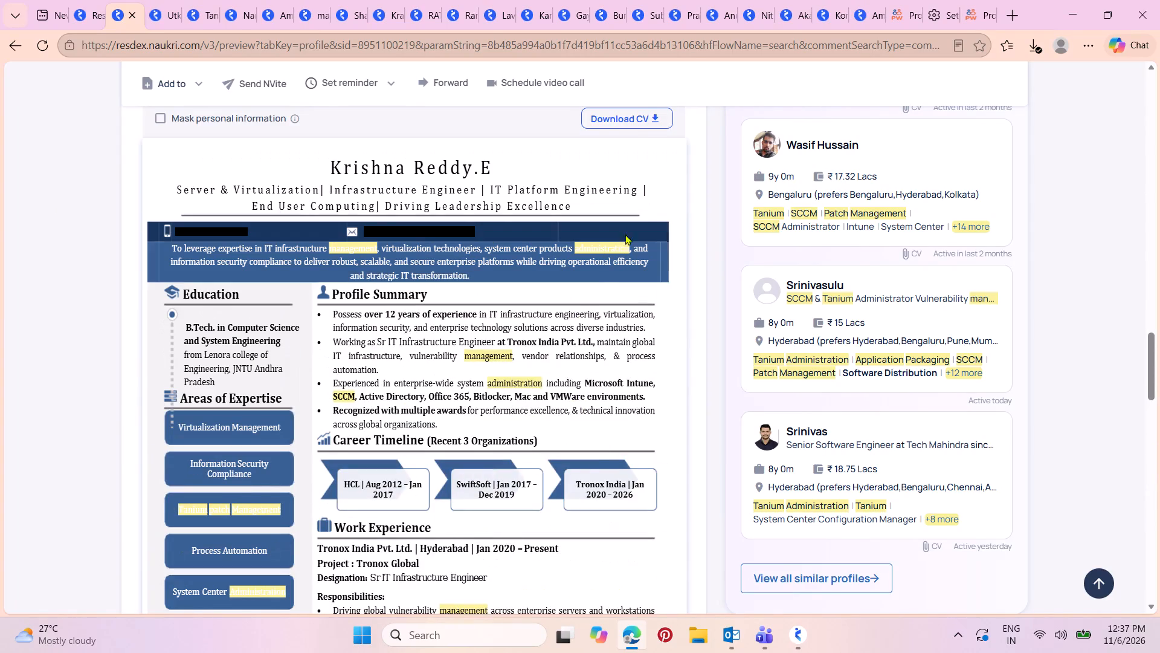
{"action": "left_click", "coordinate": [624, 117]}
{"action": "left_click", "coordinate": [129, 11]}
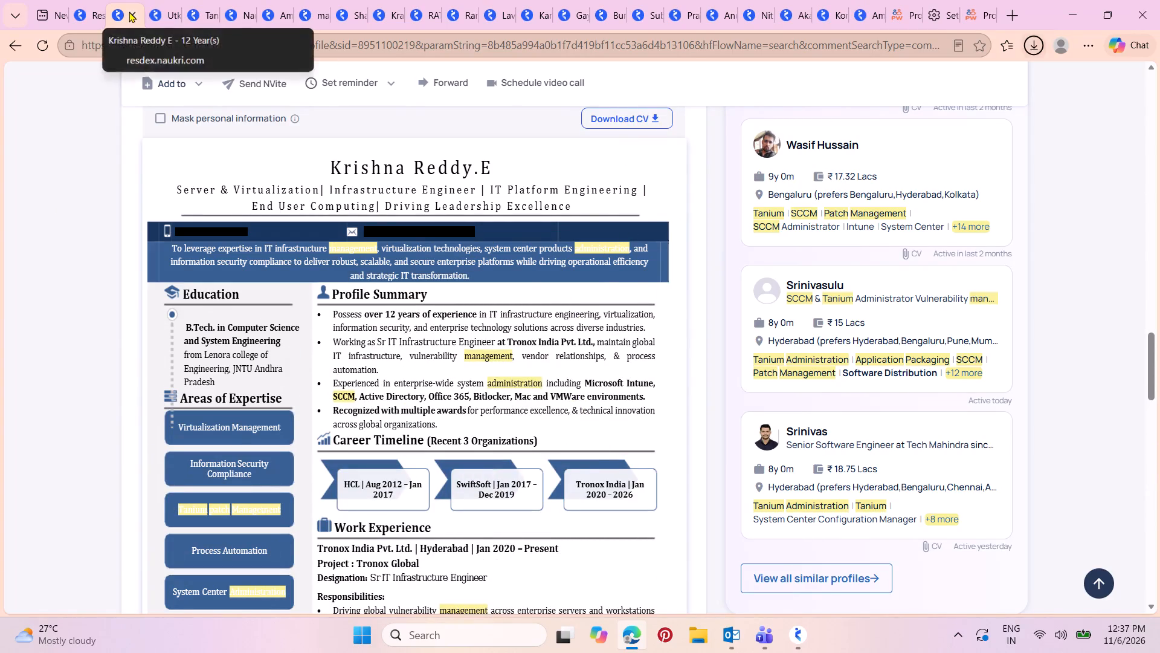
Look through the remaining candidates on page 1 of the results and open the profile of the Noida-based Group Consultant at UST.
{"action": "scroll", "coordinate": [737, 420], "scroll_direction": "down", "scroll_amount": 2}
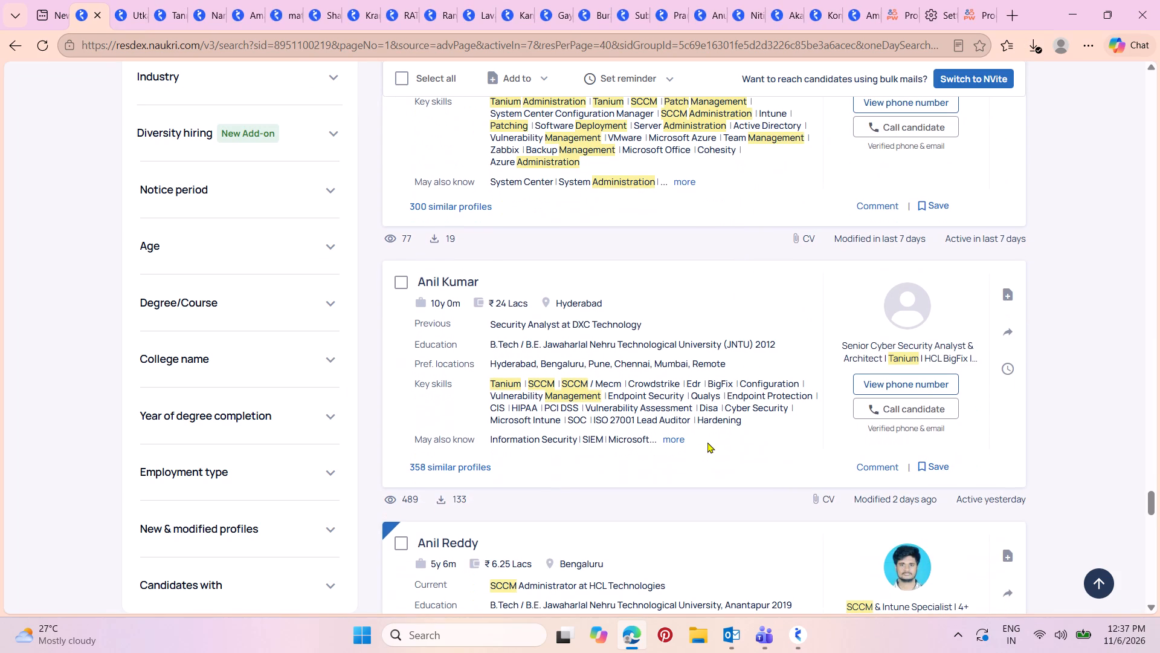
{"action": "scroll", "coordinate": [707, 442], "scroll_direction": "down", "scroll_amount": 1}
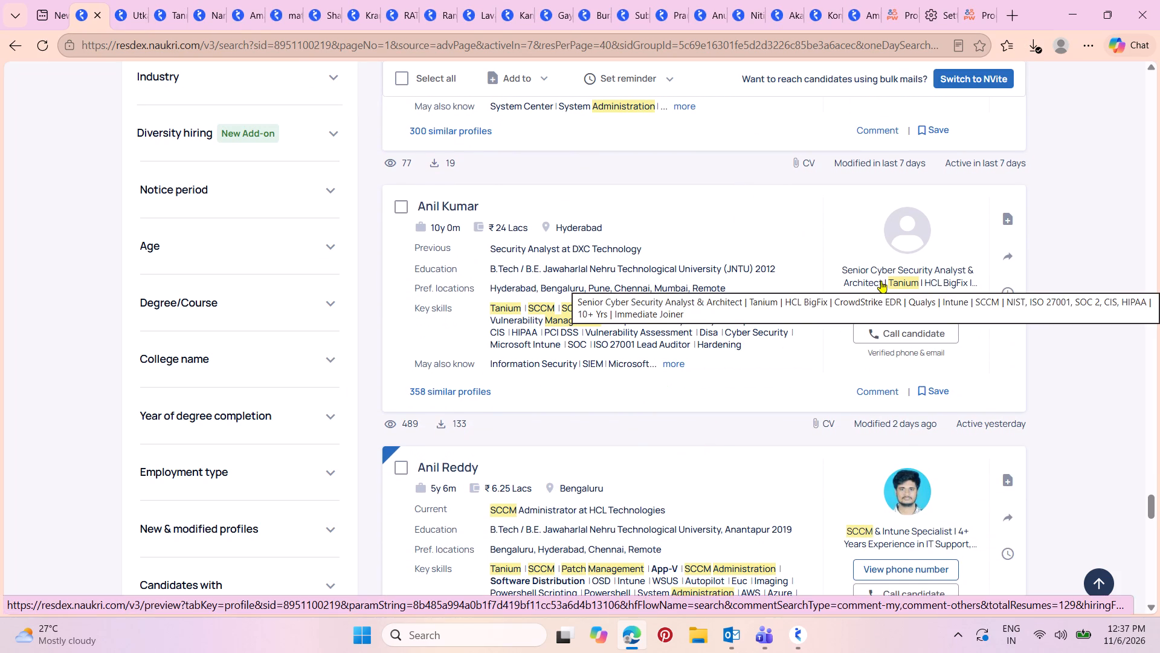
{"action": "scroll", "coordinate": [703, 455], "scroll_direction": "down", "scroll_amount": 2}
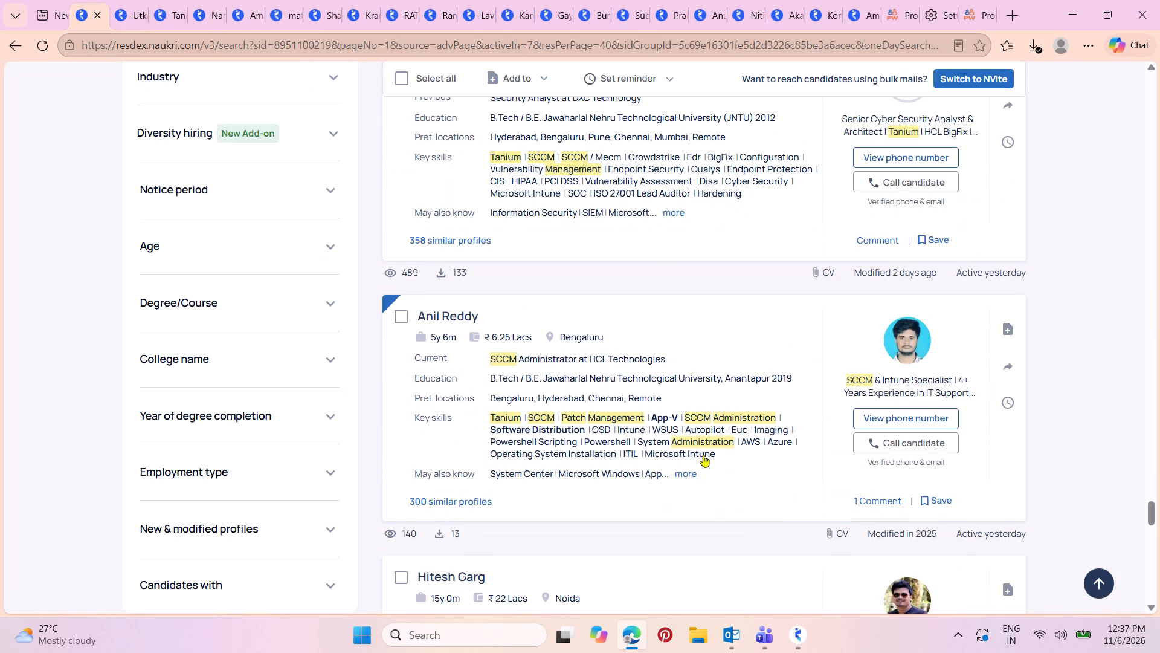
{"action": "scroll", "coordinate": [703, 455], "scroll_direction": "down", "scroll_amount": 2}
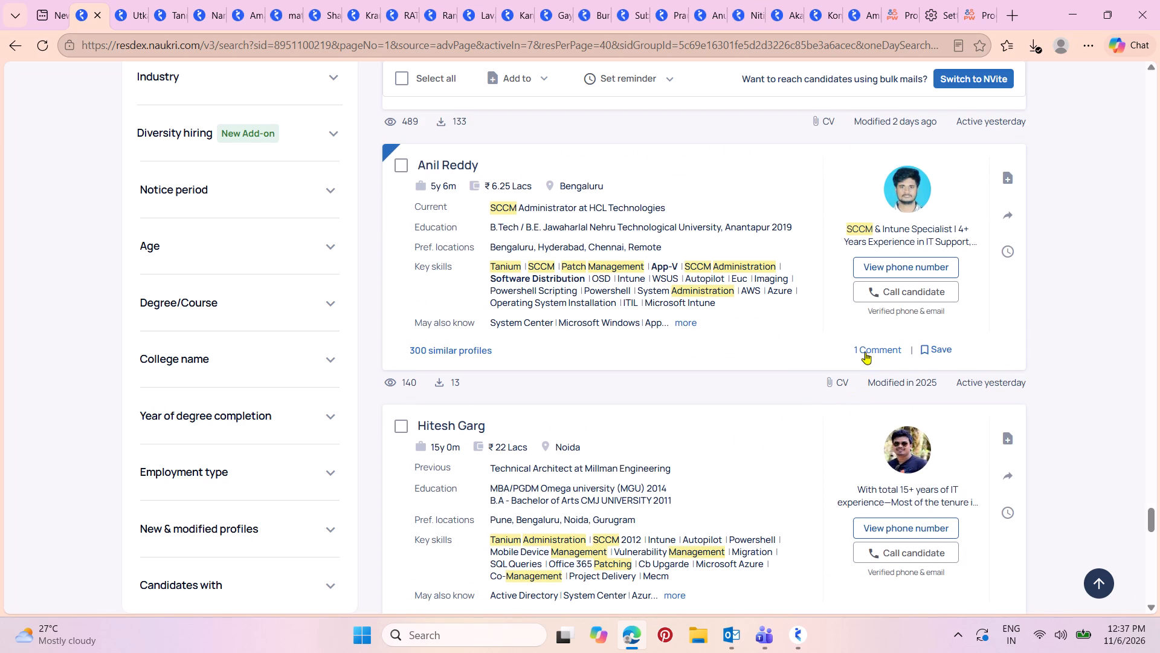
{"action": "scroll", "coordinate": [736, 476], "scroll_direction": "down", "scroll_amount": 6}
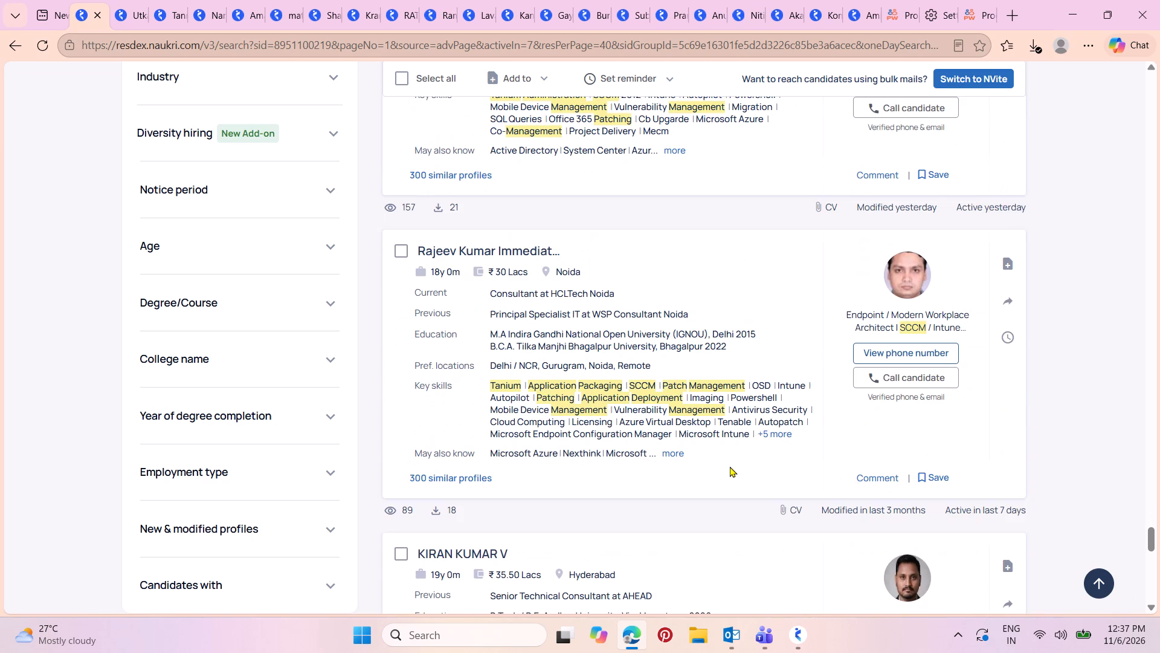
{"action": "scroll", "coordinate": [730, 466], "scroll_direction": "down", "scroll_amount": 6}
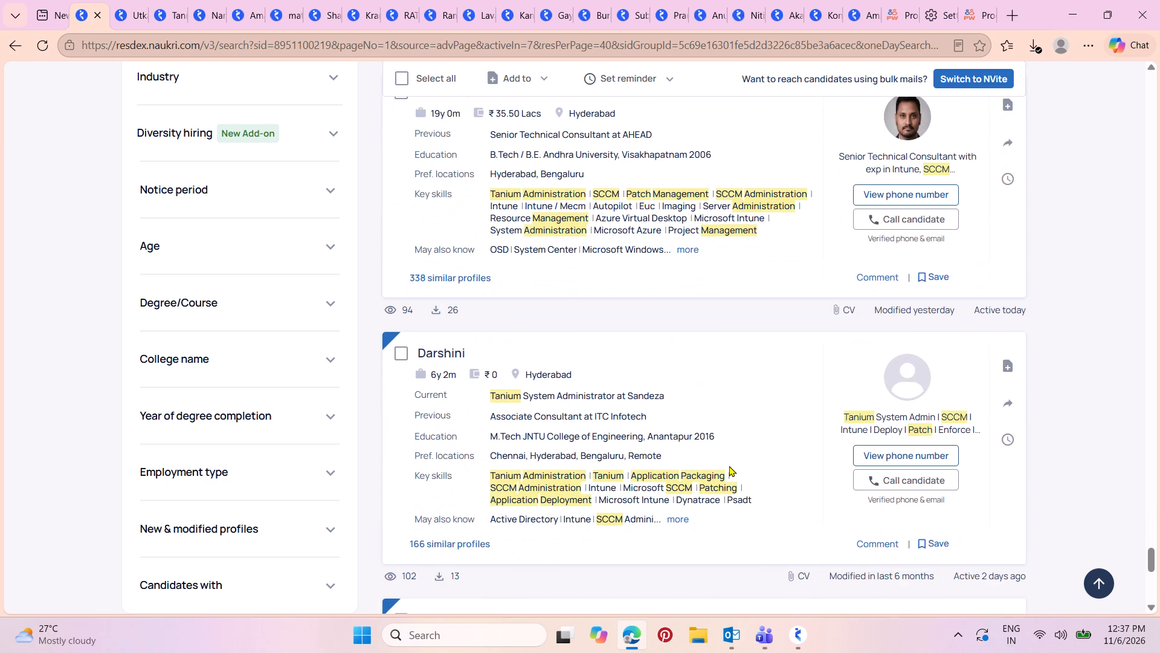
{"action": "scroll", "coordinate": [729, 466], "scroll_direction": "down", "scroll_amount": 4}
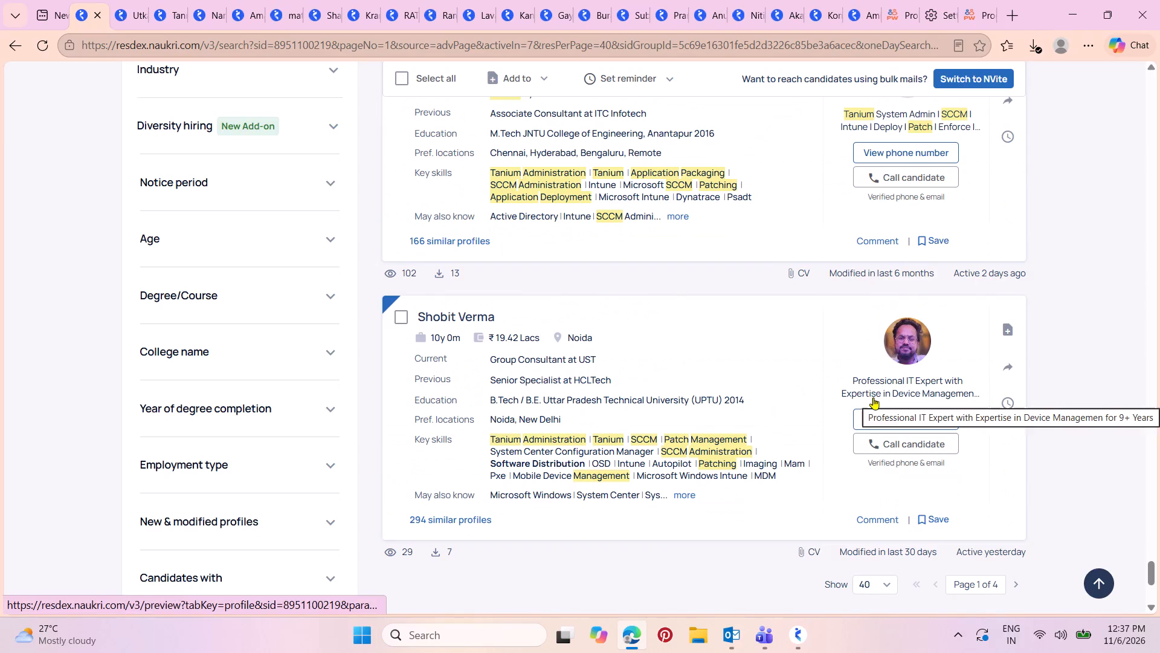
{"action": "scroll", "coordinate": [732, 480], "scroll_direction": "down", "scroll_amount": 1}
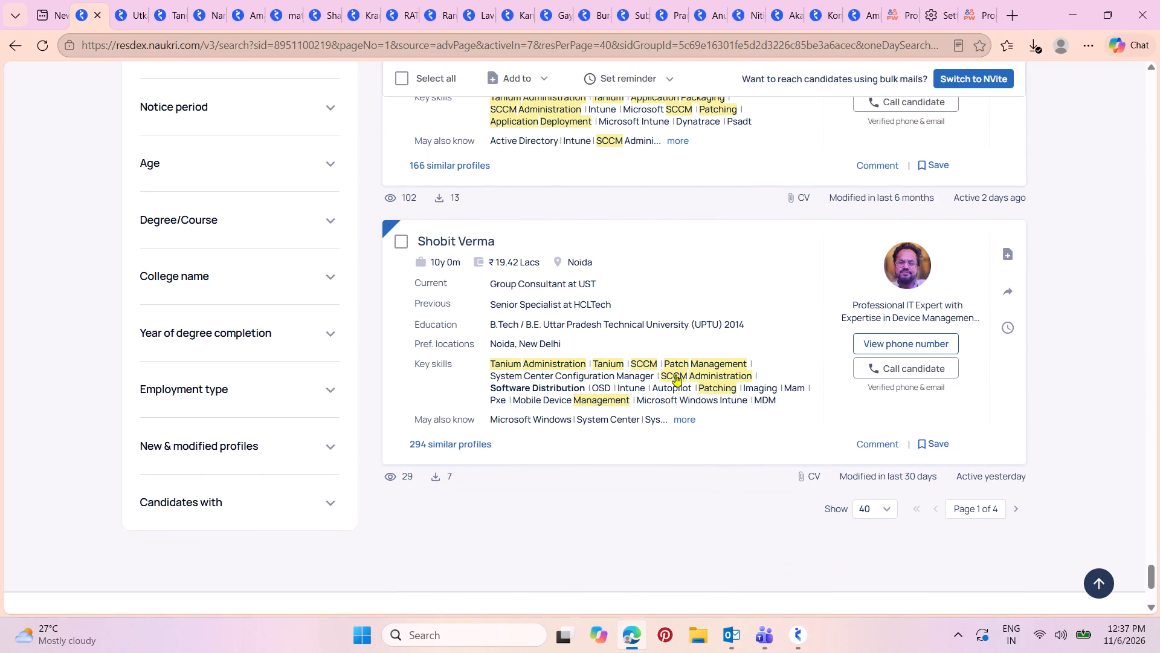
{"action": "left_click", "coordinate": [445, 245]}
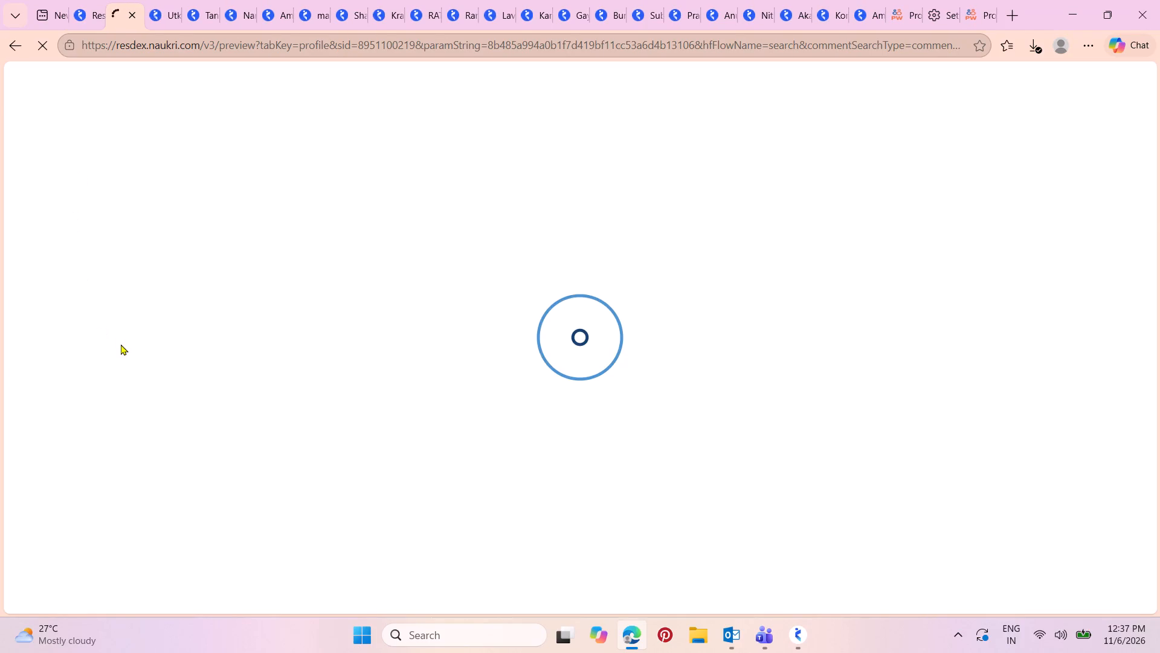
{"action": "scroll", "coordinate": [121, 344], "scroll_direction": "up", "scroll_amount": 1}
{"action": "scroll", "coordinate": [121, 344], "scroll_direction": "down", "scroll_amount": 2}
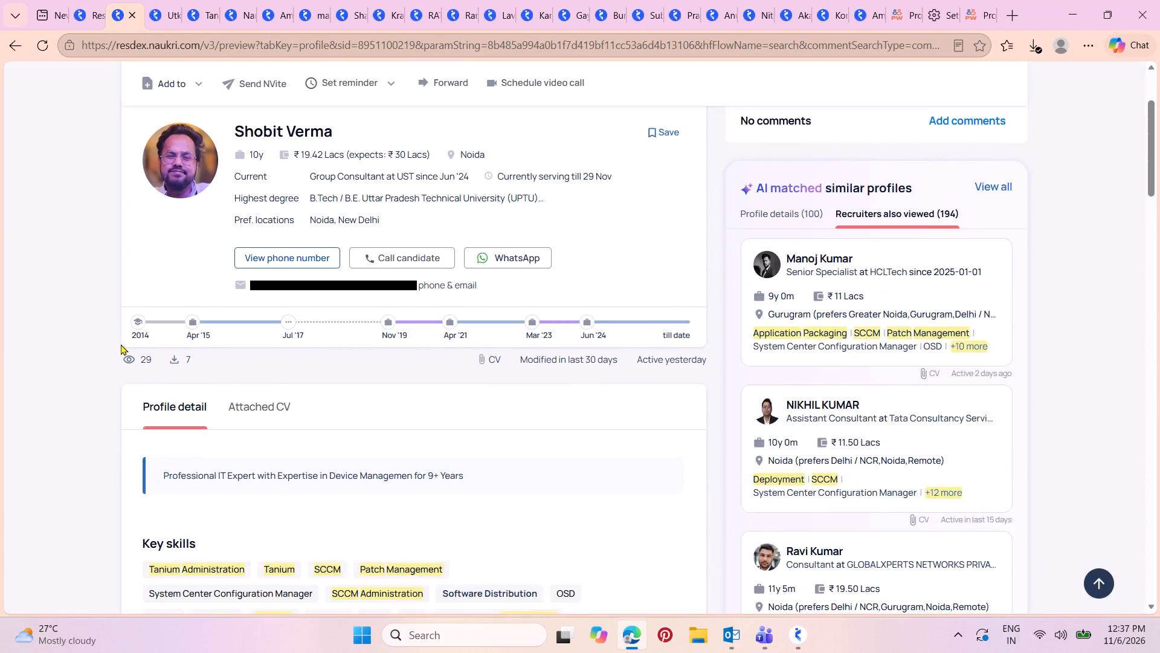
{"action": "scroll", "coordinate": [121, 344], "scroll_direction": "down", "scroll_amount": 3}
{"action": "scroll", "coordinate": [121, 344], "scroll_direction": "up", "scroll_amount": 1}
{"action": "scroll", "coordinate": [121, 344], "scroll_direction": "down", "scroll_amount": 9}
{"action": "scroll", "coordinate": [121, 344], "scroll_direction": "up", "scroll_amount": 1}
{"action": "scroll", "coordinate": [121, 344], "scroll_direction": "down", "scroll_amount": 4}
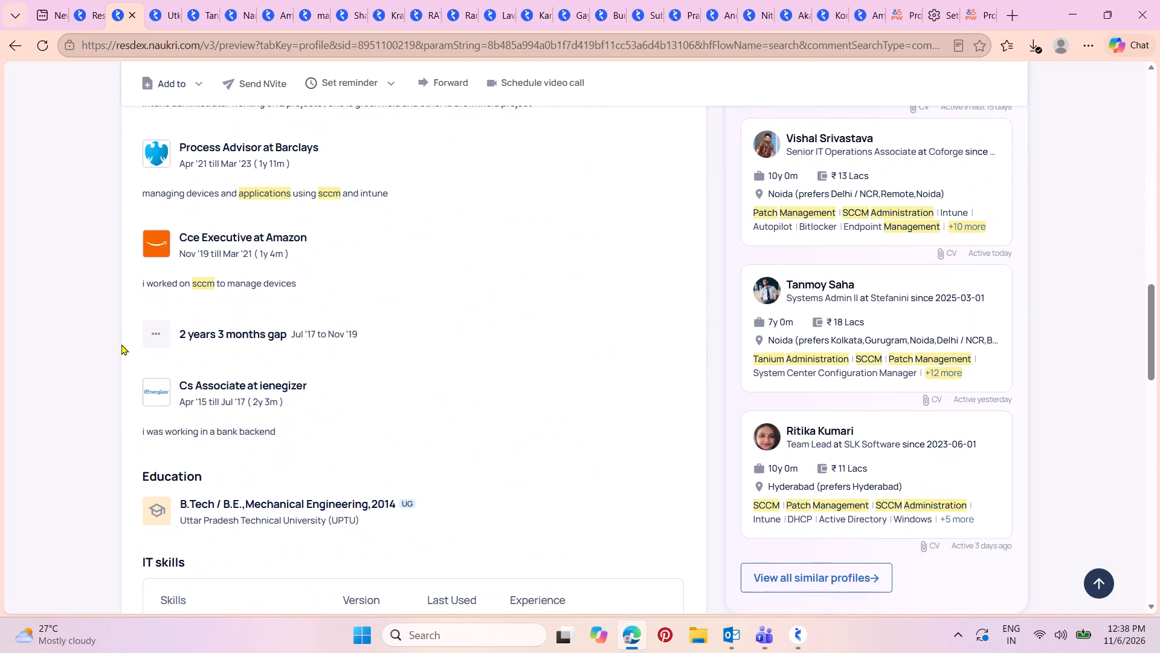
{"action": "scroll", "coordinate": [121, 344], "scroll_direction": "down", "scroll_amount": 13}
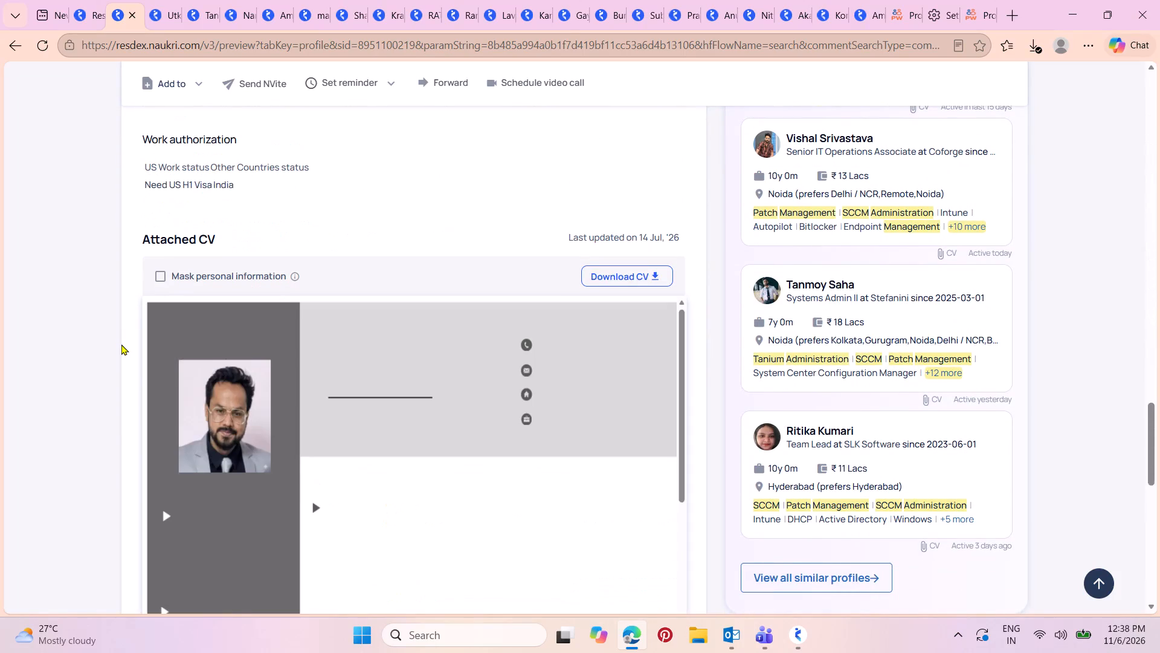
Read the UST Group Consultant's attached CV, covering the overview, key strengths, technical skills and professional experience.
{"action": "scroll", "coordinate": [121, 344], "scroll_direction": "down", "scroll_amount": 4}
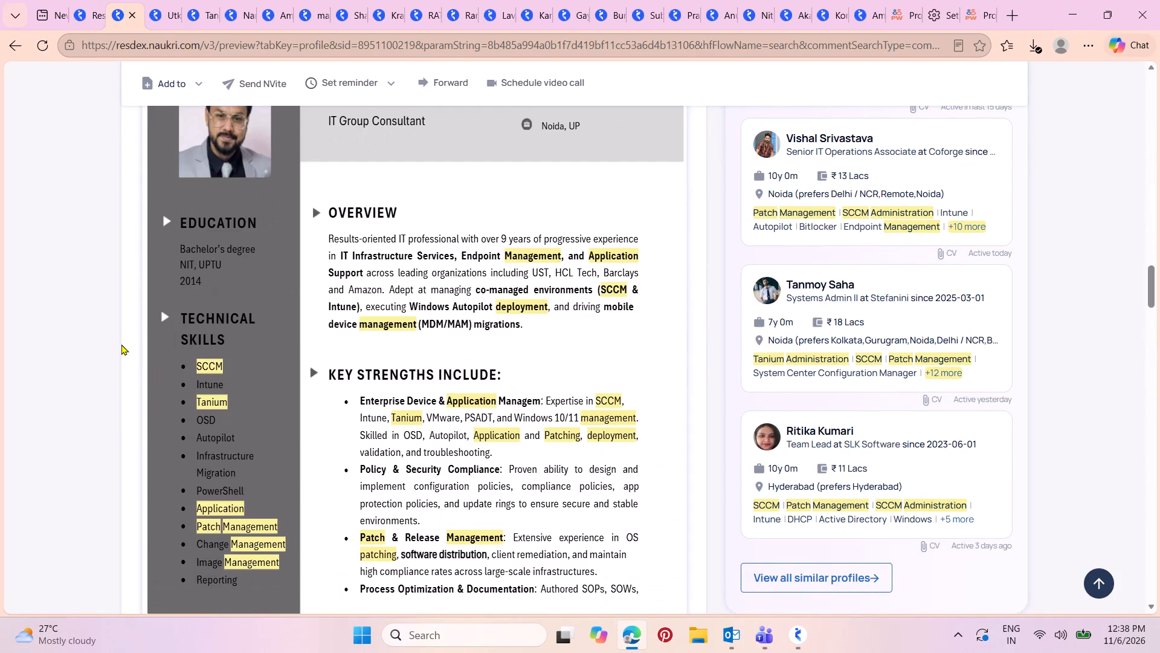
{"action": "scroll", "coordinate": [121, 344], "scroll_direction": "down", "scroll_amount": 8}
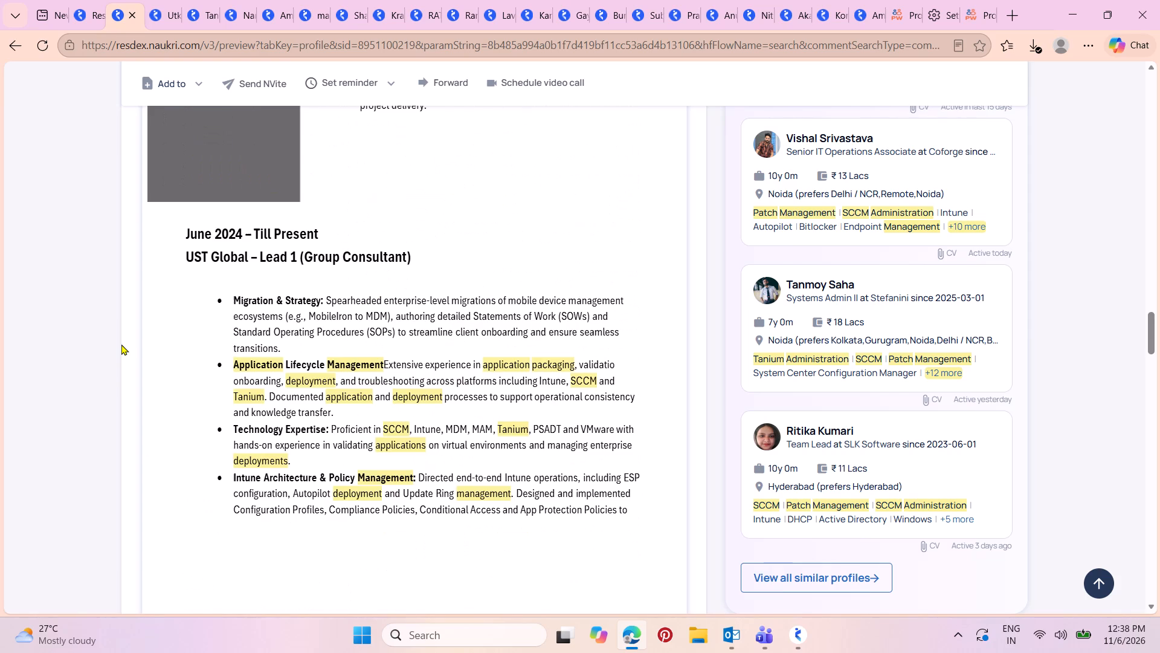
{"action": "scroll", "coordinate": [121, 344], "scroll_direction": "down", "scroll_amount": 10}
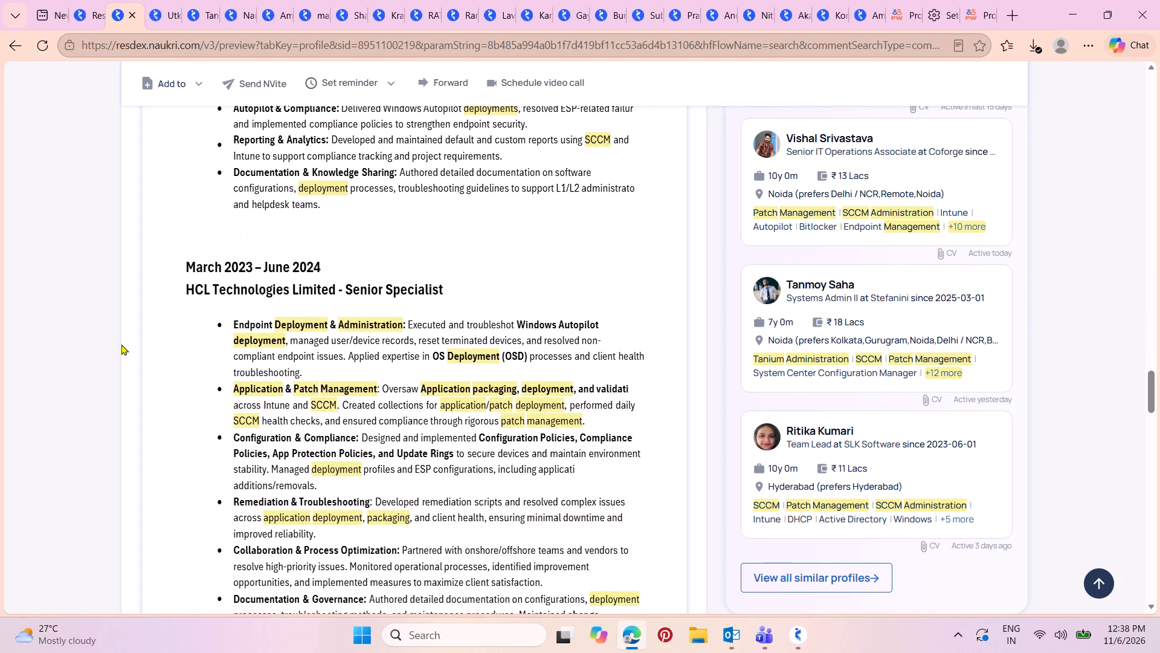
{"action": "scroll", "coordinate": [121, 344], "scroll_direction": "down", "scroll_amount": 12}
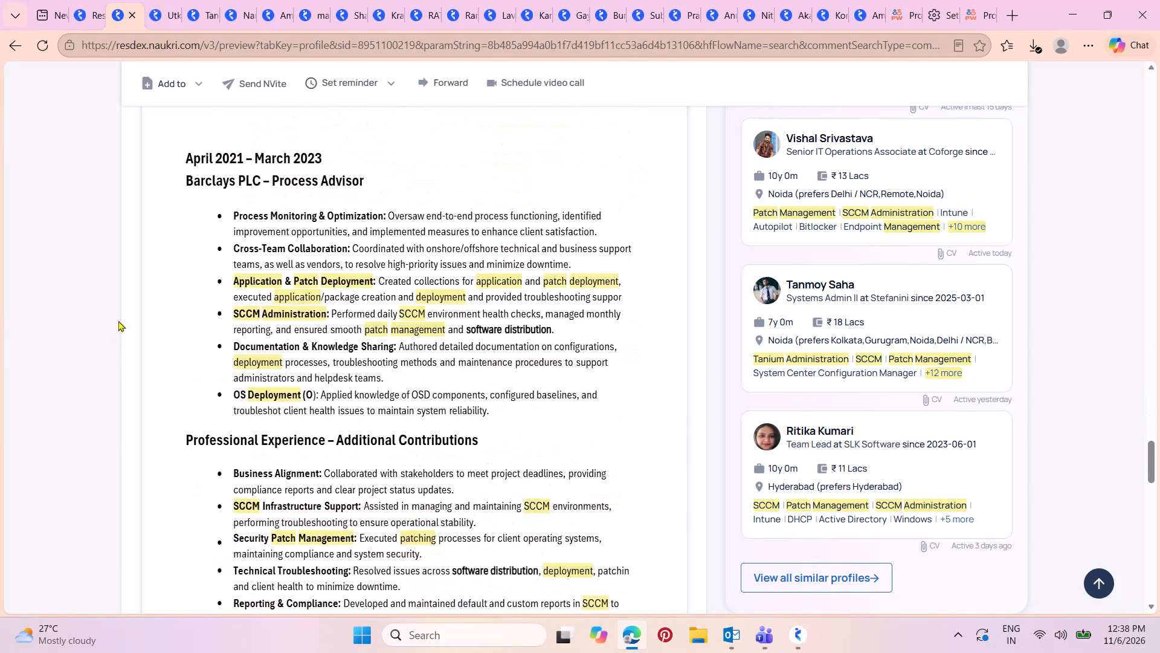
{"action": "scroll", "coordinate": [179, 320], "scroll_direction": "down", "scroll_amount": 2}
{"action": "scroll", "coordinate": [179, 320], "scroll_direction": "up", "scroll_amount": 1}
{"action": "scroll", "coordinate": [179, 320], "scroll_direction": "down", "scroll_amount": 1}
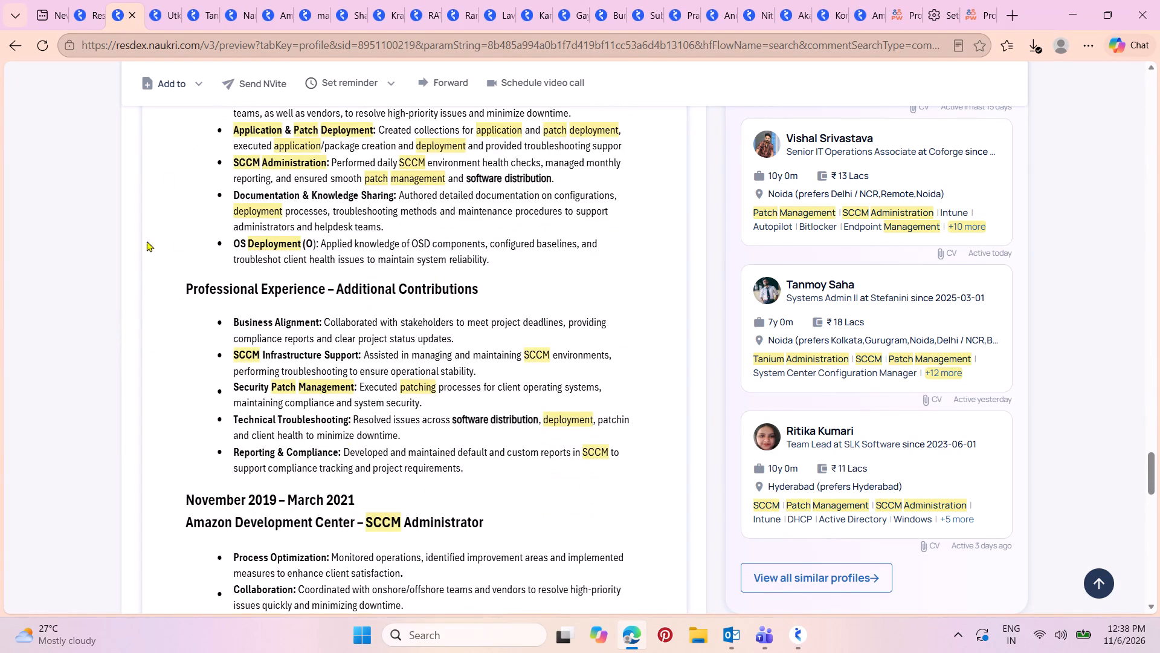
{"action": "scroll", "coordinate": [144, 289], "scroll_direction": "down", "scroll_amount": 4}
{"action": "scroll", "coordinate": [144, 289], "scroll_direction": "up", "scroll_amount": 1}
{"action": "scroll", "coordinate": [136, 237], "scroll_direction": "down", "scroll_amount": 4}
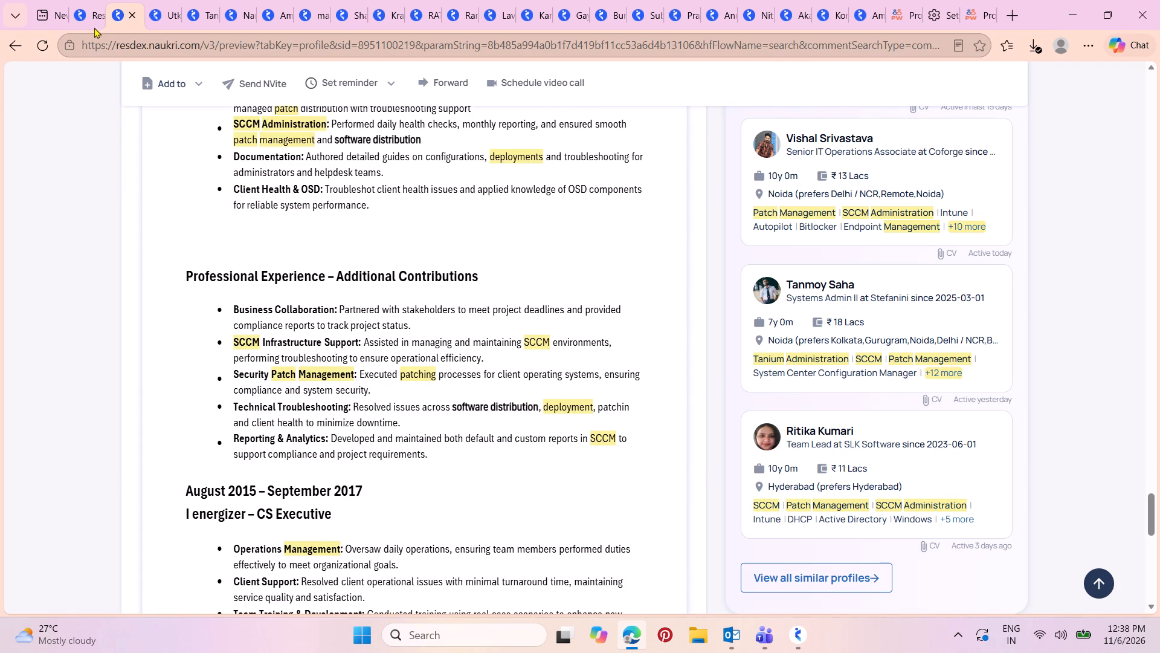
Return to the candidate search results and go to page 2.
{"action": "left_click", "coordinate": [91, 22]}
{"action": "scroll", "coordinate": [592, 345], "scroll_direction": "down", "scroll_amount": 1}
{"action": "left_click", "coordinate": [1016, 427]}
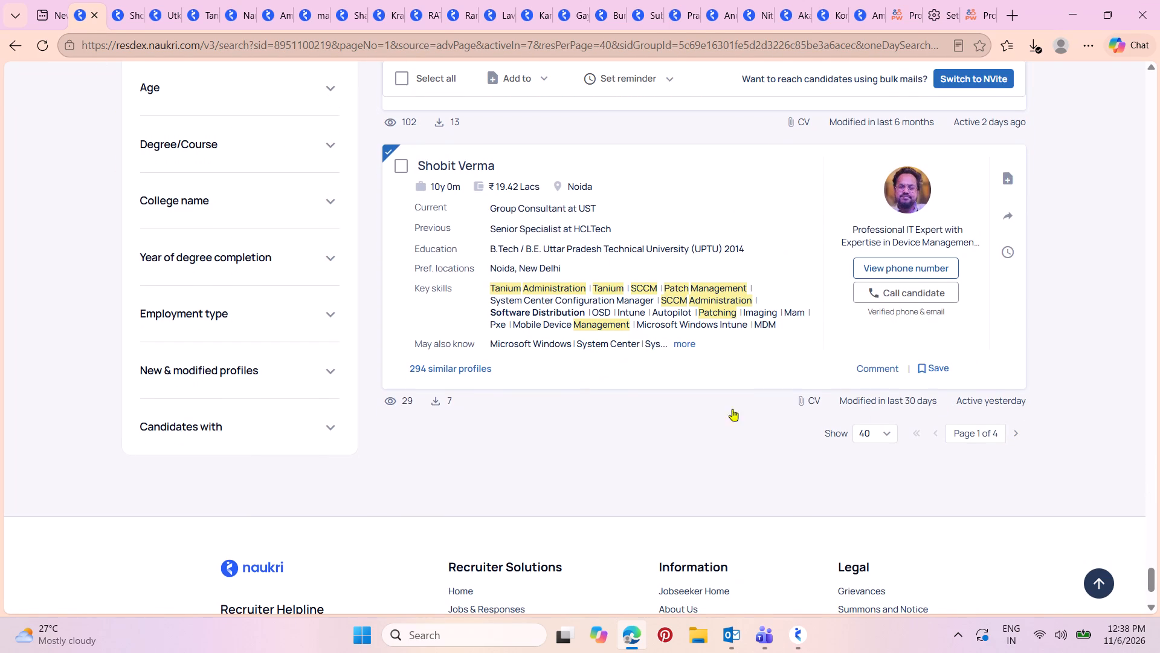
Examine the first candidates on page 2, comparing their roles, locations and Tanium, SCCM and patch management skills.
{"action": "scroll", "coordinate": [699, 403], "scroll_direction": "down", "scroll_amount": 4}
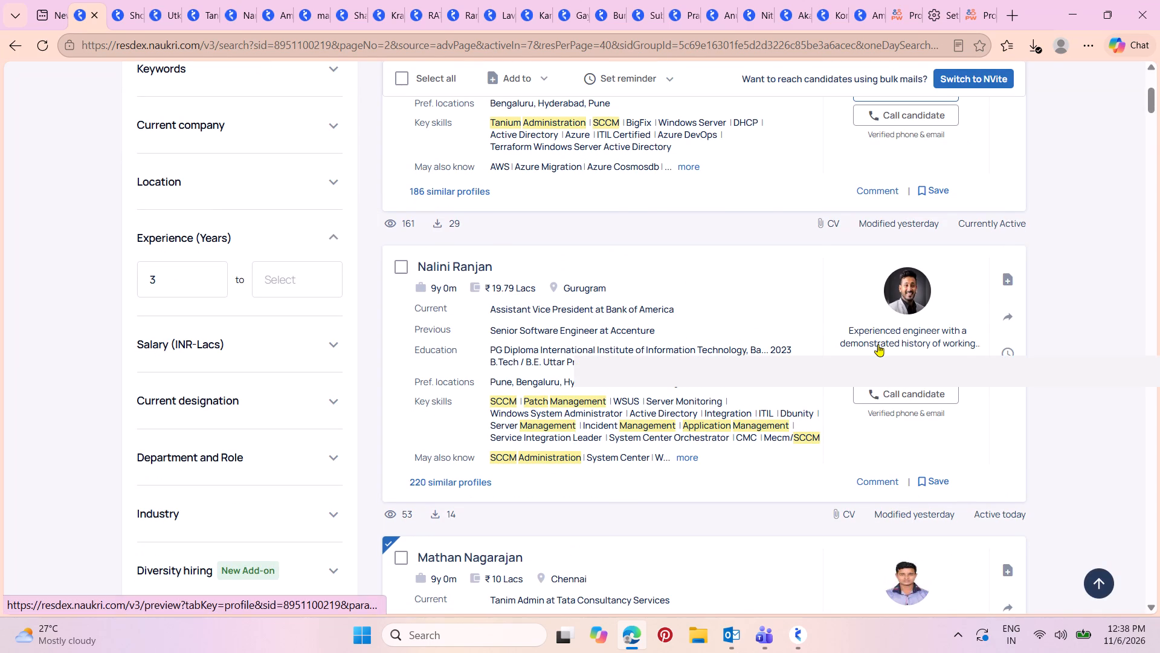
{"action": "scroll", "coordinate": [776, 443], "scroll_direction": "down", "scroll_amount": 3}
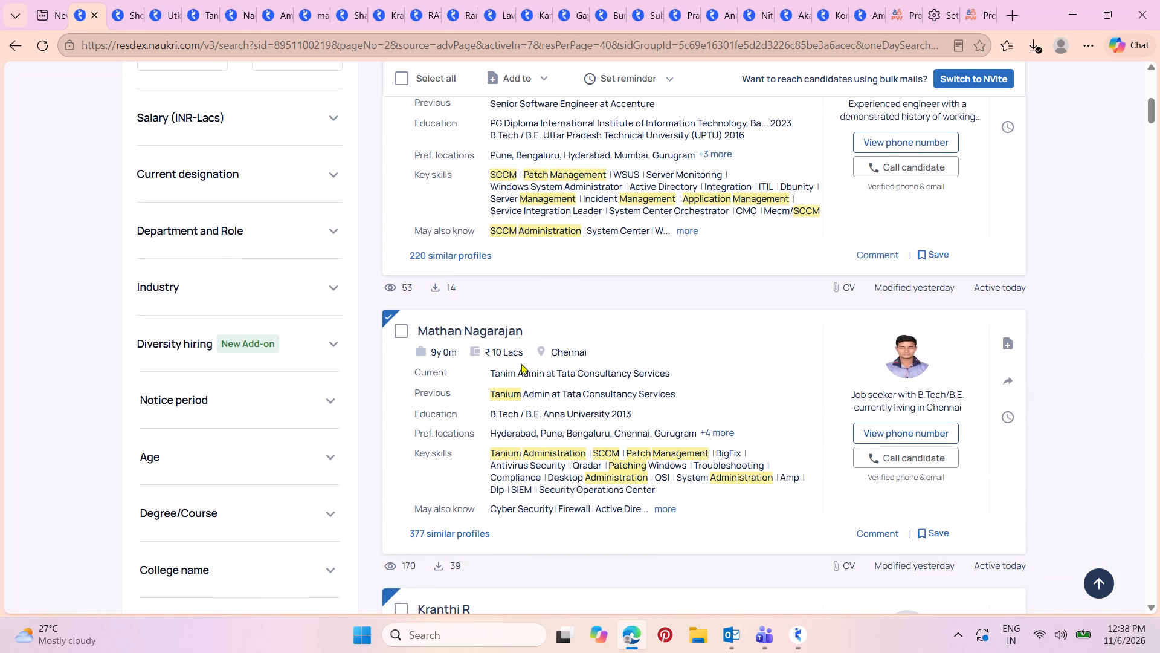
{"action": "scroll", "coordinate": [522, 365], "scroll_direction": "down", "scroll_amount": 3}
{"action": "scroll", "coordinate": [736, 427], "scroll_direction": "up", "scroll_amount": 1}
{"action": "scroll", "coordinate": [736, 427], "scroll_direction": "down", "scroll_amount": 6}
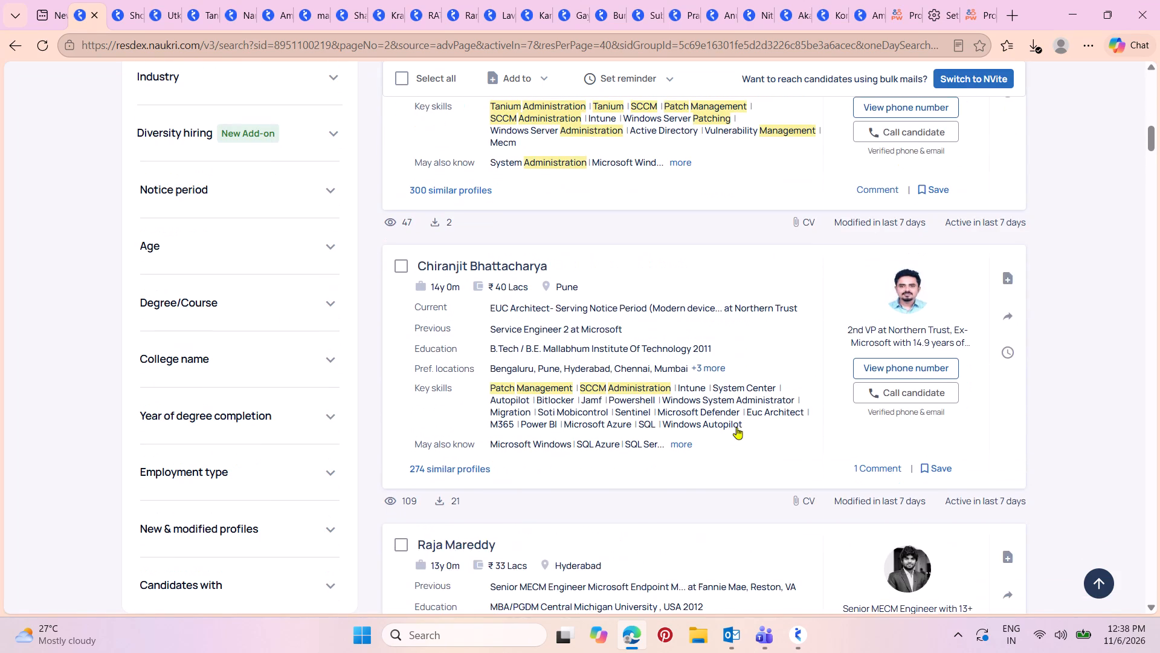
{"action": "scroll", "coordinate": [737, 427], "scroll_direction": "down", "scroll_amount": 1}
{"action": "scroll", "coordinate": [732, 430], "scroll_direction": "up", "scroll_amount": 1}
{"action": "scroll", "coordinate": [732, 430], "scroll_direction": "down", "scroll_amount": 9}
{"action": "scroll", "coordinate": [732, 430], "scroll_direction": "up", "scroll_amount": 1}
{"action": "scroll", "coordinate": [732, 430], "scroll_direction": "down", "scroll_amount": 1}
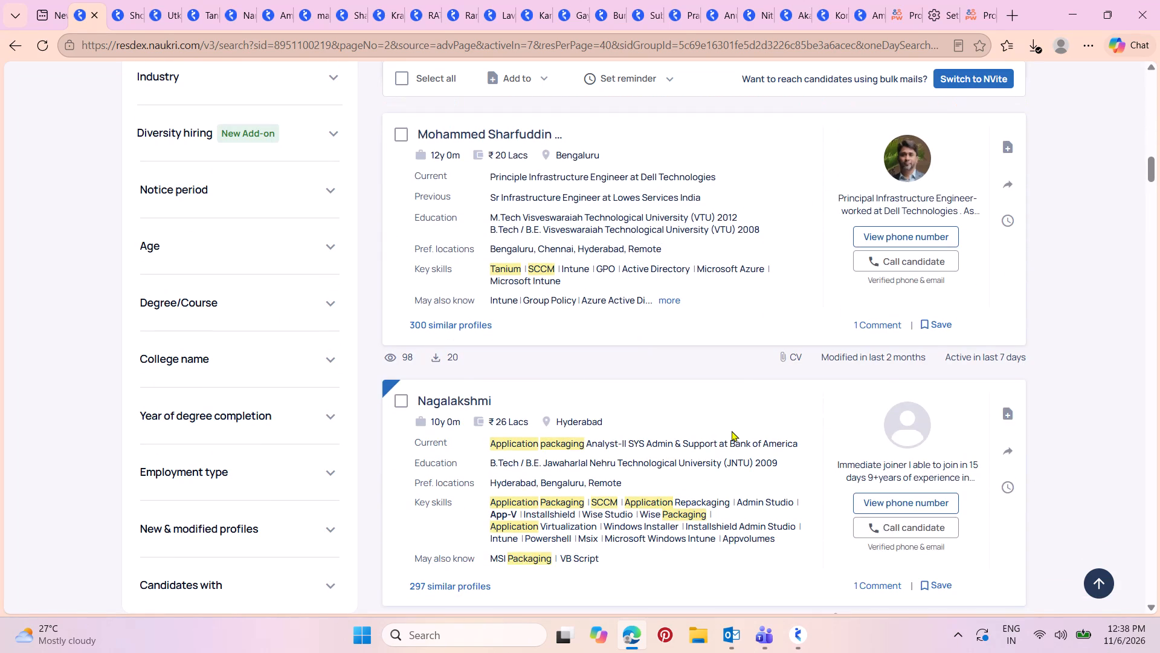
Look further through the page 2 candidates and open the profile of the Noida-based Senior Systems Engineer at Wipro.
{"action": "scroll", "coordinate": [732, 430], "scroll_direction": "down", "scroll_amount": 2}
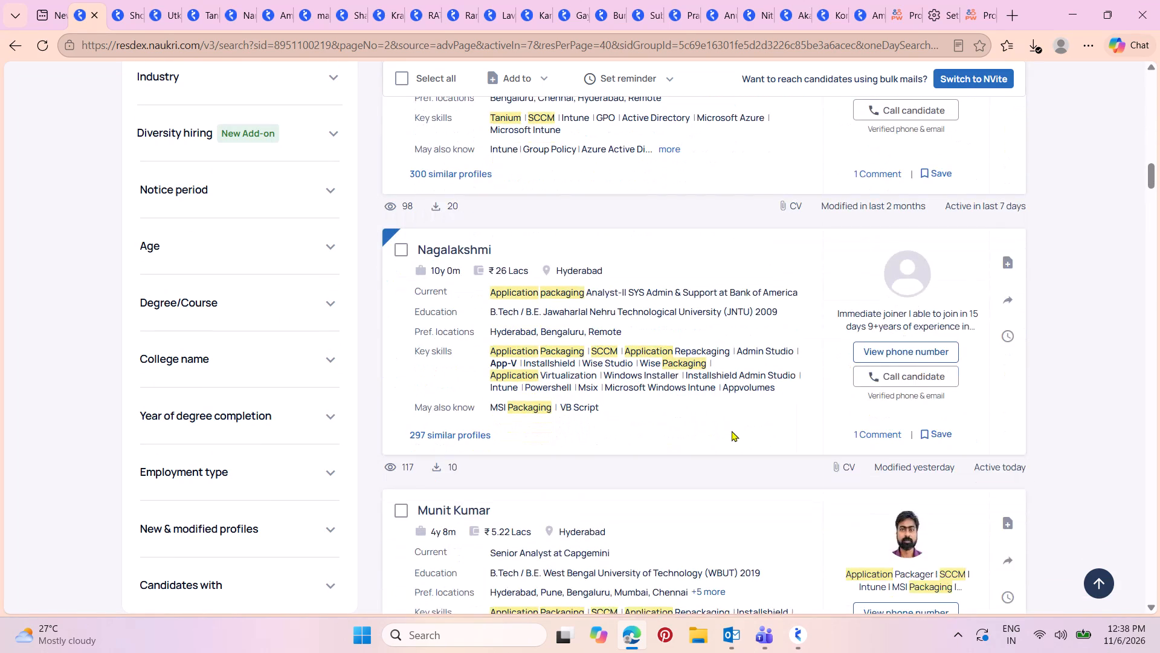
{"action": "scroll", "coordinate": [732, 430], "scroll_direction": "down", "scroll_amount": 3}
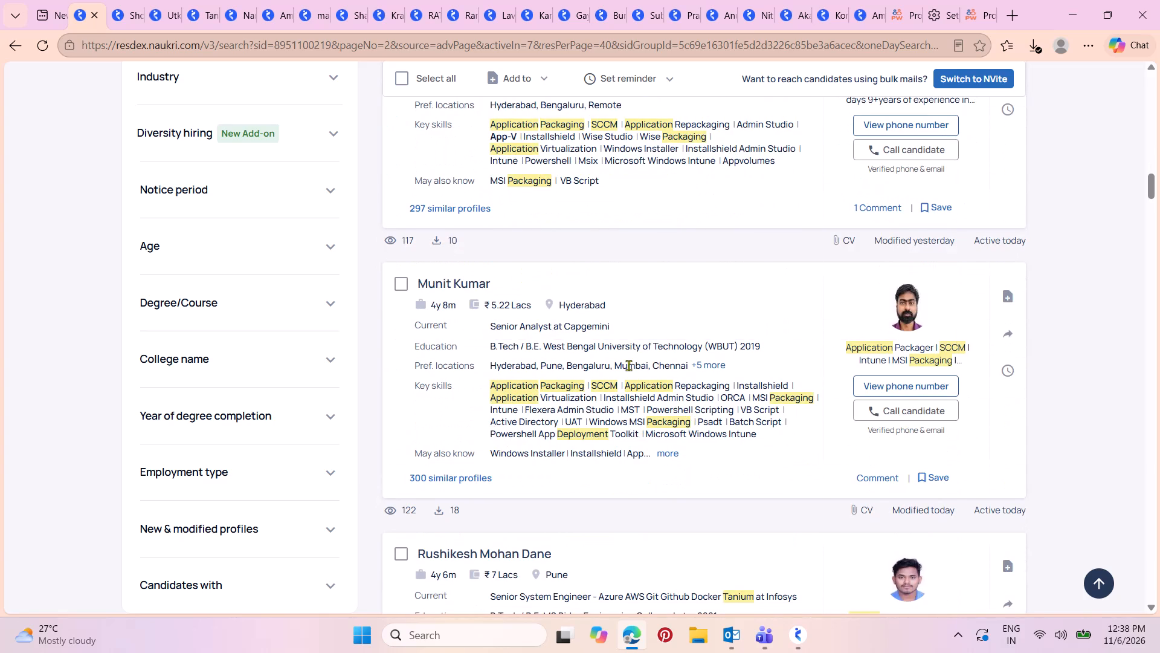
{"action": "scroll", "coordinate": [677, 449], "scroll_direction": "down", "scroll_amount": 3}
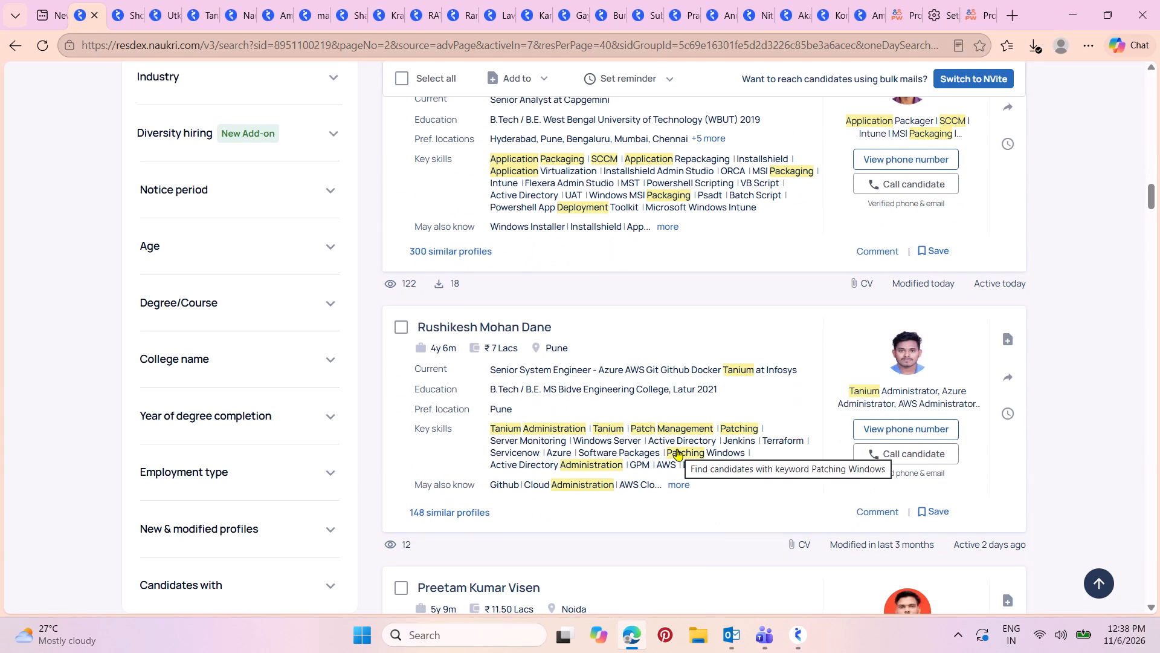
{"action": "scroll", "coordinate": [677, 449], "scroll_direction": "down", "scroll_amount": 4}
{"action": "scroll", "coordinate": [677, 447], "scroll_direction": "up", "scroll_amount": 1}
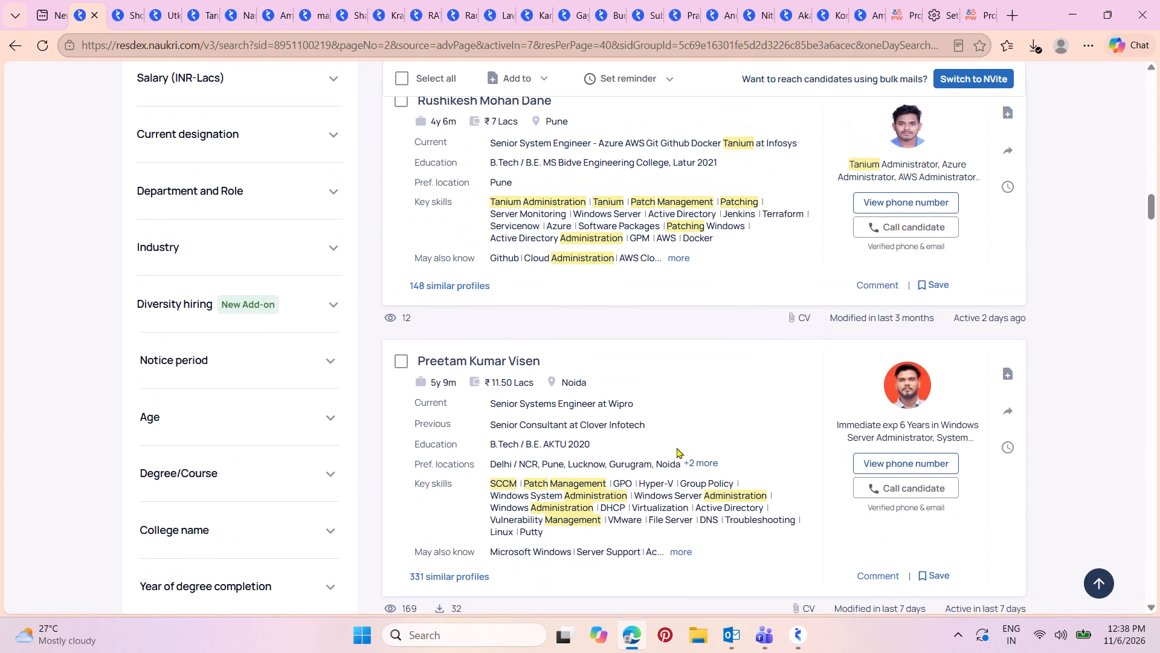
{"action": "scroll", "coordinate": [677, 447], "scroll_direction": "down", "scroll_amount": 1}
{"action": "scroll", "coordinate": [677, 447], "scroll_direction": "up", "scroll_amount": 1}
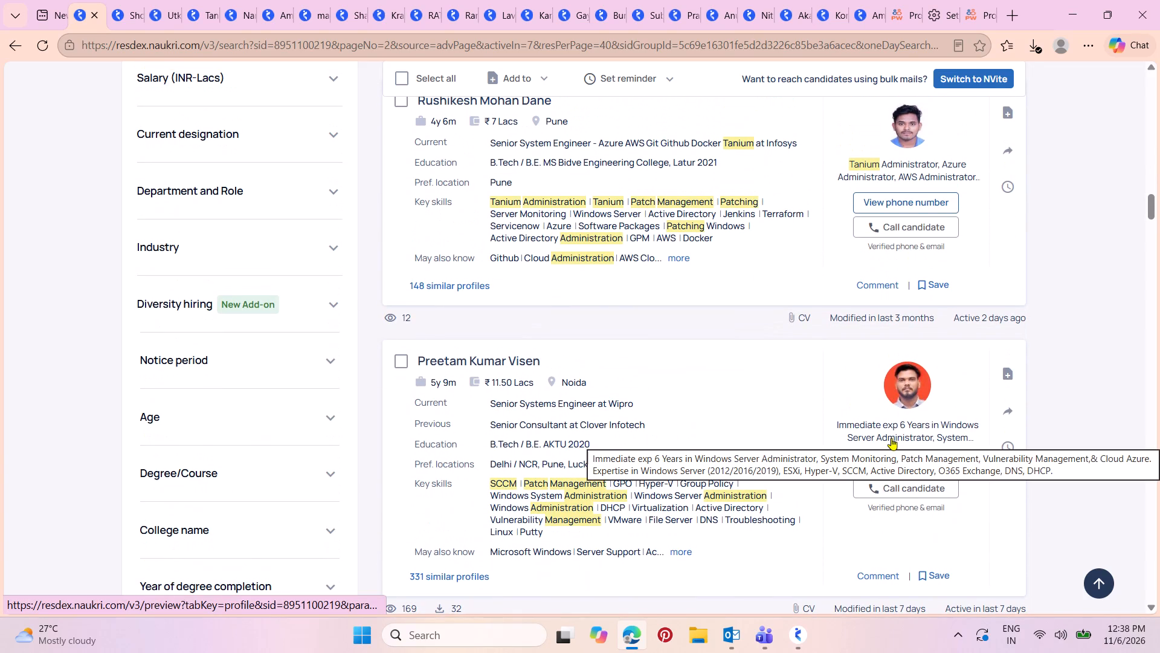
{"action": "scroll", "coordinate": [737, 493], "scroll_direction": "down", "scroll_amount": 2}
{"action": "left_click", "coordinate": [535, 221]}
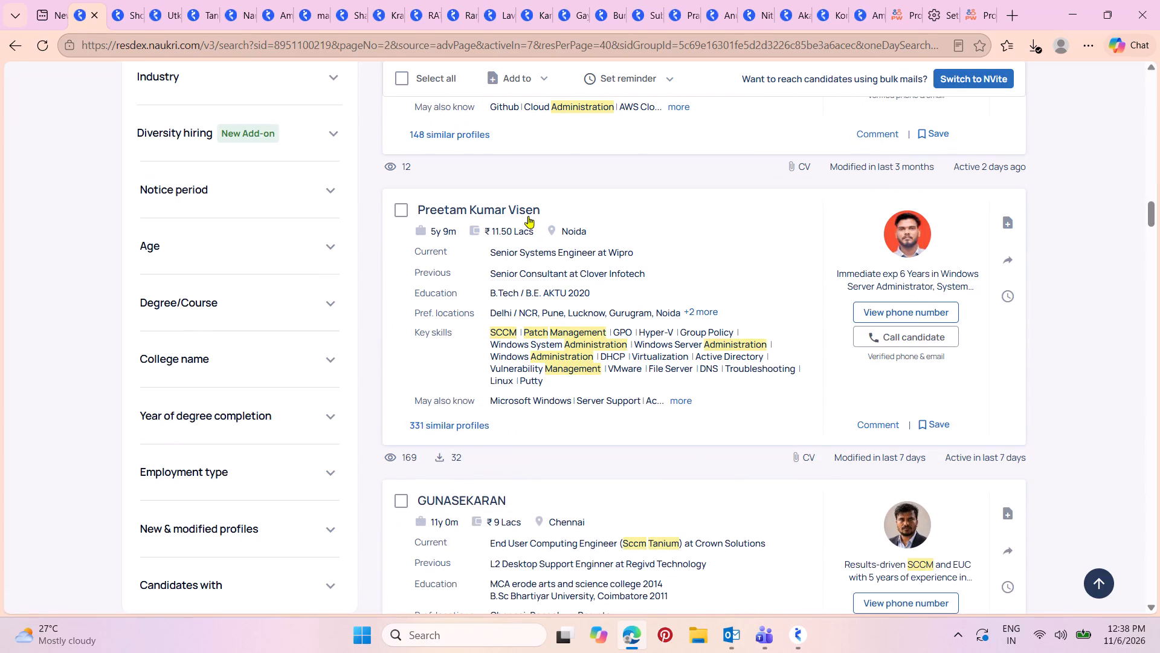
{"action": "left_click", "coordinate": [528, 216]}
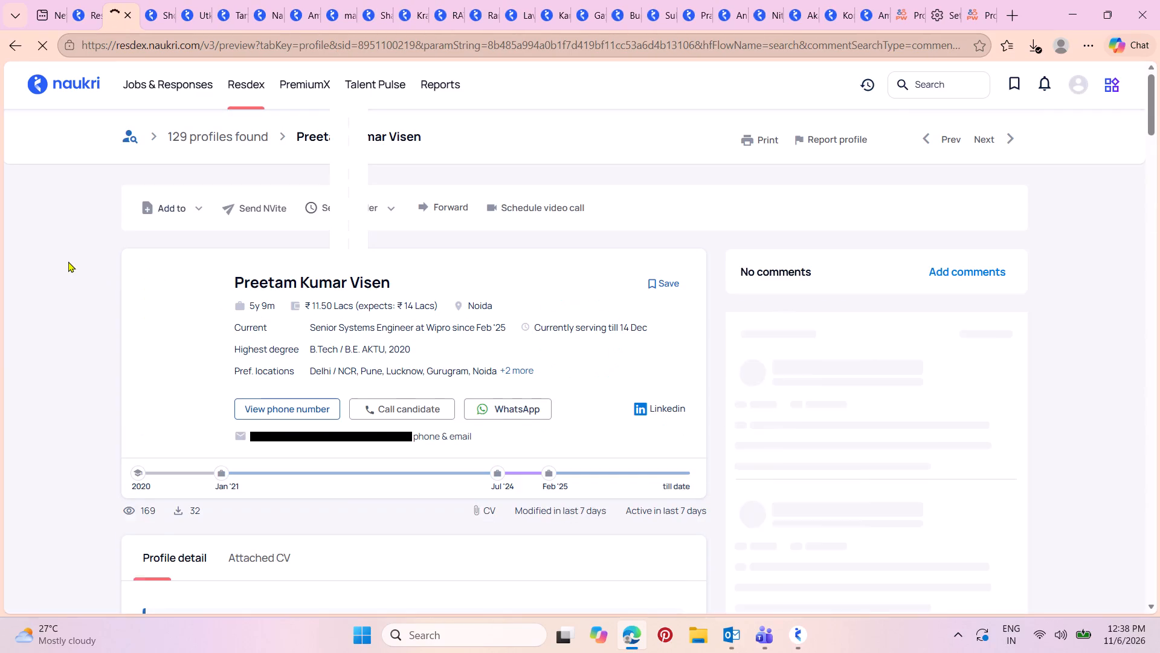
Check through the already opened candidate profiles up to the attached CV of the Chennai-based Tanium Administrator at TCS.
{"action": "left_click", "coordinate": [185, 0]}
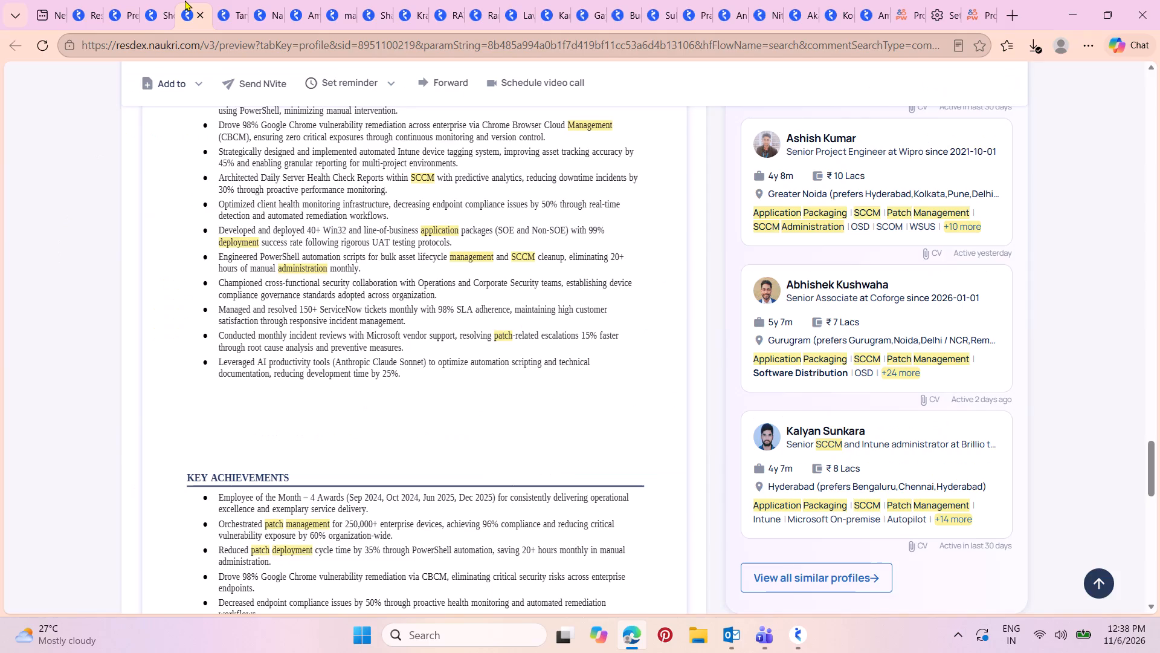
{"action": "left_click", "coordinate": [225, 0]}
{"action": "left_click", "coordinate": [251, 2]}
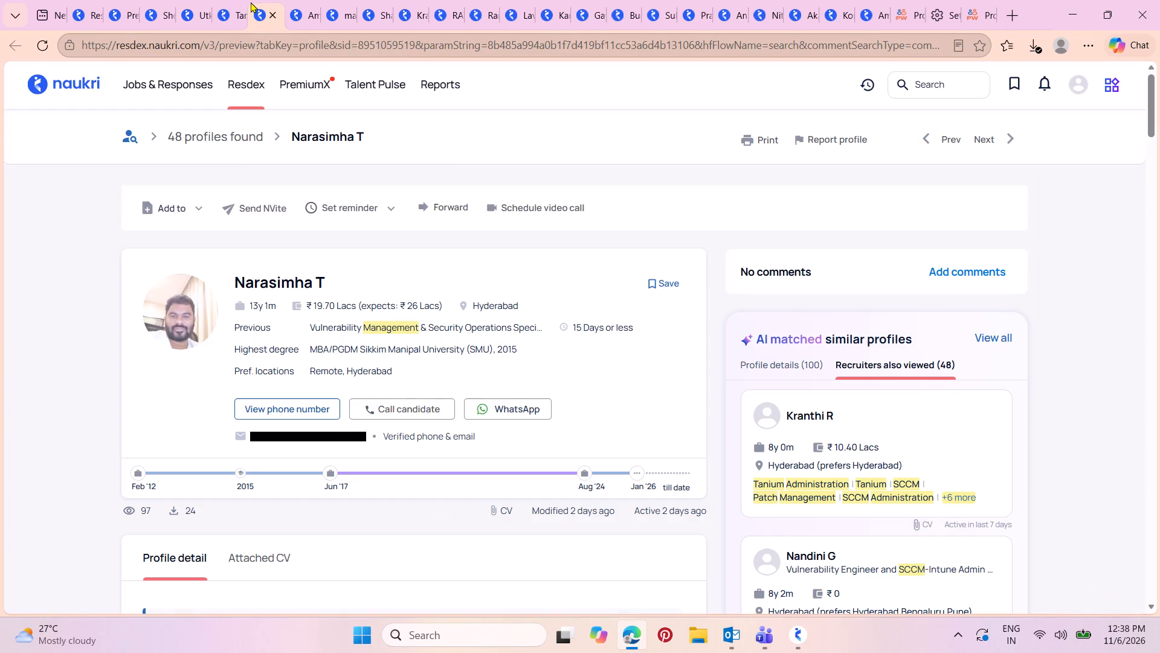
{"action": "left_click", "coordinate": [298, 0]}
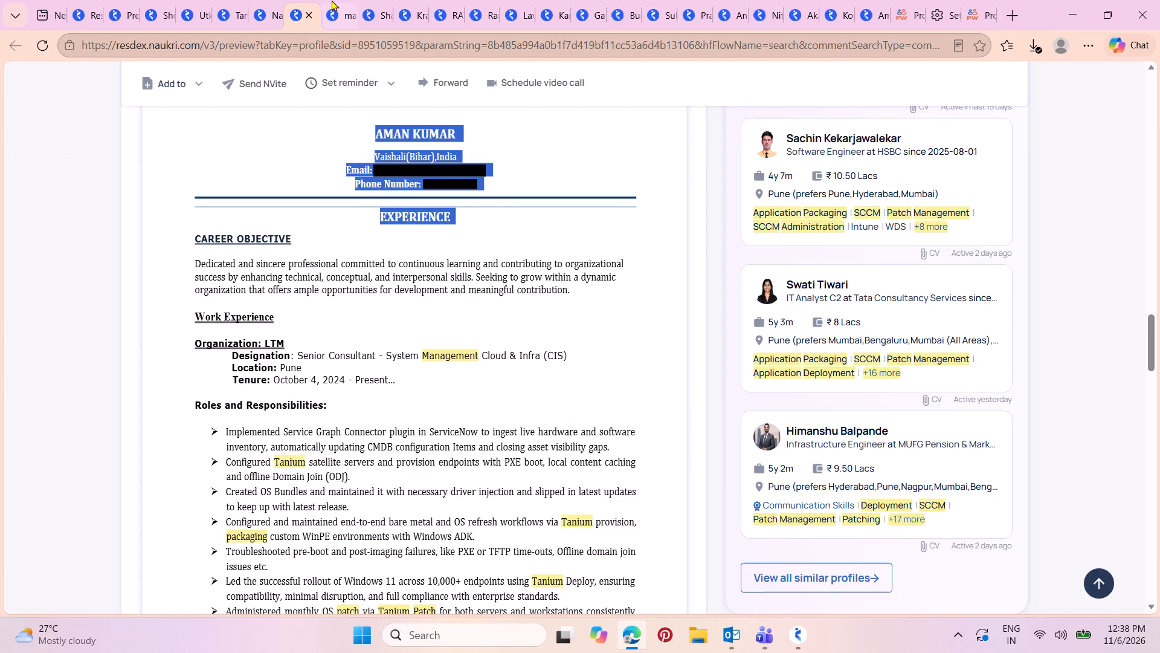
{"action": "left_click", "coordinate": [332, 0]}
Select the candidate's name and mobile number in the heading of the Chennai-based Tanium Administrator's attached CV.
{"action": "scroll", "coordinate": [514, 262], "scroll_direction": "up", "scroll_amount": 5}
{"action": "scroll", "coordinate": [520, 341], "scroll_direction": "up", "scroll_amount": 4}
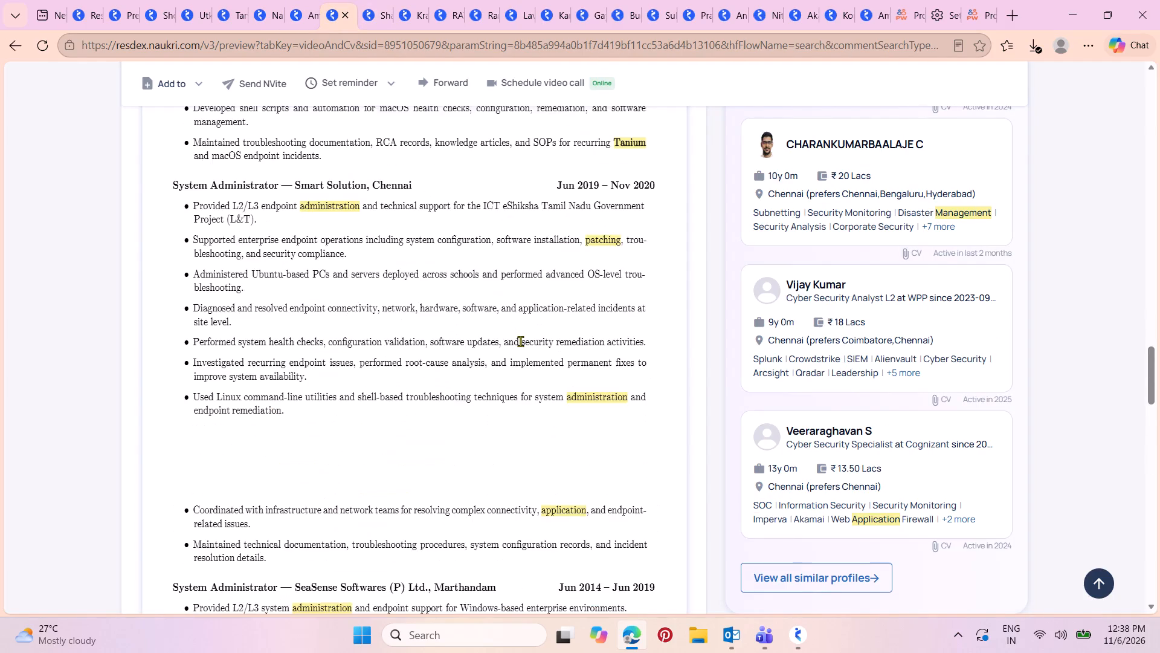
{"action": "scroll", "coordinate": [520, 341], "scroll_direction": "up", "scroll_amount": 11}
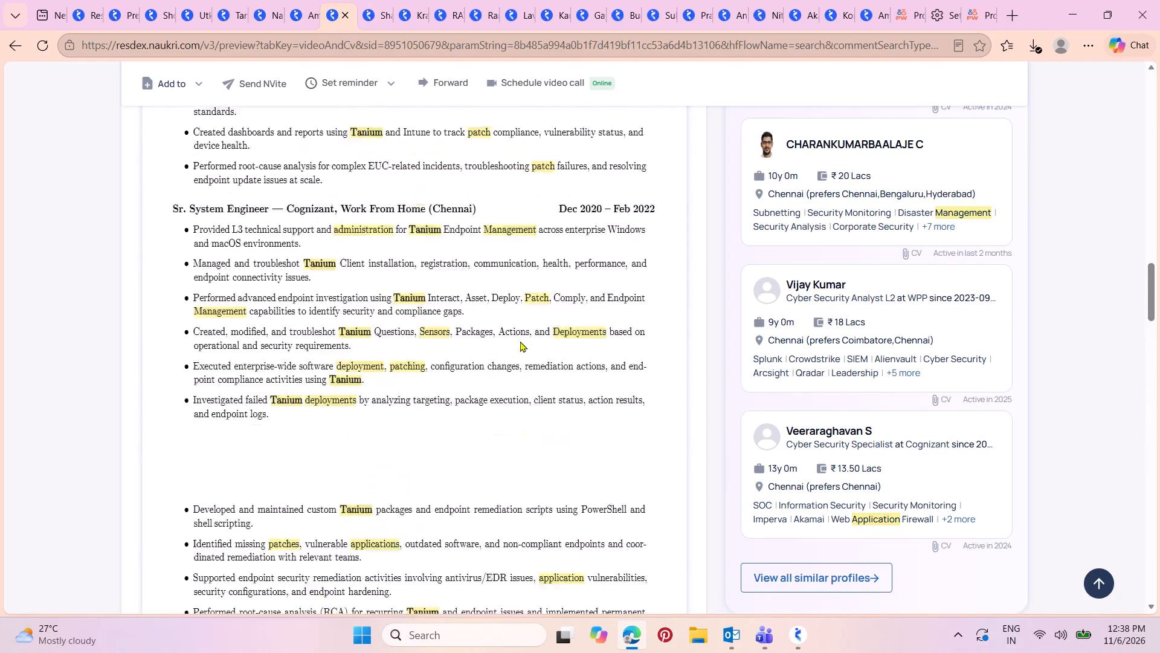
{"action": "scroll", "coordinate": [520, 341], "scroll_direction": "up", "scroll_amount": 15}
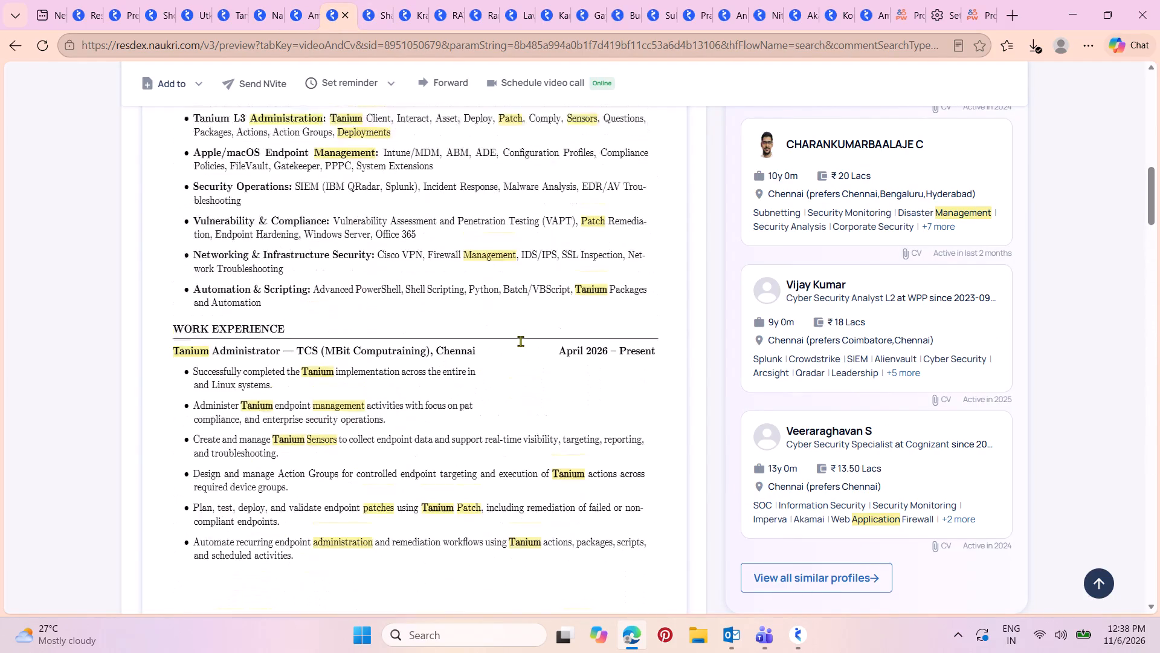
{"action": "scroll", "coordinate": [520, 341], "scroll_direction": "up", "scroll_amount": 2}
{"action": "left_click_drag", "start_coordinate": [297, 262], "coordinate": [352, 276]}
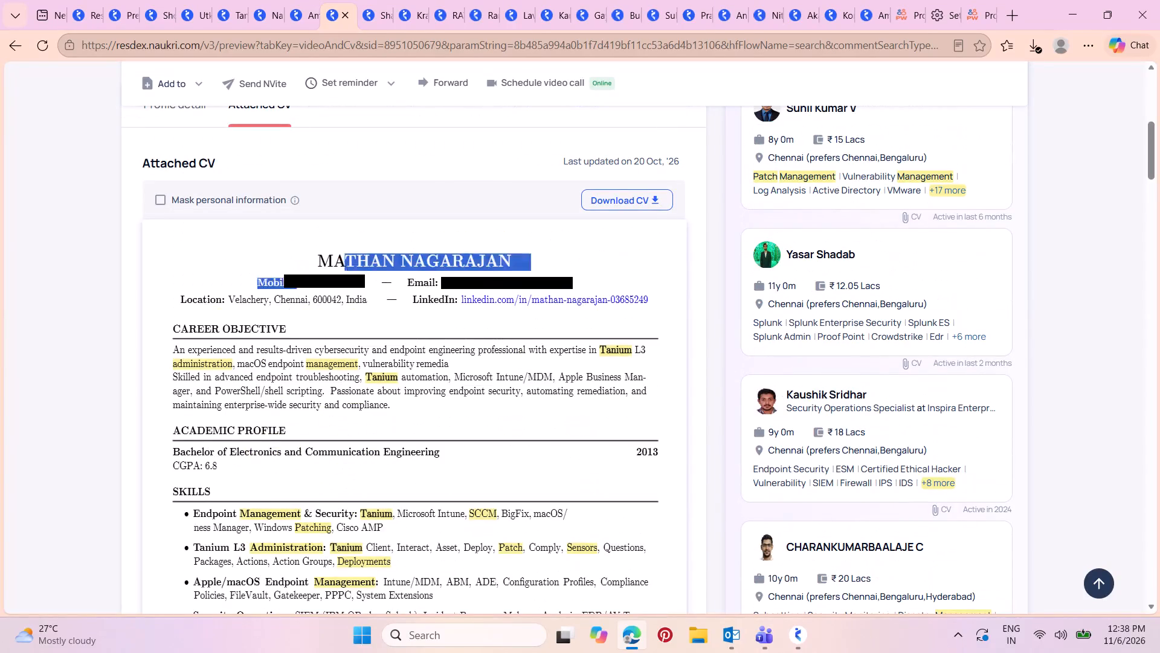
{"action": "left_click_drag", "start_coordinate": [352, 276], "coordinate": [363, 282]}
{"action": "left_click_drag", "start_coordinate": [314, 251], "coordinate": [365, 279]}
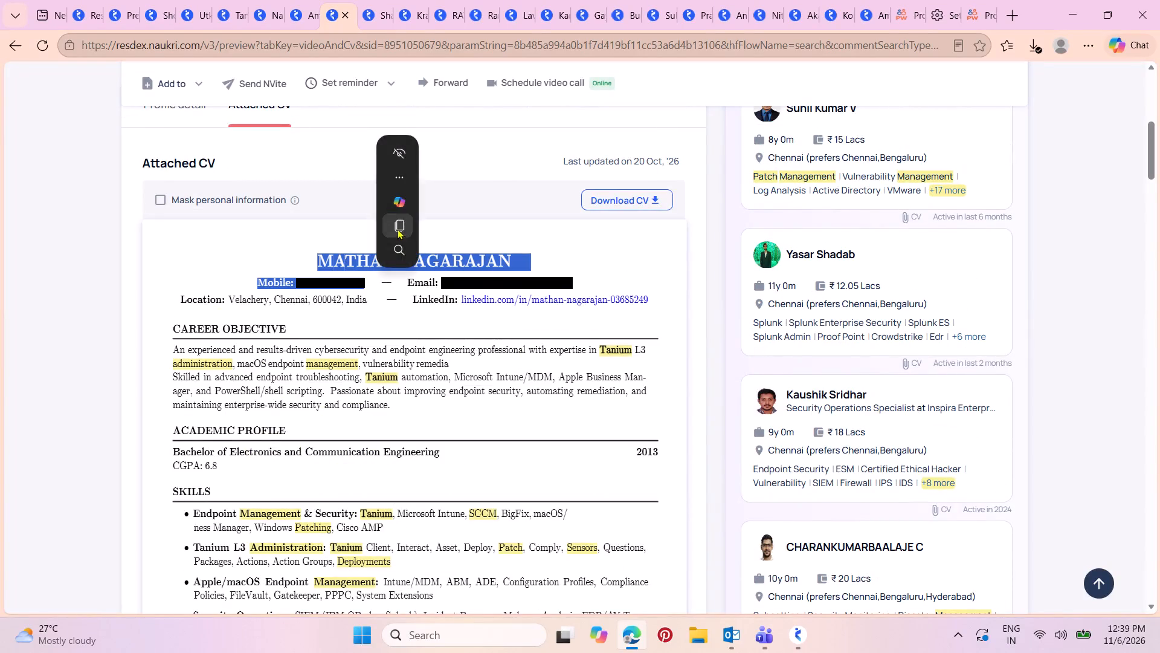
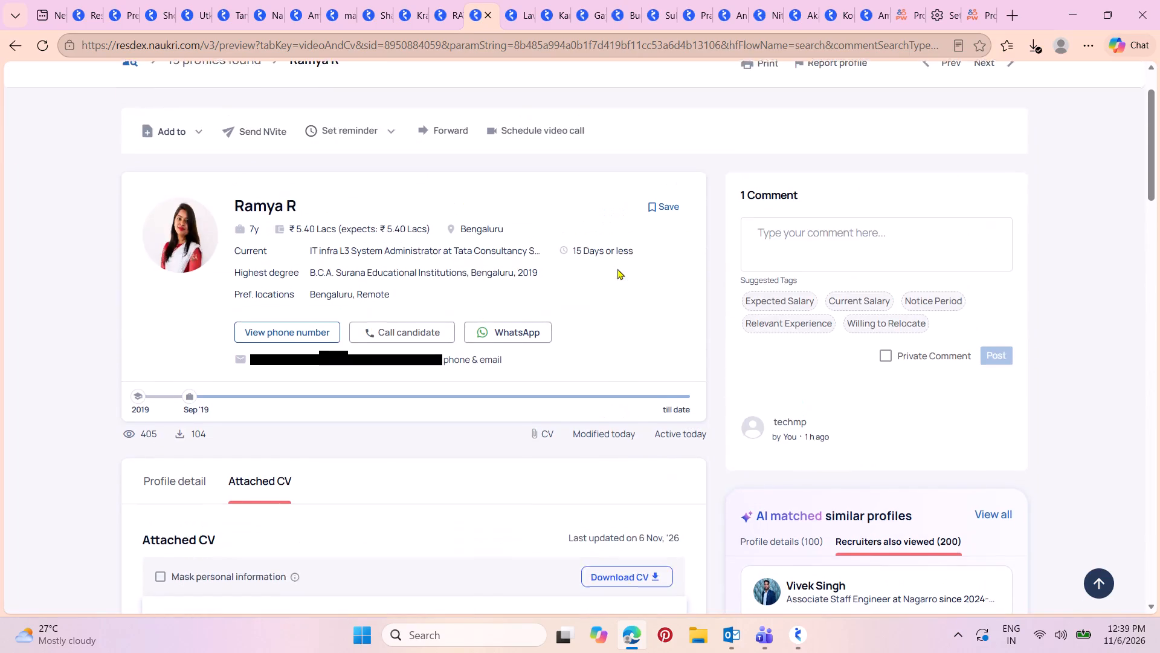
Download the attached CV of the Bengaluru-based IT infra L3 System Administrator at Tata Consultancy Services and close the profile.
{"action": "scroll", "coordinate": [617, 268], "scroll_direction": "down", "scroll_amount": 1}
{"action": "left_click", "coordinate": [651, 360]}
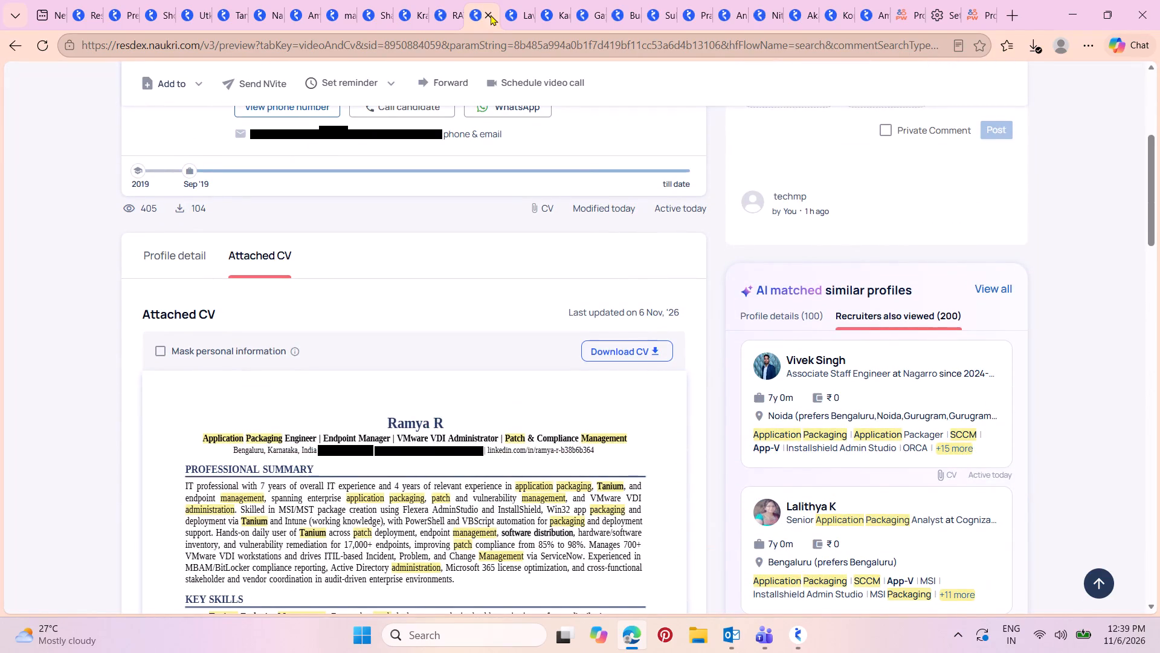
{"action": "left_click", "coordinate": [491, 15]}
Download the attached CV of the Bengaluru-based SCCM Specialist from Capgemini and close the profile.
{"action": "scroll", "coordinate": [513, 194], "scroll_direction": "up", "scroll_amount": 4}
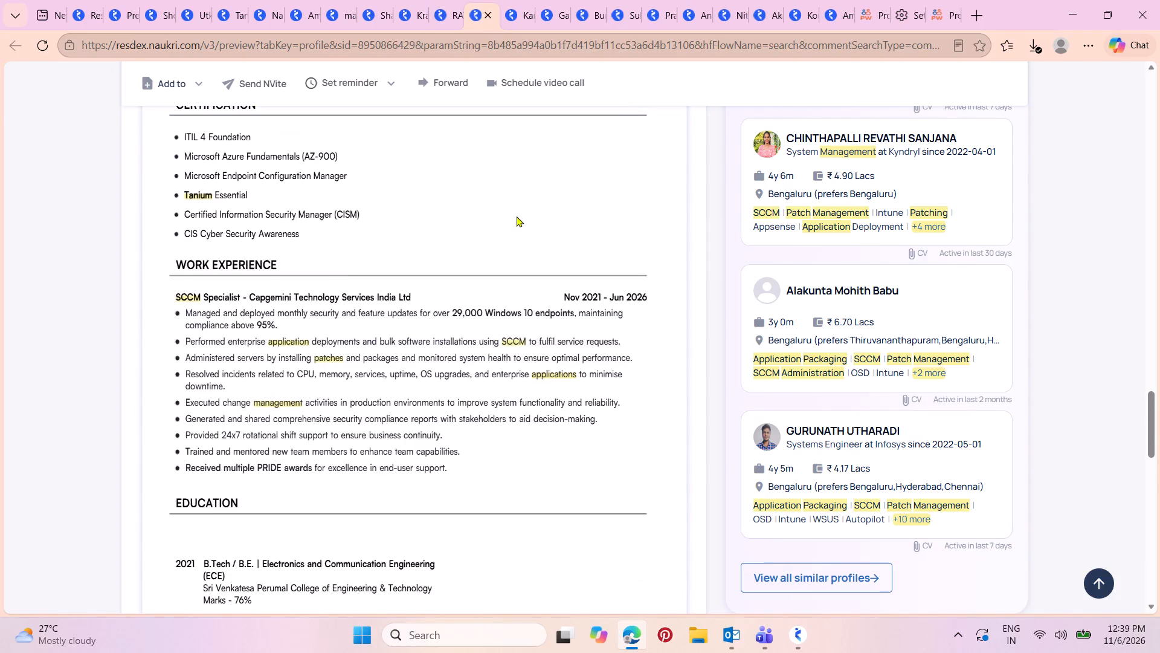
{"action": "scroll", "coordinate": [584, 298], "scroll_direction": "up", "scroll_amount": 5}
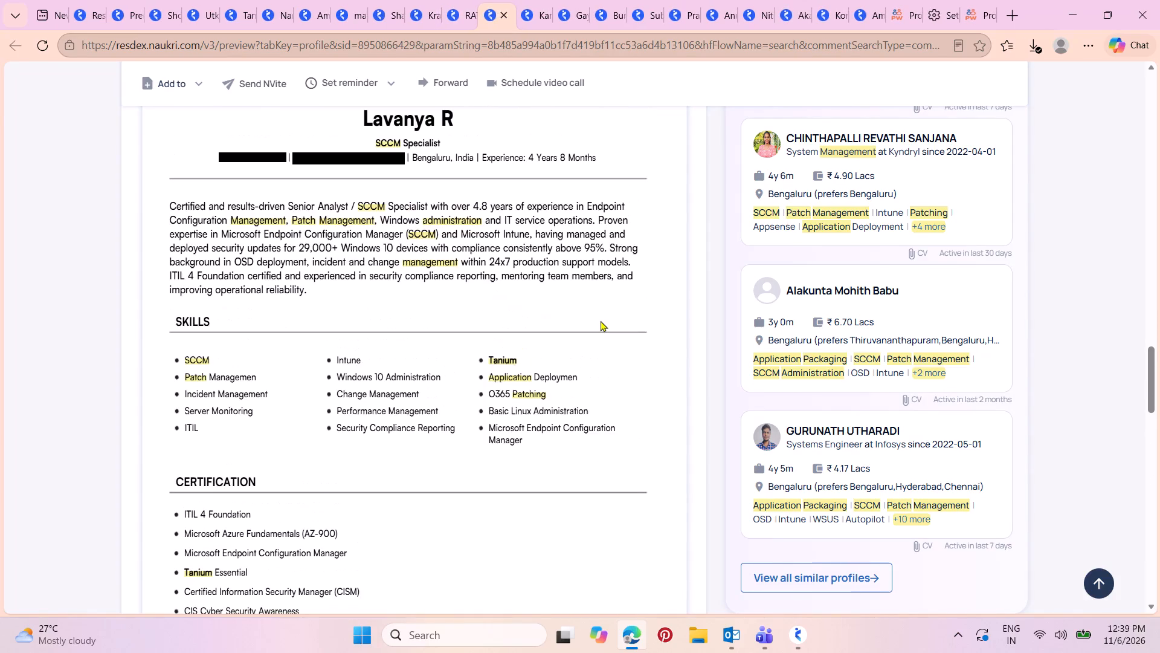
{"action": "scroll", "coordinate": [601, 320], "scroll_direction": "up", "scroll_amount": 2}
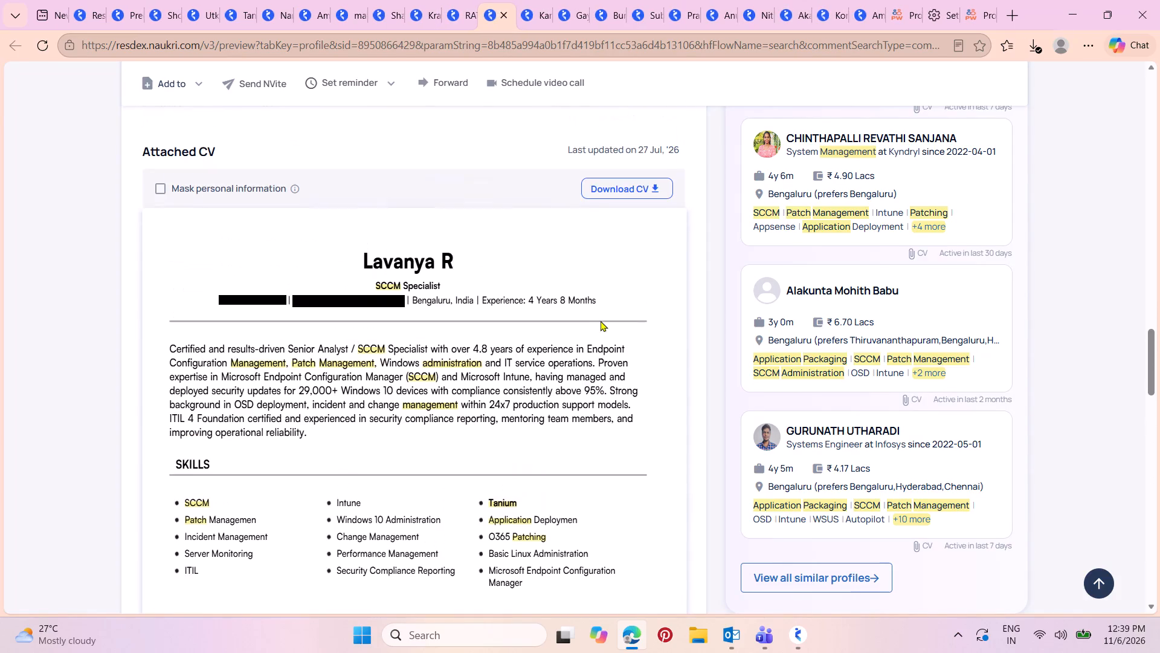
{"action": "left_click", "coordinate": [633, 201]}
{"action": "scroll", "coordinate": [585, 284], "scroll_direction": "up", "scroll_amount": 11}
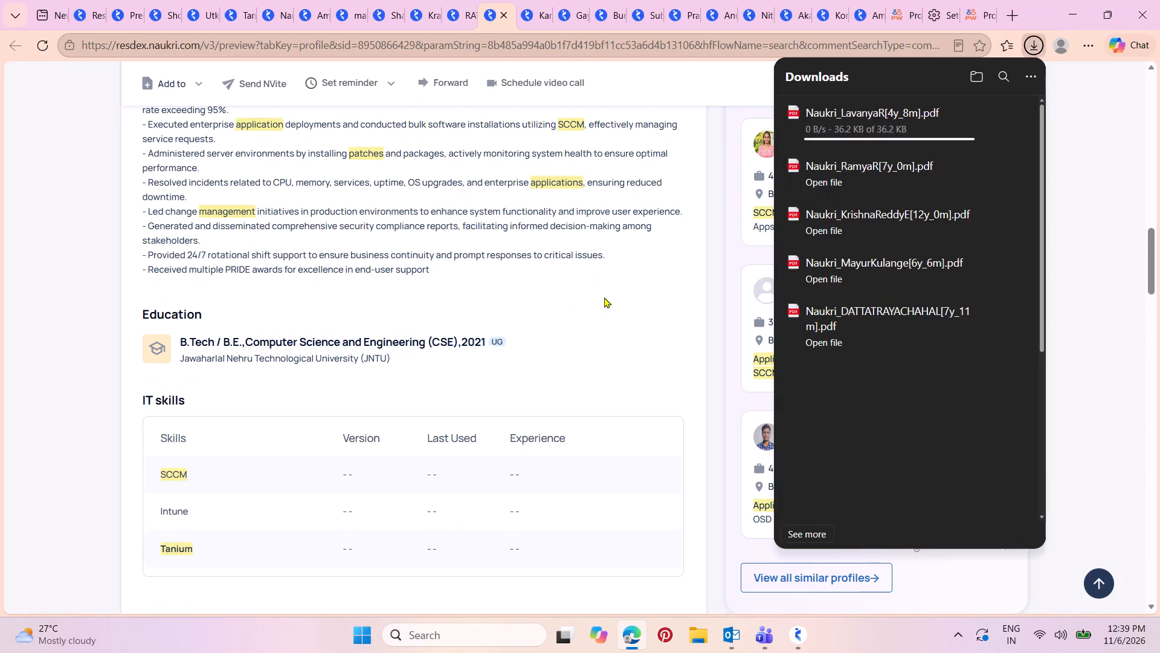
{"action": "scroll", "coordinate": [604, 297], "scroll_direction": "up", "scroll_amount": 1}
{"action": "left_click", "coordinate": [501, 19]}
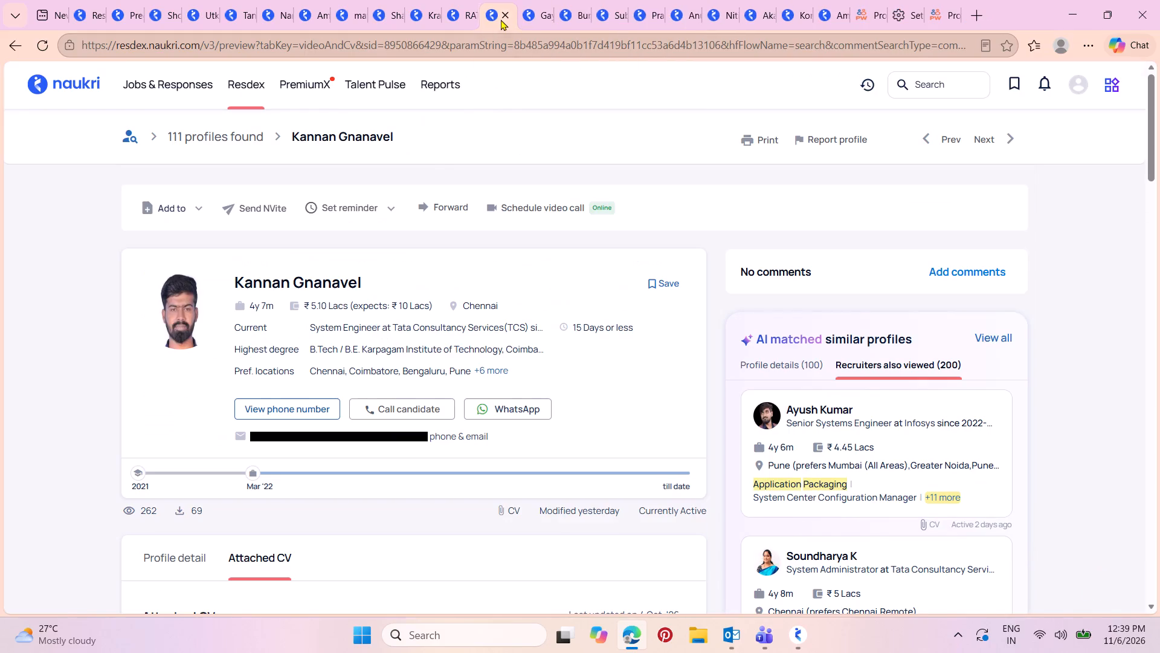
Check the attached CV of the Infra Managed Service Analyst from Accenture and close the profile.
{"action": "left_click", "coordinate": [564, 0]}
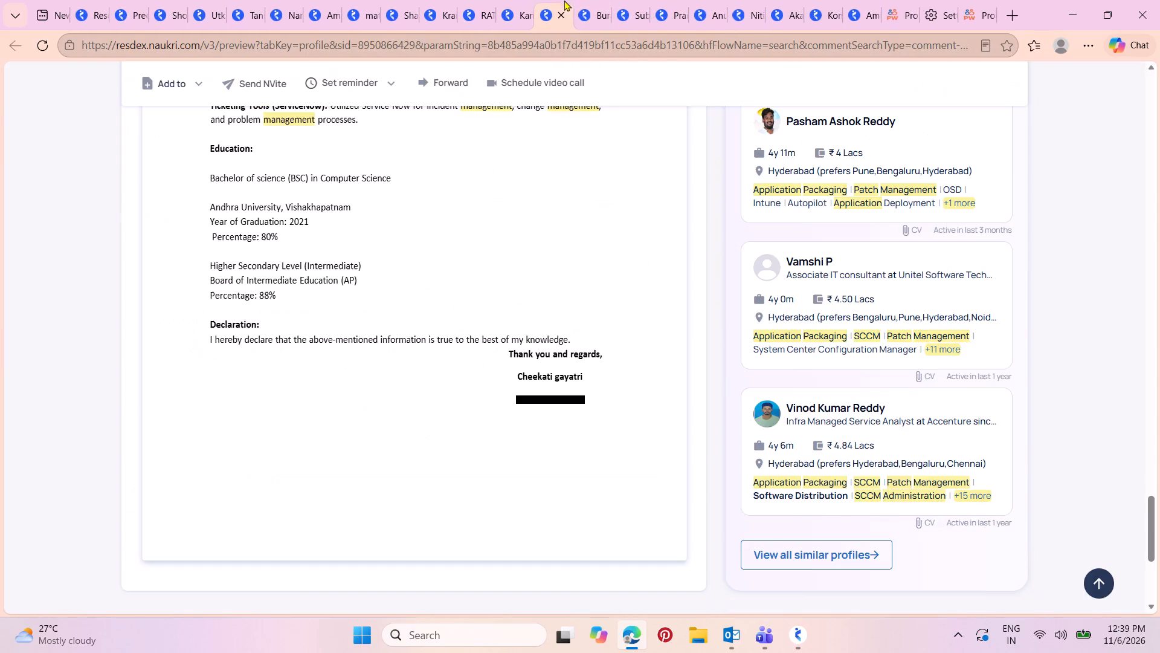
{"action": "scroll", "coordinate": [581, 201], "scroll_direction": "up", "scroll_amount": 5}
{"action": "scroll", "coordinate": [636, 284], "scroll_direction": "up", "scroll_amount": 14}
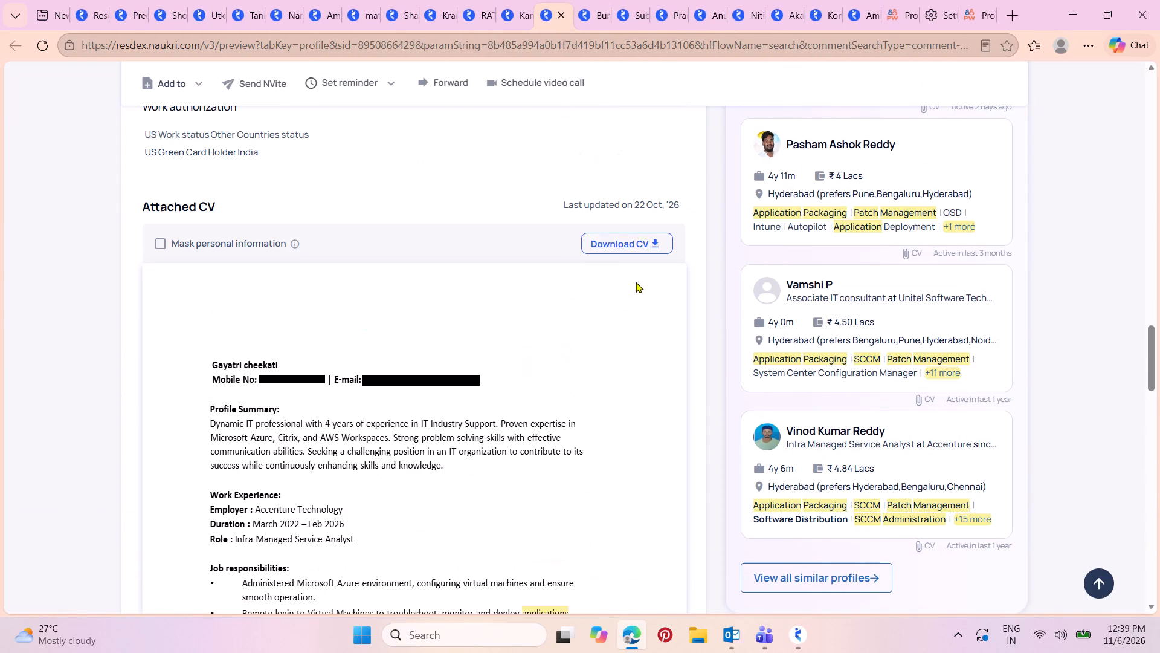
{"action": "left_click", "coordinate": [565, 17]}
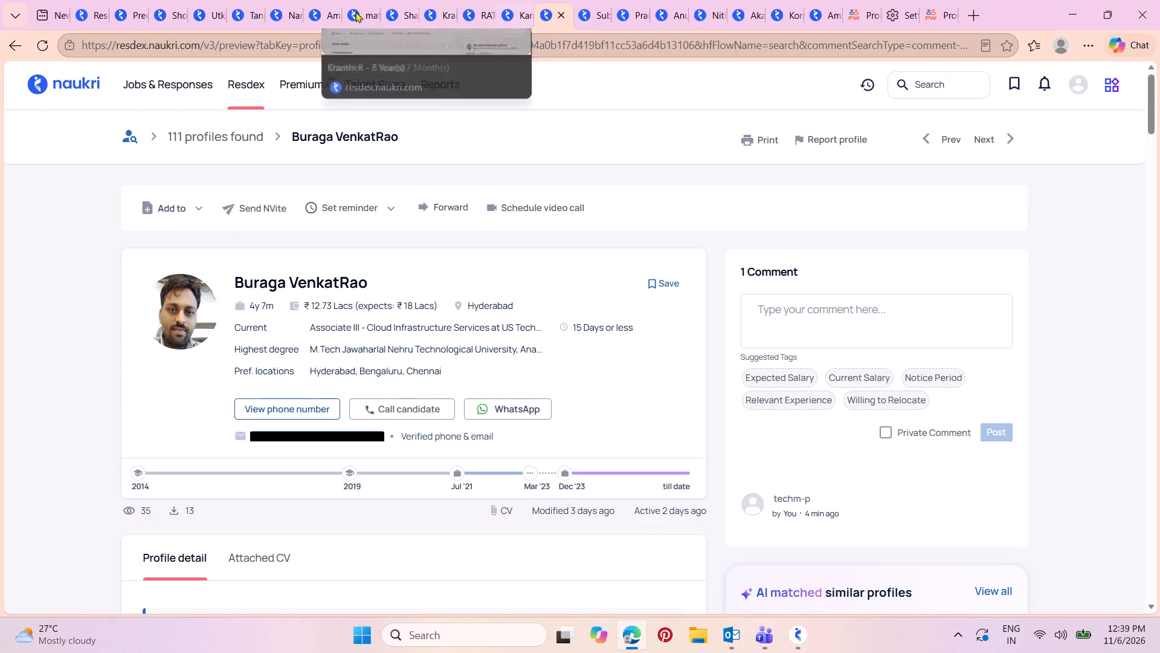
Check the other already opened candidate profiles, including the Noida-based Senior Systems Engineer at Wipro.
{"action": "left_click", "coordinate": [581, 9]}
{"action": "left_click", "coordinate": [651, 0]}
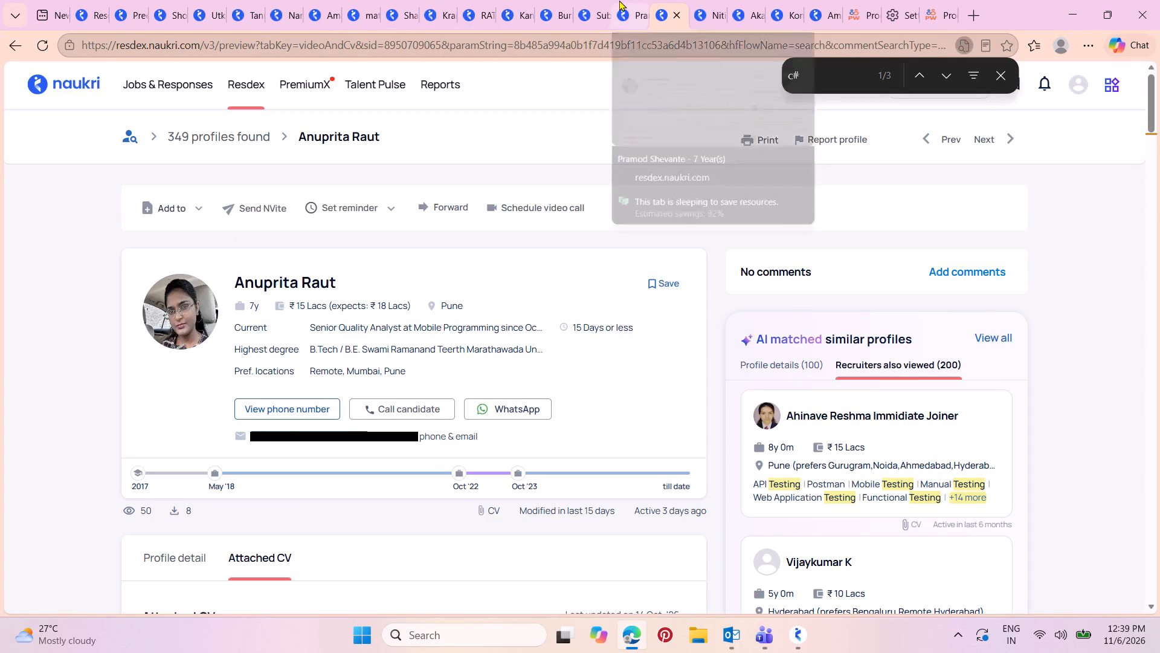
{"action": "left_click", "coordinate": [619, 0]}
{"action": "left_click", "coordinate": [123, 0]}
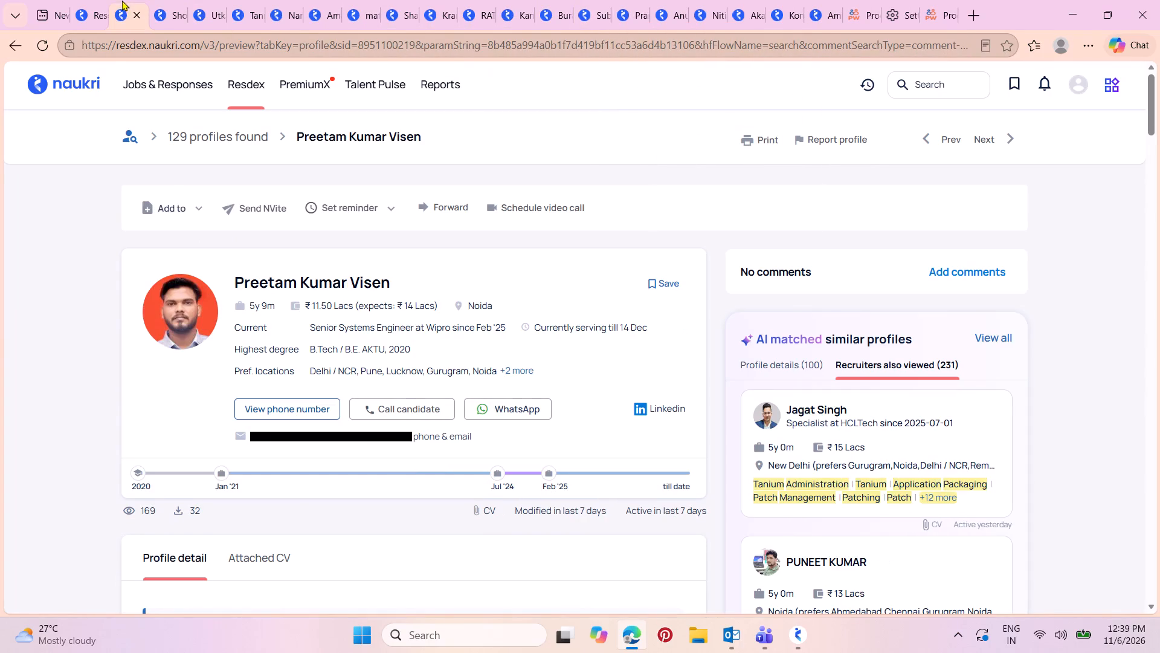
{"action": "left_click", "coordinate": [84, 0]}
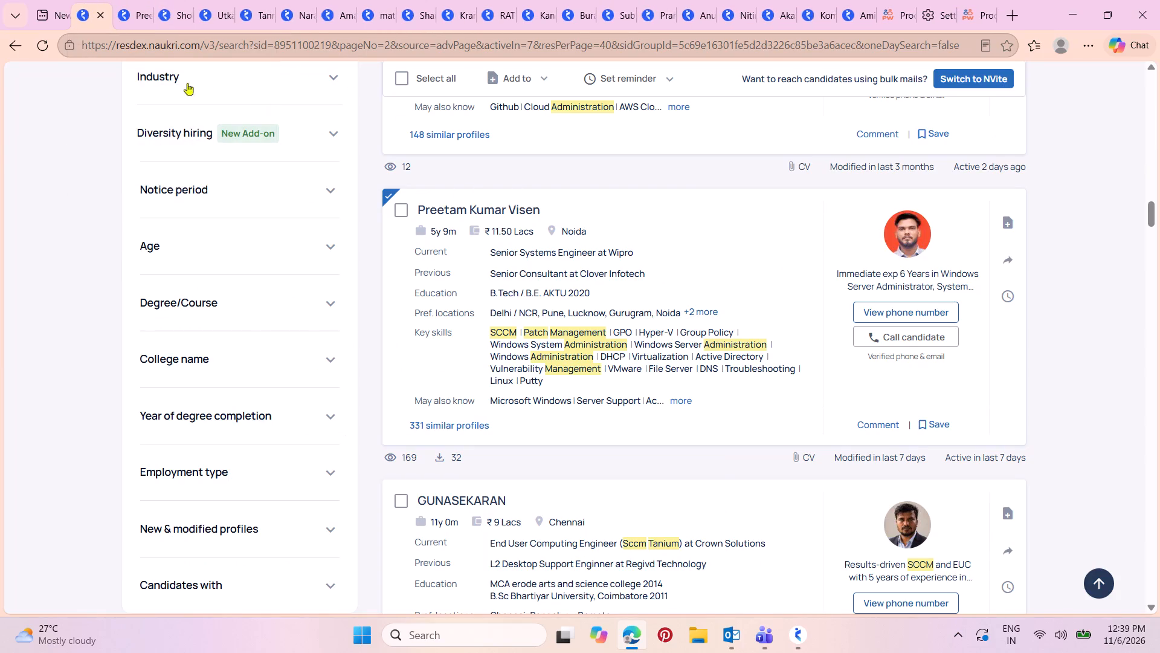
{"action": "left_click", "coordinate": [137, 18]}
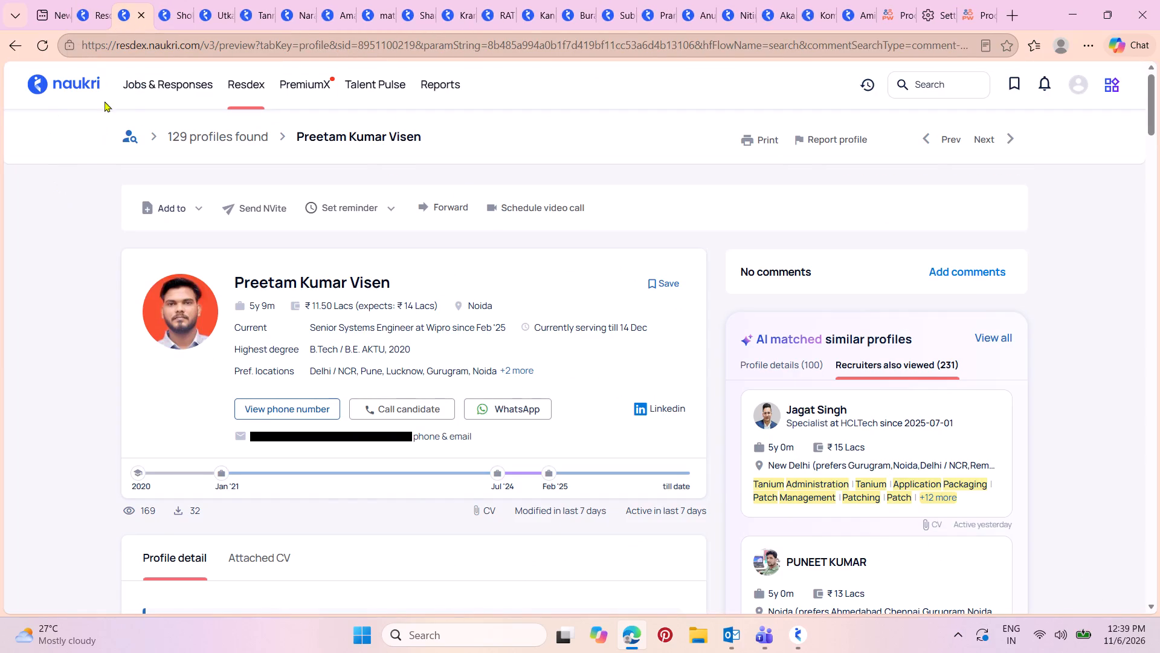
Return to the page 2 search results and examine the next candidates' roles, locations and Tanium, SCCM and packaging skills.
{"action": "left_click", "coordinate": [97, 10]}
{"action": "scroll", "coordinate": [654, 461], "scroll_direction": "down", "scroll_amount": 4}
{"action": "scroll", "coordinate": [735, 433], "scroll_direction": "down", "scroll_amount": 3}
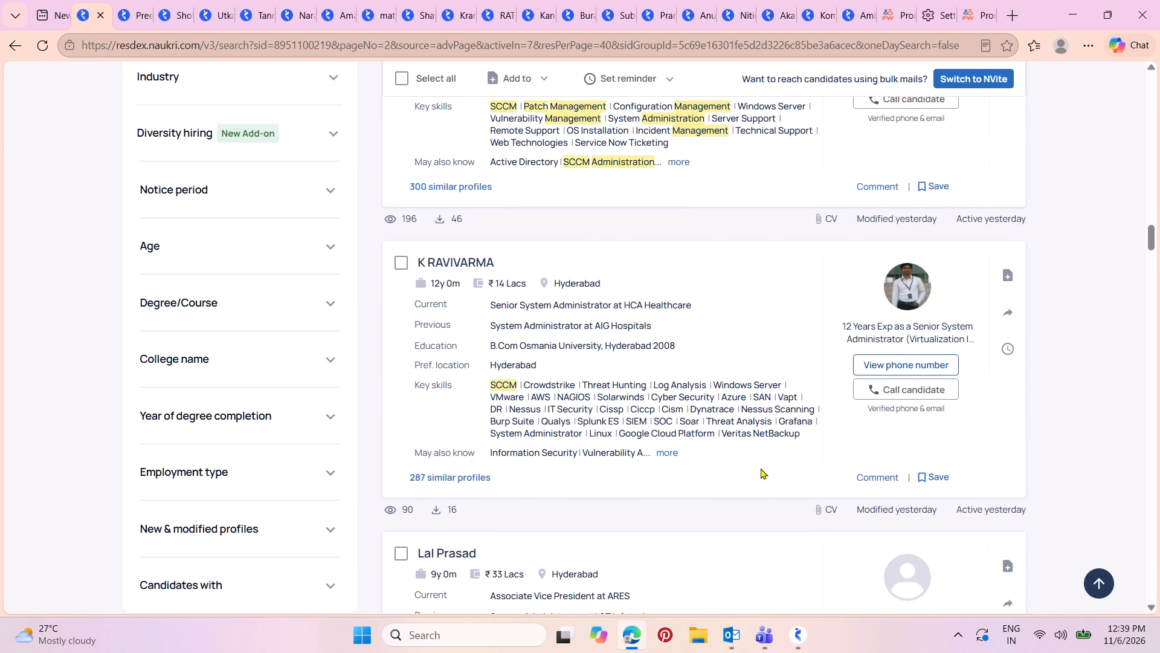
{"action": "scroll", "coordinate": [761, 468], "scroll_direction": "down", "scroll_amount": 7}
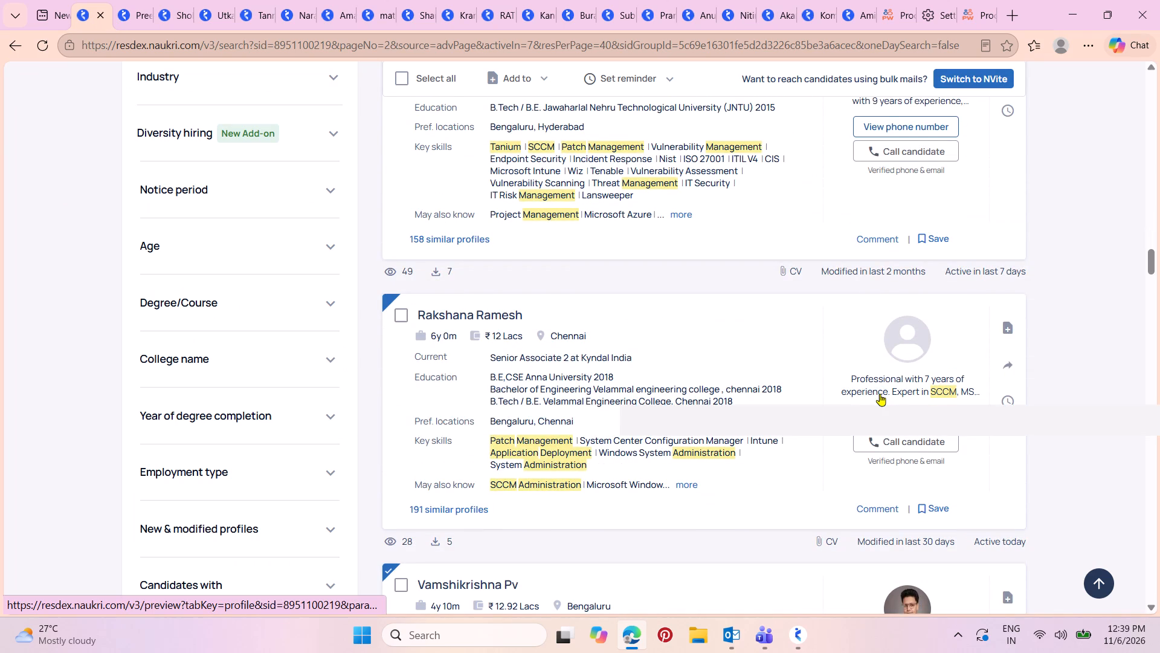
{"action": "scroll", "coordinate": [752, 502], "scroll_direction": "down", "scroll_amount": 4}
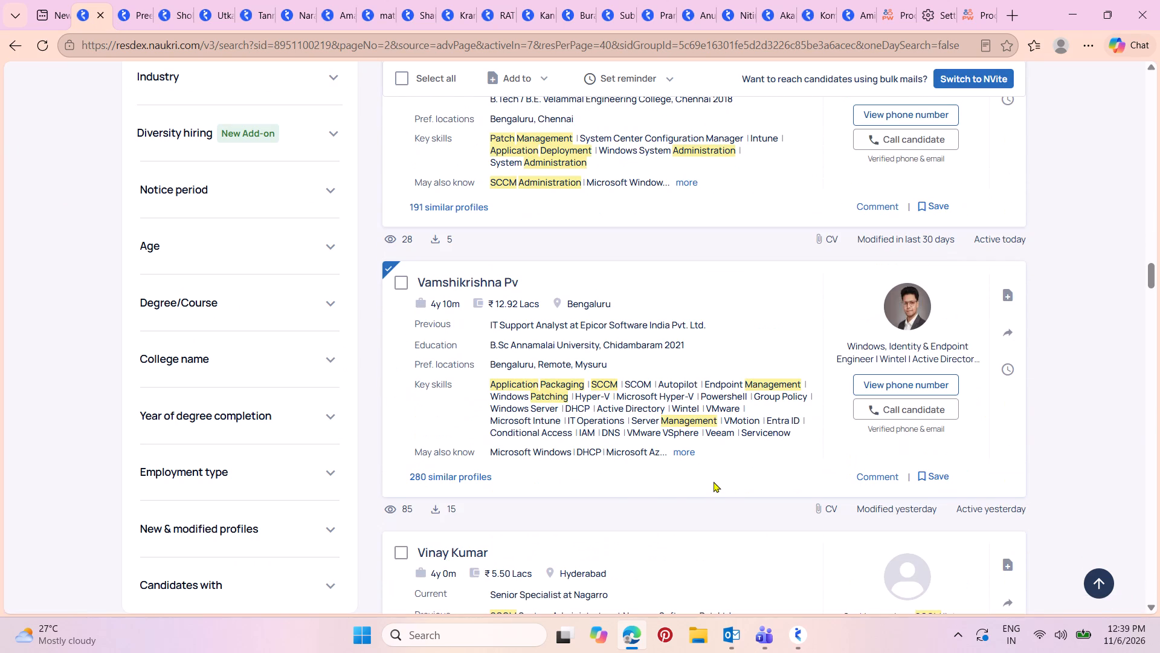
{"action": "scroll", "coordinate": [707, 481], "scroll_direction": "down", "scroll_amount": 5}
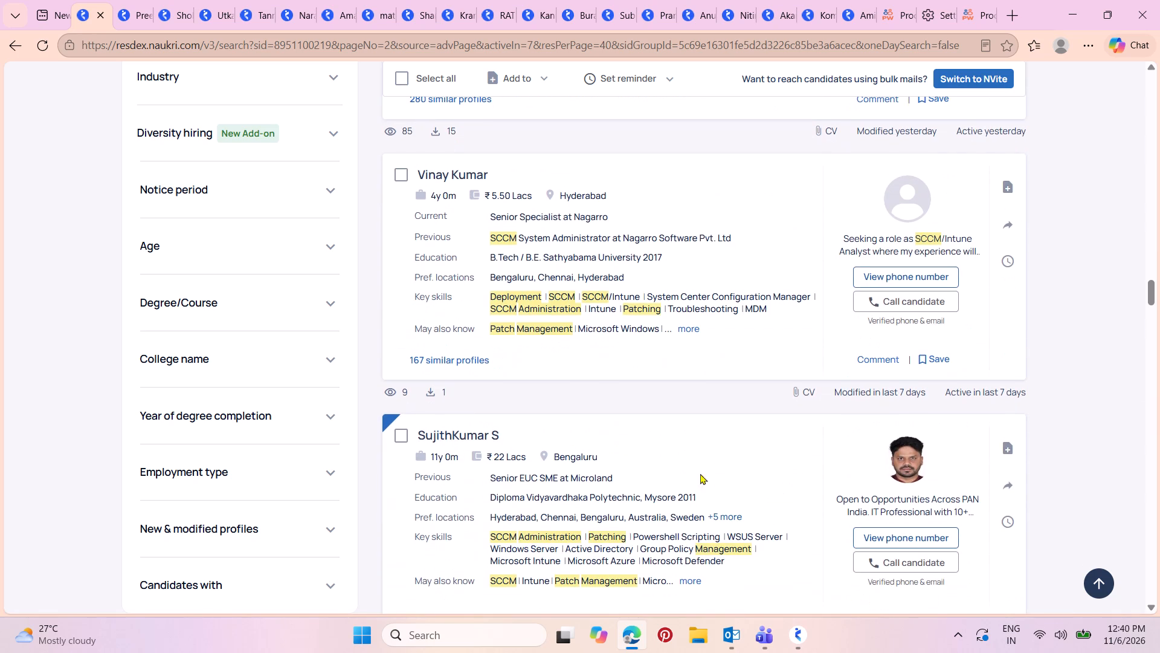
{"action": "scroll", "coordinate": [760, 495], "scroll_direction": "down", "scroll_amount": 6}
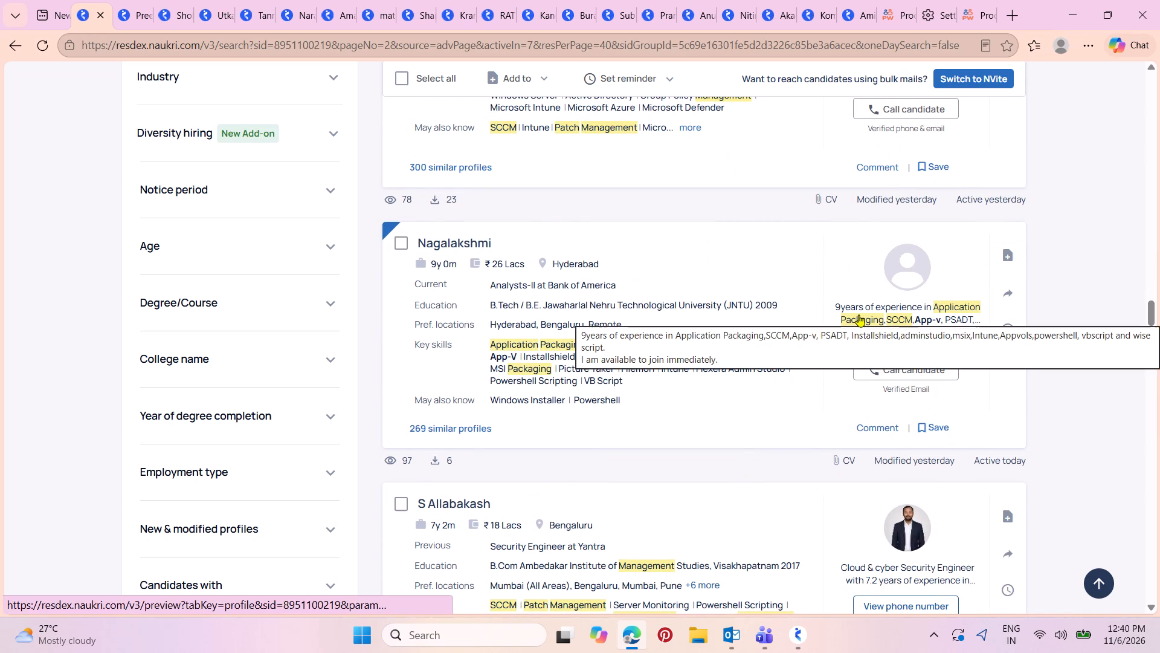
{"action": "scroll", "coordinate": [761, 478], "scroll_direction": "down", "scroll_amount": 1}
{"action": "scroll", "coordinate": [761, 478], "scroll_direction": "up", "scroll_amount": 1}
{"action": "scroll", "coordinate": [761, 478], "scroll_direction": "down", "scroll_amount": 3}
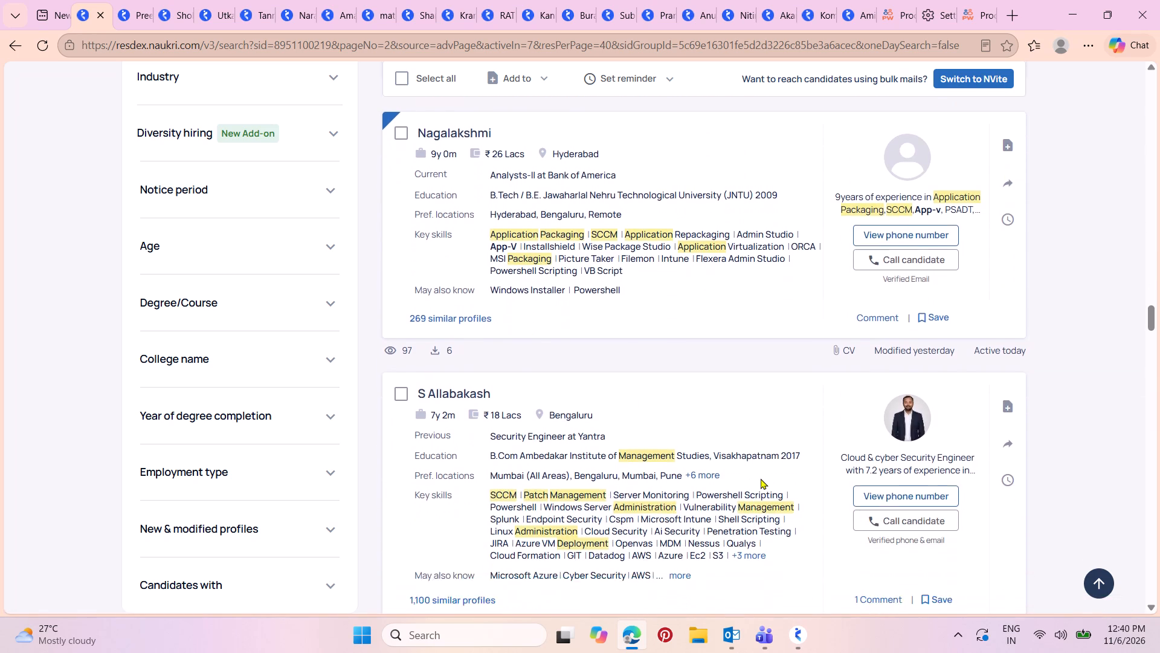
Examine further page 2 candidates, from the Technical Architect at TechMahindra on, for Tanium, SCCM and patch management skills.
{"action": "scroll", "coordinate": [760, 478], "scroll_direction": "down", "scroll_amount": 5}
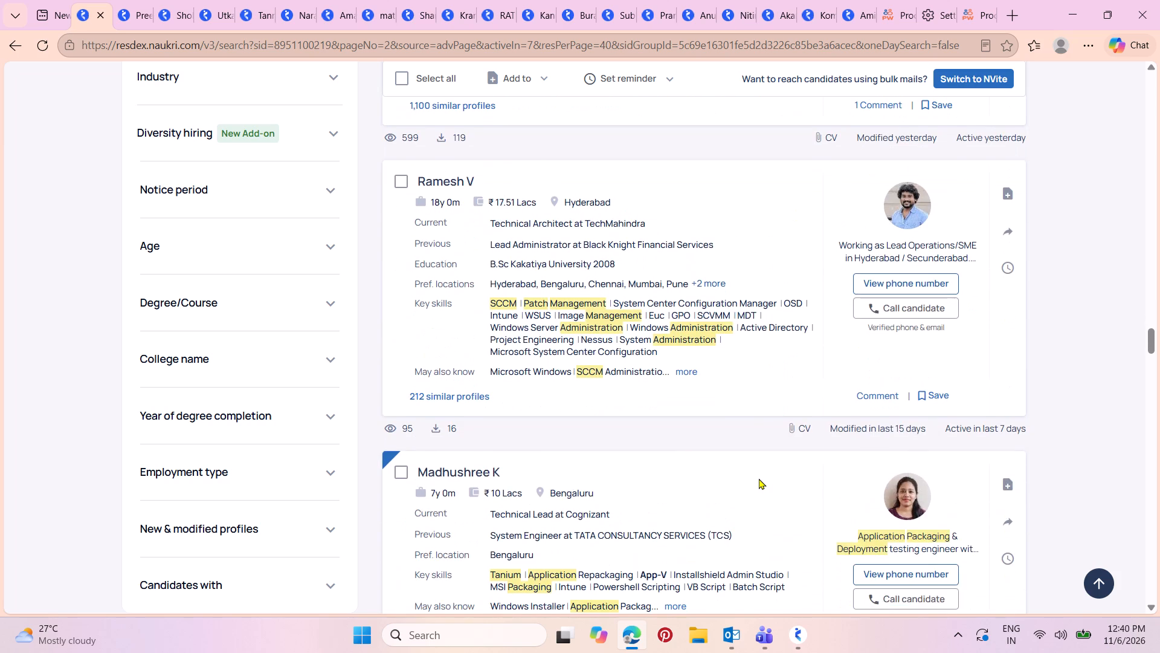
{"action": "scroll", "coordinate": [759, 478], "scroll_direction": "down", "scroll_amount": 3}
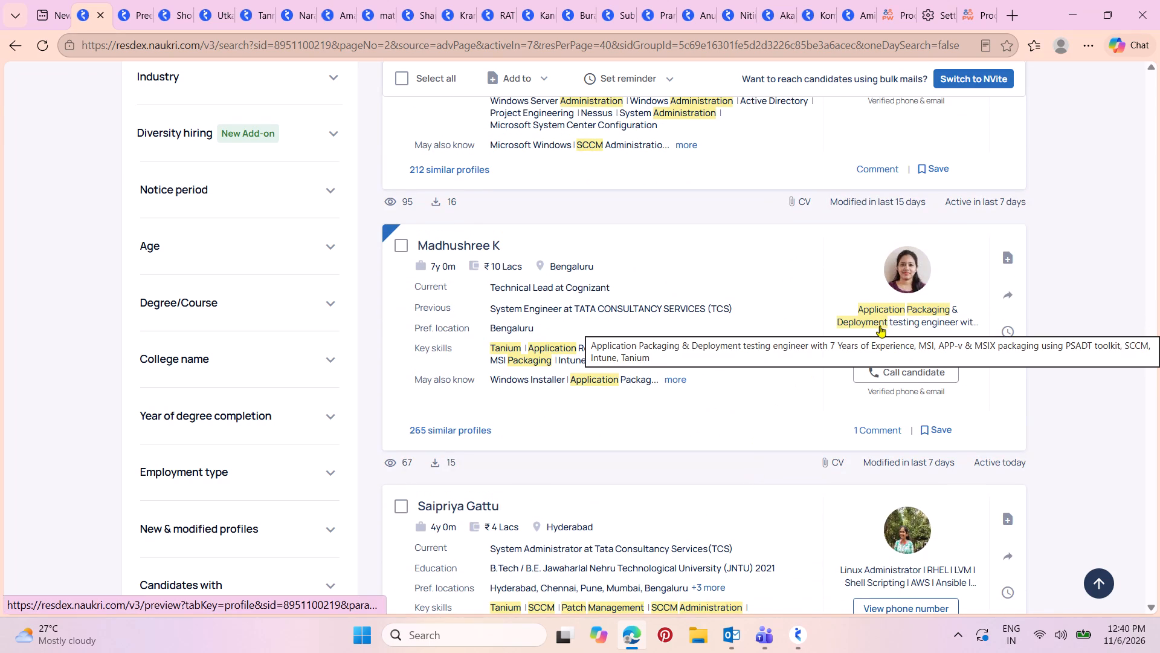
{"action": "scroll", "coordinate": [752, 463], "scroll_direction": "down", "scroll_amount": 4}
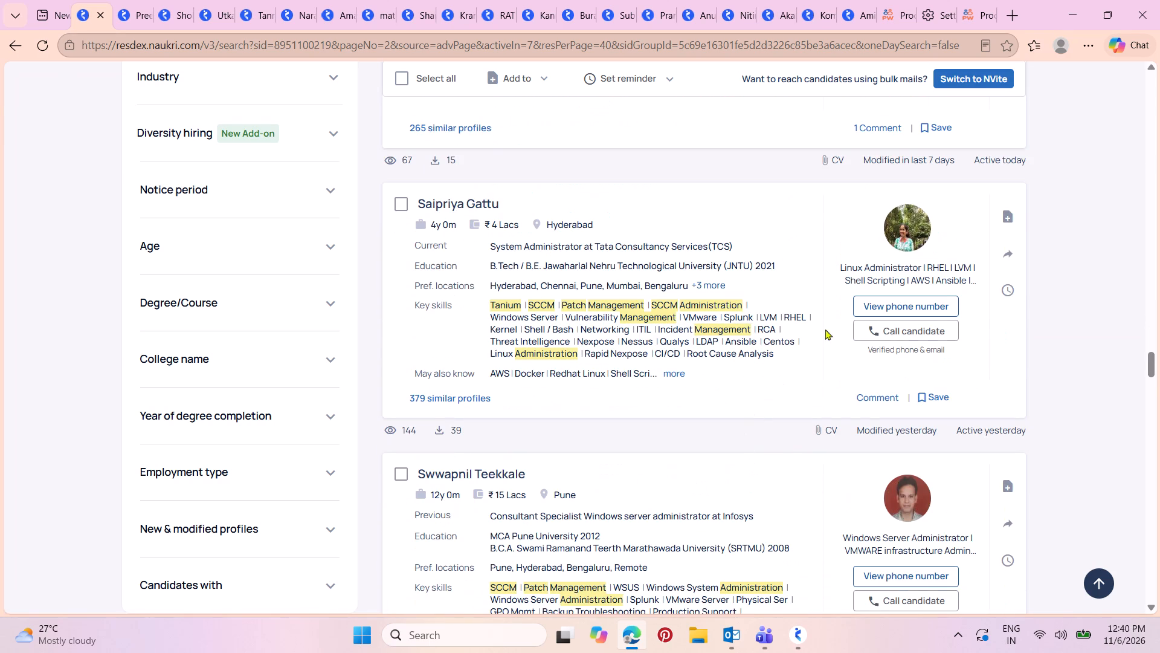
{"action": "scroll", "coordinate": [787, 478], "scroll_direction": "down", "scroll_amount": 3}
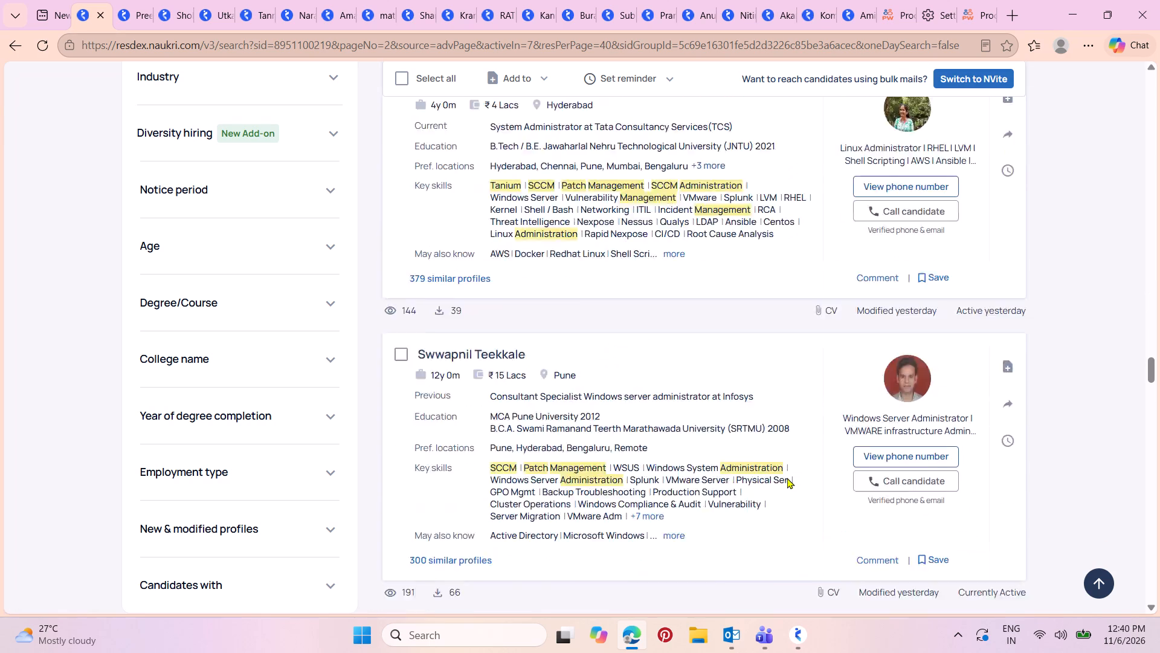
{"action": "scroll", "coordinate": [787, 478], "scroll_direction": "down", "scroll_amount": 4}
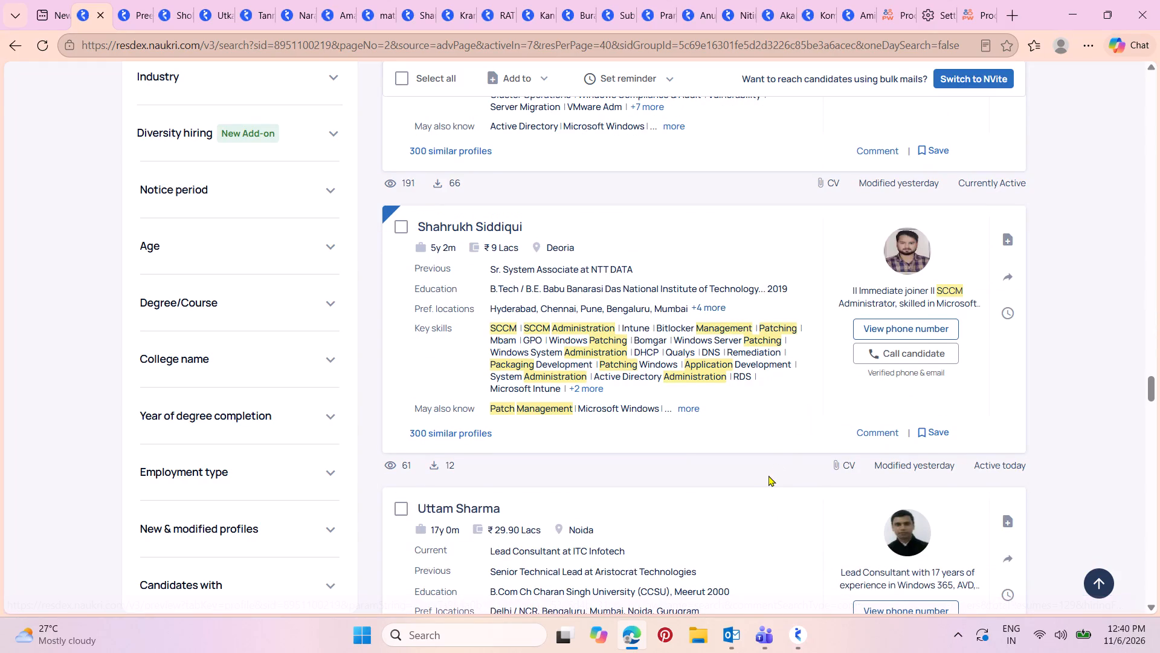
{"action": "scroll", "coordinate": [772, 476], "scroll_direction": "down", "scroll_amount": 7}
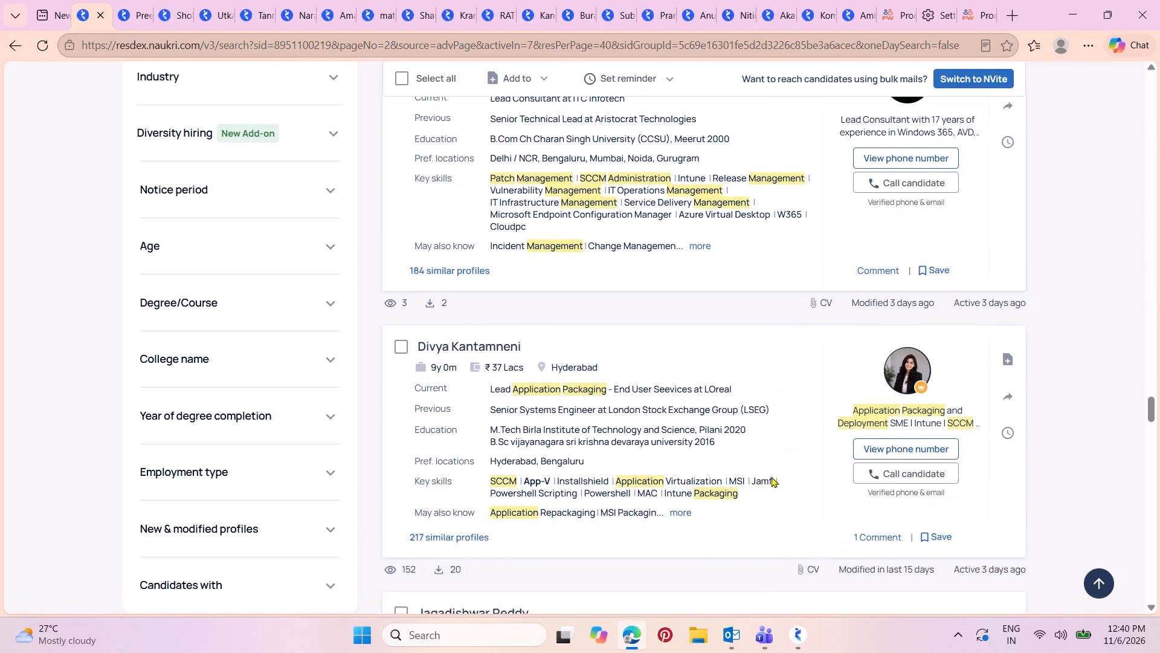
{"action": "scroll", "coordinate": [772, 476], "scroll_direction": "down", "scroll_amount": 11}
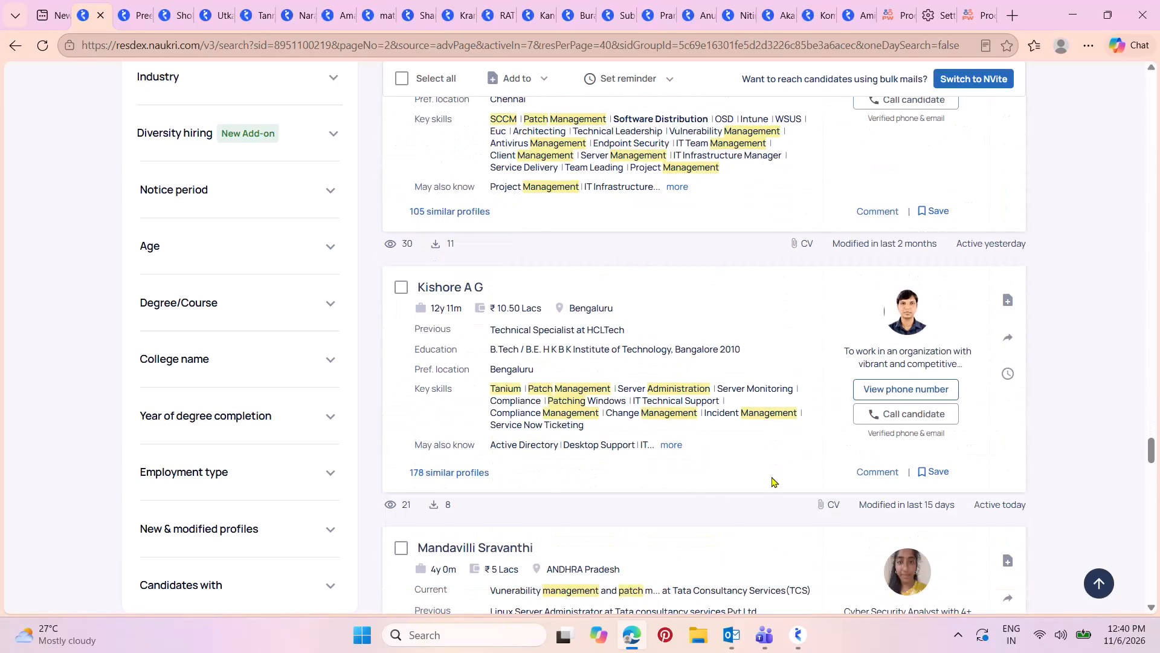
Open the profile of the Bengaluru-based Technical Specialist previously at HCLTech and examine its details down to the attached CV.
{"action": "left_click", "coordinate": [453, 284]}
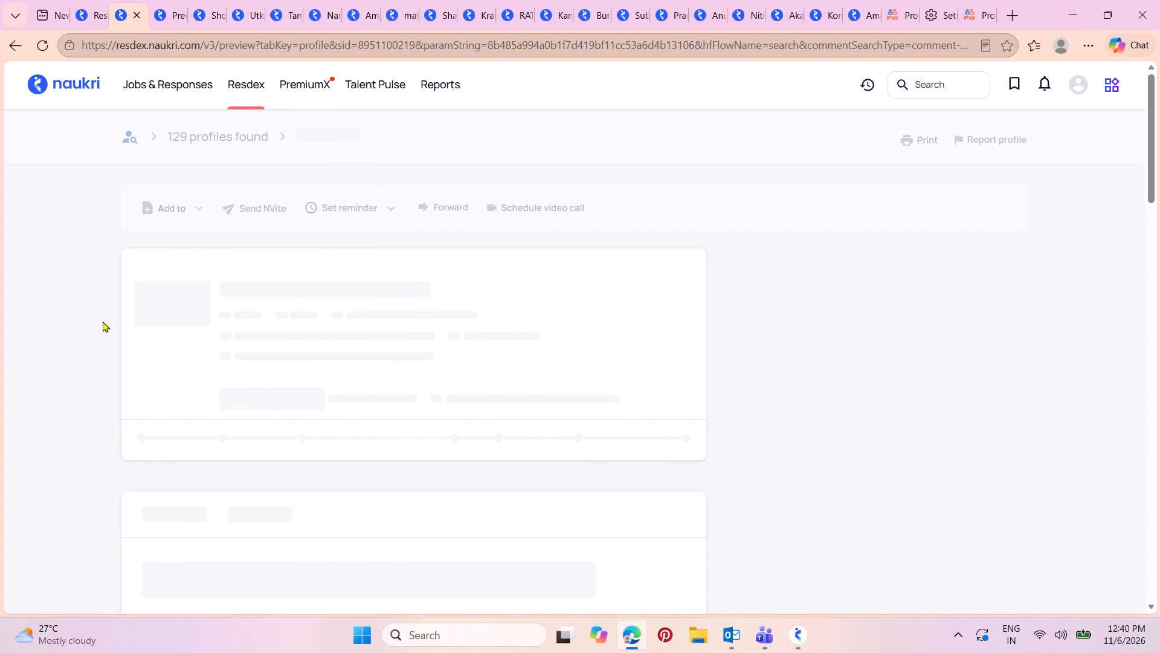
{"action": "scroll", "coordinate": [103, 321], "scroll_direction": "down", "scroll_amount": 3}
{"action": "scroll", "coordinate": [103, 321], "scroll_direction": "up", "scroll_amount": 2}
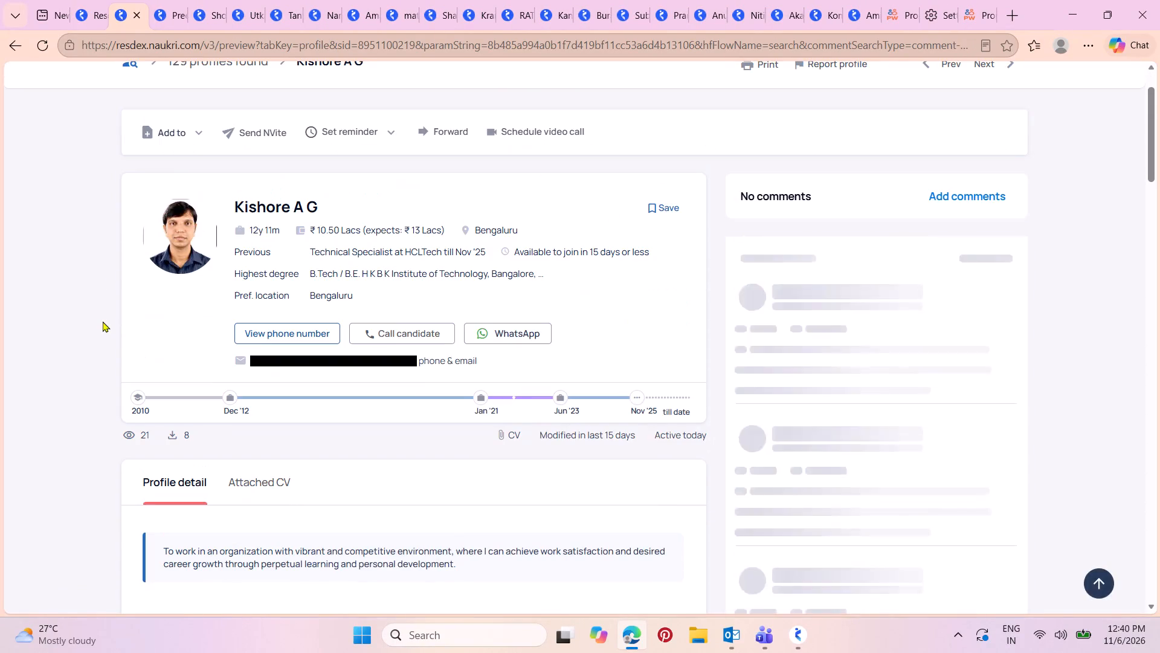
{"action": "scroll", "coordinate": [103, 321], "scroll_direction": "down", "scroll_amount": 6}
{"action": "scroll", "coordinate": [103, 321], "scroll_direction": "up", "scroll_amount": 1}
{"action": "scroll", "coordinate": [103, 321], "scroll_direction": "down", "scroll_amount": 7}
{"action": "scroll", "coordinate": [103, 321], "scroll_direction": "up", "scroll_amount": 1}
{"action": "scroll", "coordinate": [103, 321], "scroll_direction": "down", "scroll_amount": 13}
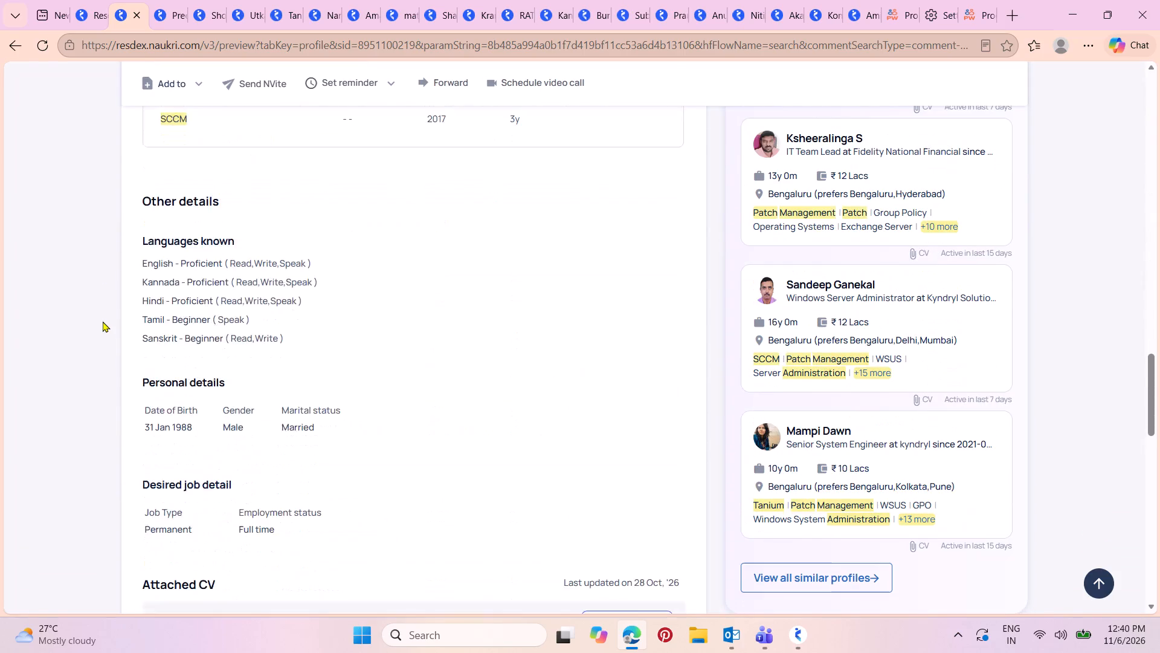
{"action": "scroll", "coordinate": [103, 321], "scroll_direction": "up", "scroll_amount": 4}
{"action": "scroll", "coordinate": [103, 321], "scroll_direction": "down", "scroll_amount": 6}
{"action": "scroll", "coordinate": [103, 321], "scroll_direction": "up", "scroll_amount": 1}
{"action": "scroll", "coordinate": [103, 321], "scroll_direction": "down", "scroll_amount": 2}
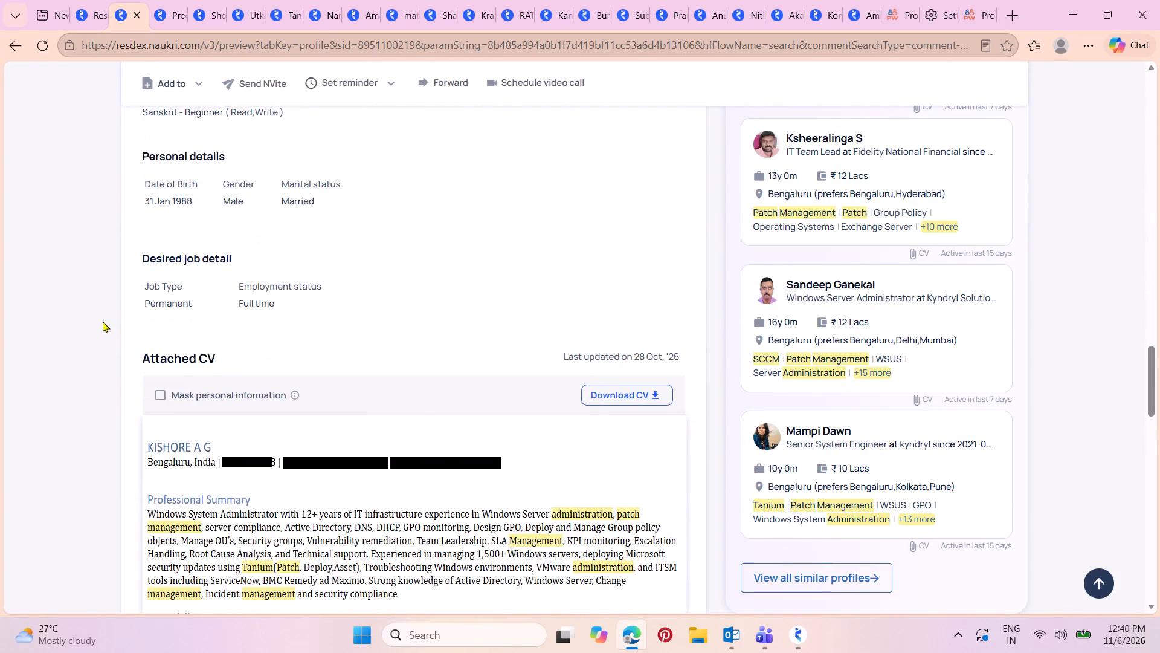
Read the attached CV's summary, core skills and work experience for Tanium and patching expertise.
{"action": "scroll", "coordinate": [103, 321], "scroll_direction": "down", "scroll_amount": 1}
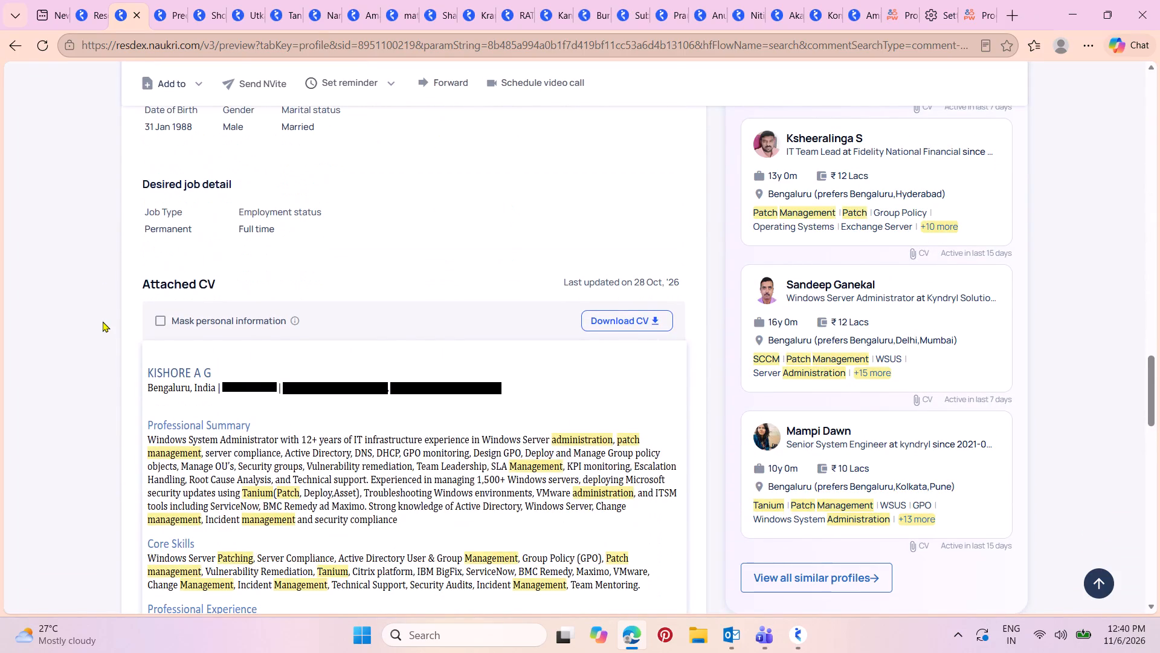
{"action": "scroll", "coordinate": [103, 321], "scroll_direction": "down", "scroll_amount": 2}
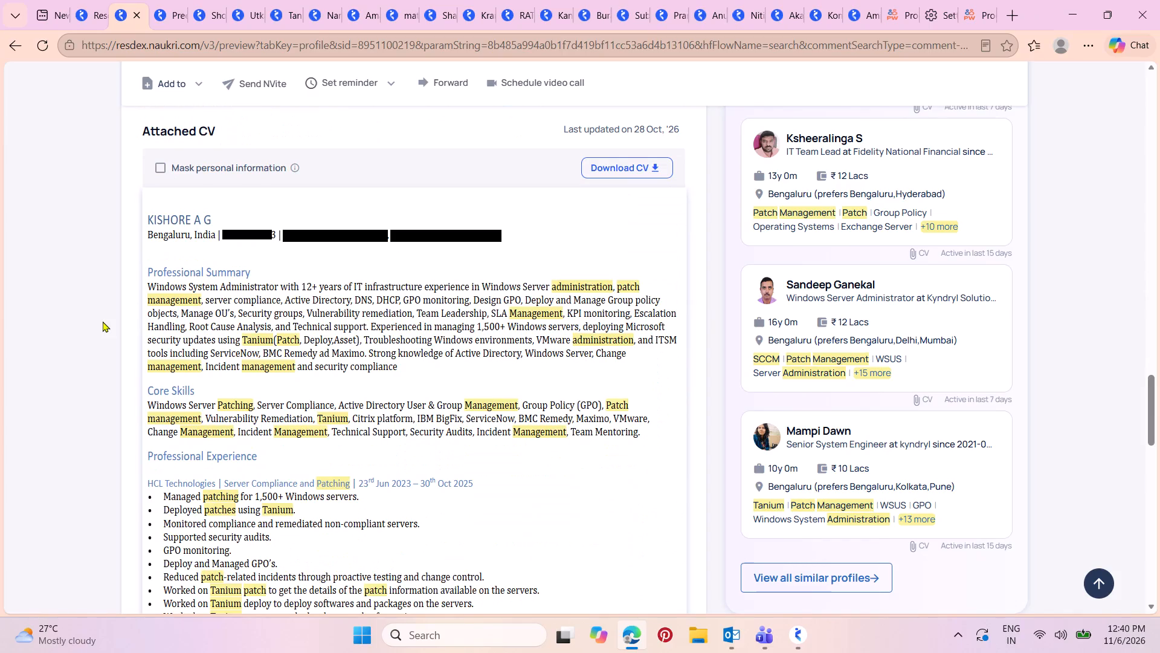
{"action": "scroll", "coordinate": [103, 321], "scroll_direction": "down", "scroll_amount": 7}
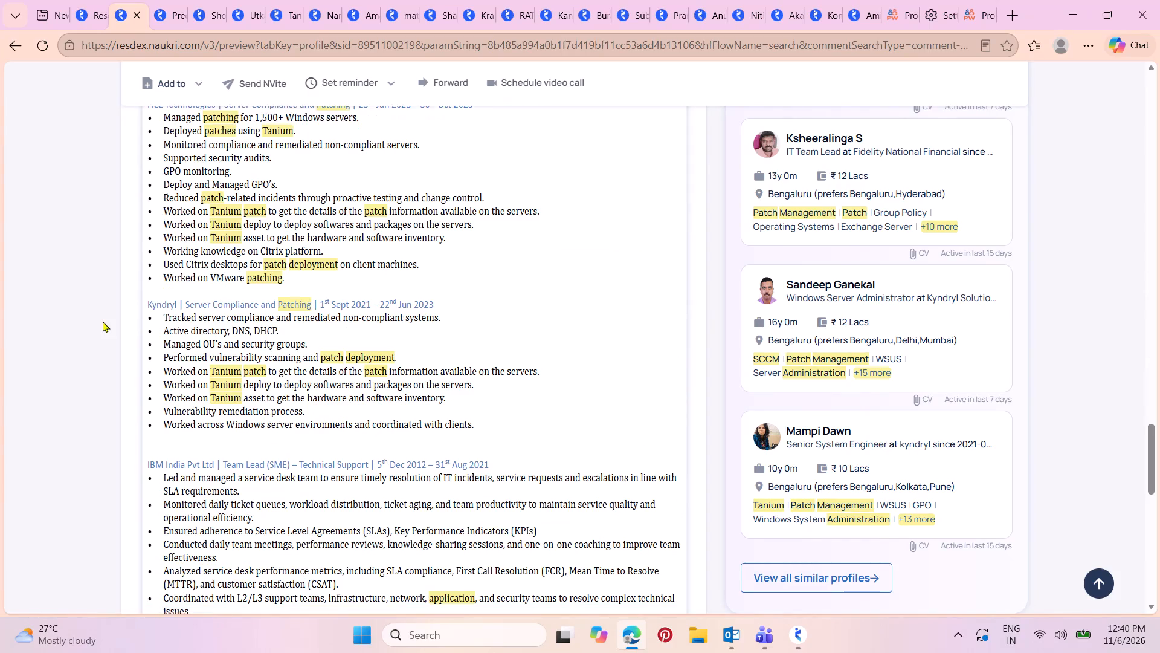
{"action": "scroll", "coordinate": [103, 321], "scroll_direction": "down", "scroll_amount": 7}
Return to the page 2 search results and examine the remaining candidates' roles, locations and Tanium, SCCM and packaging skills.
{"action": "left_click", "coordinate": [95, 23]}
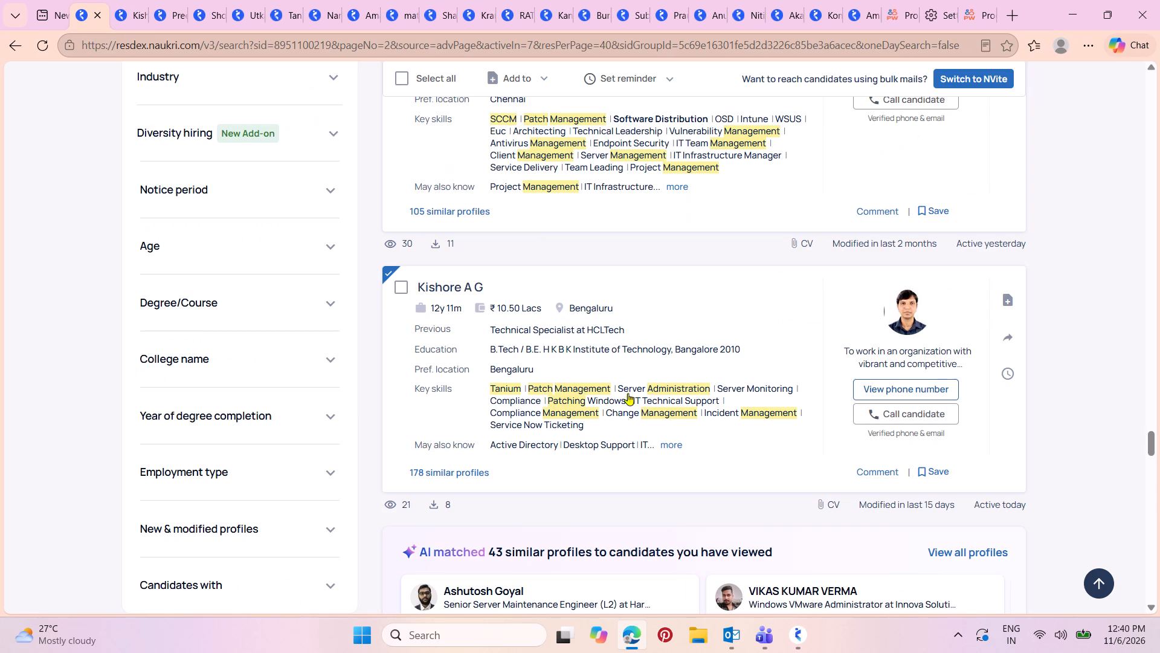
{"action": "scroll", "coordinate": [623, 418], "scroll_direction": "down", "scroll_amount": 4}
{"action": "scroll", "coordinate": [701, 418], "scroll_direction": "down", "scroll_amount": 6}
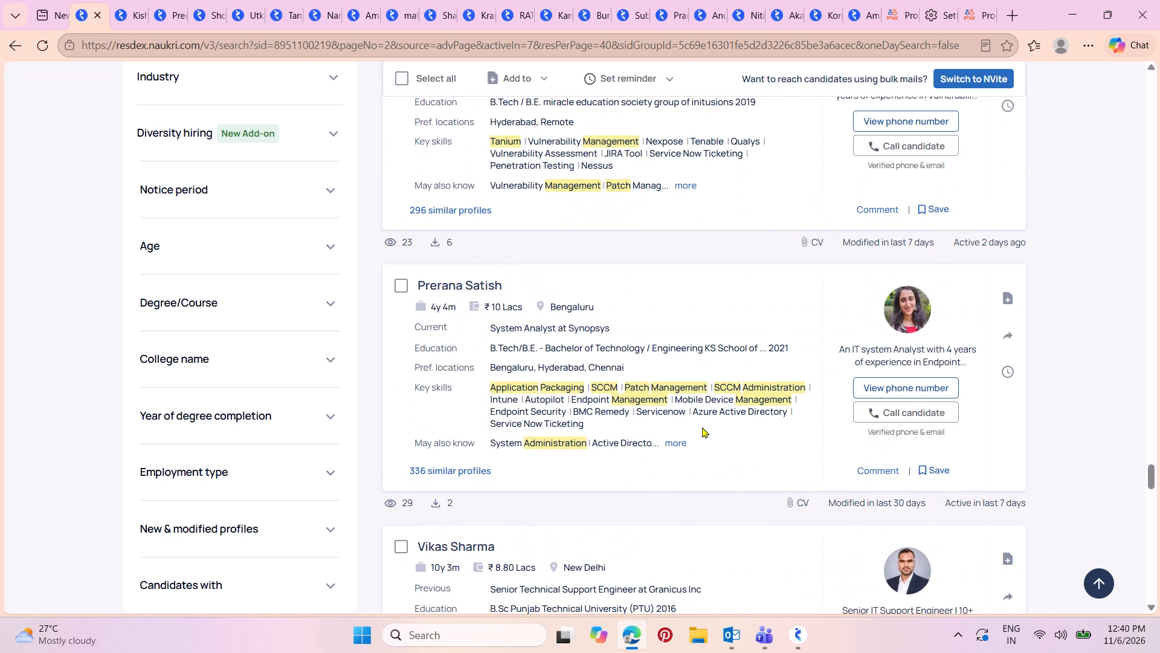
{"action": "scroll", "coordinate": [778, 472], "scroll_direction": "down", "scroll_amount": 12}
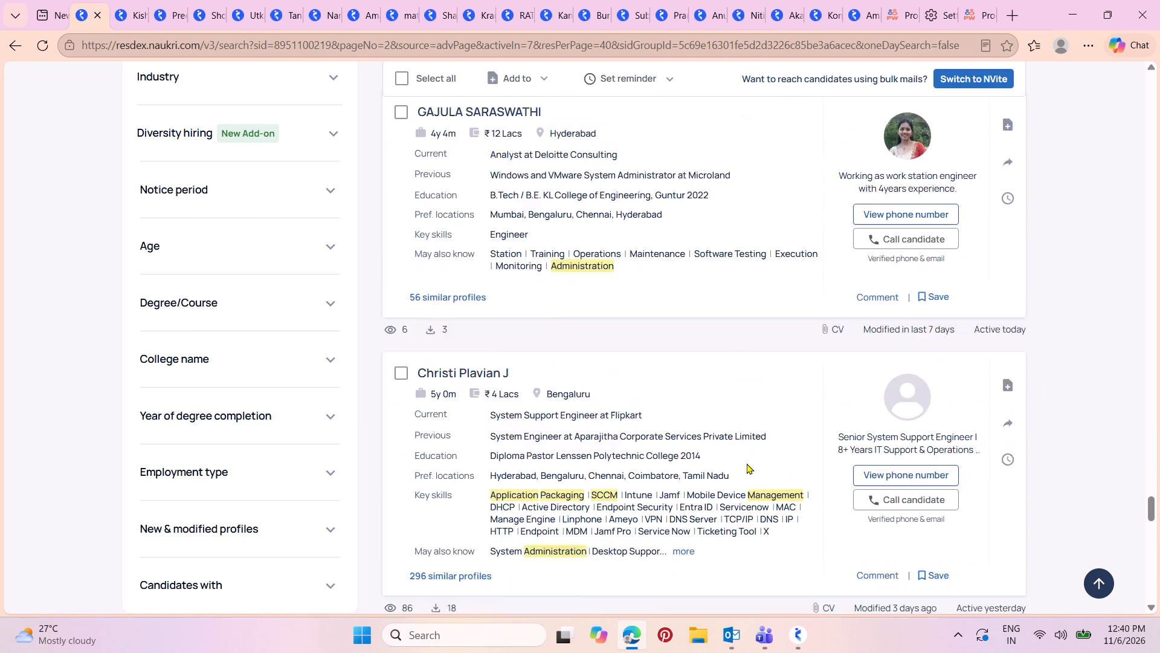
{"action": "scroll", "coordinate": [747, 463], "scroll_direction": "down", "scroll_amount": 10}
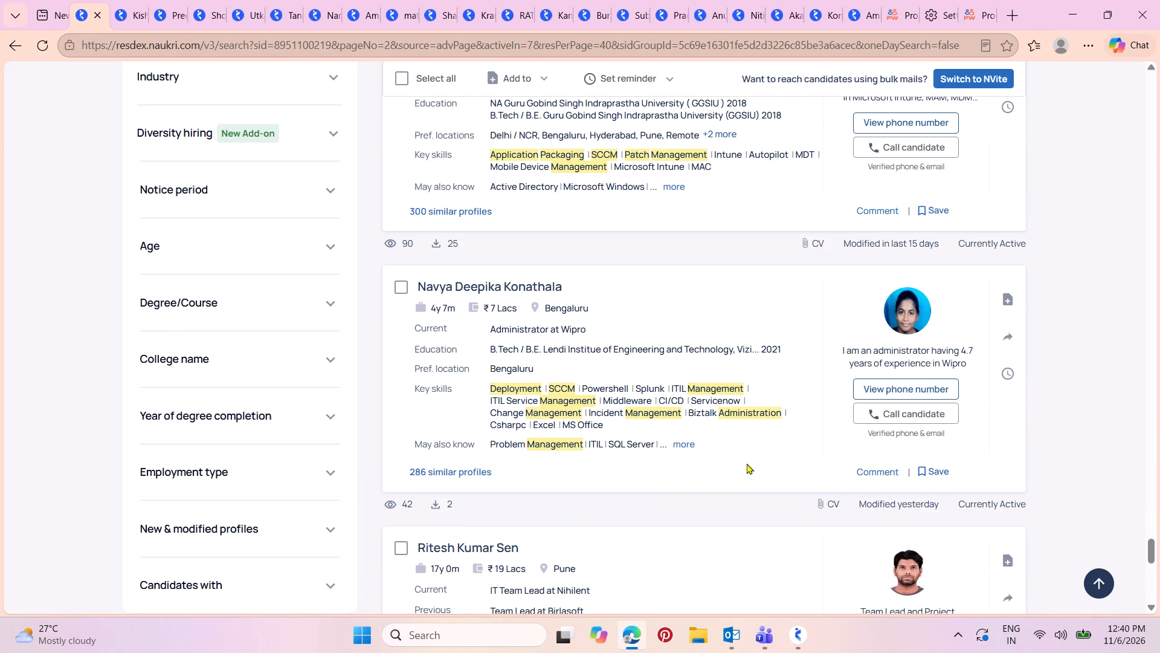
{"action": "scroll", "coordinate": [747, 463], "scroll_direction": "down", "scroll_amount": 2}
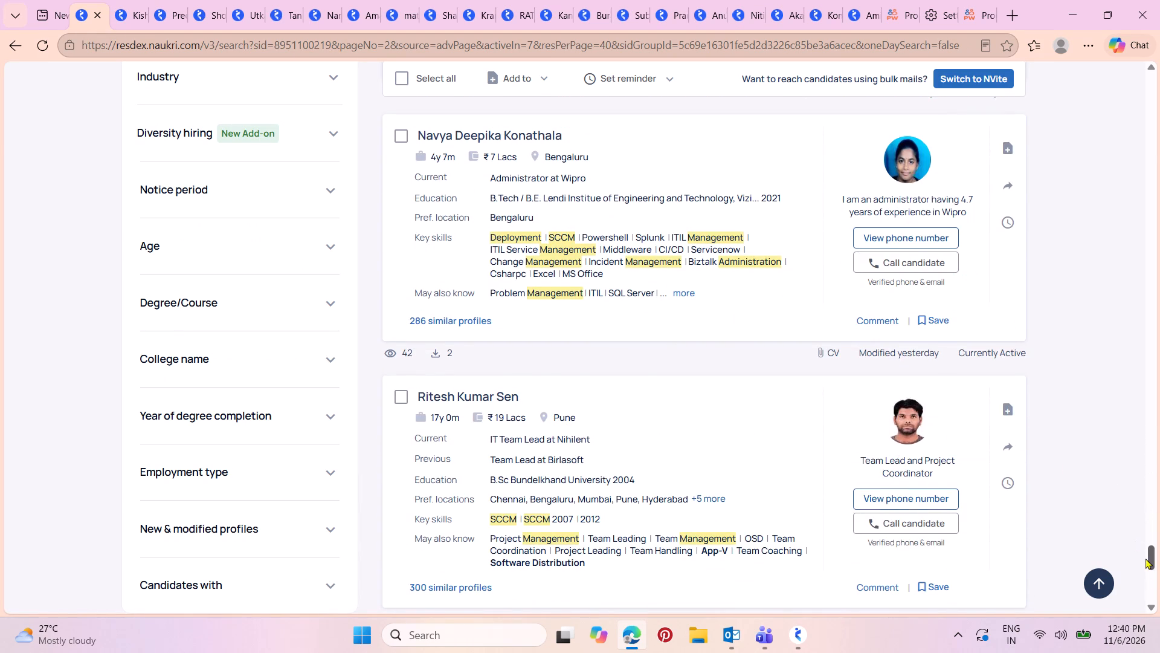
Reopen the search criteria for modification and add "tanium admin" in quotation marks as a mandatory keyword.
{"action": "left_click_drag", "start_coordinate": [1152, 555], "coordinate": [1156, 66]}
{"action": "left_click", "coordinate": [646, 140]}
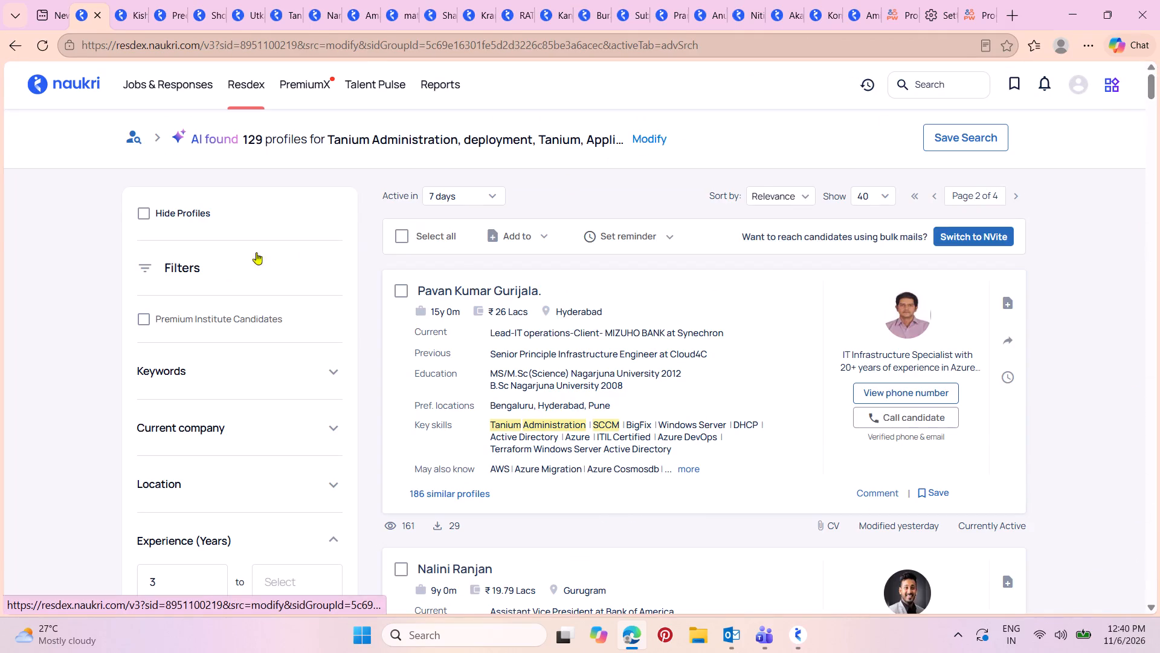
{"action": "left_click", "coordinate": [236, 421]}
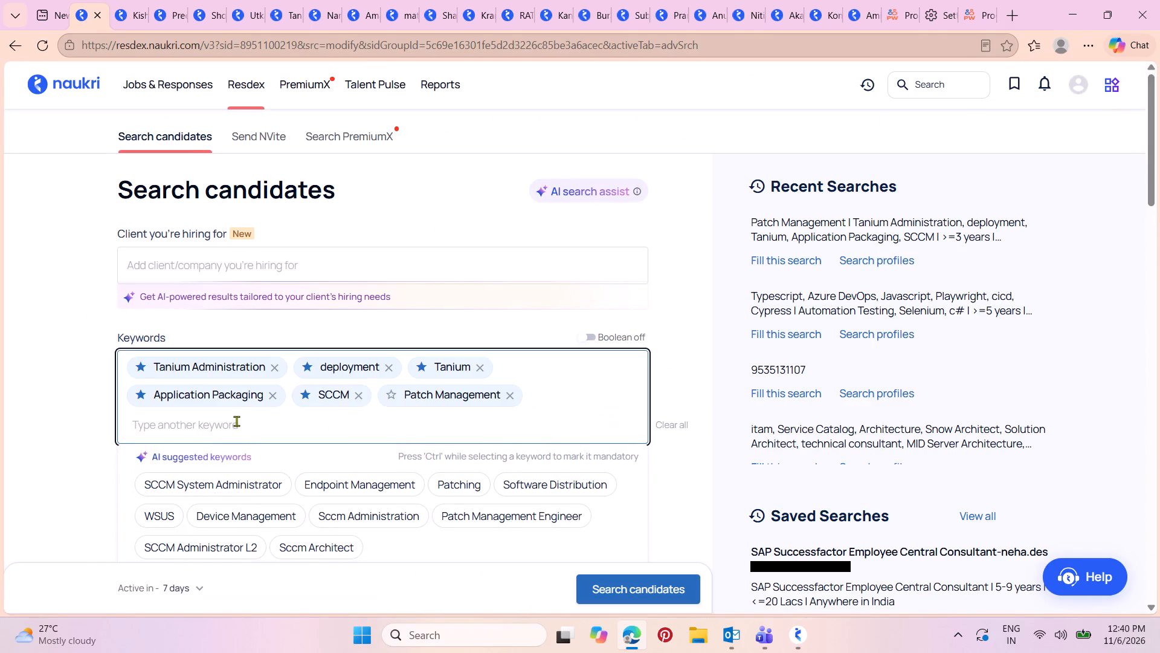
{"action": "type", "text": "\"tanium admin"}
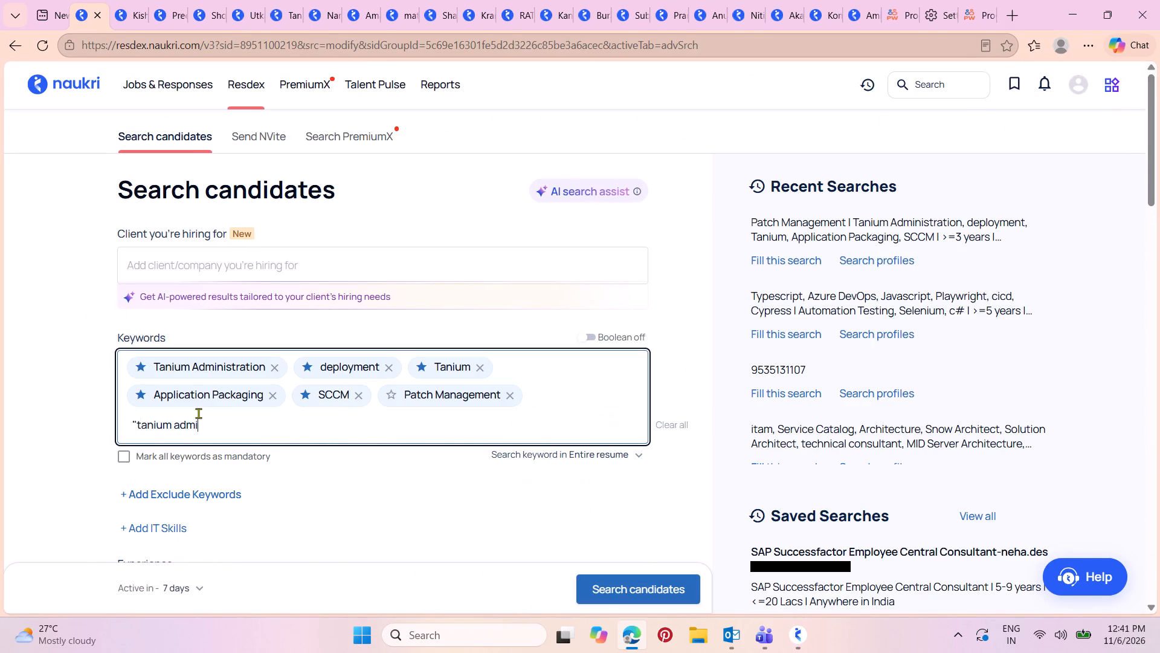
{"action": "left_click_drag", "start_coordinate": [0, 391], "coordinate": [13, 396]}
{"action": "left_click", "coordinate": [138, 425]}
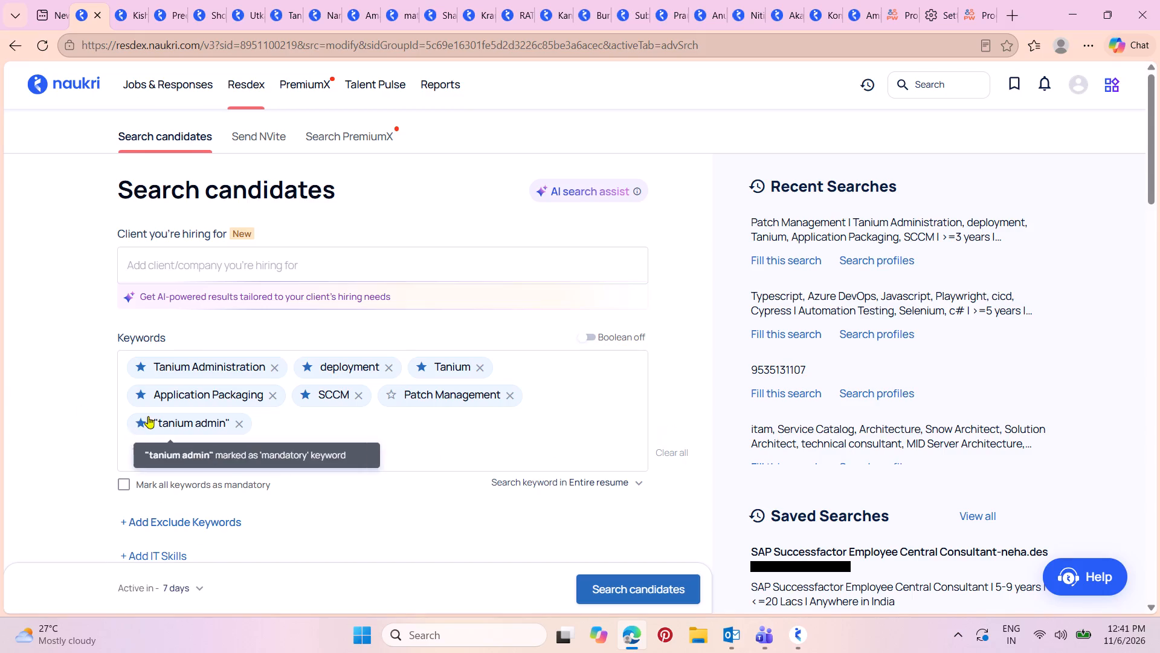
Set the Diversity Hiring gender filter to Male candidates and run the modified candidate search.
{"action": "scroll", "coordinate": [148, 416], "scroll_direction": "down", "scroll_amount": 5}
{"action": "scroll", "coordinate": [177, 359], "scroll_direction": "down", "scroll_amount": 10}
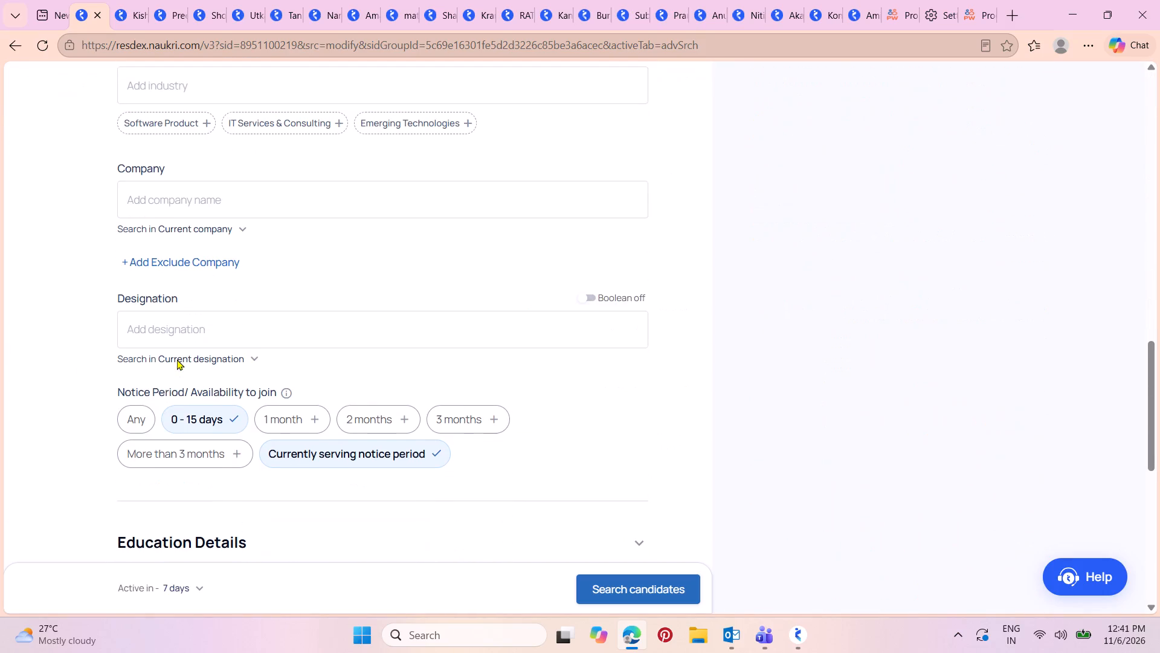
{"action": "scroll", "coordinate": [179, 361], "scroll_direction": "down", "scroll_amount": 2}
{"action": "scroll", "coordinate": [229, 459], "scroll_direction": "down", "scroll_amount": 2}
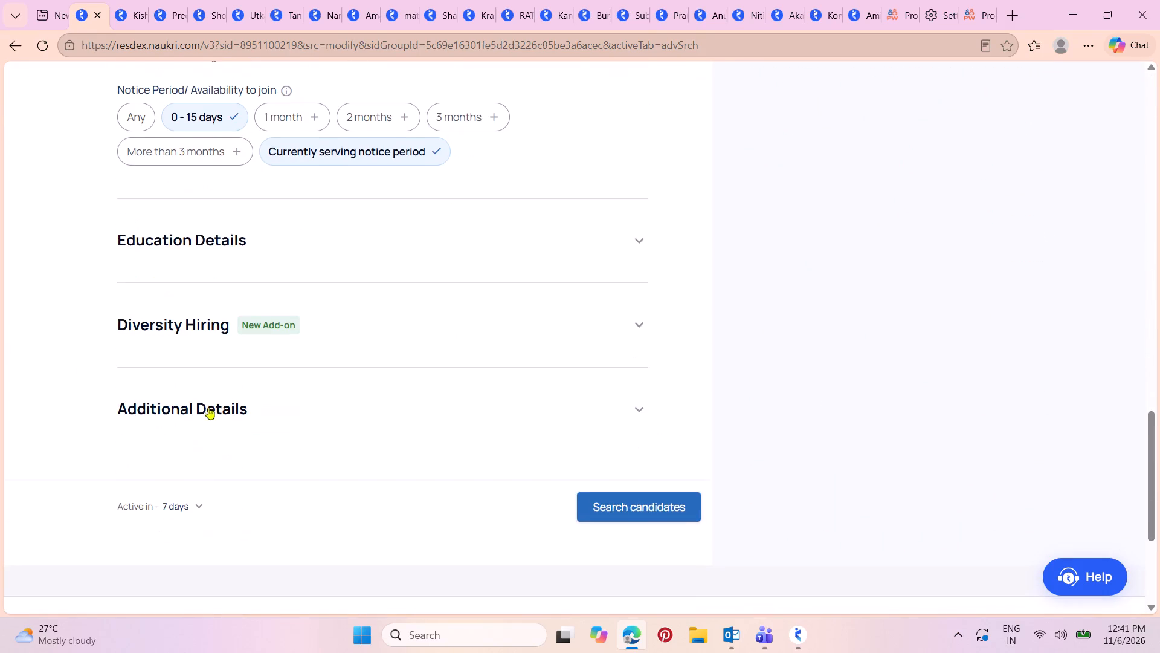
{"action": "left_click", "coordinate": [185, 335]}
{"action": "left_click", "coordinate": [314, 180]}
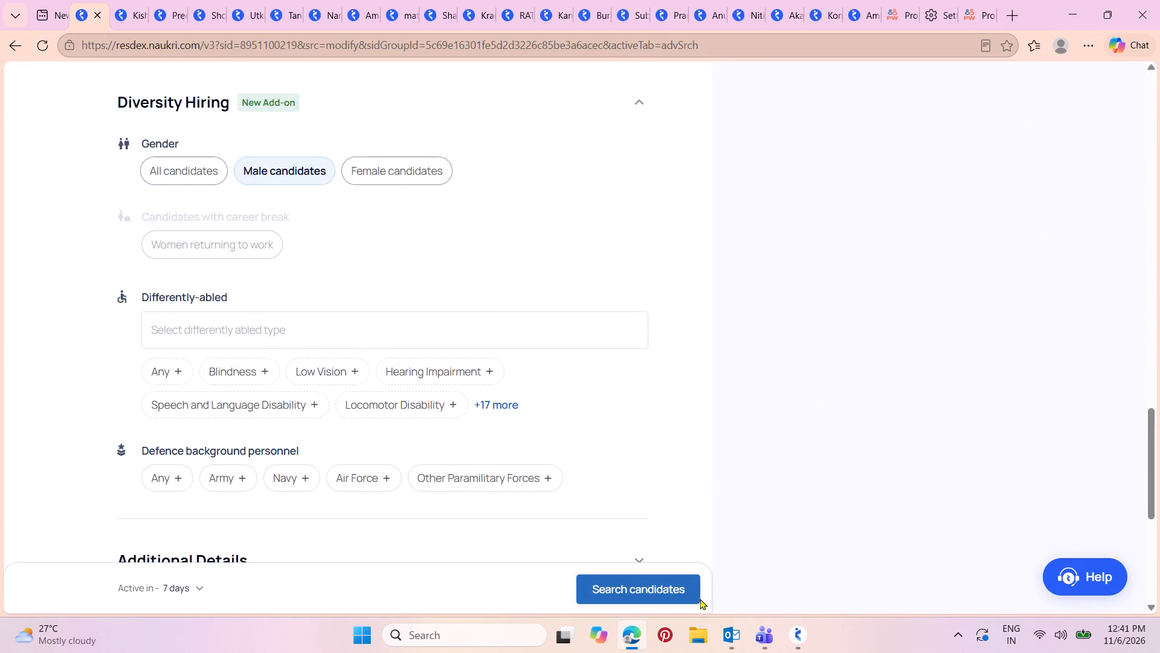
{"action": "left_click", "coordinate": [674, 588]}
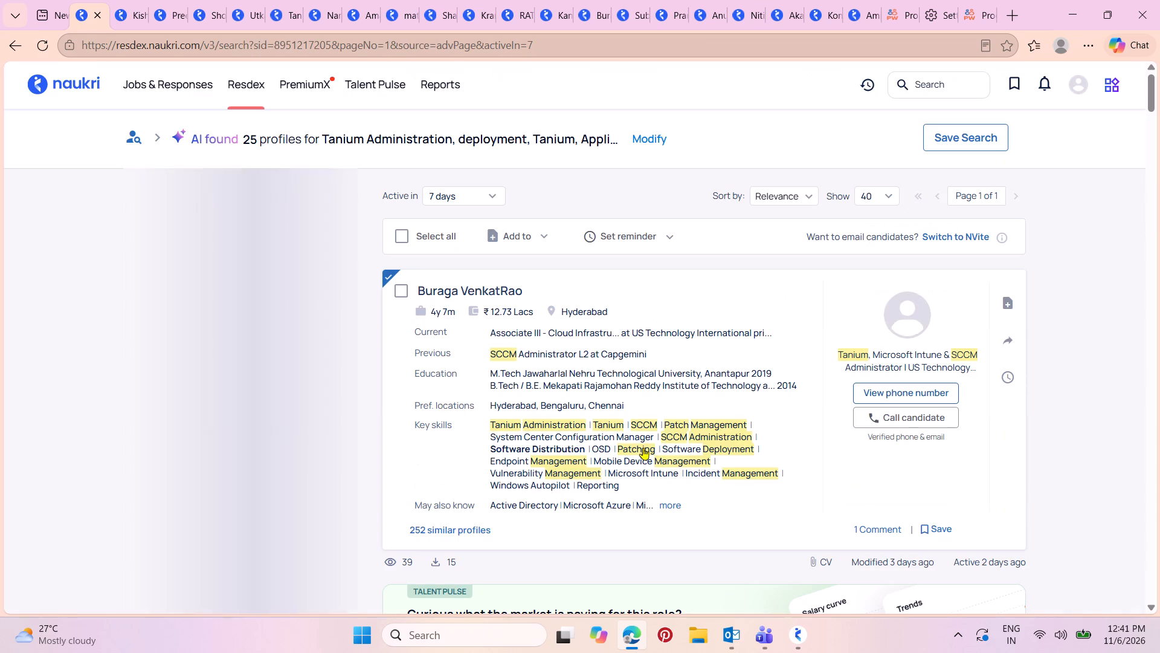
Examine the candidates in the new search results for their roles, locations and Tanium, SCCM and patch management skills.
{"action": "scroll", "coordinate": [643, 447], "scroll_direction": "down", "scroll_amount": 7}
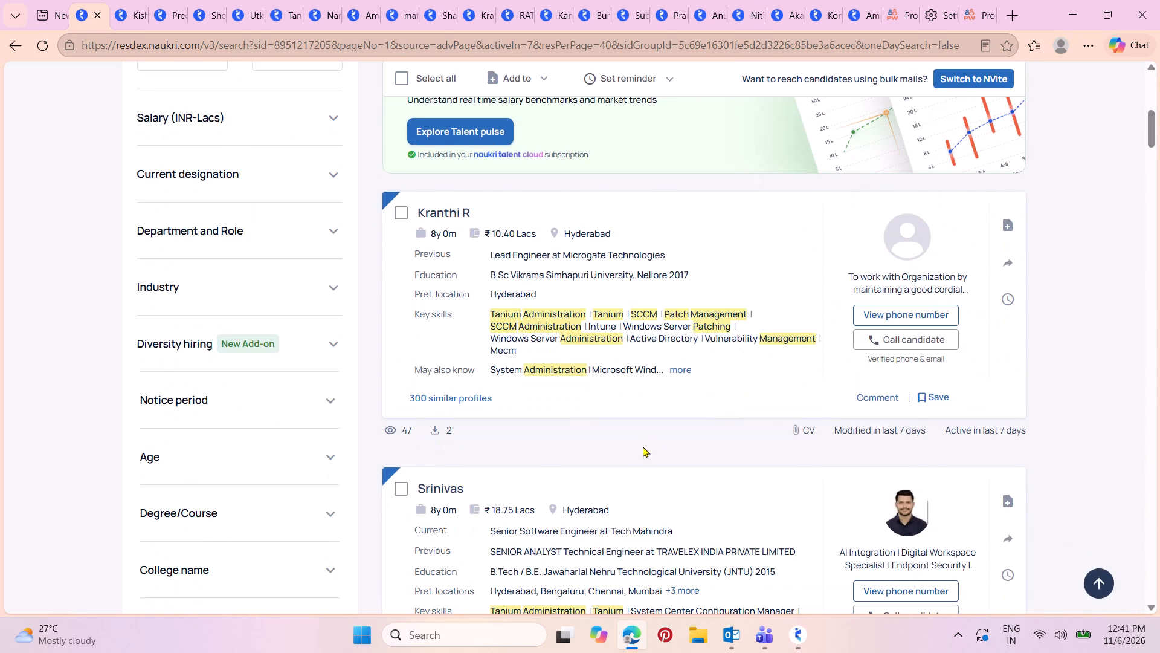
{"action": "scroll", "coordinate": [643, 446], "scroll_direction": "down", "scroll_amount": 4}
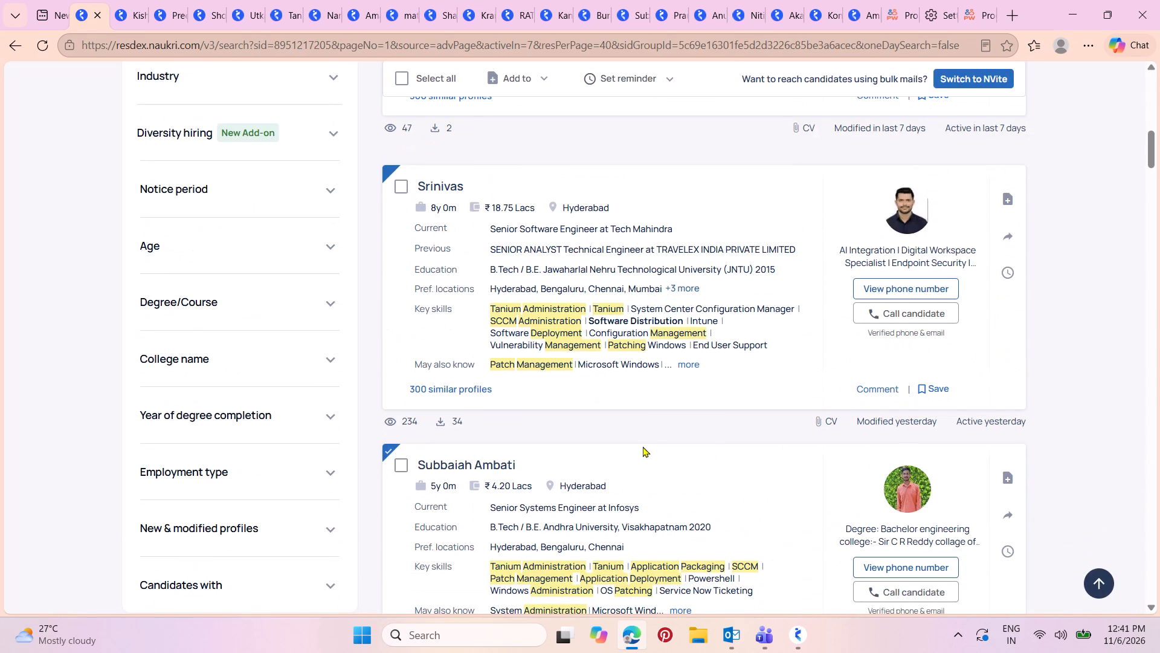
{"action": "scroll", "coordinate": [643, 446], "scroll_direction": "down", "scroll_amount": 8}
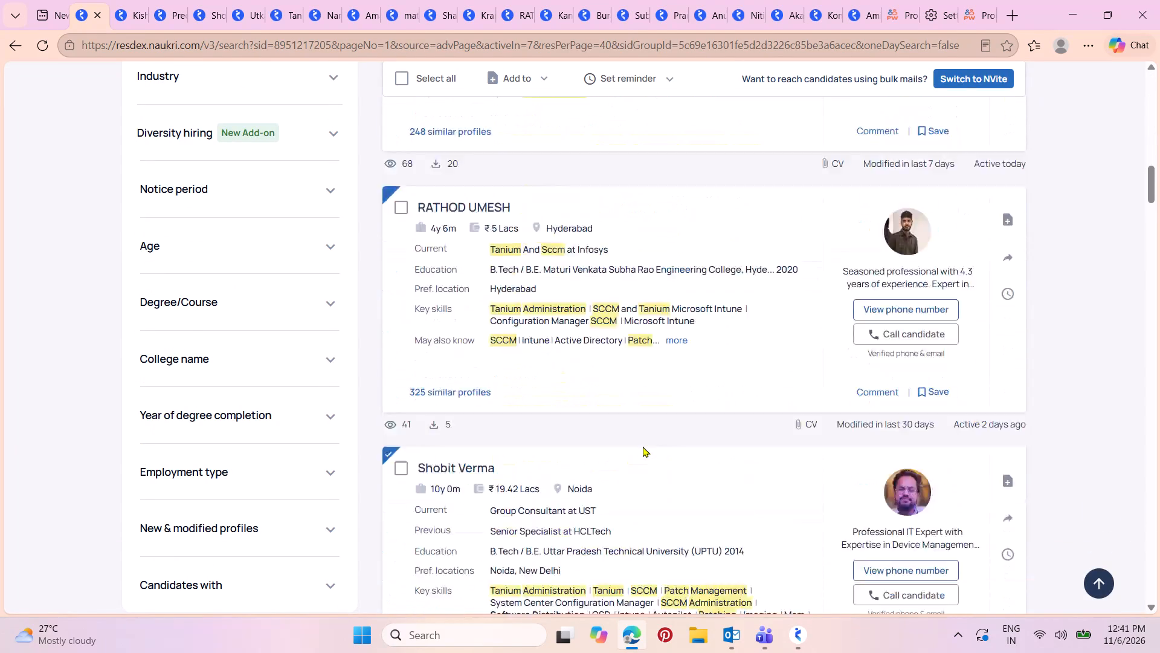
{"action": "scroll", "coordinate": [643, 446], "scroll_direction": "down", "scroll_amount": 2}
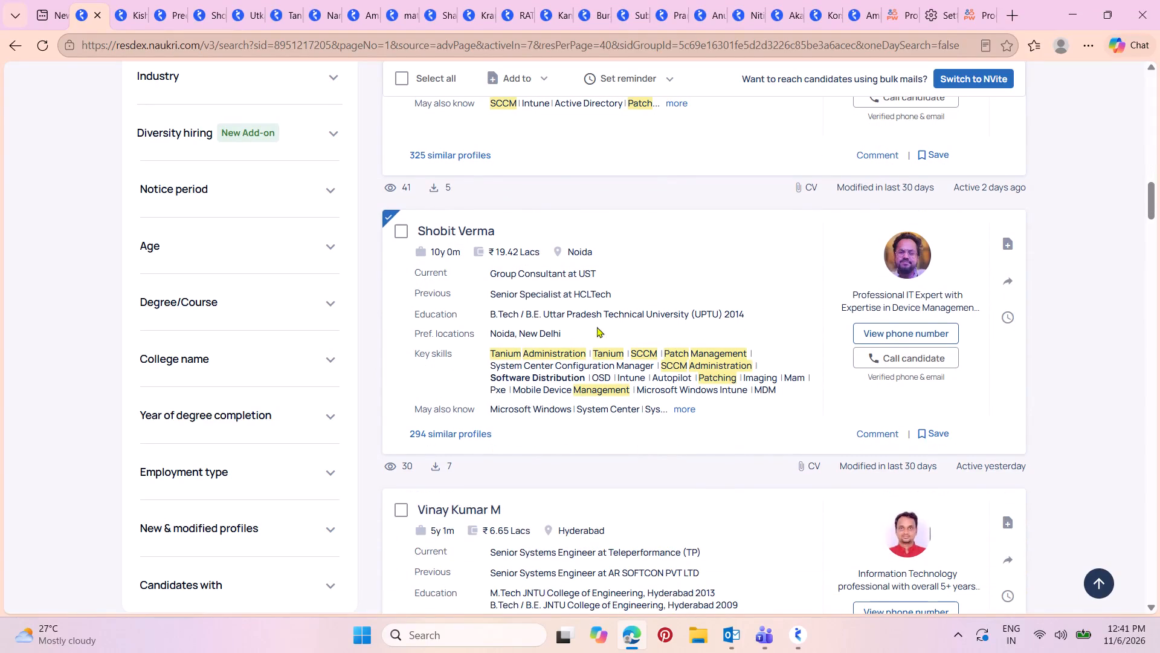
Open the profile of the Noida-based Group Consultant at UST and examine the work history, attached CV and profile summary.
{"action": "left_click", "coordinate": [474, 241]}
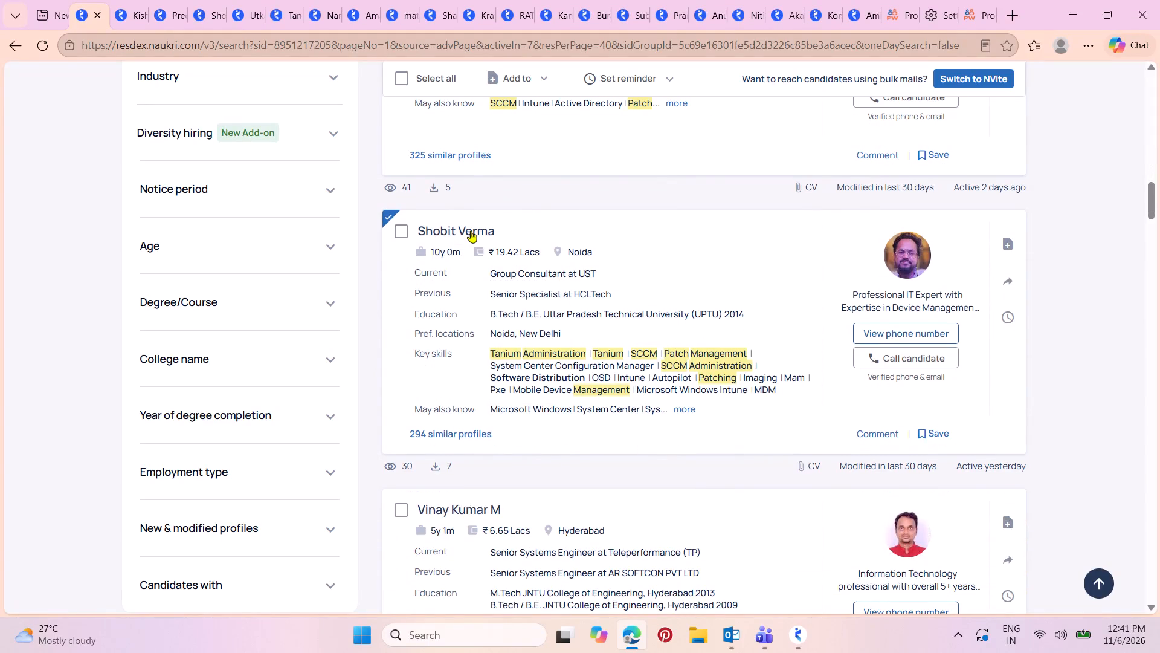
{"action": "left_click", "coordinate": [471, 230]}
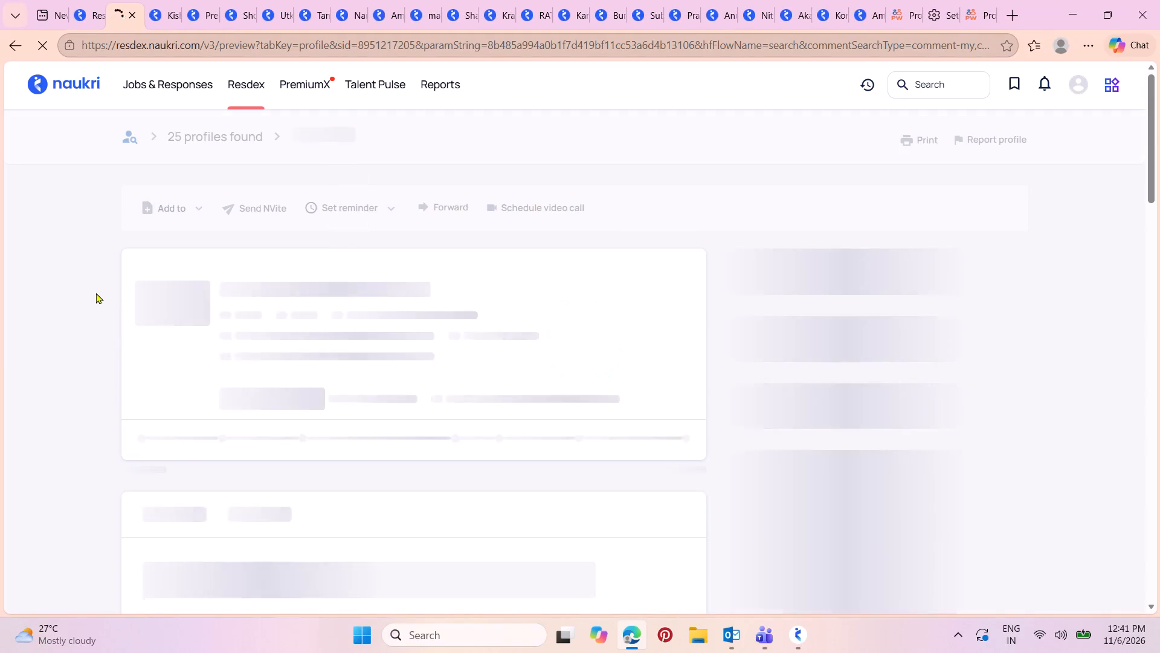
{"action": "scroll", "coordinate": [96, 293], "scroll_direction": "down", "scroll_amount": 15}
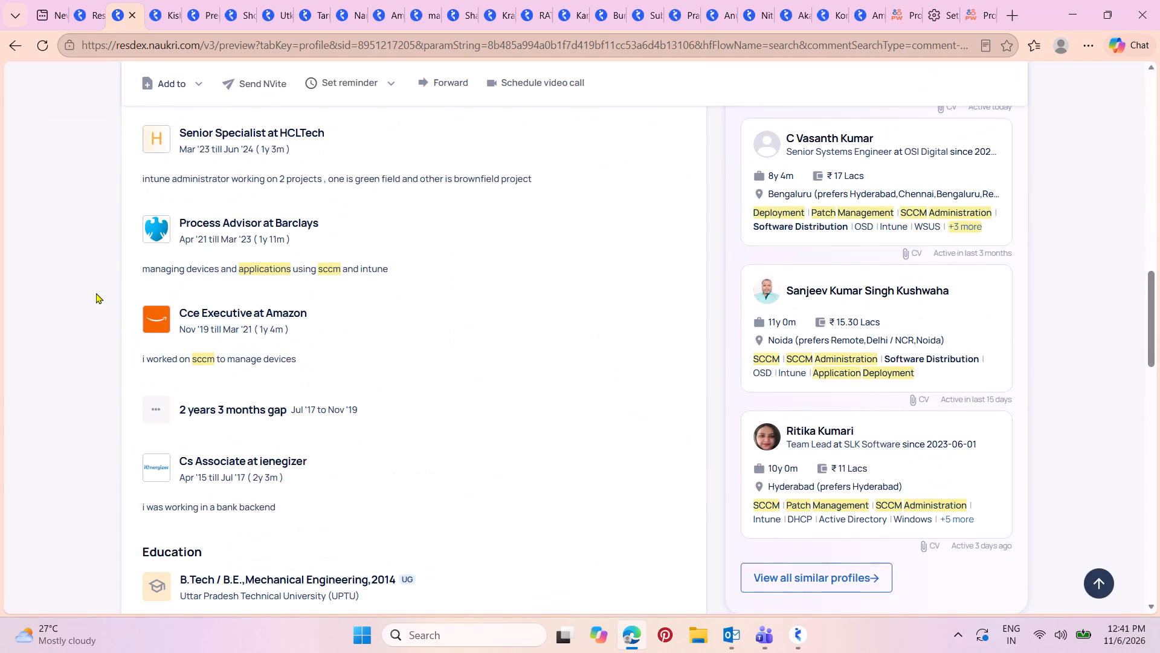
{"action": "scroll", "coordinate": [96, 293], "scroll_direction": "down", "scroll_amount": 16}
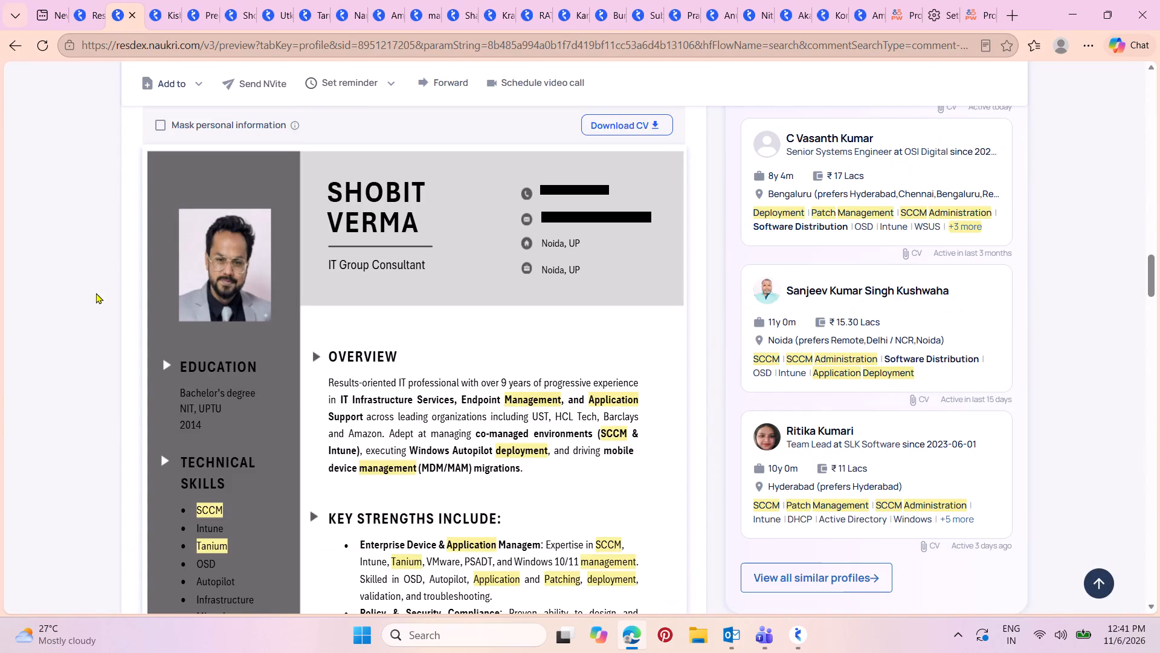
{"action": "scroll", "coordinate": [96, 293], "scroll_direction": "down", "scroll_amount": 1}
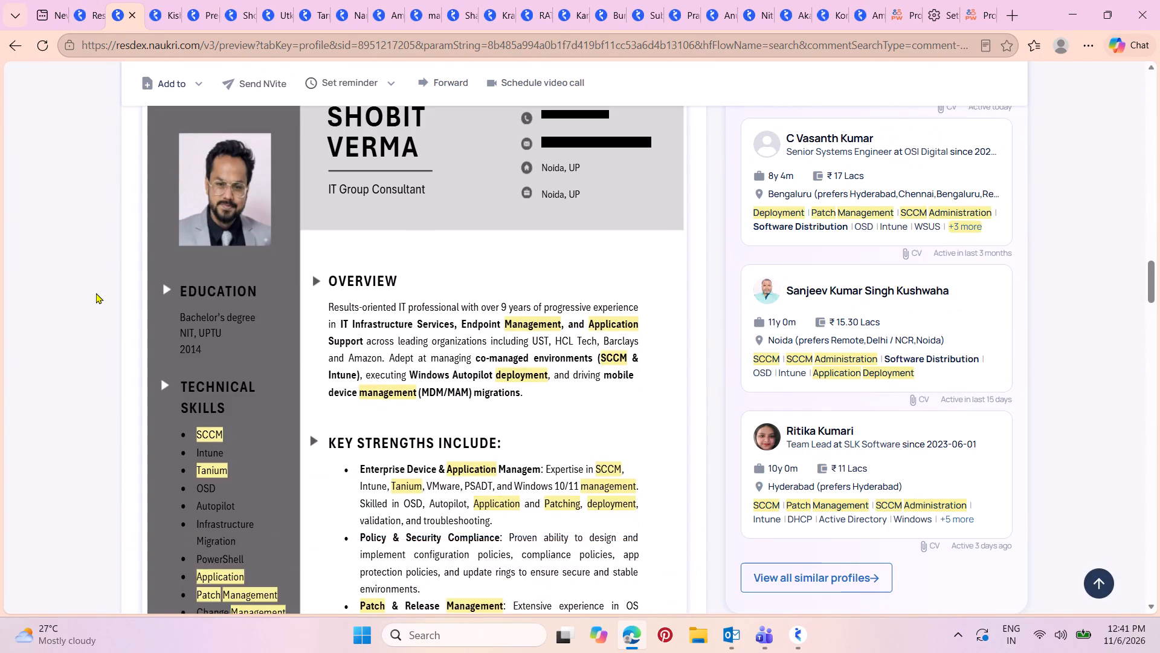
{"action": "scroll", "coordinate": [96, 293], "scroll_direction": "down", "scroll_amount": 1}
{"action": "scroll", "coordinate": [703, 451], "scroll_direction": "up", "scroll_amount": 4}
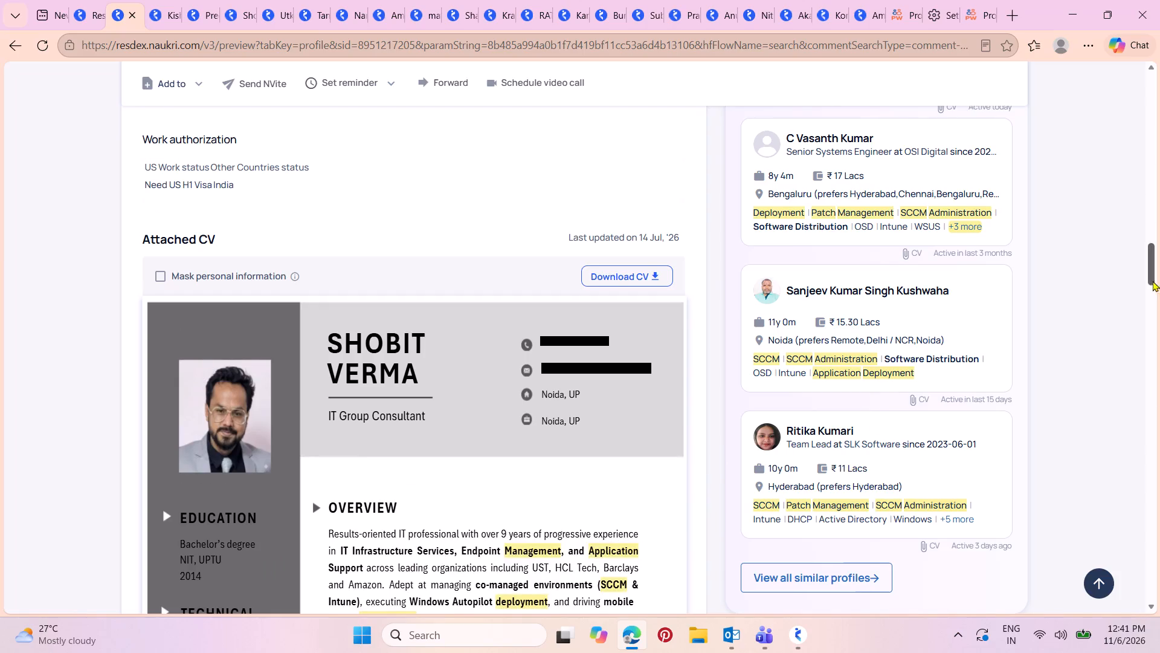
{"action": "left_click_drag", "start_coordinate": [1153, 281], "coordinate": [1148, 197]}
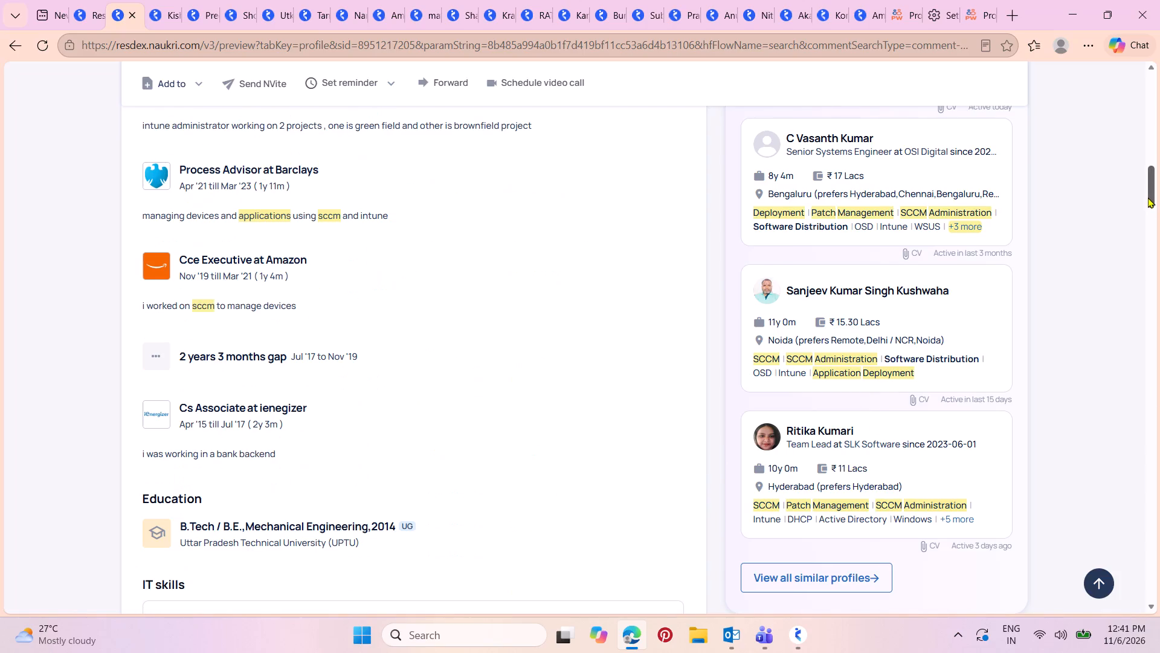
{"action": "left_click_drag", "start_coordinate": [1148, 197], "coordinate": [1144, 91]}
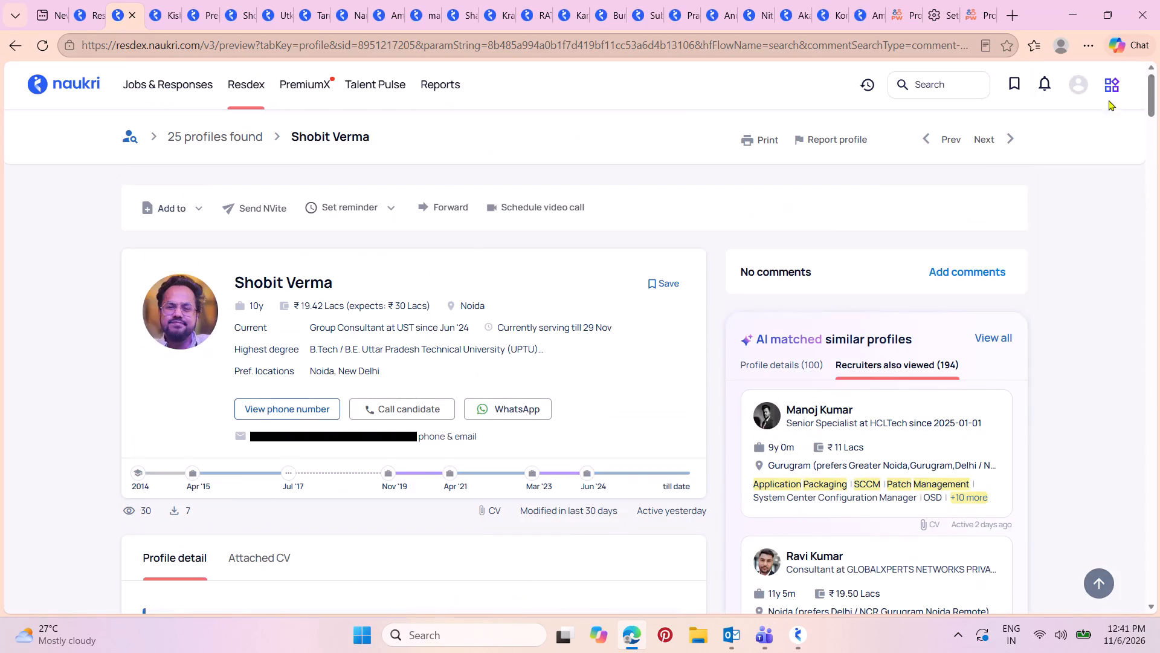
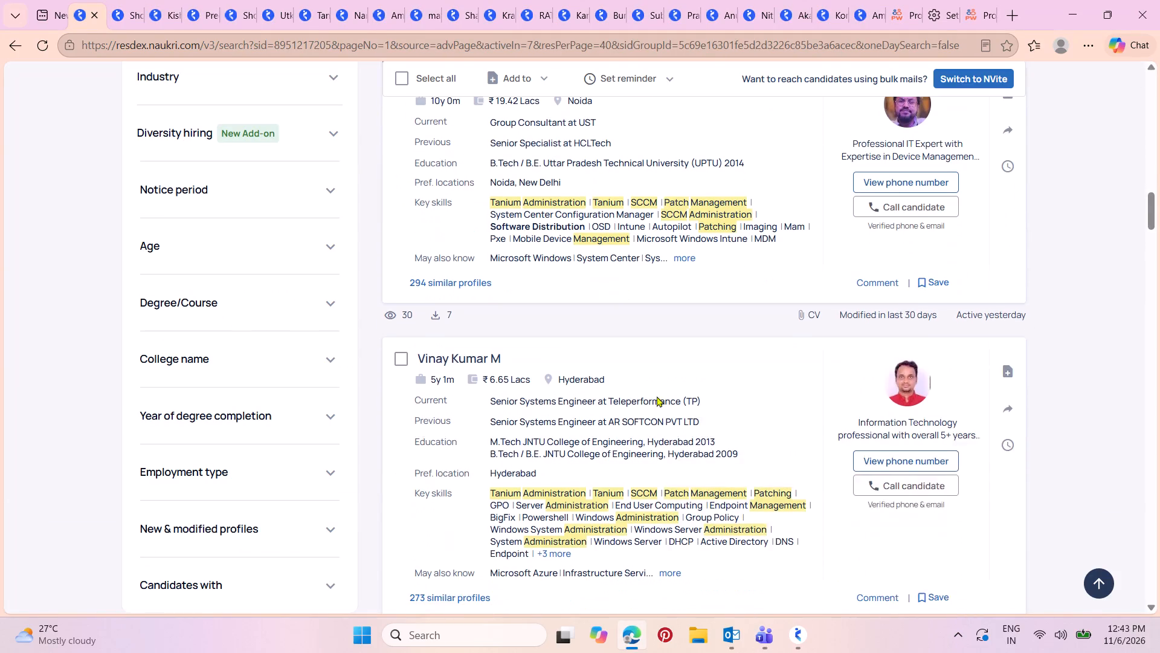
Examine the further candidates in the search results for their current roles, experience, locations and Tanium, SCCM and patch management skills.
{"action": "scroll", "coordinate": [724, 428], "scroll_direction": "down", "scroll_amount": 5}
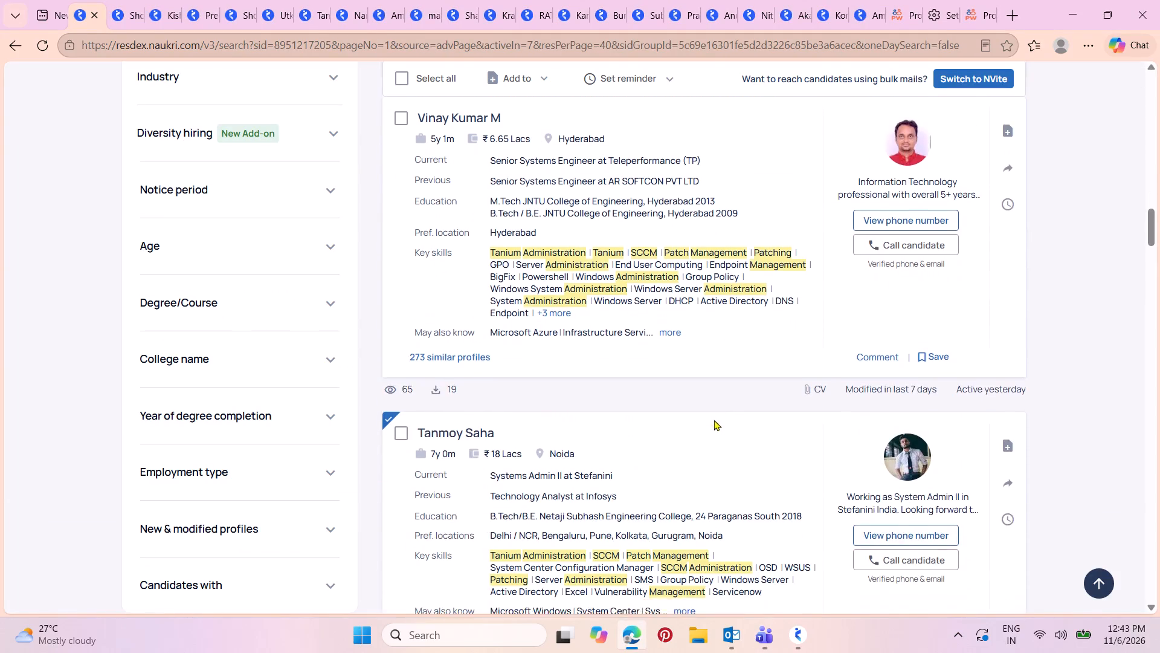
{"action": "scroll", "coordinate": [714, 420], "scroll_direction": "down", "scroll_amount": 5}
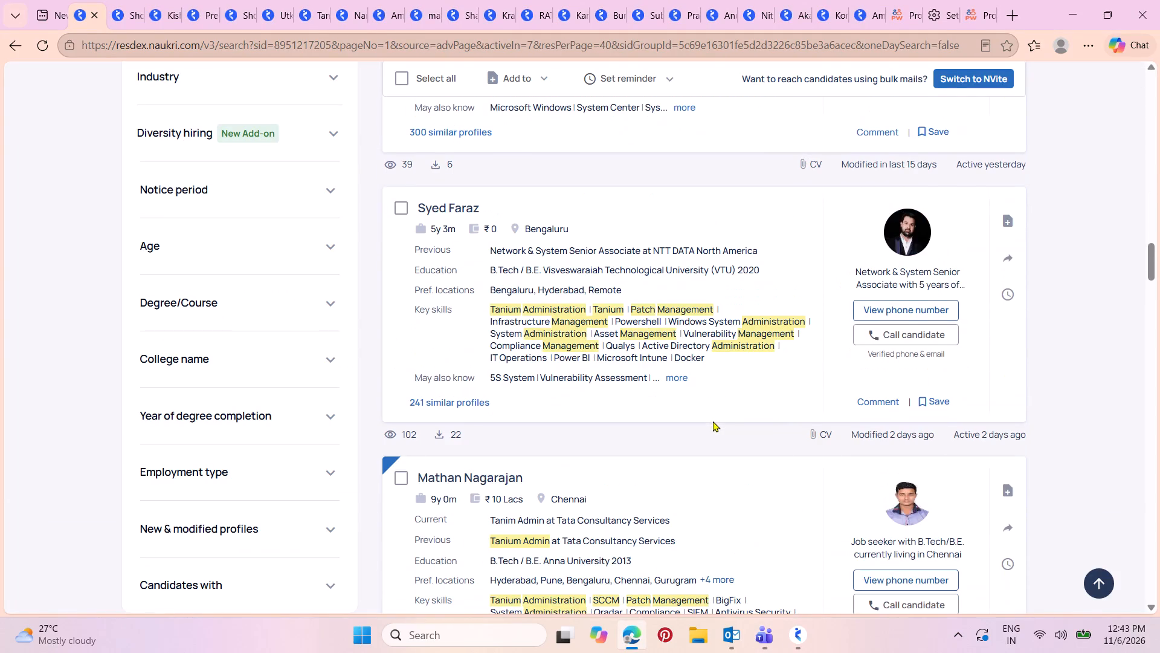
{"action": "scroll", "coordinate": [713, 421], "scroll_direction": "down", "scroll_amount": 7}
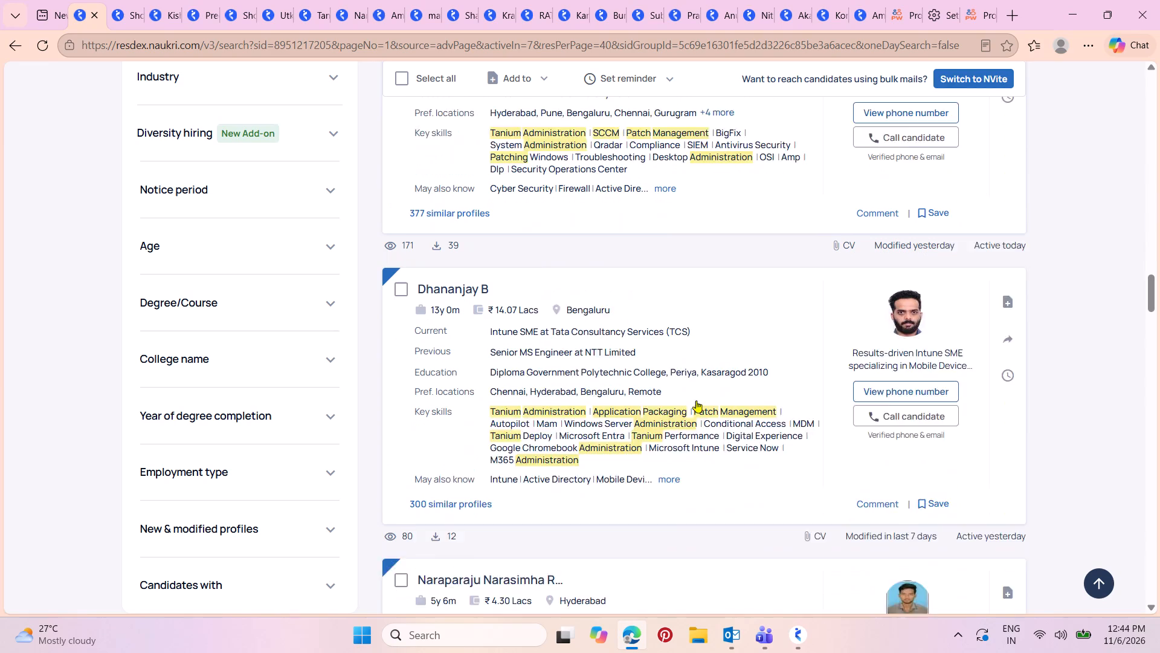
{"action": "scroll", "coordinate": [696, 400], "scroll_direction": "down", "scroll_amount": 4}
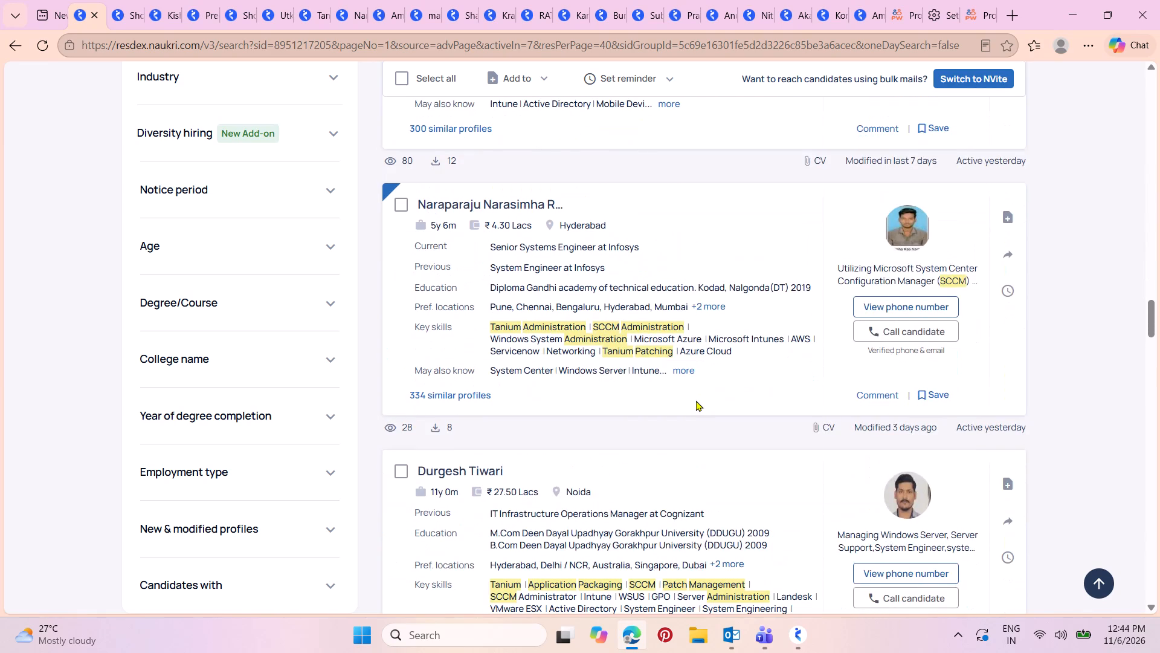
Examine the next candidates in the search results for current role, experience, location and Tanium, SCCM and patch management skills.
{"action": "scroll", "coordinate": [696, 400], "scroll_direction": "down", "scroll_amount": 6}
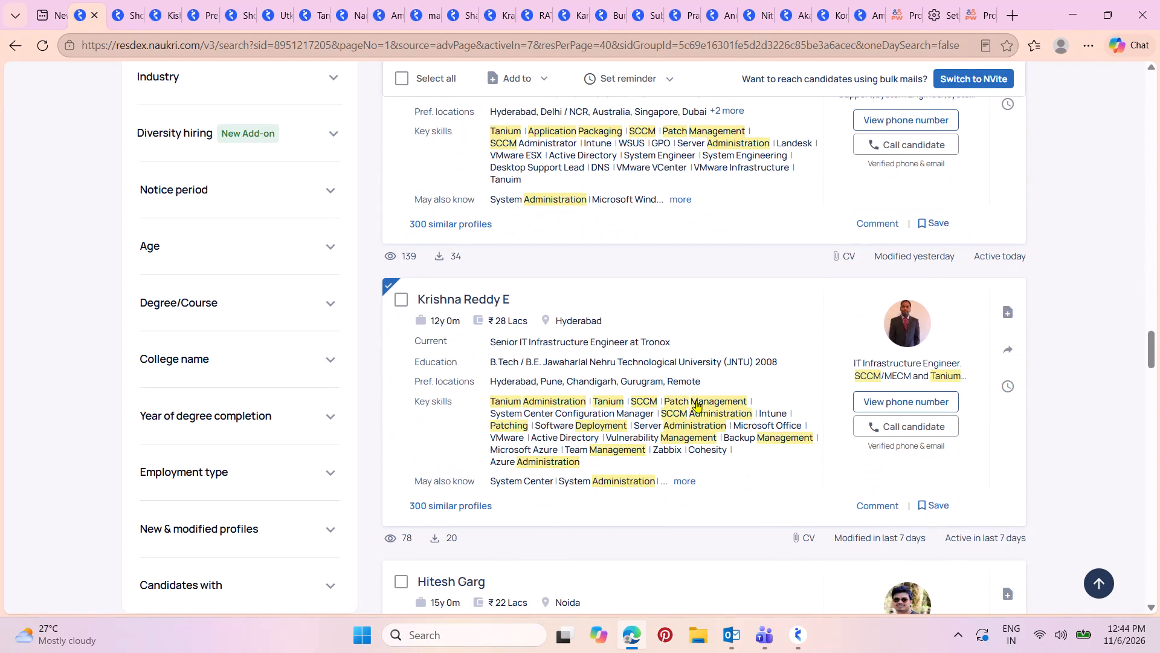
{"action": "scroll", "coordinate": [696, 400], "scroll_direction": "down", "scroll_amount": 2}
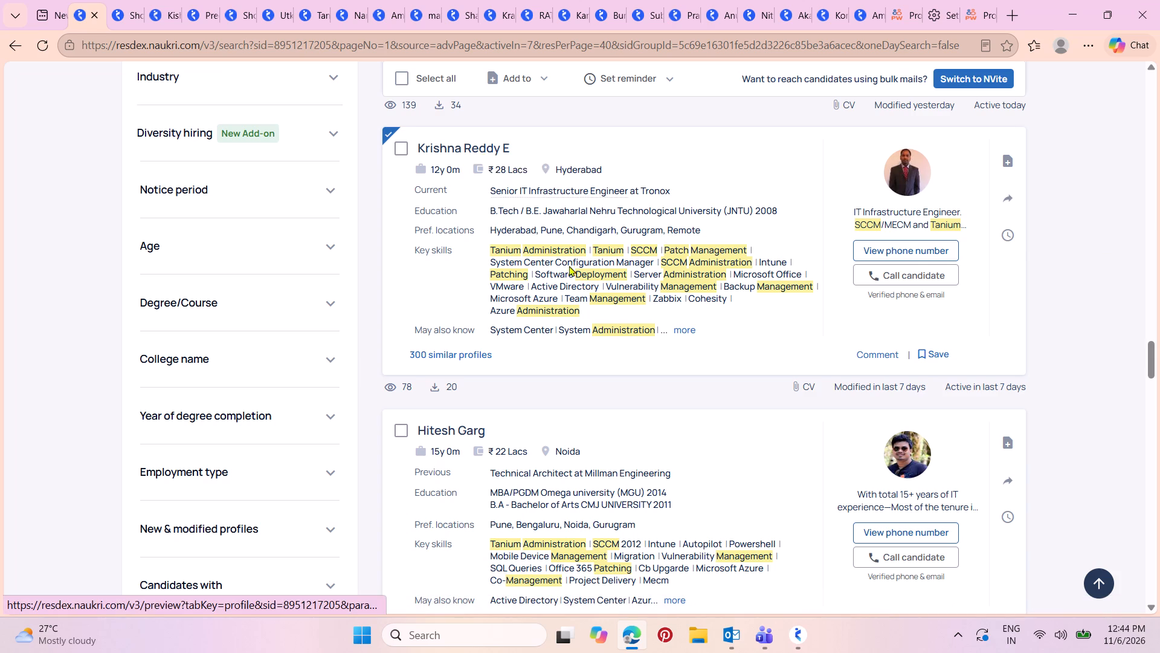
{"action": "scroll", "coordinate": [695, 435], "scroll_direction": "down", "scroll_amount": 10}
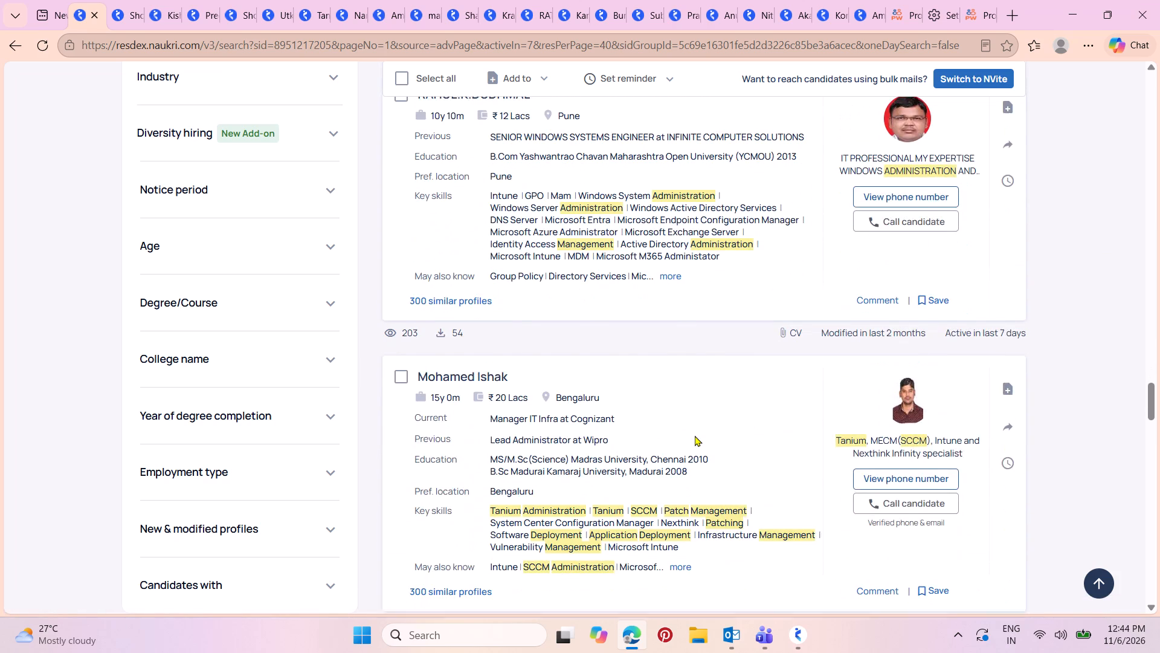
{"action": "scroll", "coordinate": [695, 435], "scroll_direction": "down", "scroll_amount": 1}
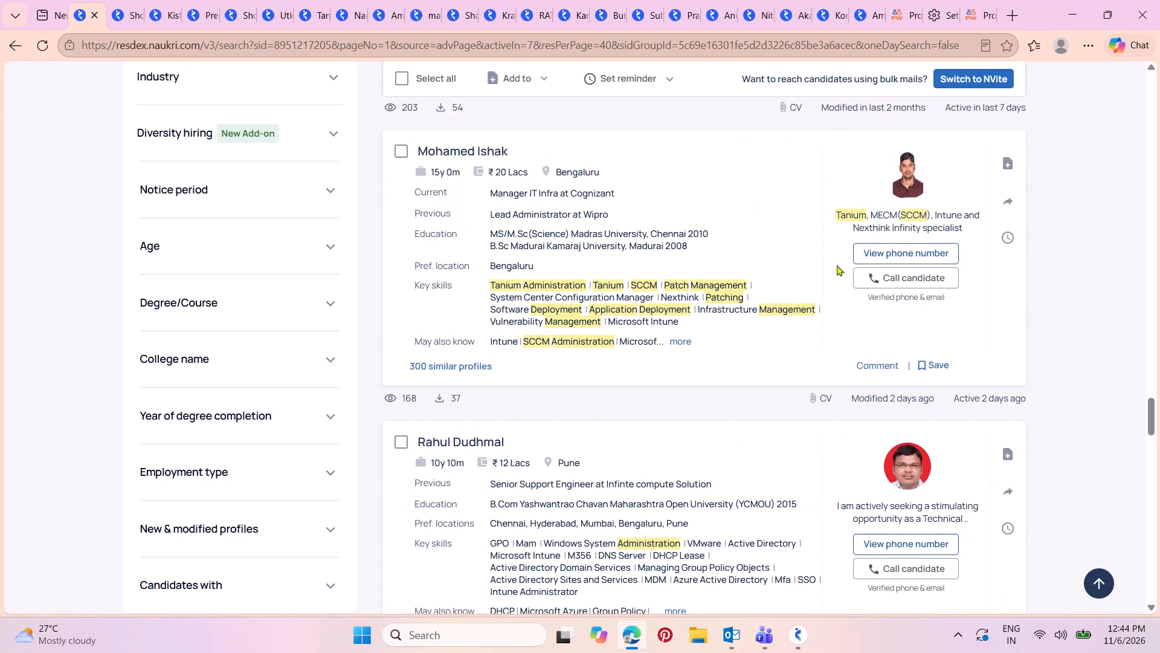
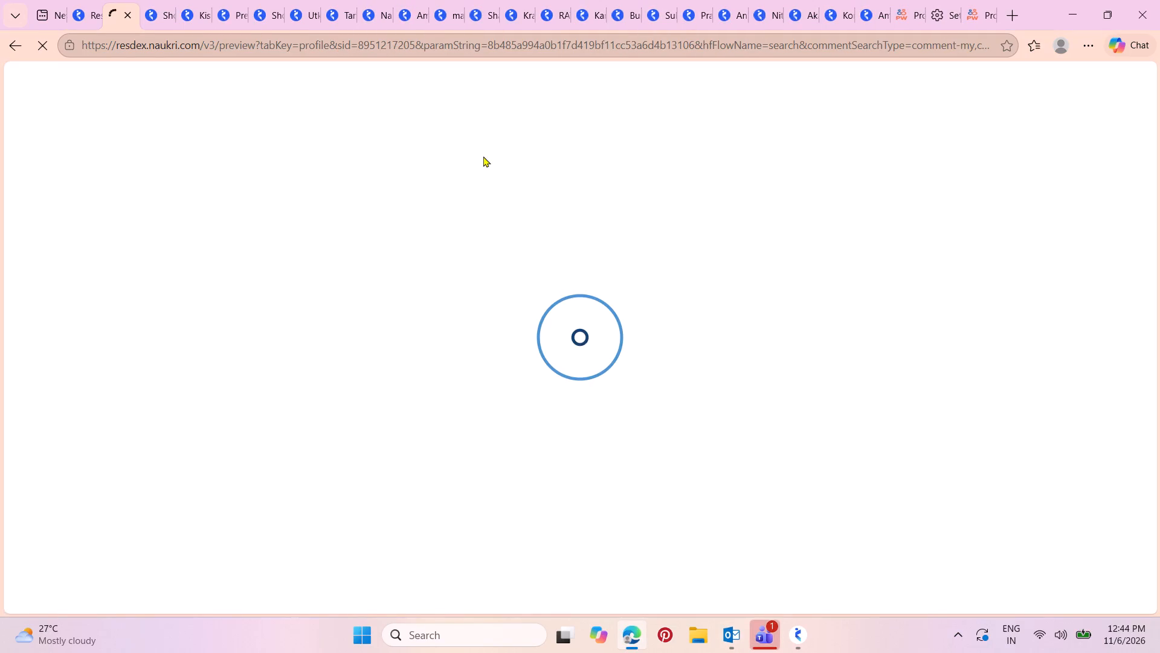
Examine the Cognizant Manager IT Infra candidate's profile, covering key skills, education, IT skills, personal details and the attached CV.
{"action": "scroll", "coordinate": [49, 187], "scroll_direction": "down", "scroll_amount": 5}
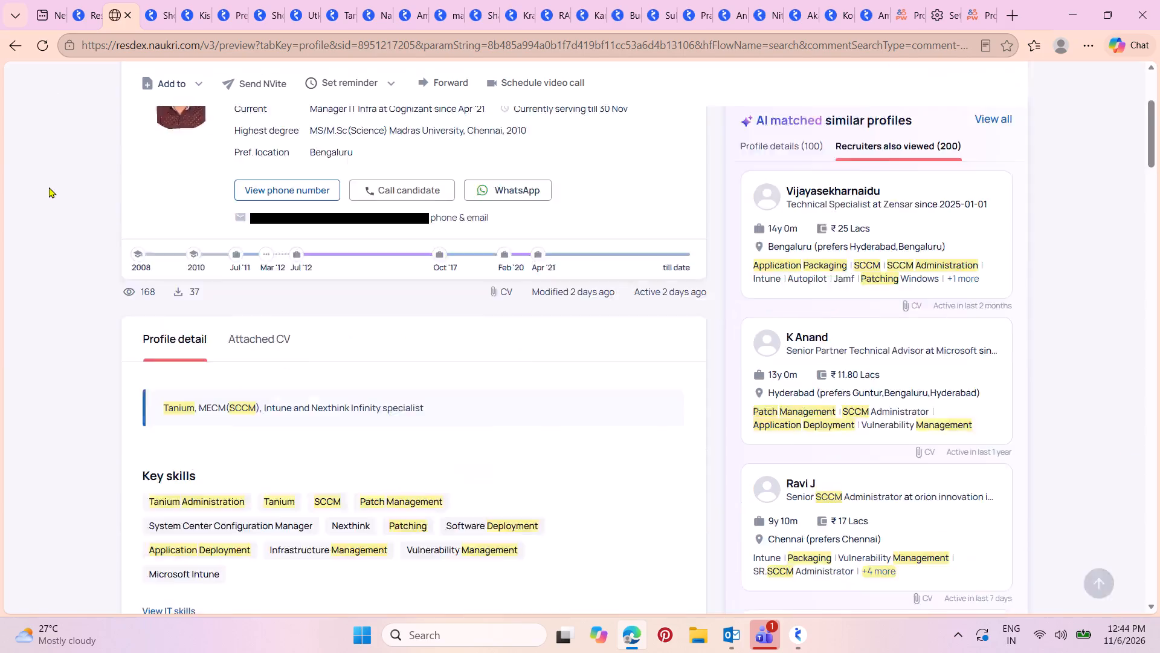
{"action": "scroll", "coordinate": [49, 187], "scroll_direction": "down", "scroll_amount": 6}
{"action": "scroll", "coordinate": [74, 200], "scroll_direction": "down", "scroll_amount": 17}
{"action": "scroll", "coordinate": [76, 201], "scroll_direction": "down", "scroll_amount": 5}
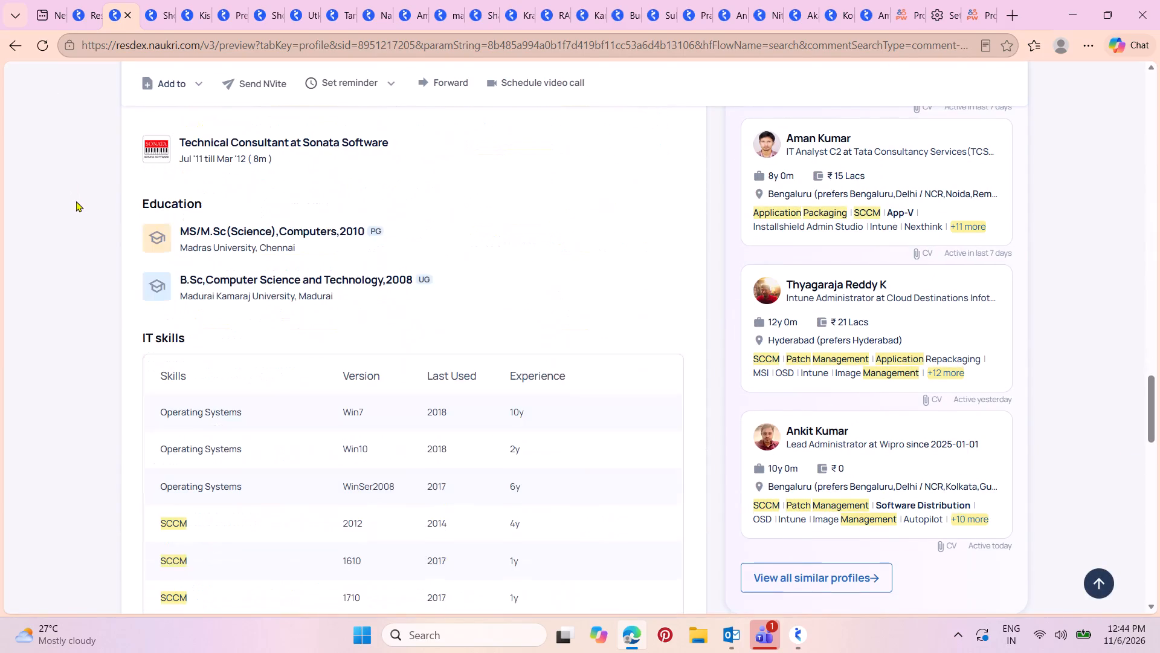
{"action": "scroll", "coordinate": [76, 201], "scroll_direction": "up", "scroll_amount": 4}
{"action": "scroll", "coordinate": [76, 201], "scroll_direction": "down", "scroll_amount": 16}
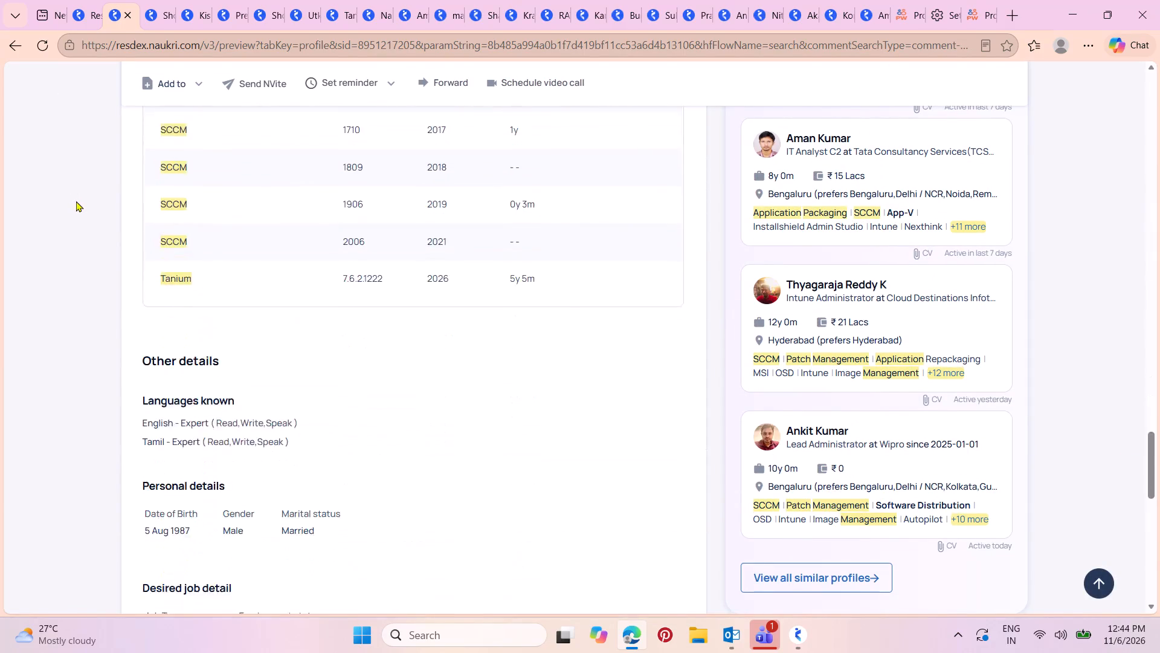
{"action": "scroll", "coordinate": [76, 201], "scroll_direction": "down", "scroll_amount": 2}
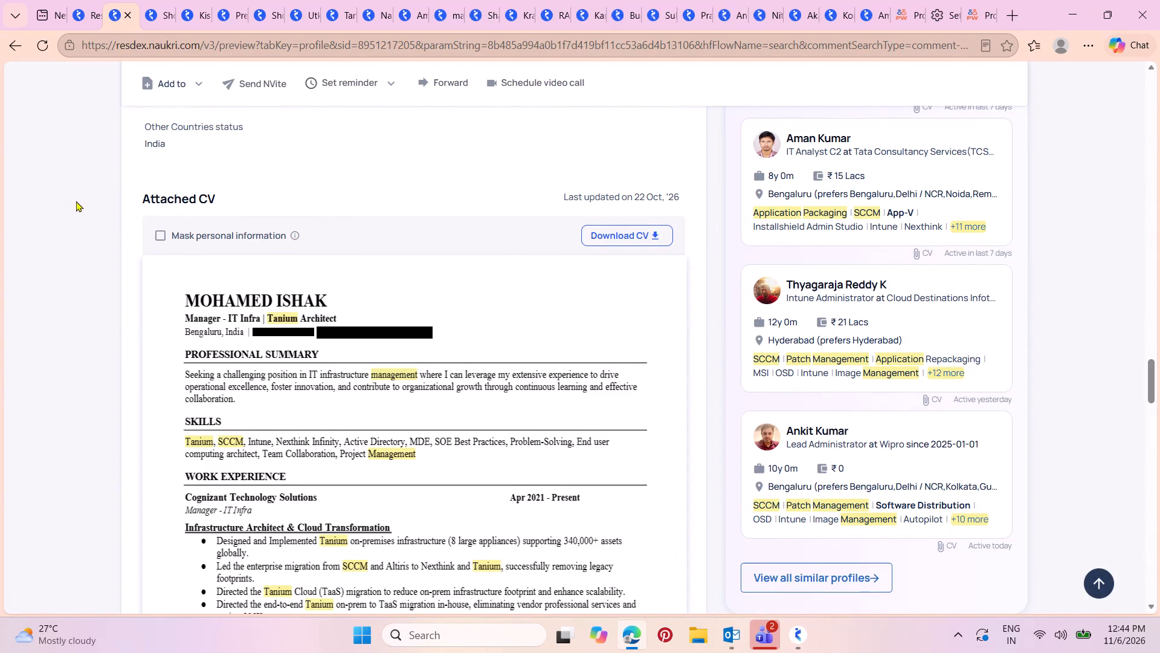
{"action": "scroll", "coordinate": [76, 201], "scroll_direction": "down", "scroll_amount": 2}
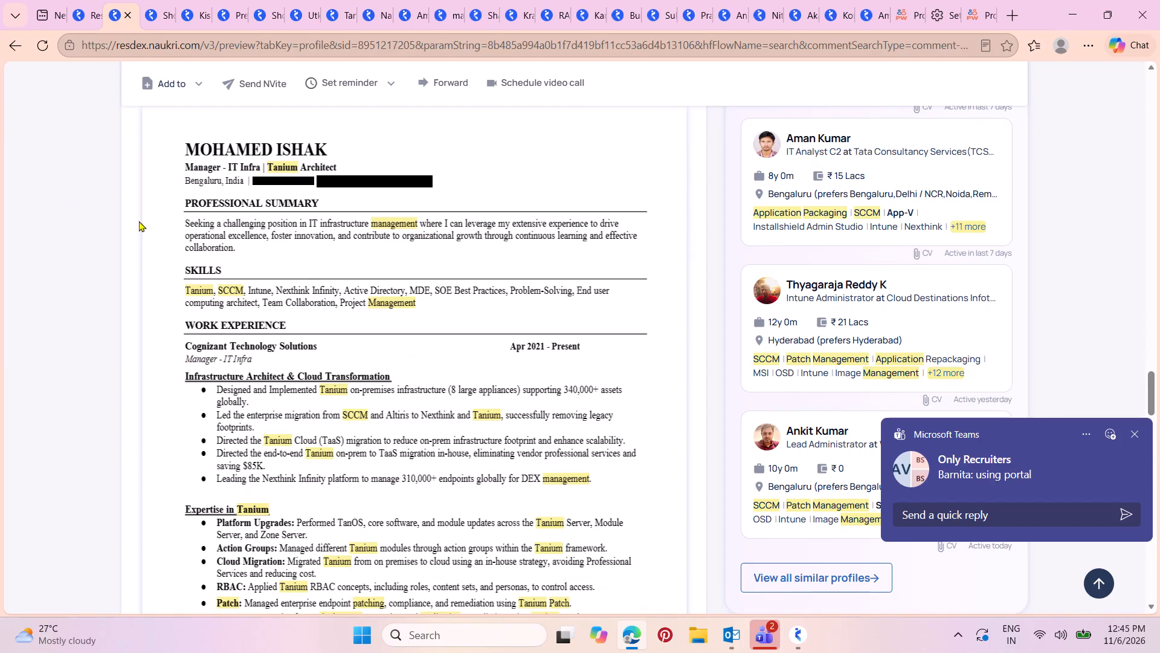
{"action": "scroll", "coordinate": [326, 315], "scroll_direction": "up", "scroll_amount": 1}
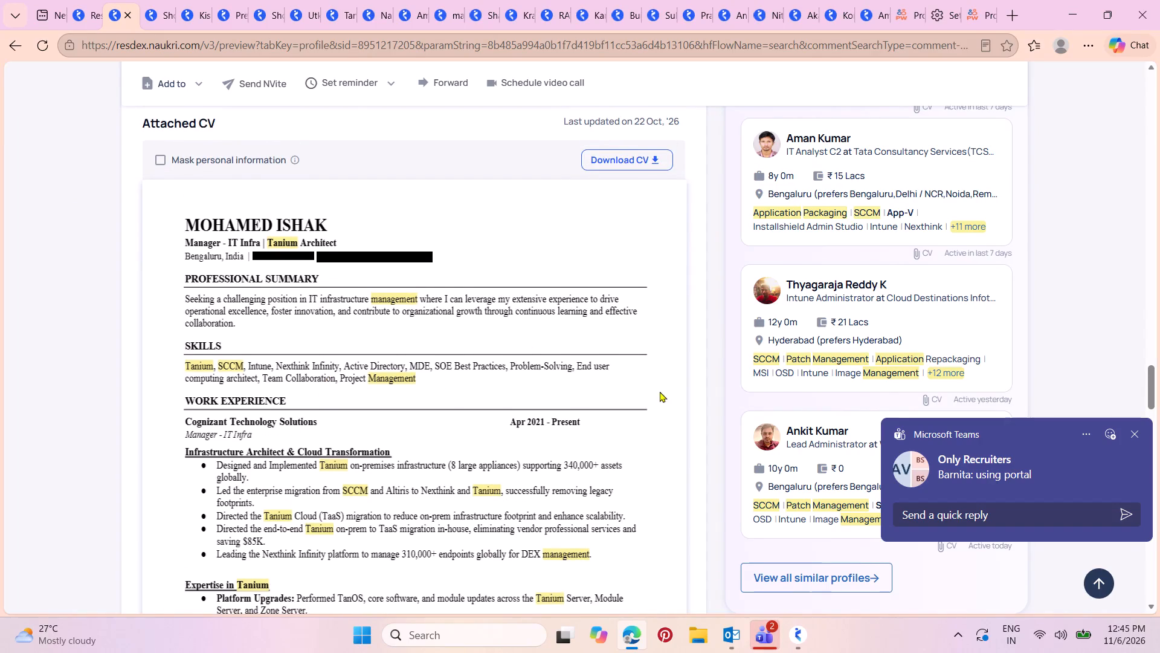
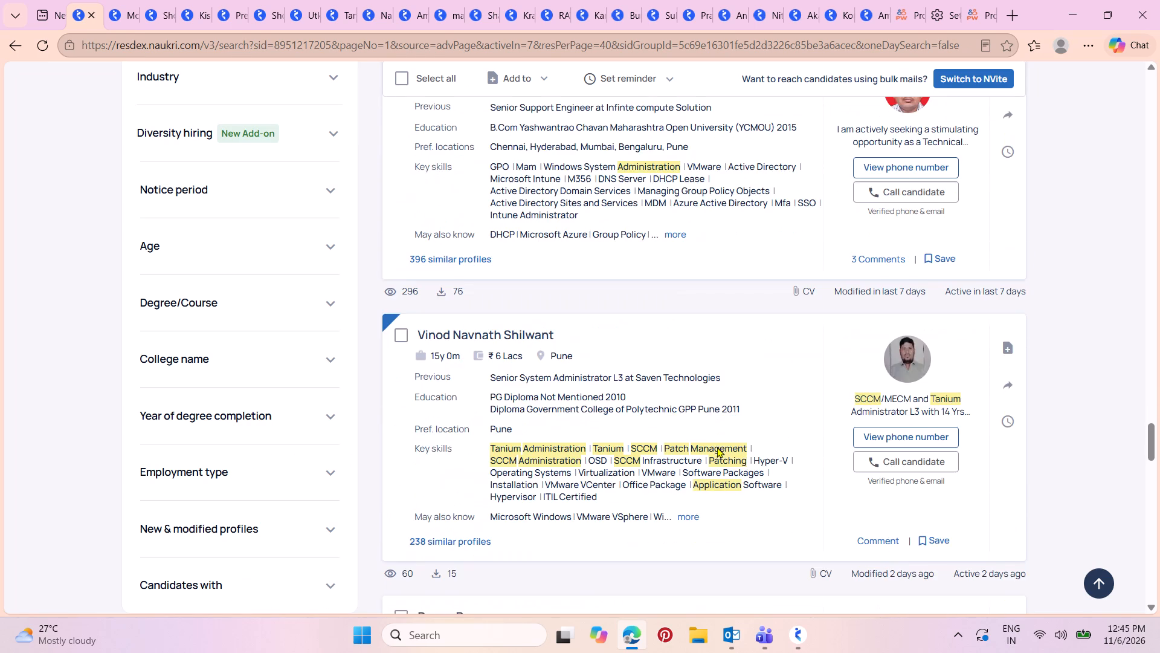
Examine the remaining candidates through the end of the search results for their roles, experience, locations and Tanium, SCCM and patch management skills.
{"action": "scroll", "coordinate": [717, 447], "scroll_direction": "down", "scroll_amount": 4}
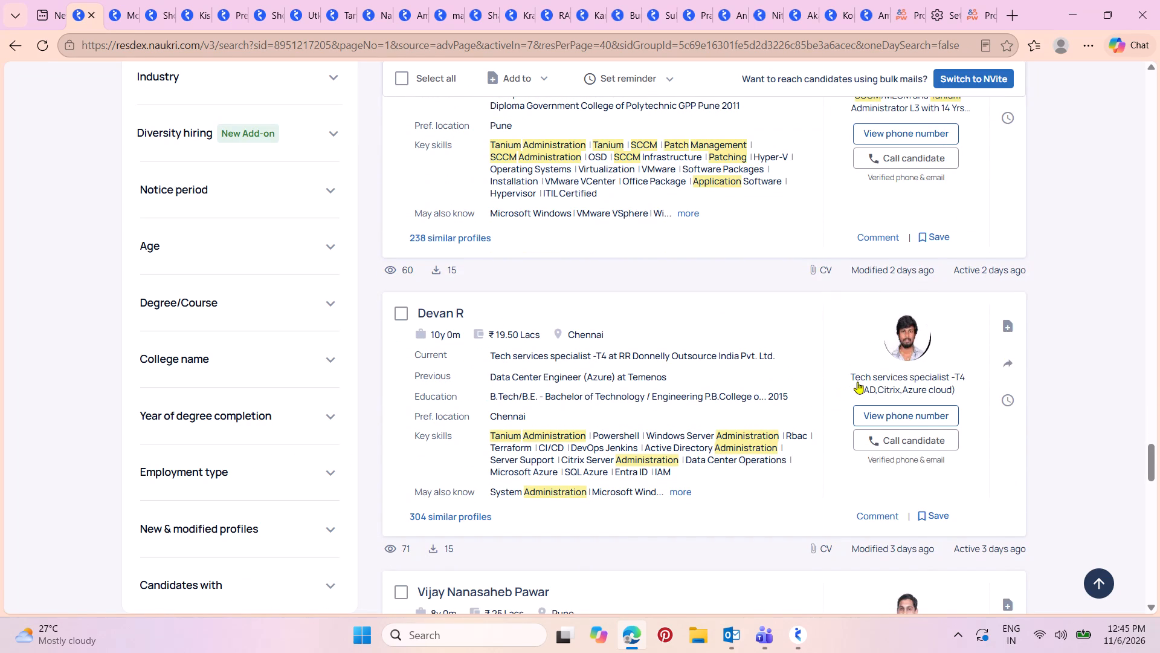
{"action": "scroll", "coordinate": [766, 453], "scroll_direction": "down", "scroll_amount": 3}
{"action": "scroll", "coordinate": [707, 434], "scroll_direction": "down", "scroll_amount": 6}
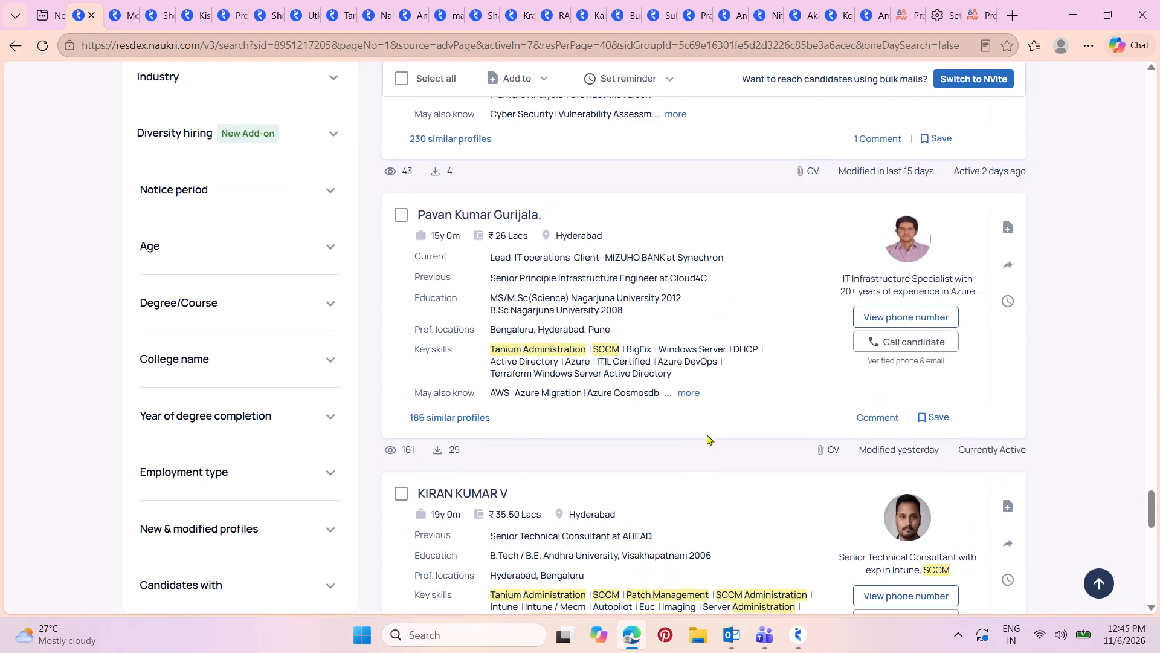
{"action": "scroll", "coordinate": [707, 434], "scroll_direction": "down", "scroll_amount": 4}
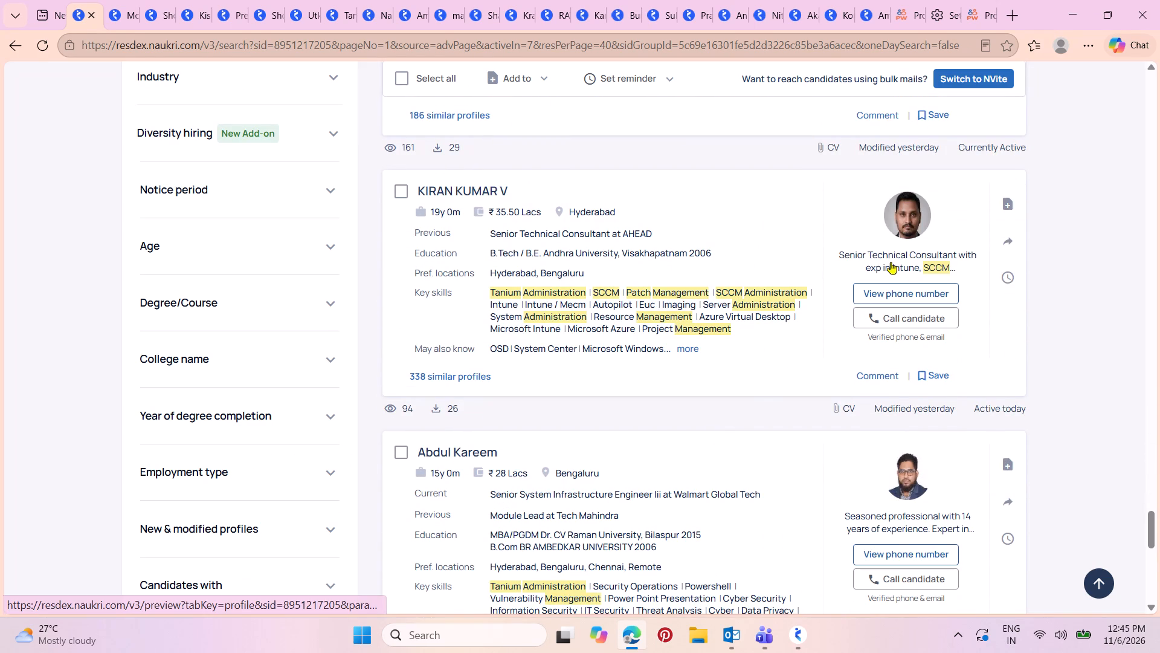
{"action": "scroll", "coordinate": [787, 476], "scroll_direction": "down", "scroll_amount": 6}
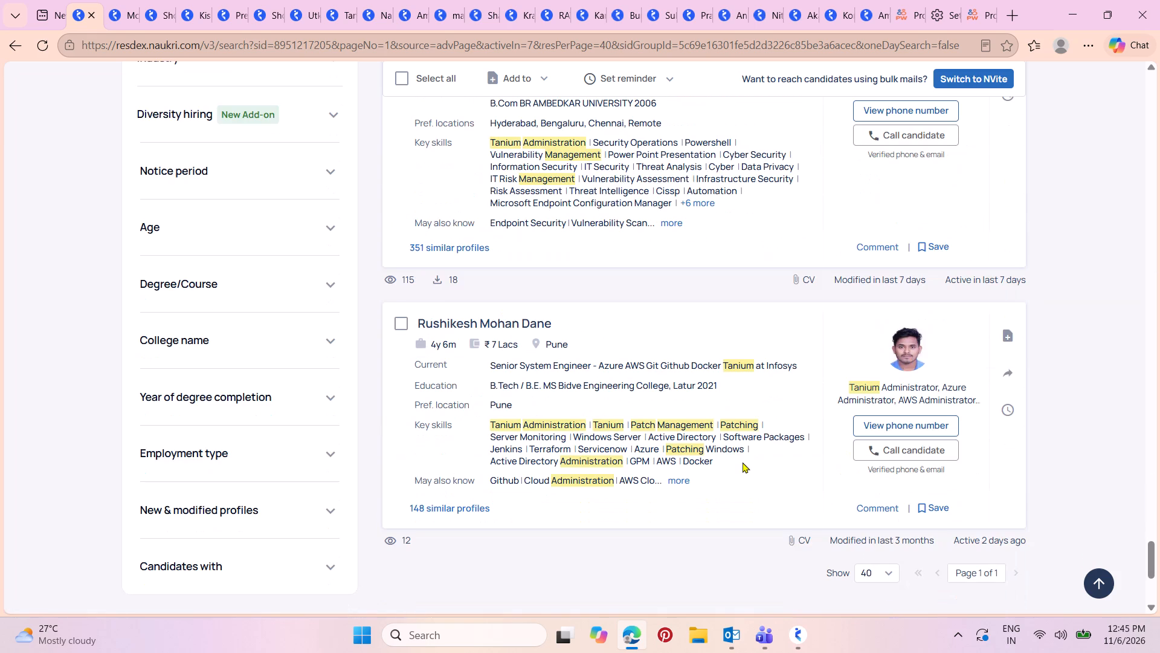
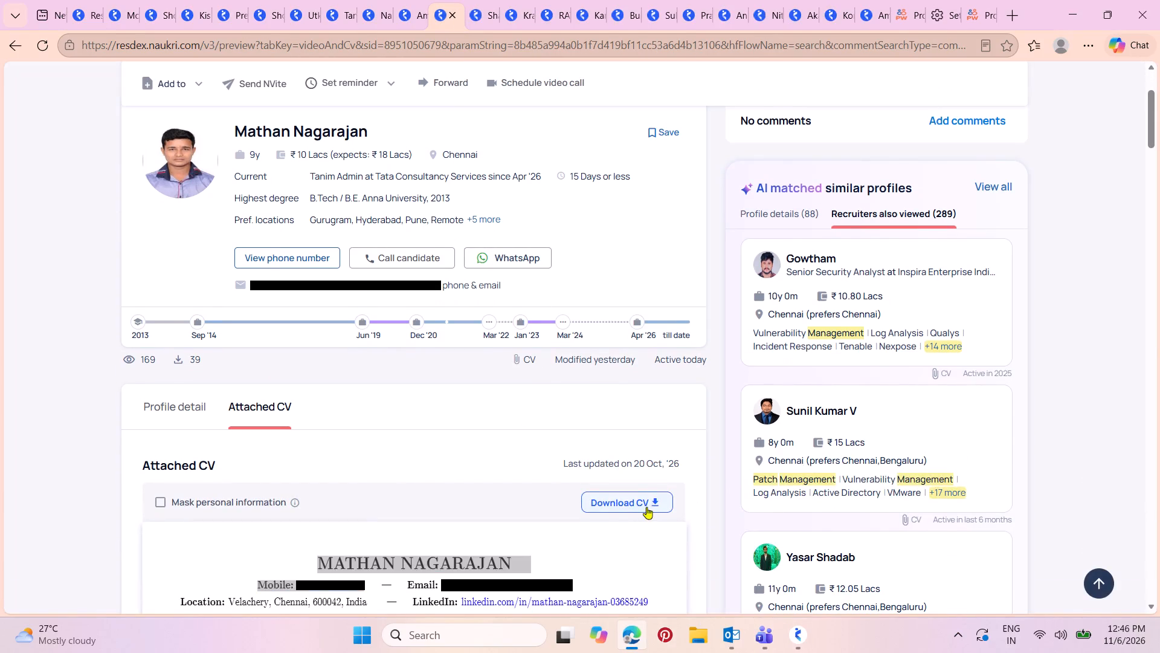
Close the profile of the Chennai-based Tanium admin at Tata Consultancy Services.
{"action": "scroll", "coordinate": [654, 508], "scroll_direction": "up", "scroll_amount": 4}
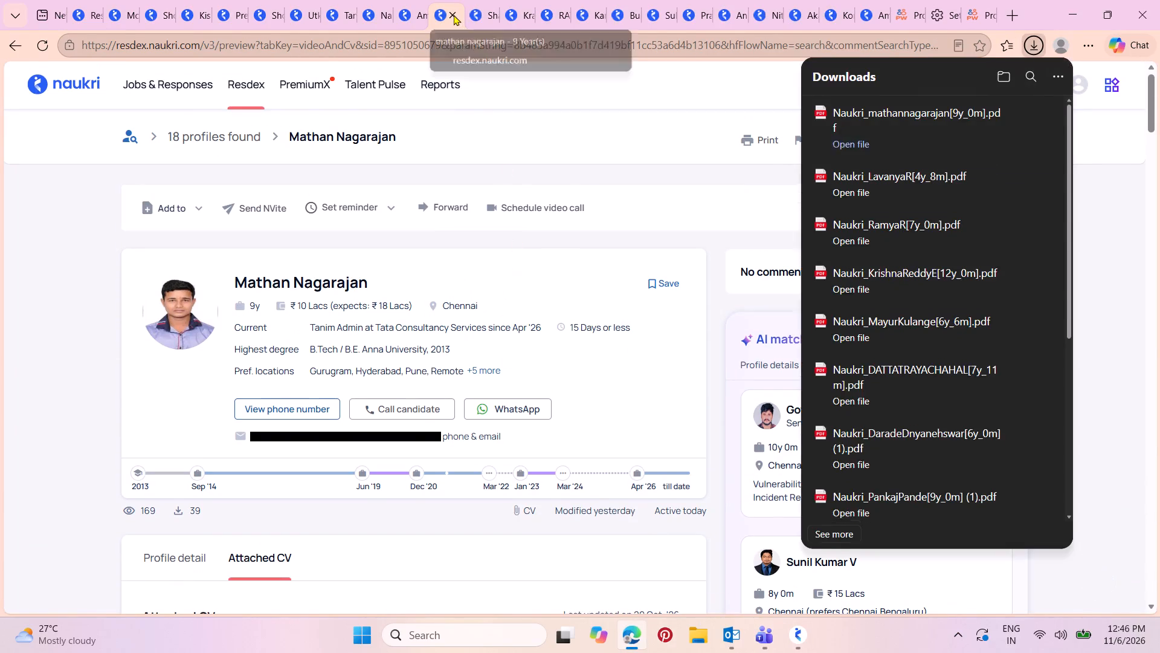
{"action": "left_click", "coordinate": [454, 15]}
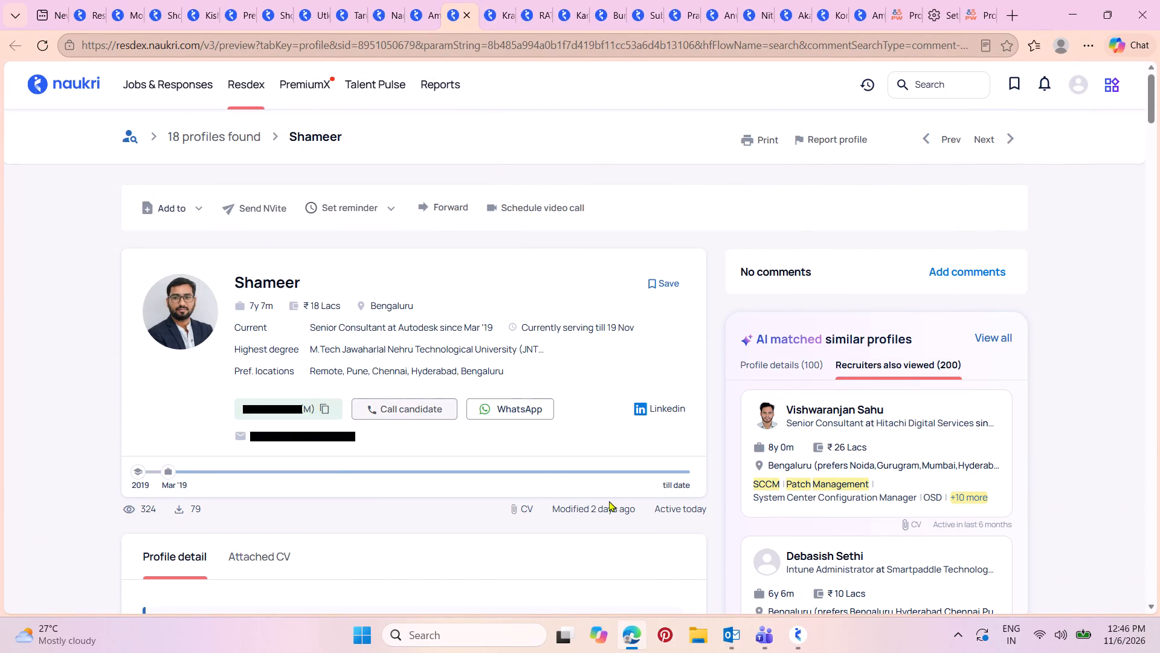
Return to the Tanium search results and reopen the candidate search criteria for modification.
{"action": "left_click", "coordinate": [96, 12]}
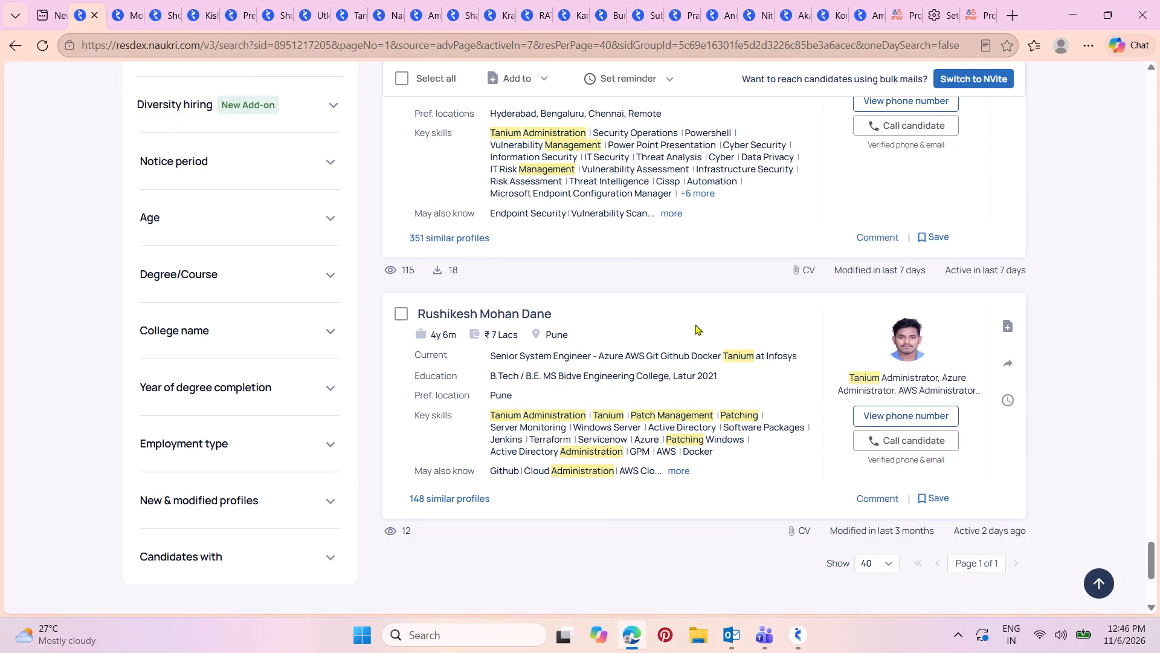
{"action": "scroll", "coordinate": [720, 400], "scroll_direction": "down", "scroll_amount": 2}
{"action": "left_click_drag", "start_coordinate": [1147, 585], "coordinate": [1159, 157]}
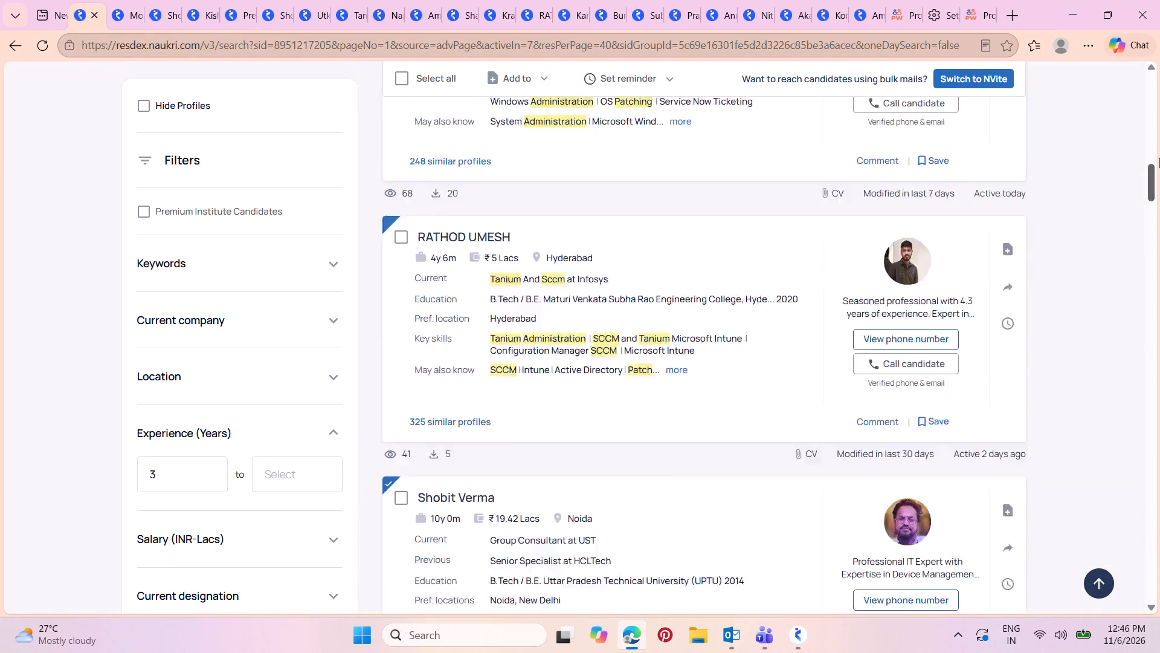
{"action": "left_click_drag", "start_coordinate": [1159, 157], "coordinate": [1158, 99]}
{"action": "left_click", "coordinate": [640, 137]}
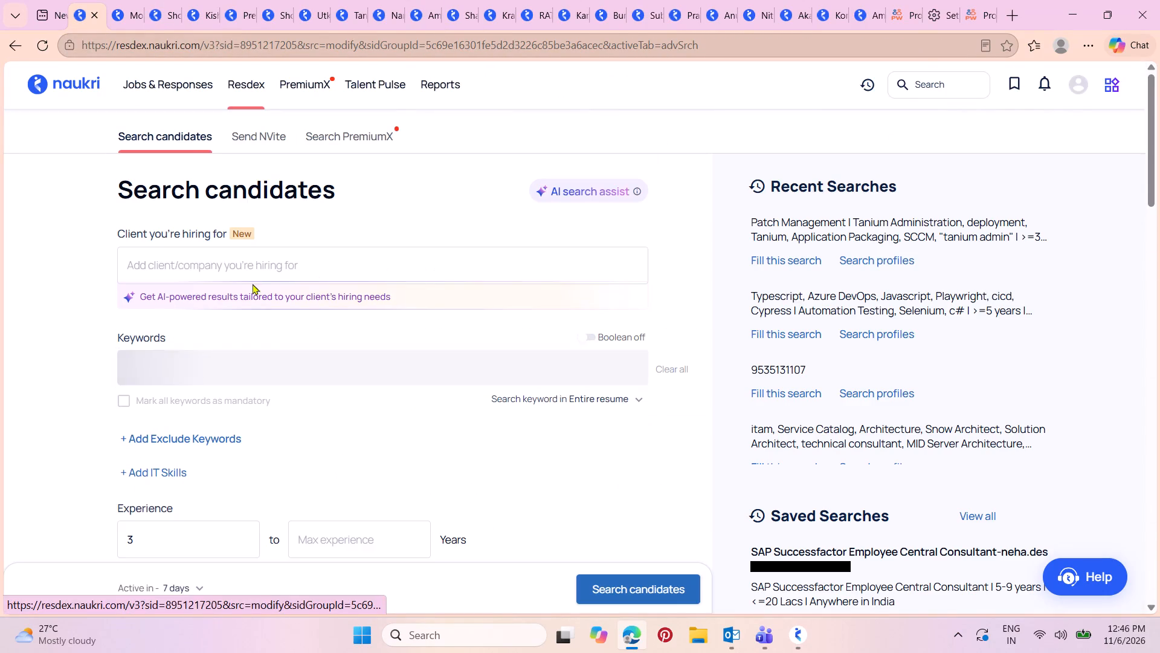
Review the candidate search criteria, from the keywords to the department, industry, company, designation and notice period fields.
{"action": "left_click", "coordinate": [60, 292]}
{"action": "double_click", "coordinate": [123, 485]}
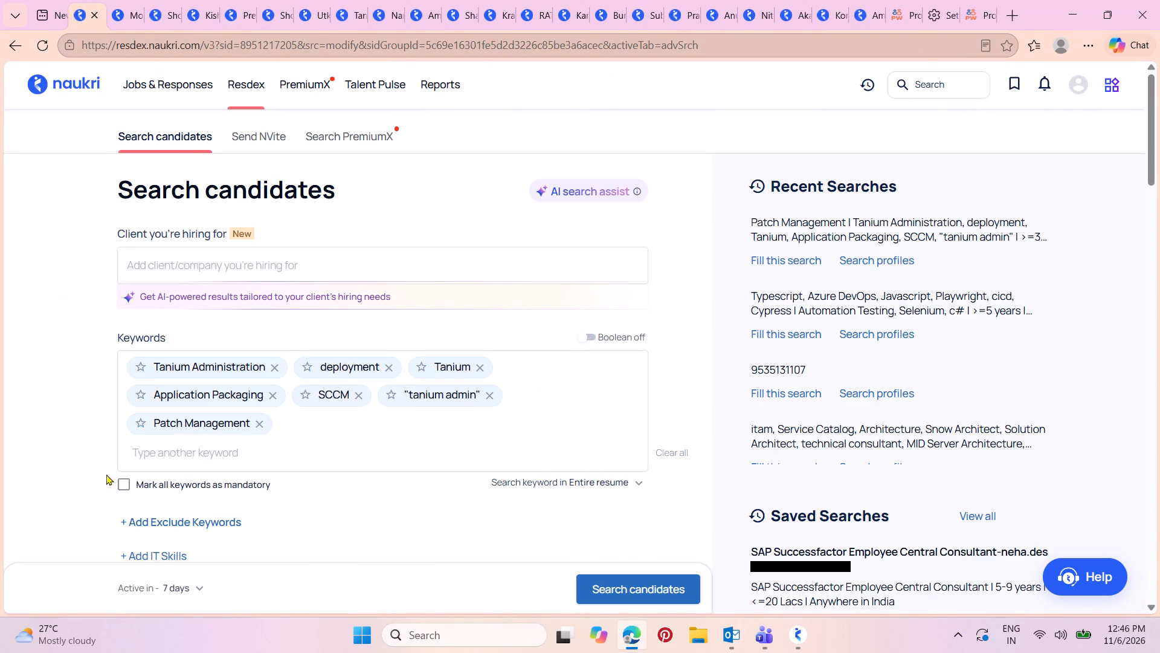
{"action": "scroll", "coordinate": [81, 430], "scroll_direction": "down", "scroll_amount": 16}
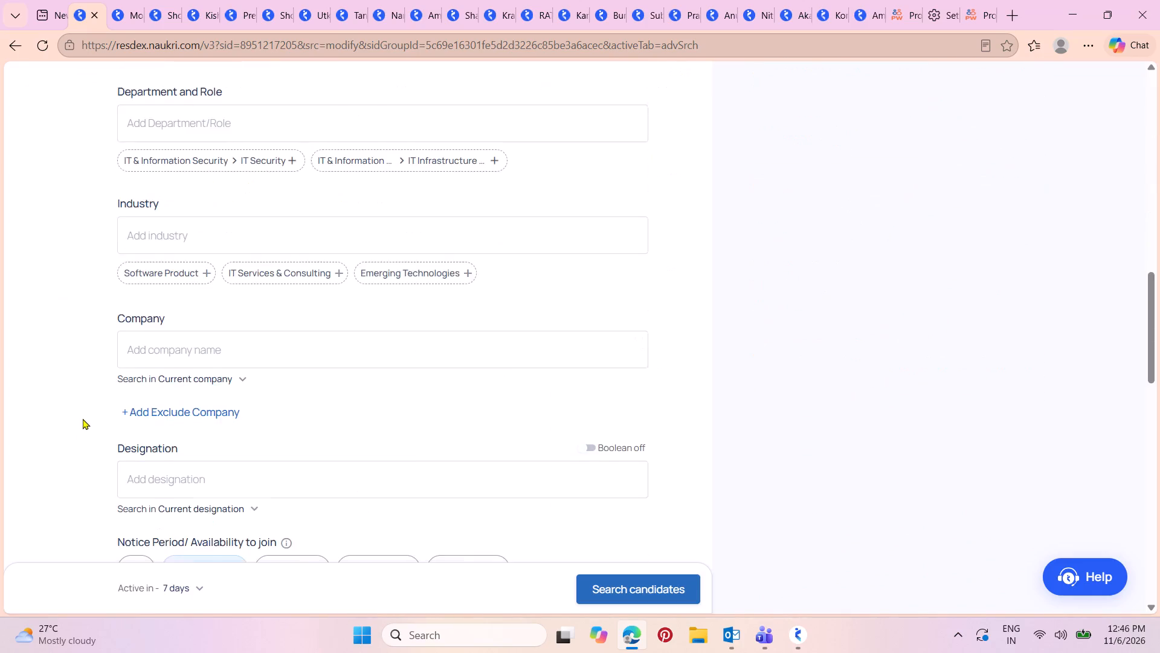
{"action": "scroll", "coordinate": [83, 418], "scroll_direction": "up", "scroll_amount": 18}
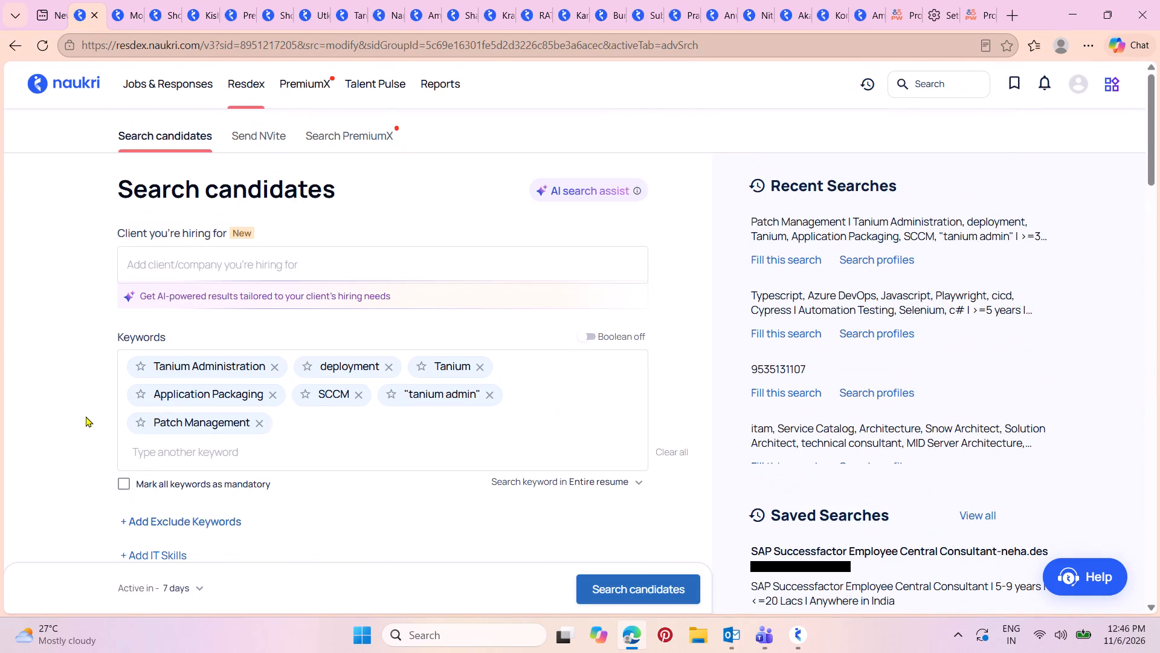
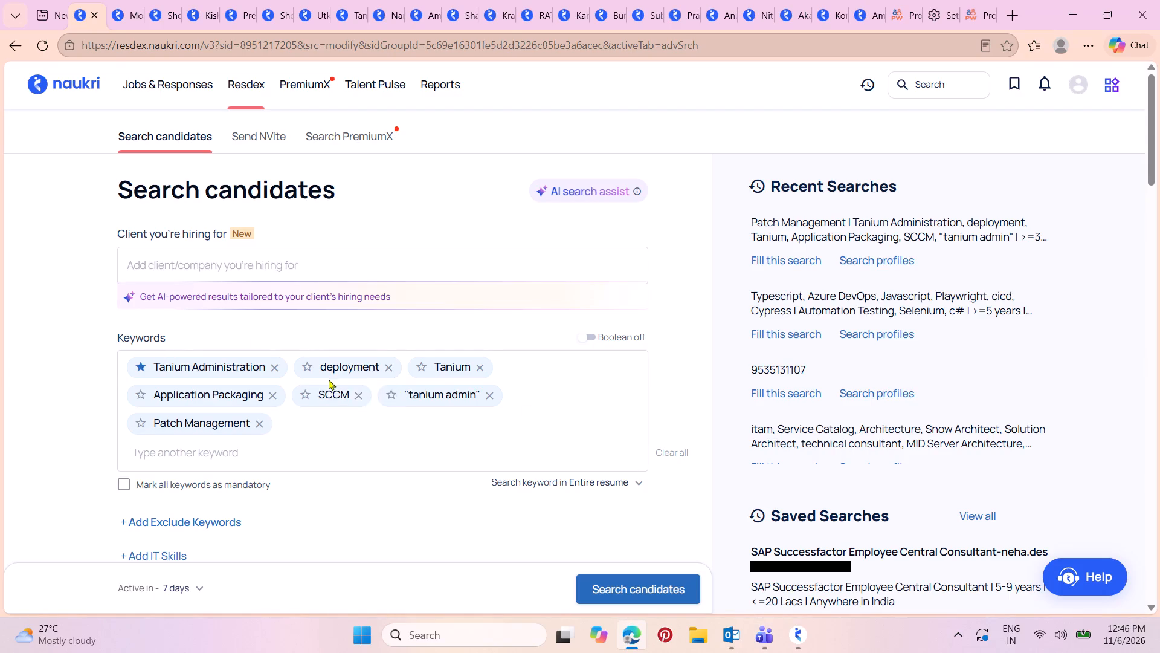
Mark the "deployment" keyword as mandatory in the candidate search keywords.
{"action": "left_click", "coordinate": [309, 368]}
{"action": "left_click", "coordinate": [410, 448]}
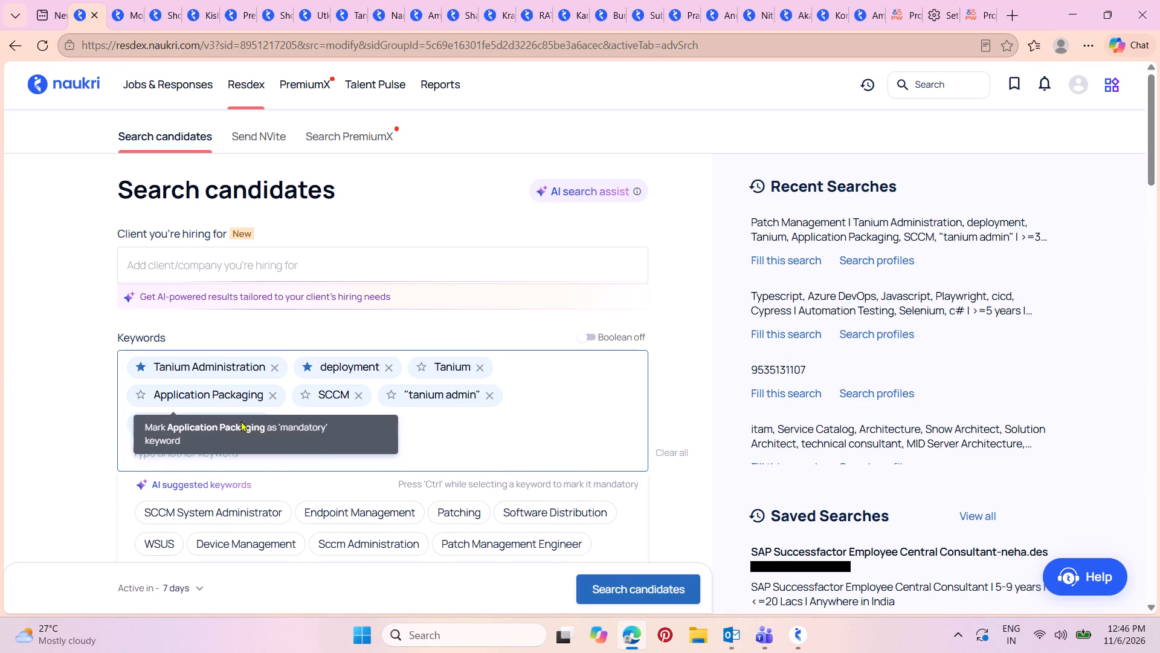
{"action": "left_click", "coordinate": [431, 427]}
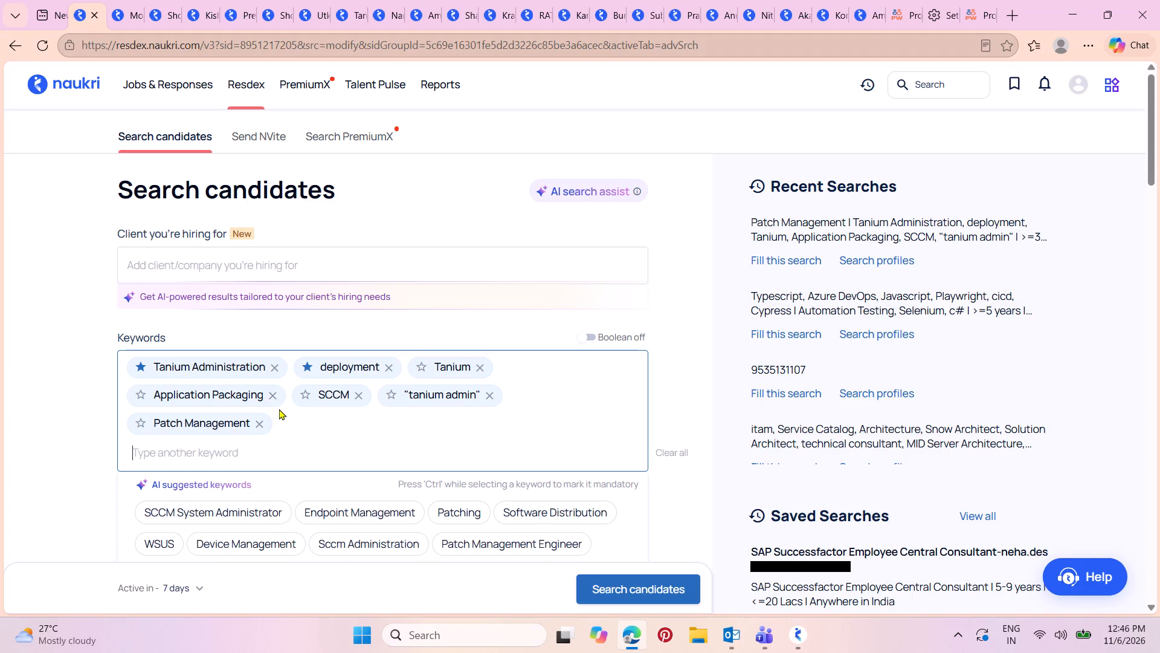
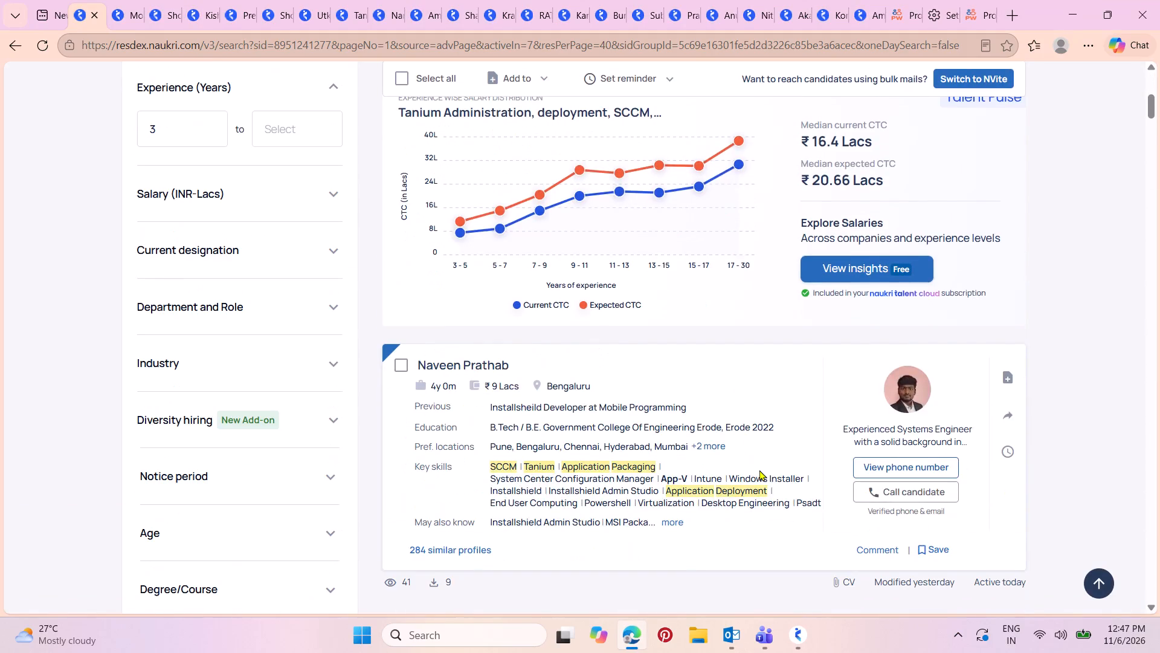
Examine the next candidates in the search results for their roles, experience, locations and Tanium, SCCM, patch management and application packaging skills.
{"action": "scroll", "coordinate": [759, 470], "scroll_direction": "down", "scroll_amount": 6}
{"action": "scroll", "coordinate": [741, 517], "scroll_direction": "down", "scroll_amount": 6}
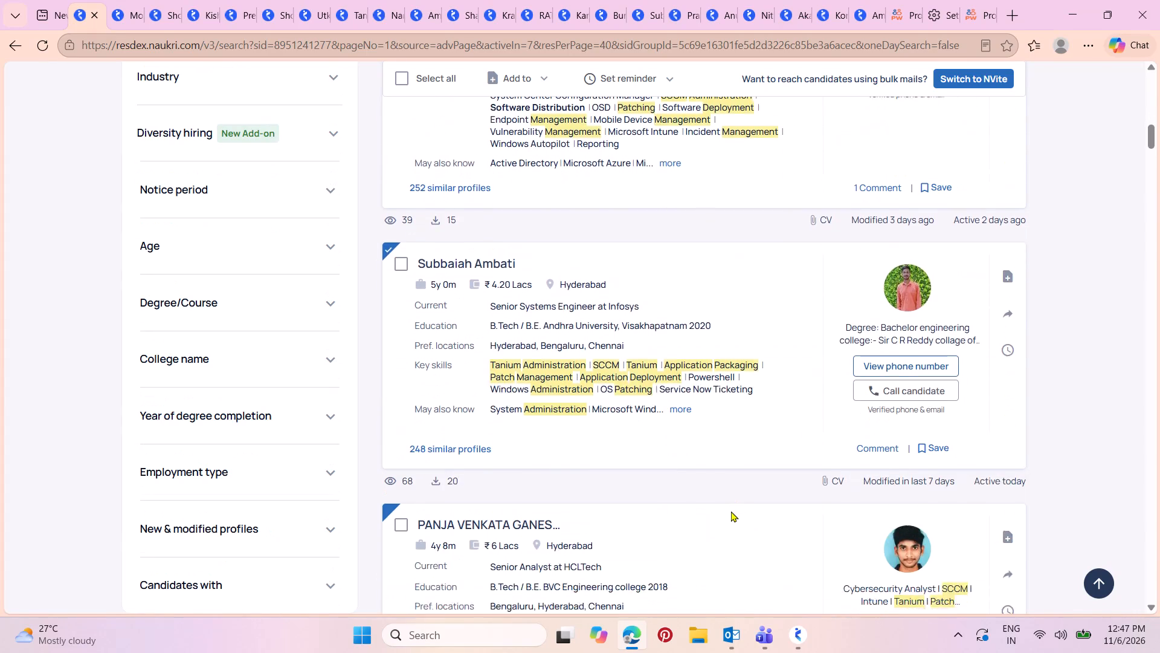
{"action": "scroll", "coordinate": [731, 511], "scroll_direction": "down", "scroll_amount": 6}
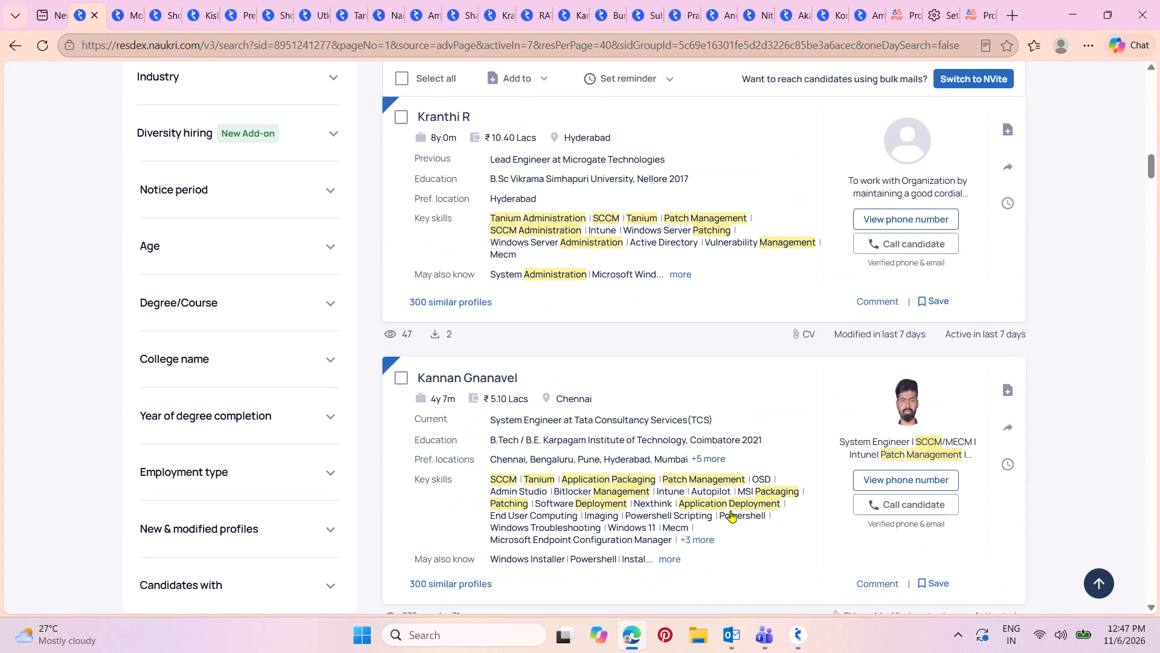
{"action": "scroll", "coordinate": [730, 510], "scroll_direction": "down", "scroll_amount": 2}
{"action": "scroll", "coordinate": [730, 510], "scroll_direction": "up", "scroll_amount": 1}
{"action": "scroll", "coordinate": [730, 510], "scroll_direction": "down", "scroll_amount": 4}
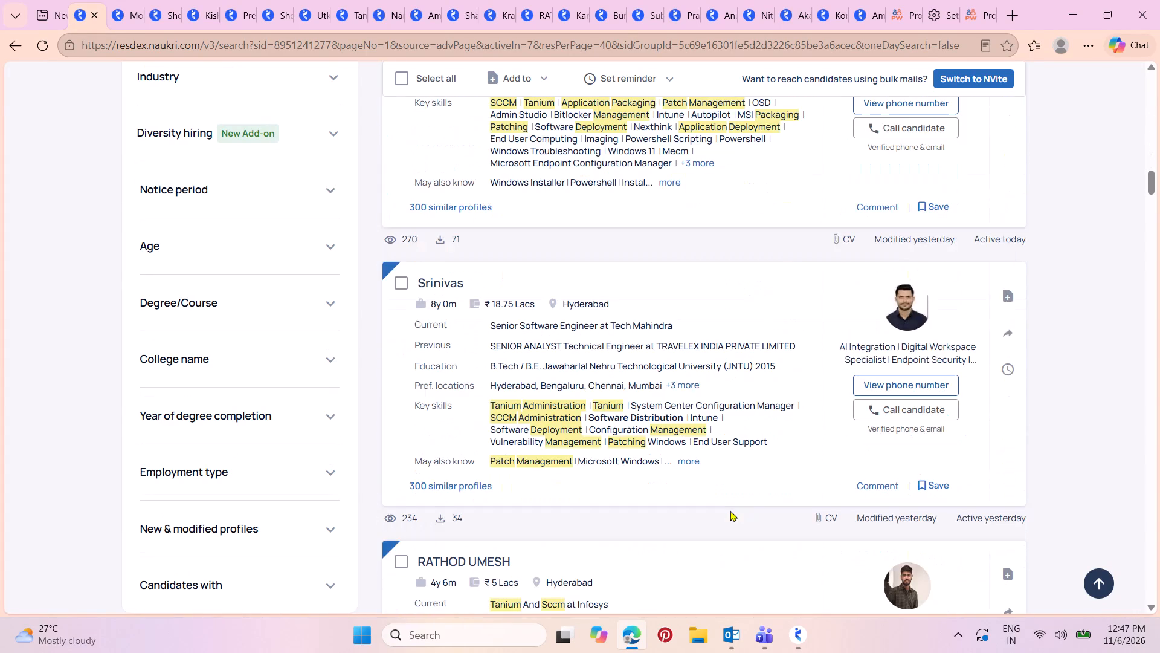
{"action": "scroll", "coordinate": [730, 510], "scroll_direction": "down", "scroll_amount": 8}
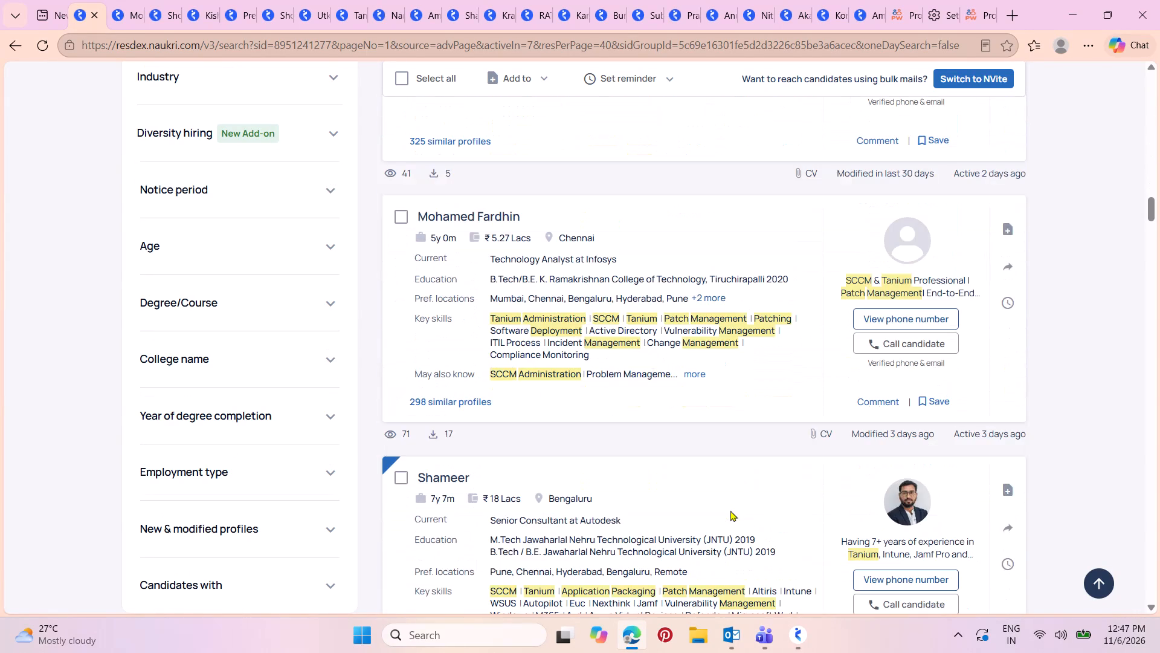
Open the profile of the Chennai-based Technology Analyst at Infosys from the search results.
{"action": "left_click", "coordinate": [484, 223]}
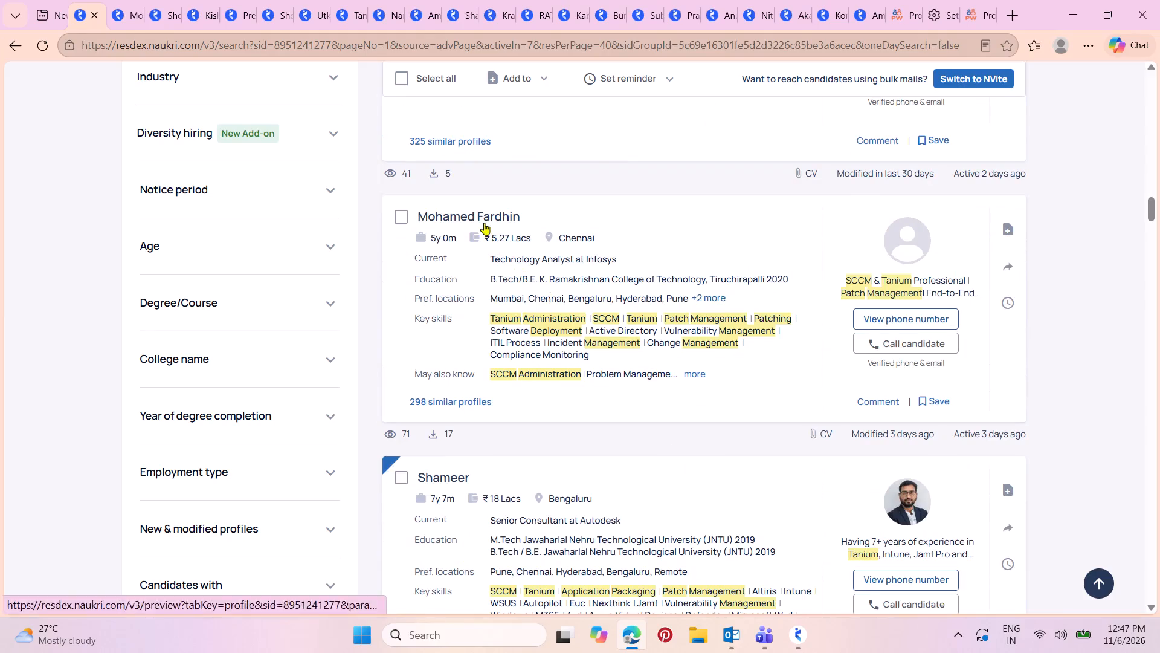
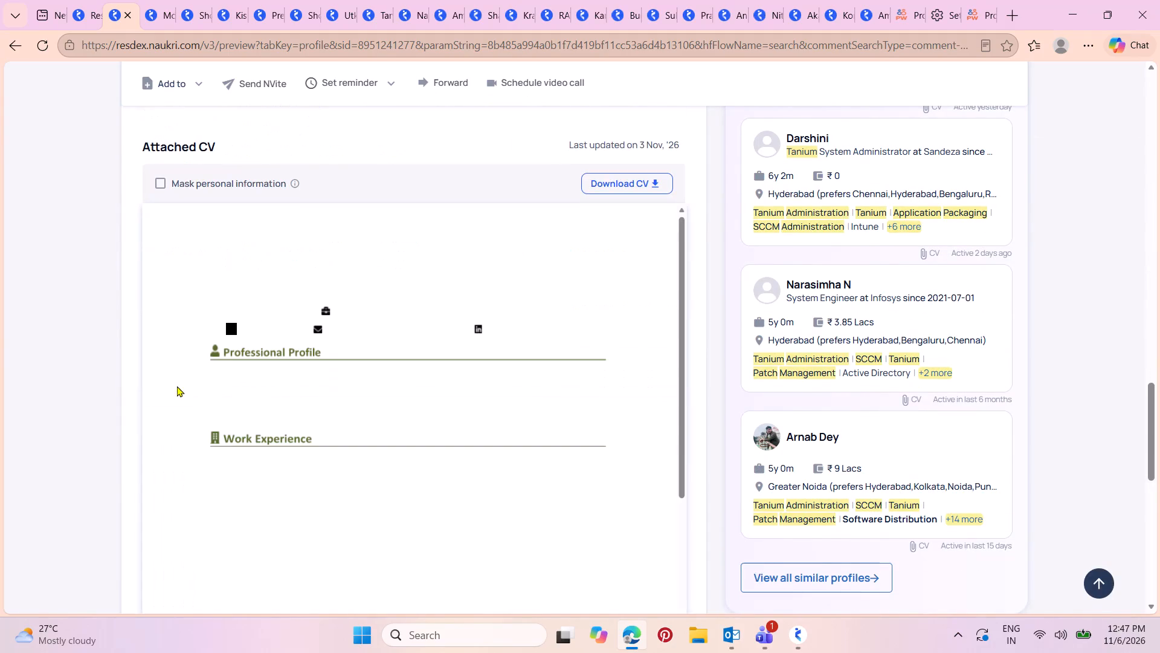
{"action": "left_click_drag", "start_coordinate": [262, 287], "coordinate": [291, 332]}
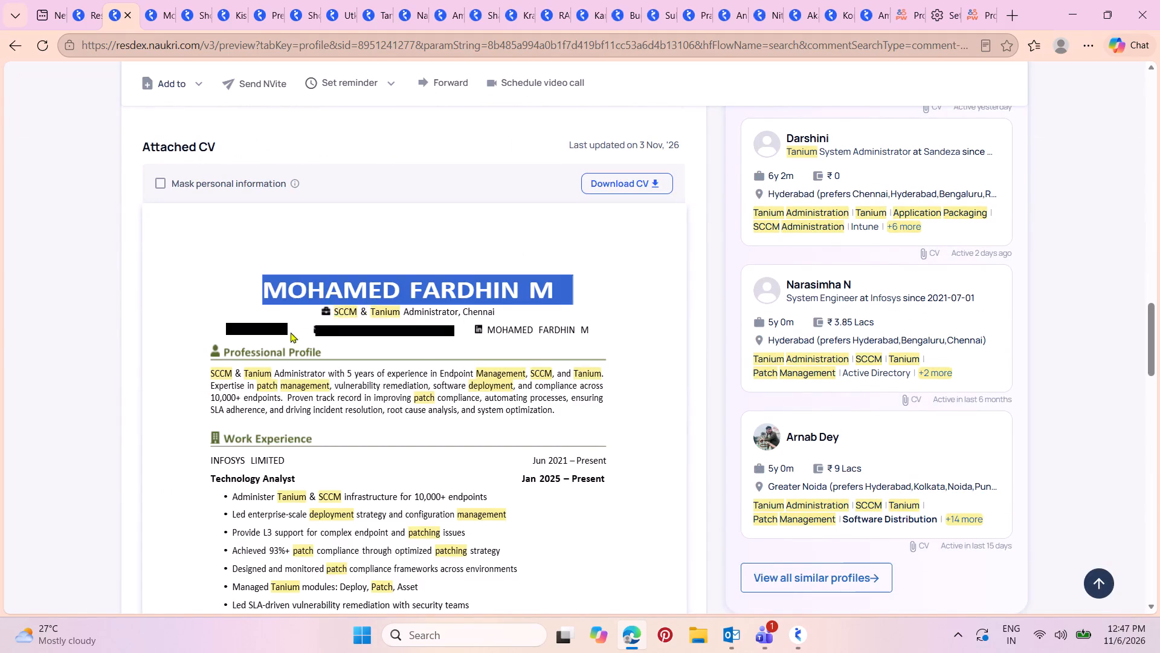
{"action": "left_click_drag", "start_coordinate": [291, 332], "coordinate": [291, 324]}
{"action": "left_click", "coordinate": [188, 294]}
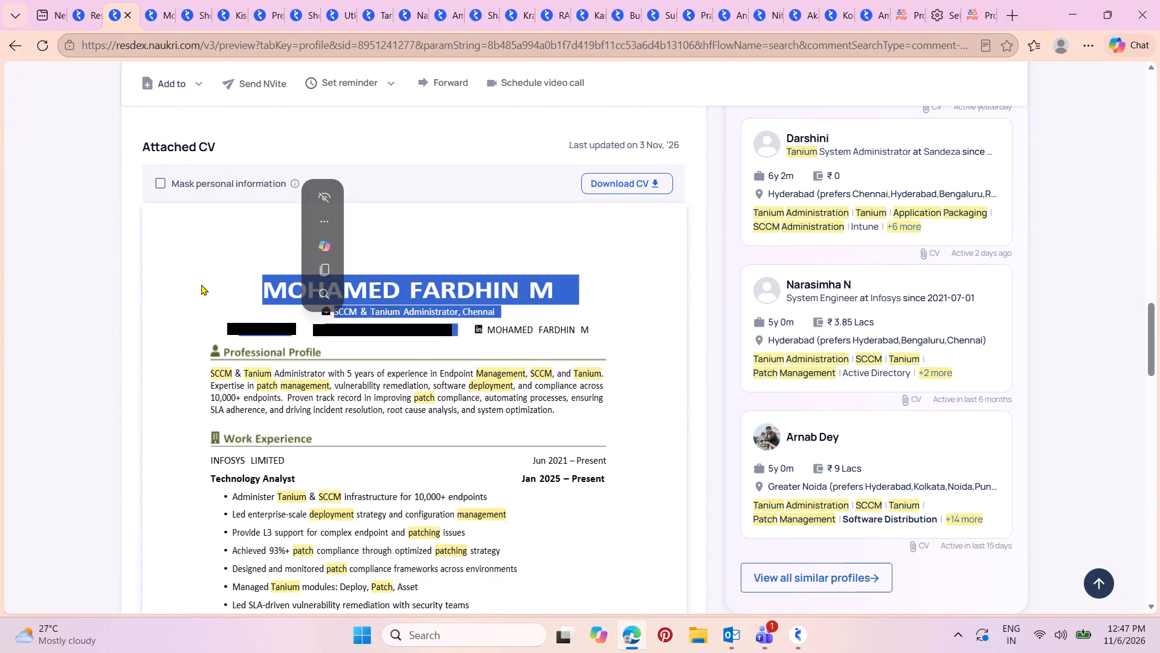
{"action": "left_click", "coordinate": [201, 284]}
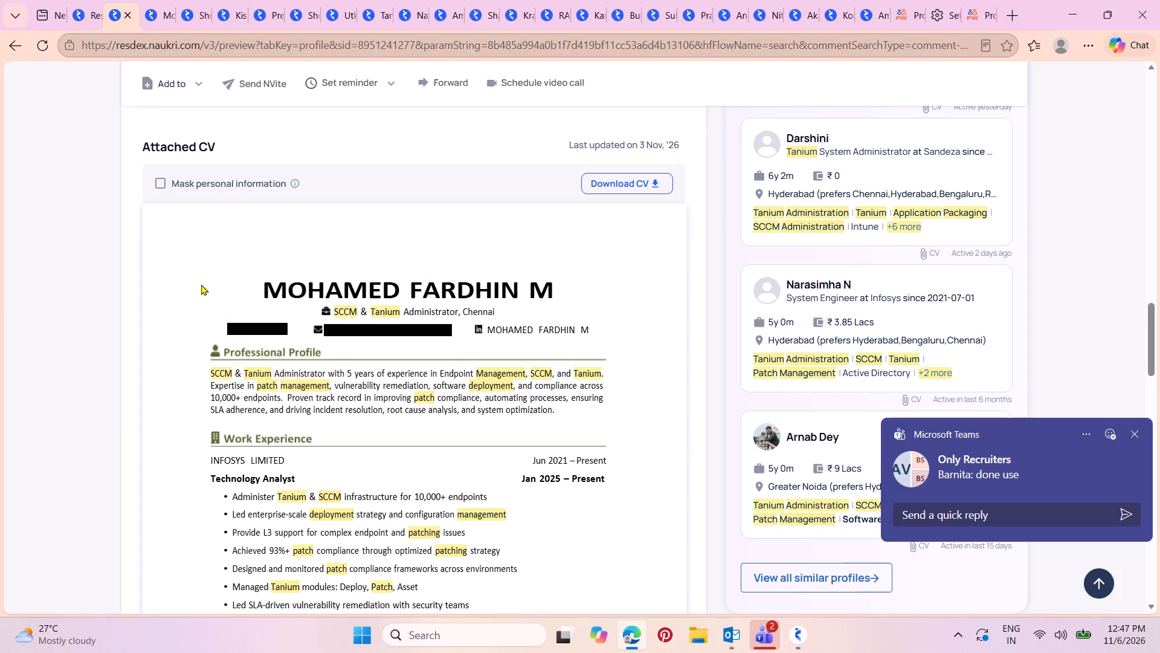
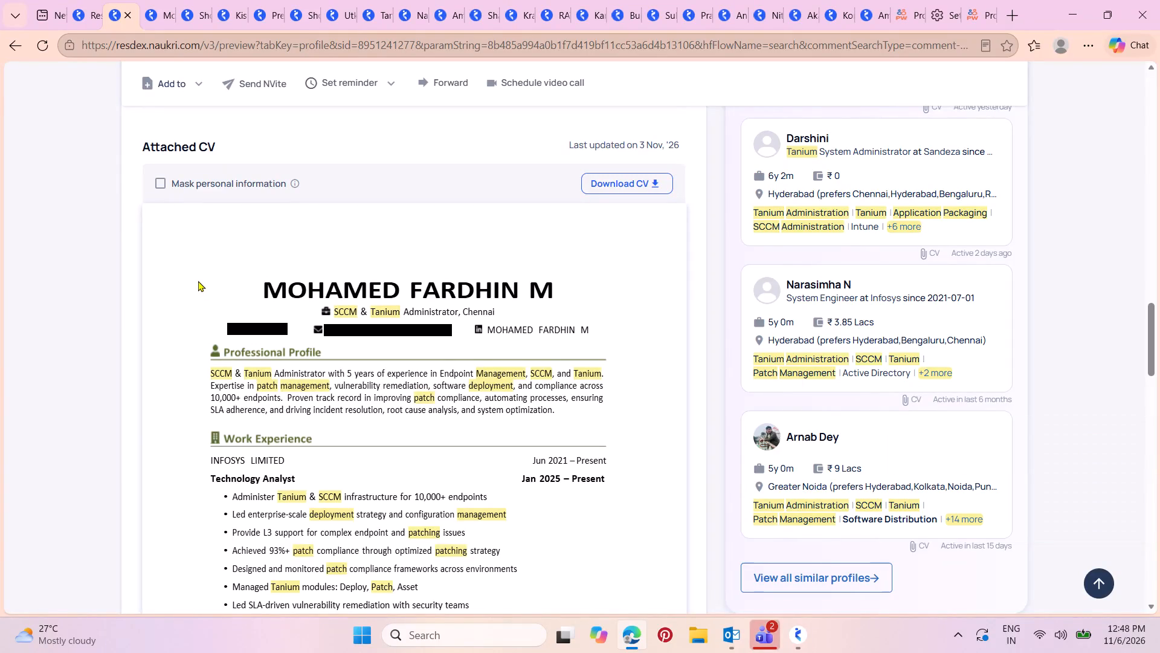
{"action": "scroll", "coordinate": [194, 286], "scroll_direction": "up", "scroll_amount": 5}
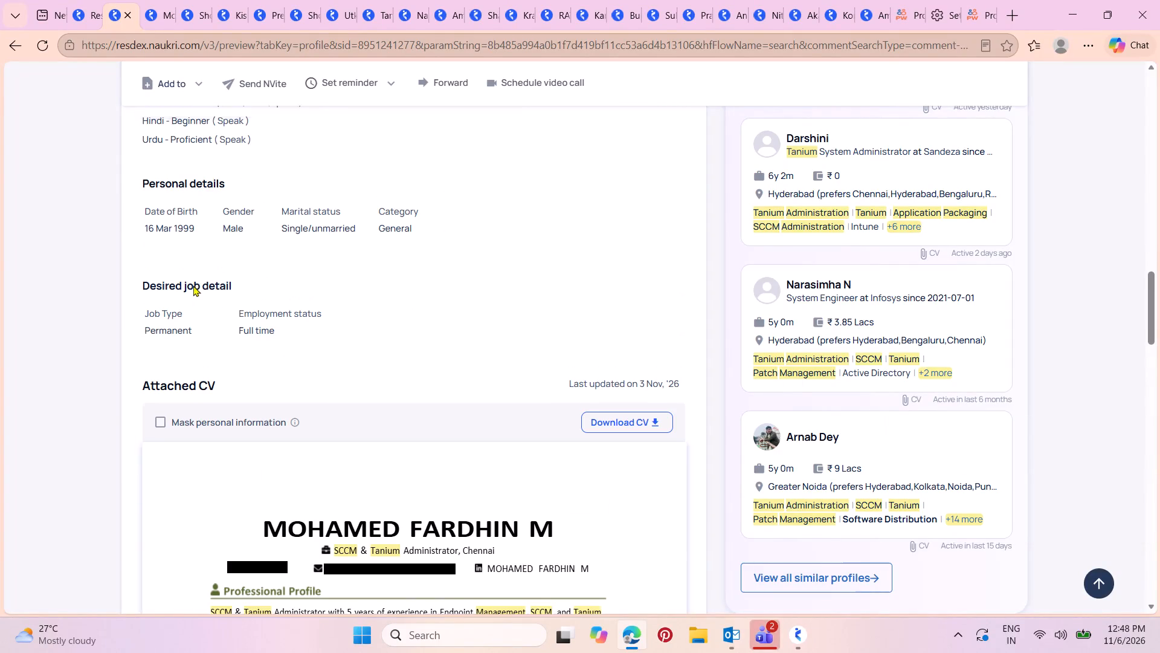
{"action": "scroll", "coordinate": [193, 285], "scroll_direction": "up", "scroll_amount": 2}
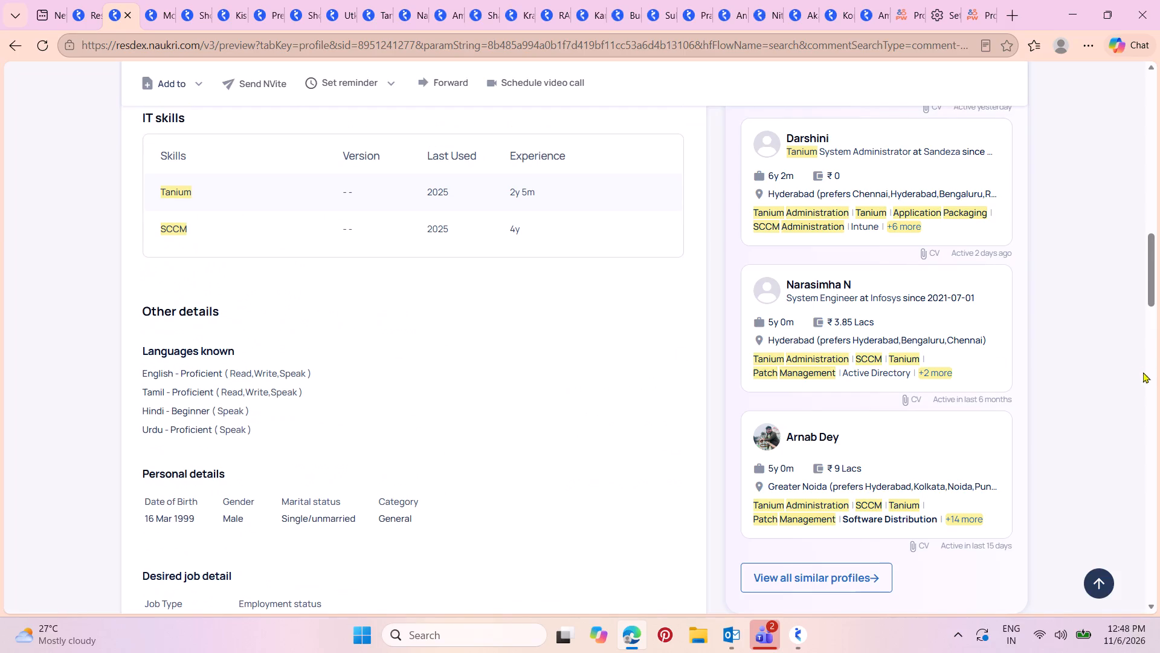
{"action": "left_click_drag", "start_coordinate": [1147, 295], "coordinate": [1159, 118]}
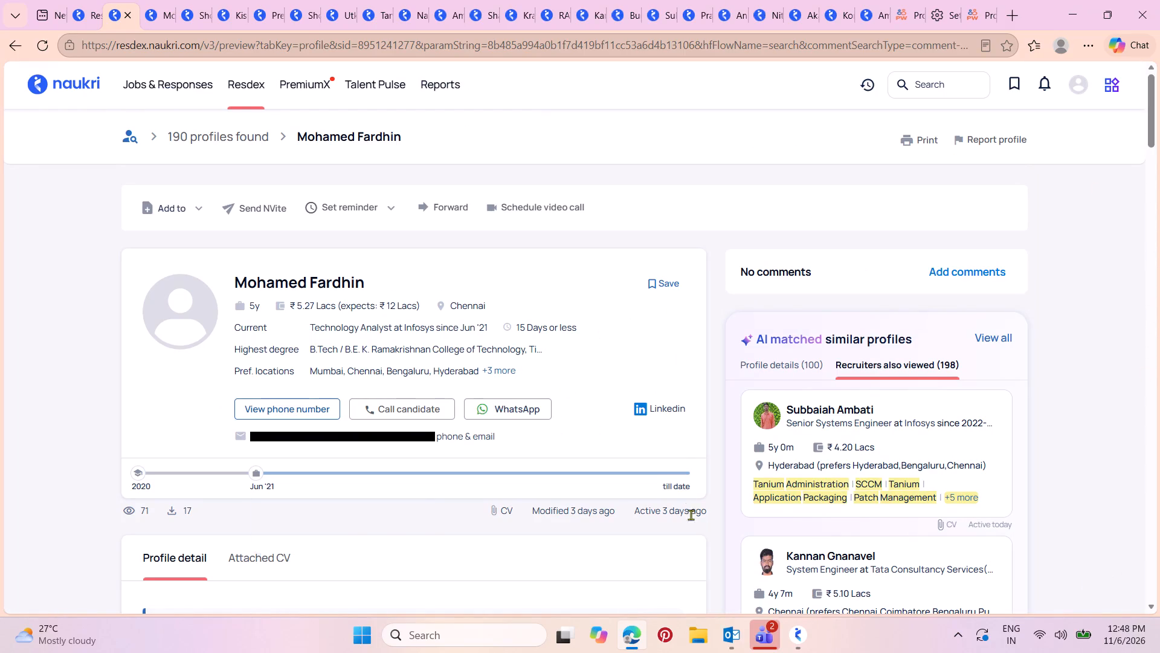
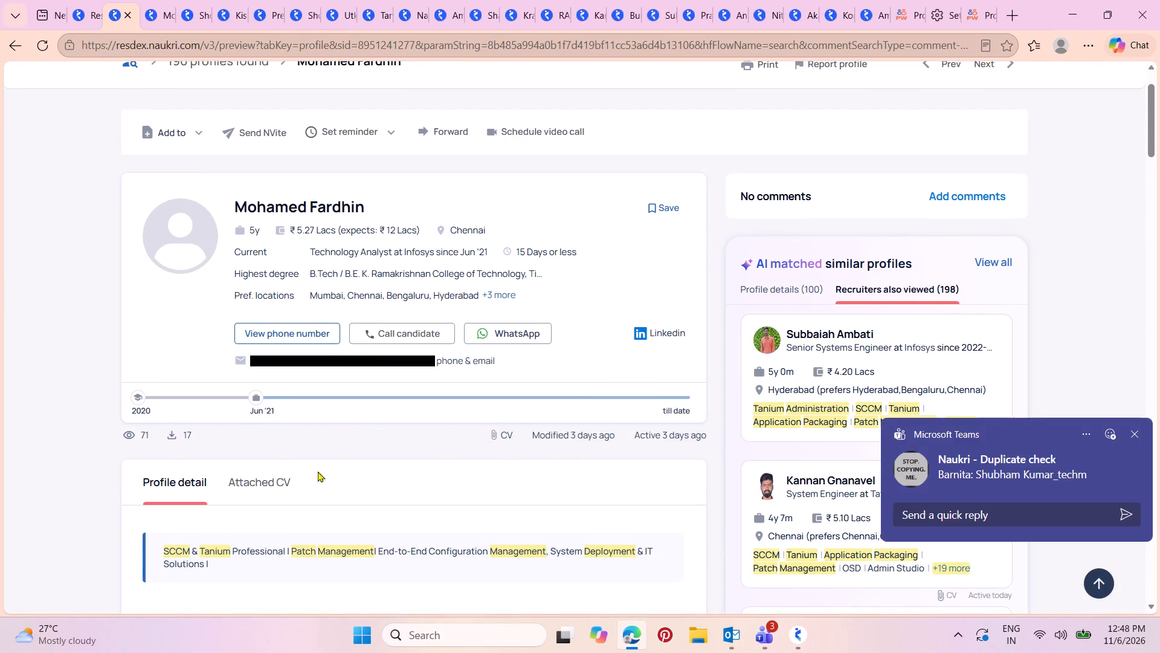
Open the attached CV of the Chennai-based Technology Analyst at Infosys and look through it.
{"action": "left_click", "coordinate": [266, 485]}
{"action": "scroll", "coordinate": [120, 376], "scroll_direction": "down", "scroll_amount": 4}
{"action": "scroll", "coordinate": [118, 372], "scroll_direction": "up", "scroll_amount": 4}
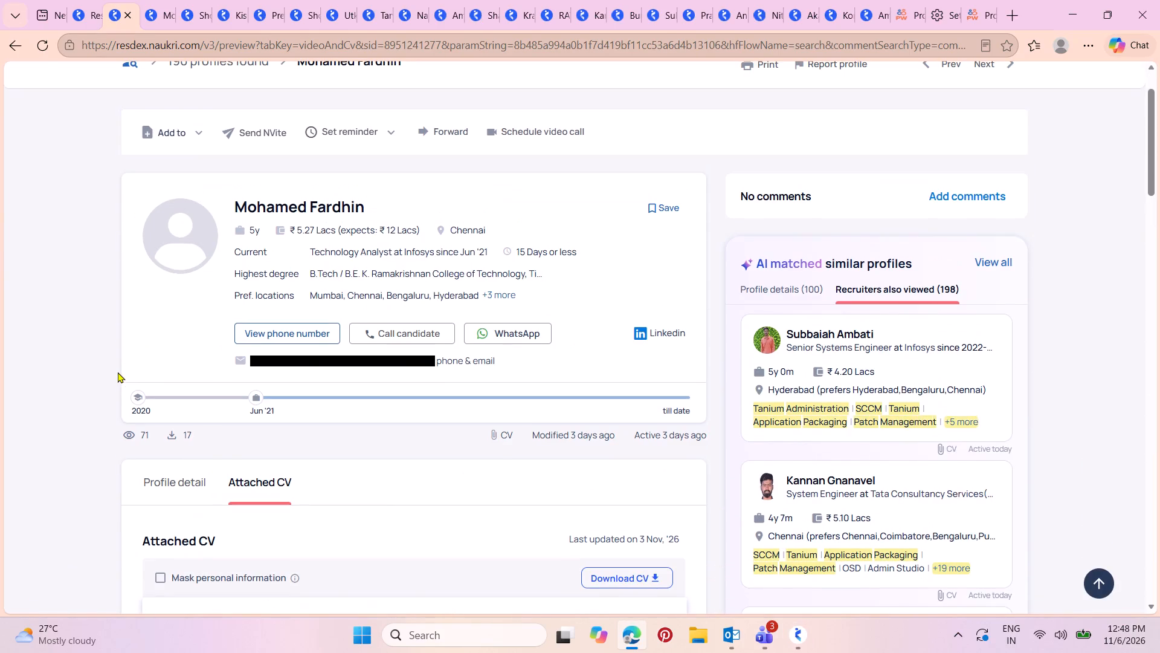
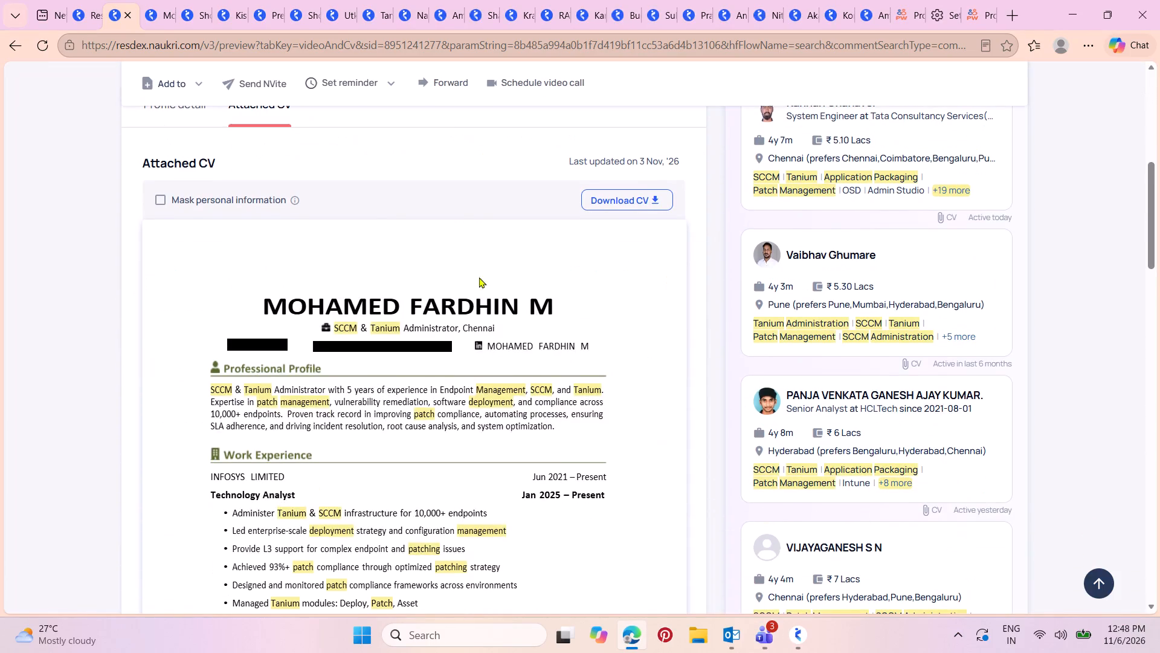
Download the attached CV of the Chennai-based SCCM and Tanium Administrator at Infosys and close the candidate's profile.
{"action": "left_click", "coordinate": [634, 190]}
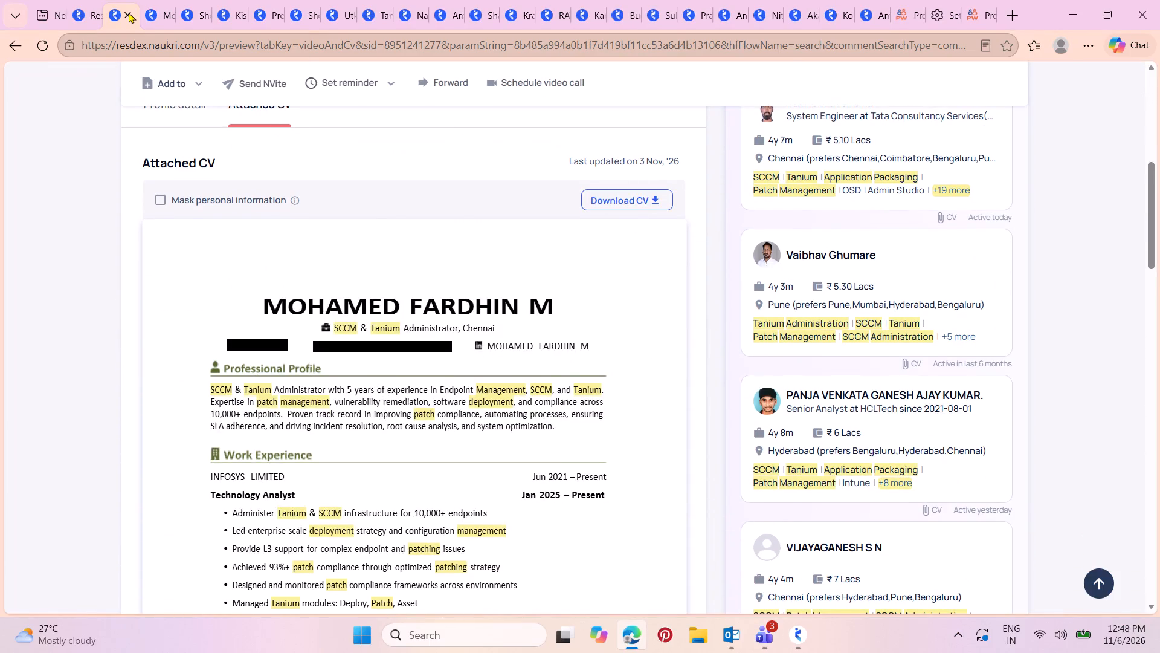
{"action": "left_click", "coordinate": [129, 12]}
Examine the further candidates in the search results for their current roles, experience, locations and Tanium, SCCM and patch management skills.
{"action": "scroll", "coordinate": [660, 428], "scroll_direction": "down", "scroll_amount": 3}
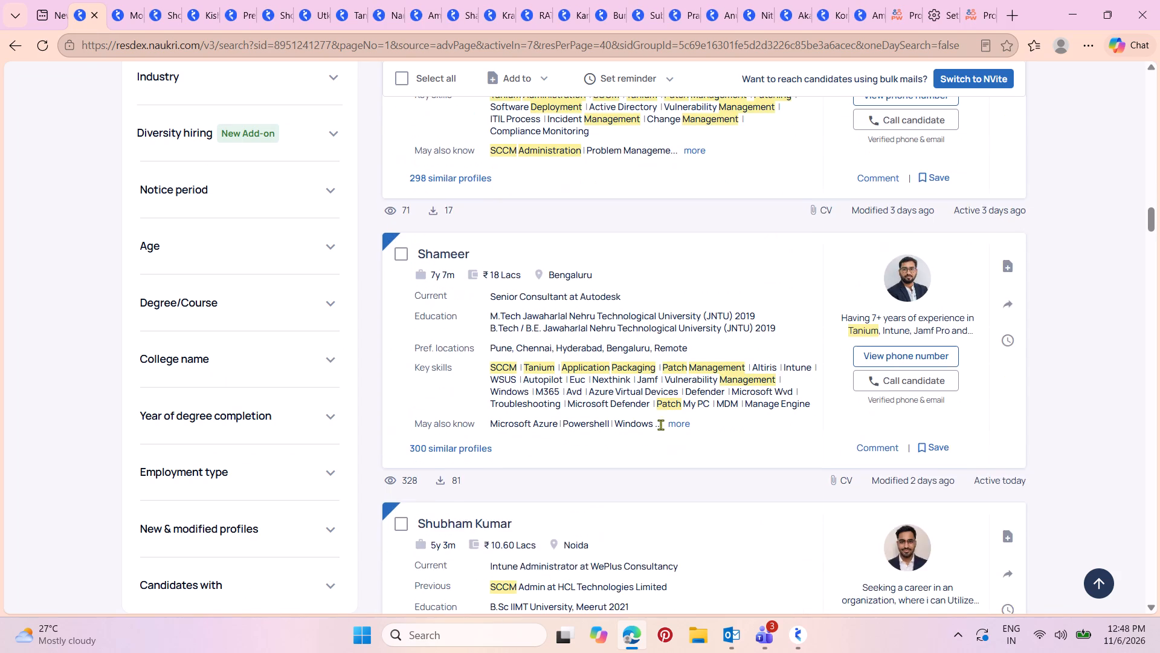
{"action": "scroll", "coordinate": [664, 440], "scroll_direction": "down", "scroll_amount": 3}
{"action": "scroll", "coordinate": [664, 441], "scroll_direction": "up", "scroll_amount": 1}
{"action": "scroll", "coordinate": [680, 470], "scroll_direction": "down", "scroll_amount": 3}
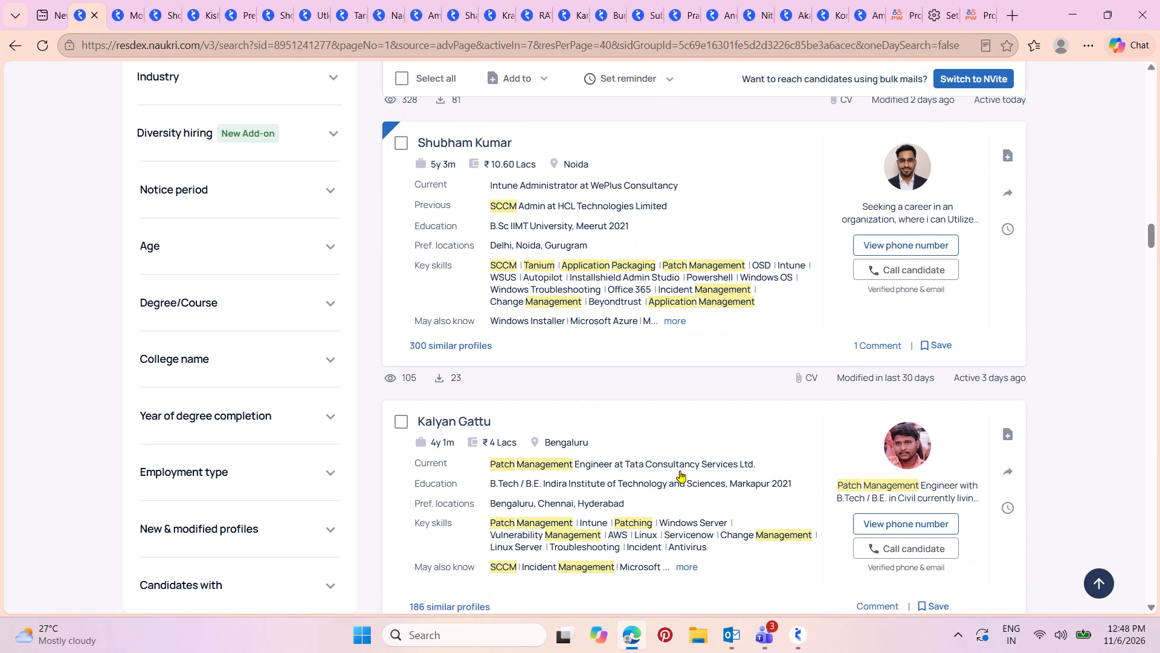
{"action": "scroll", "coordinate": [680, 470], "scroll_direction": "down", "scroll_amount": 2}
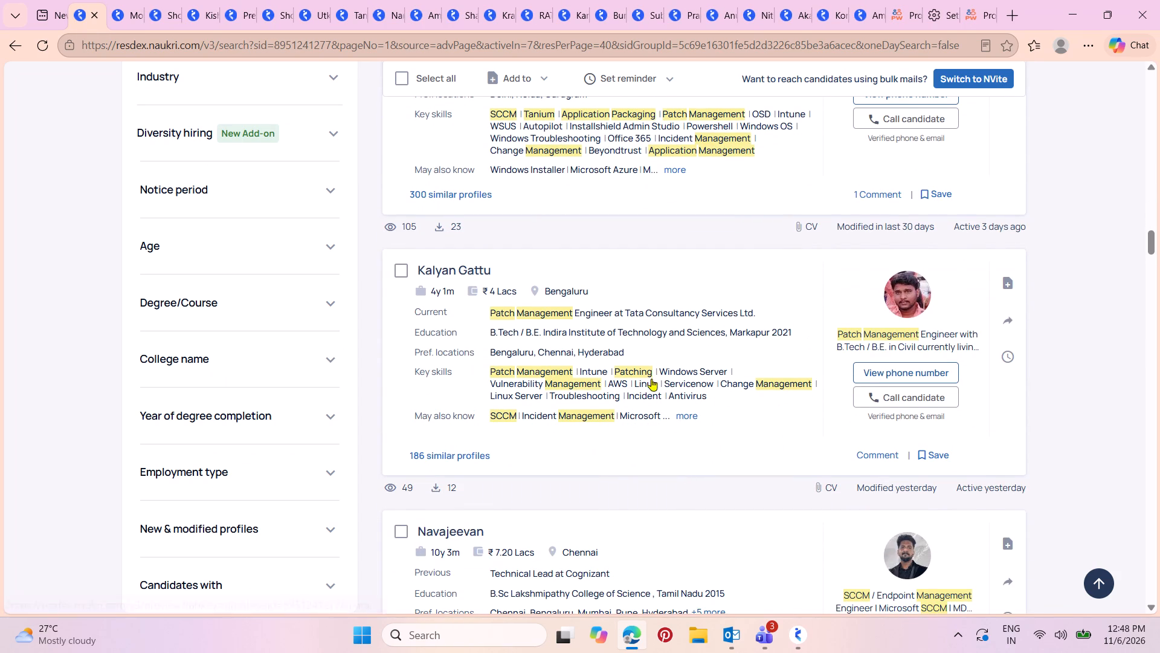
Open the profile of the Tata Consultancy Services Patch Management Engineer and review the attached CV's summary, key skills, professional experience and education.
{"action": "left_click", "coordinate": [484, 270]}
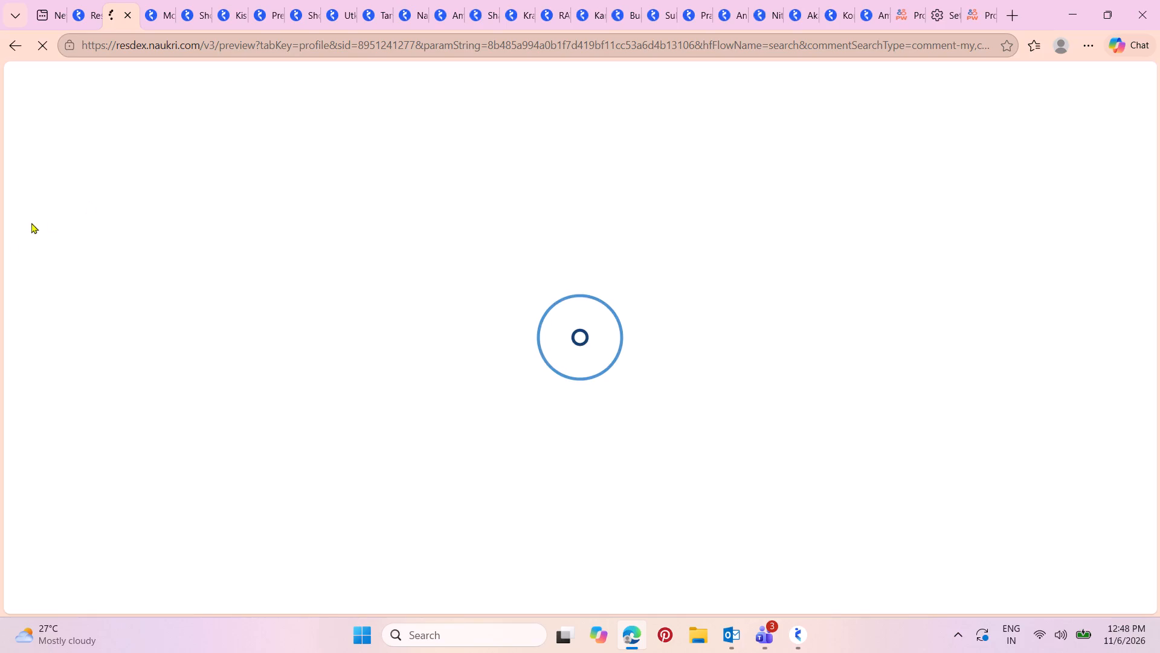
{"action": "scroll", "coordinate": [28, 282], "scroll_direction": "down", "scroll_amount": 2}
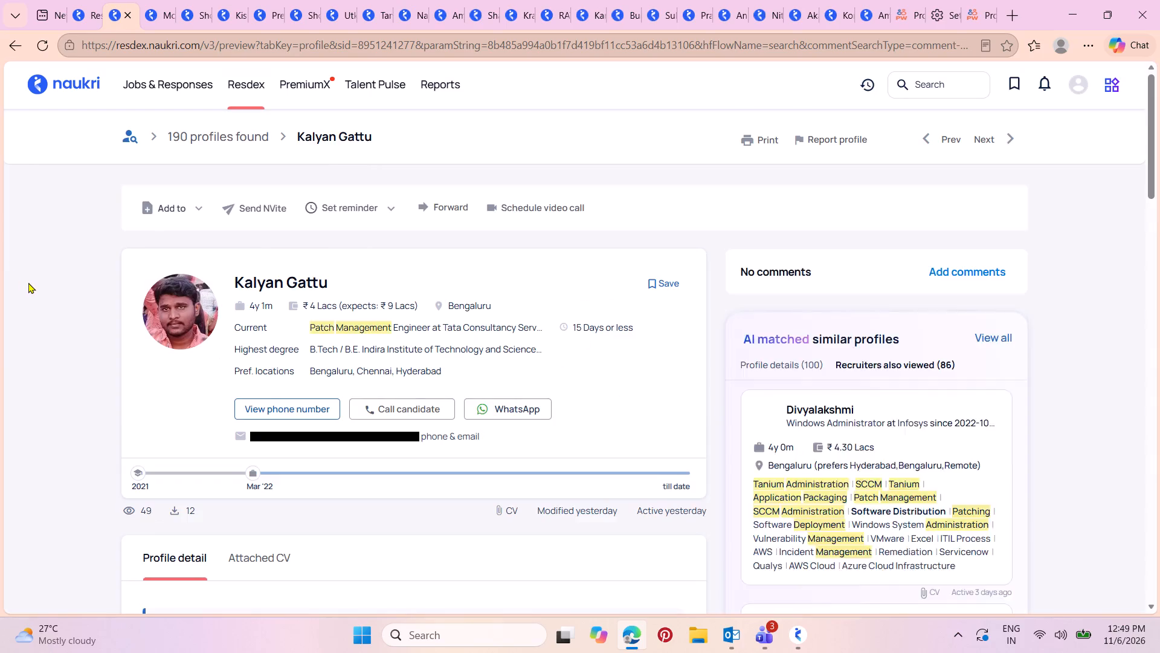
{"action": "scroll", "coordinate": [28, 282], "scroll_direction": "down", "scroll_amount": 17}
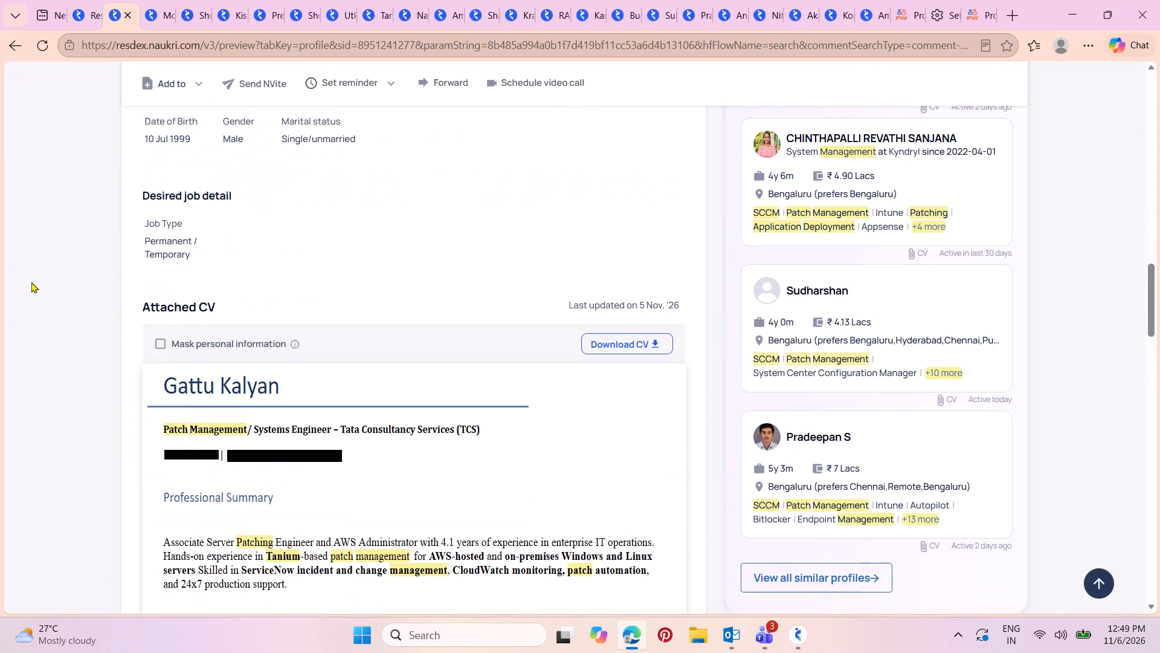
{"action": "scroll", "coordinate": [31, 282], "scroll_direction": "down", "scroll_amount": 3}
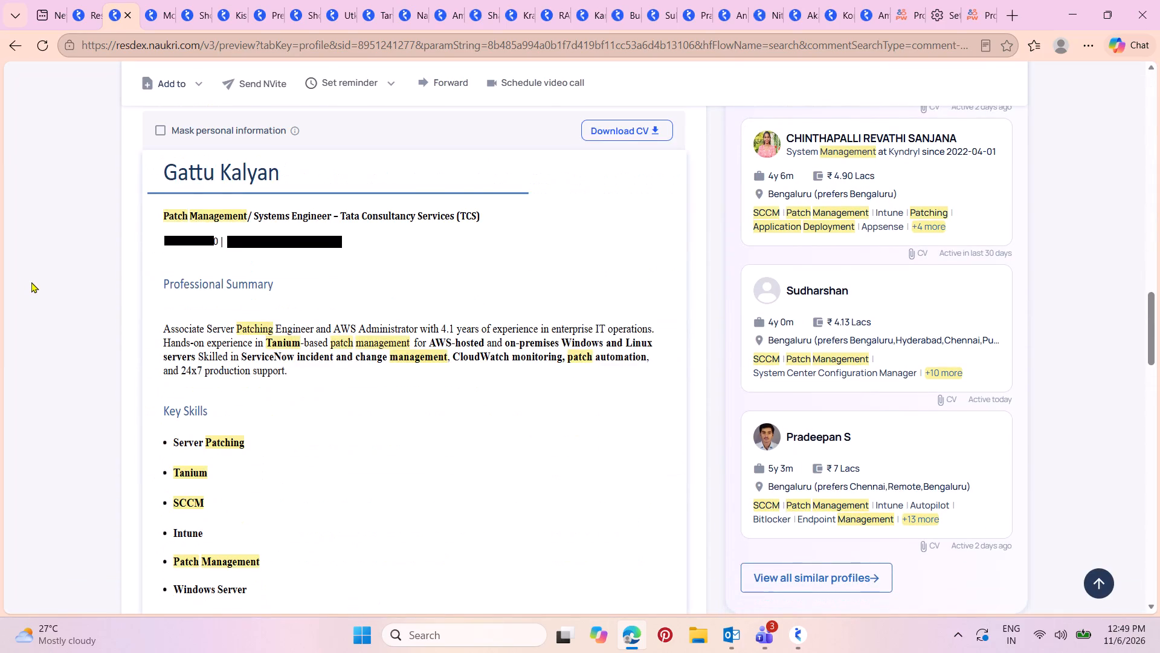
{"action": "scroll", "coordinate": [31, 282], "scroll_direction": "down", "scroll_amount": 7}
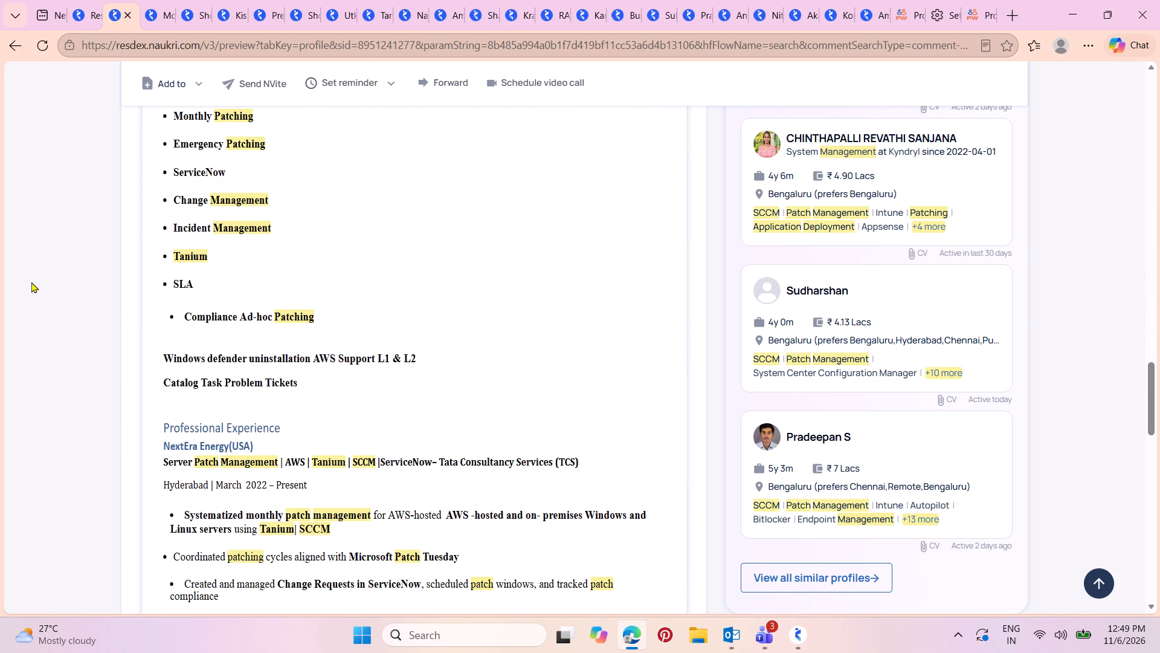
{"action": "scroll", "coordinate": [31, 282], "scroll_direction": "down", "scroll_amount": 9}
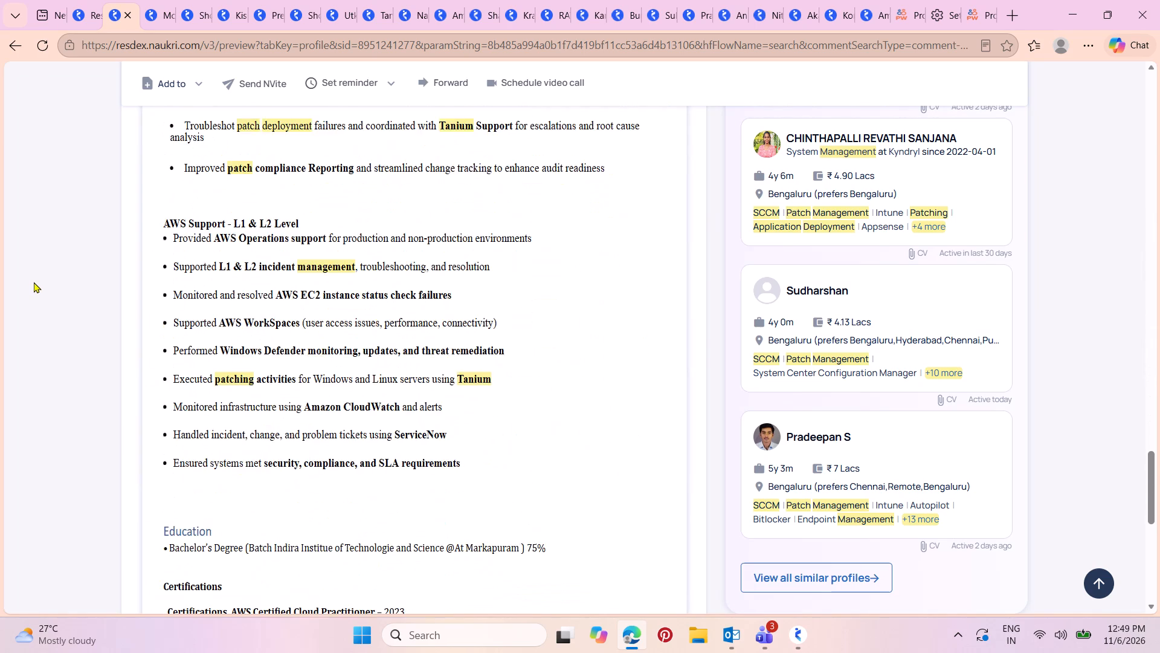
{"action": "scroll", "coordinate": [34, 282], "scroll_direction": "down", "scroll_amount": 4}
{"action": "scroll", "coordinate": [34, 282], "scroll_direction": "up", "scroll_amount": 9}
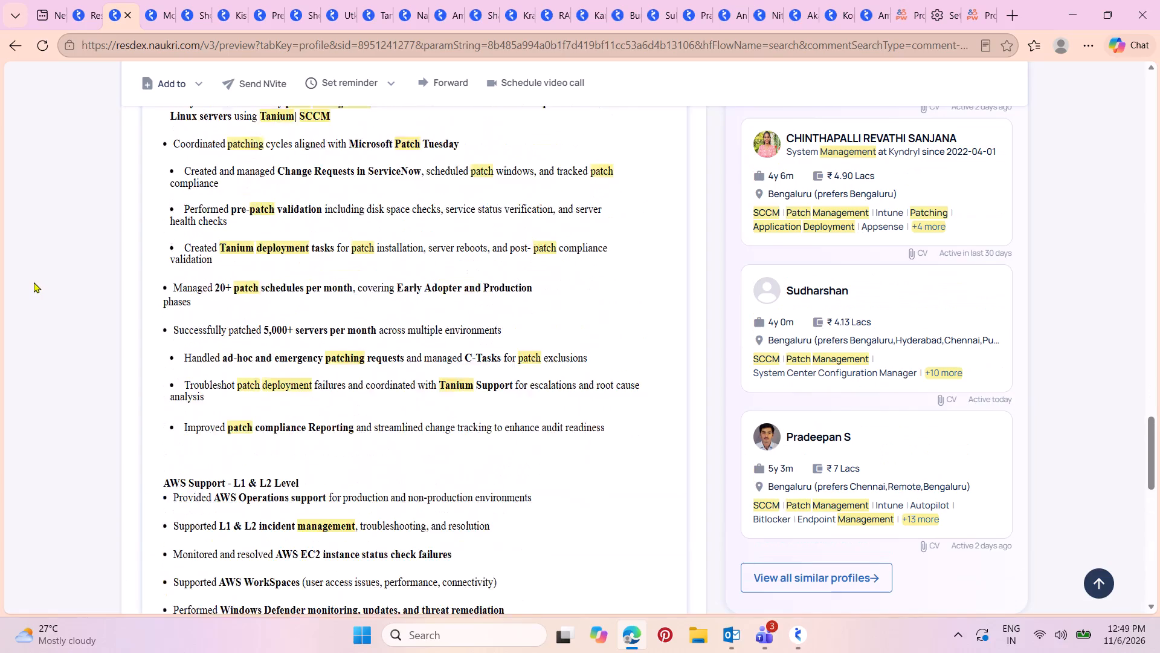
{"action": "scroll", "coordinate": [34, 282], "scroll_direction": "up", "scroll_amount": 12}
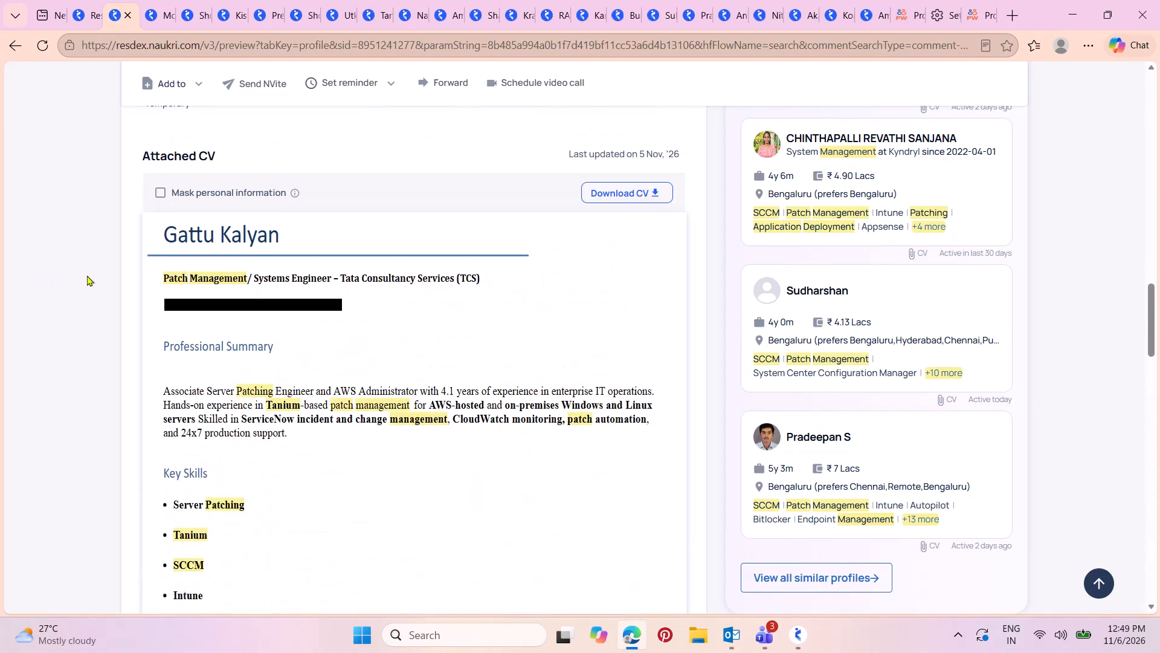
{"action": "left_click_drag", "start_coordinate": [158, 235], "coordinate": [162, 238]}
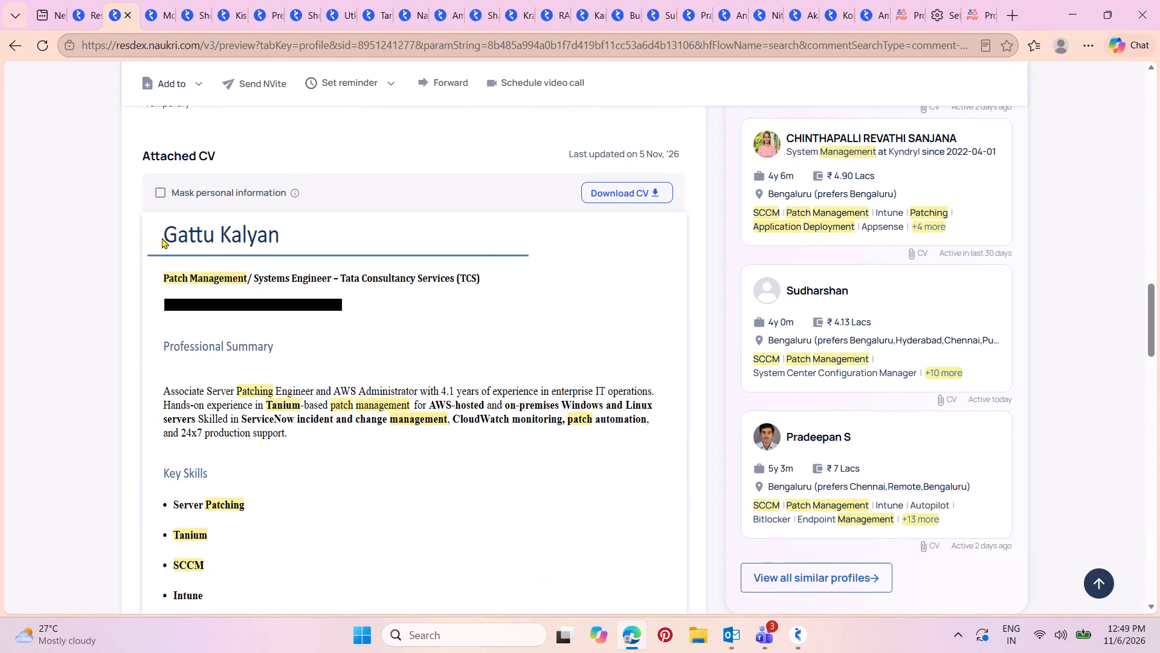
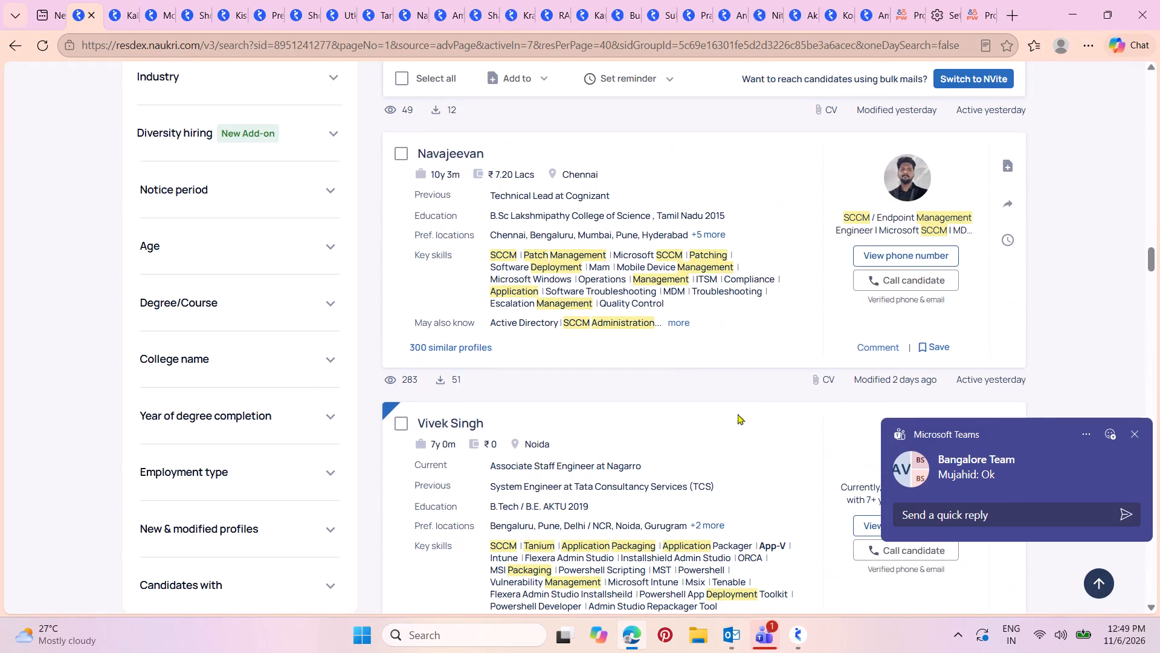
Examine the next candidates in the search results for their current roles, experience, locations and Tanium, SCCM, patching and application packaging skills.
{"action": "scroll", "coordinate": [703, 454], "scroll_direction": "down", "scroll_amount": 3}
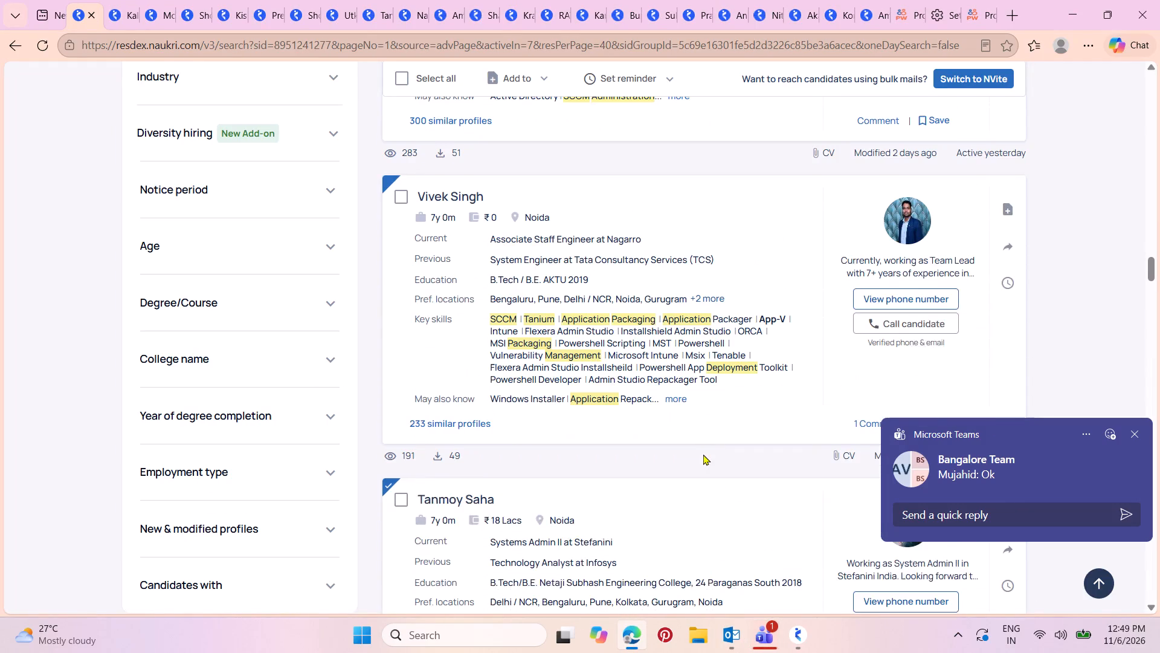
{"action": "scroll", "coordinate": [703, 454], "scroll_direction": "down", "scroll_amount": 6}
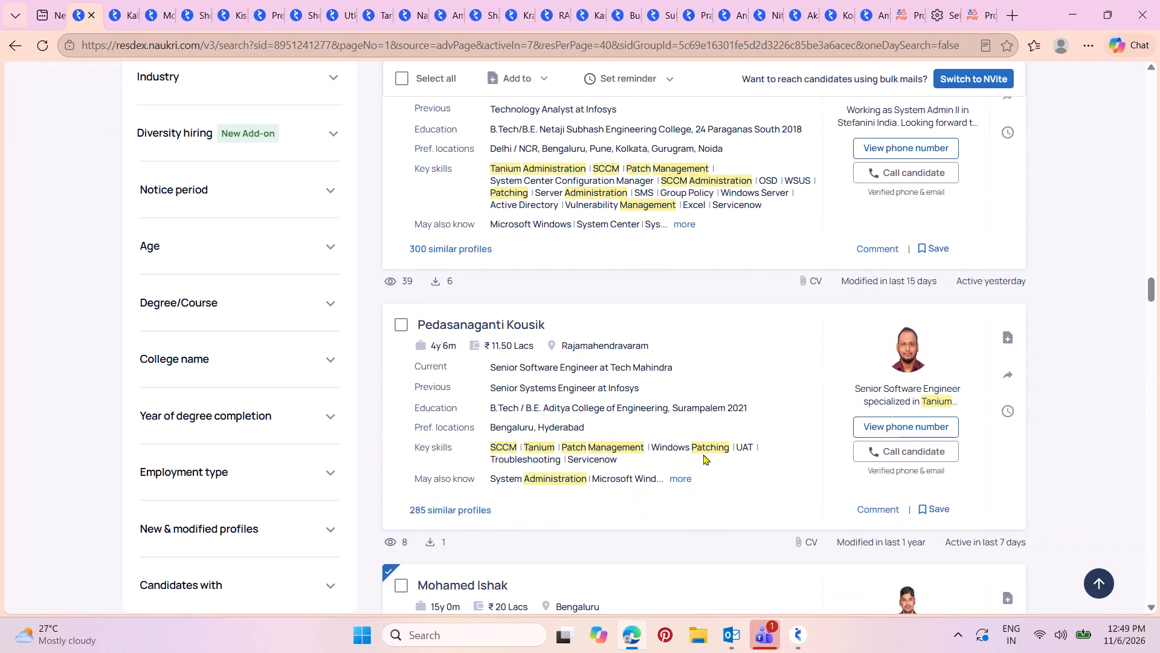
Scan further candidate cards in the search results, comparing experience, salary, locations and key skills in Tanium, SCCM and patch management.
{"action": "scroll", "coordinate": [683, 443], "scroll_direction": "down", "scroll_amount": 11}
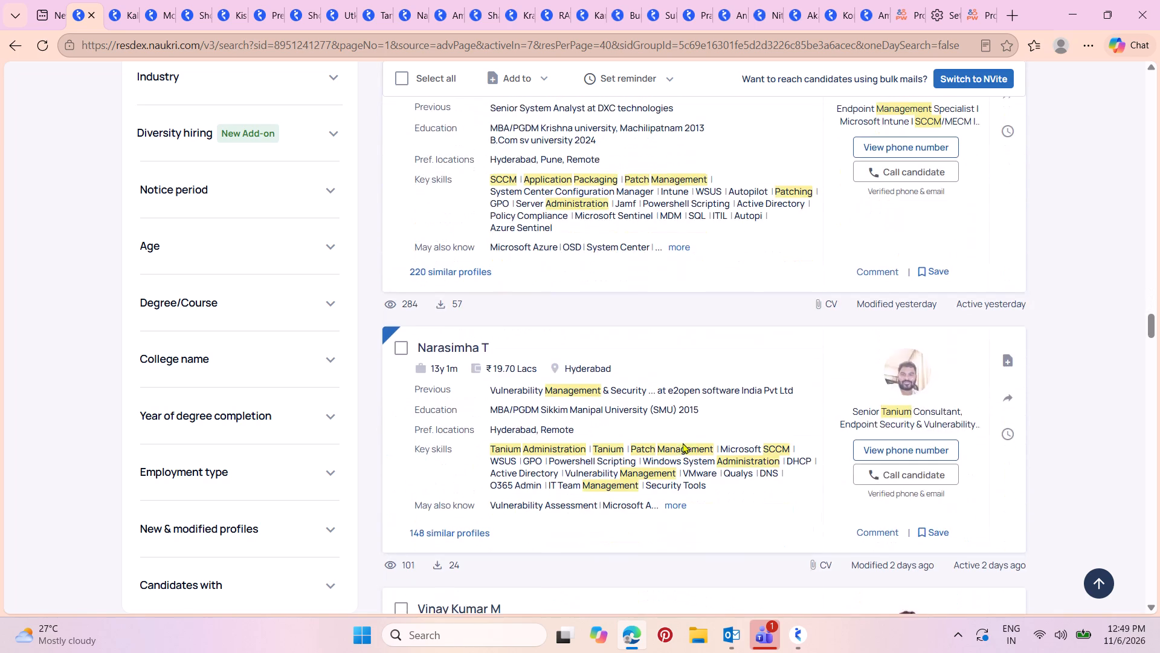
{"action": "scroll", "coordinate": [683, 443], "scroll_direction": "down", "scroll_amount": 10}
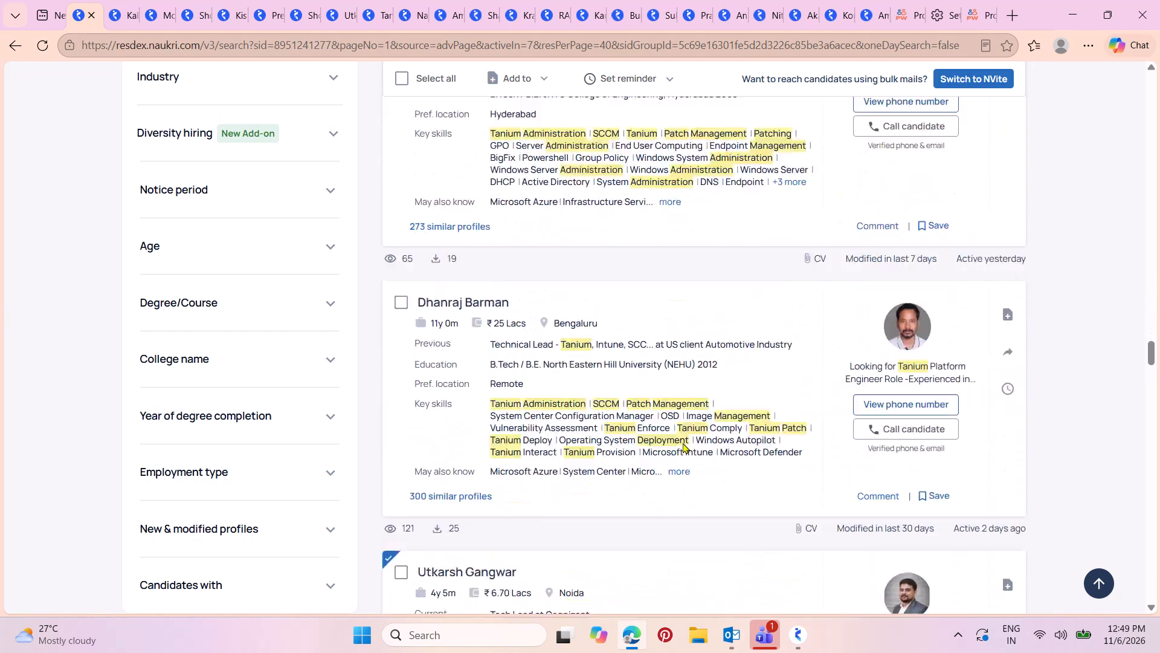
{"action": "scroll", "coordinate": [683, 443], "scroll_direction": "down", "scroll_amount": 6}
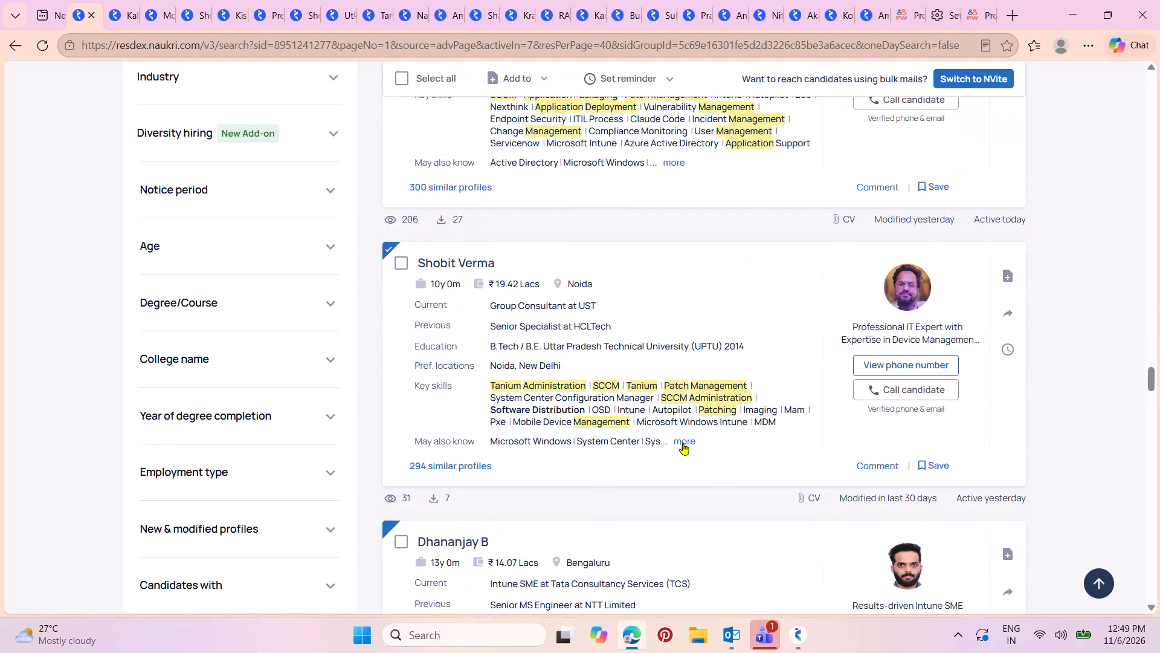
{"action": "scroll", "coordinate": [683, 443], "scroll_direction": "down", "scroll_amount": 8}
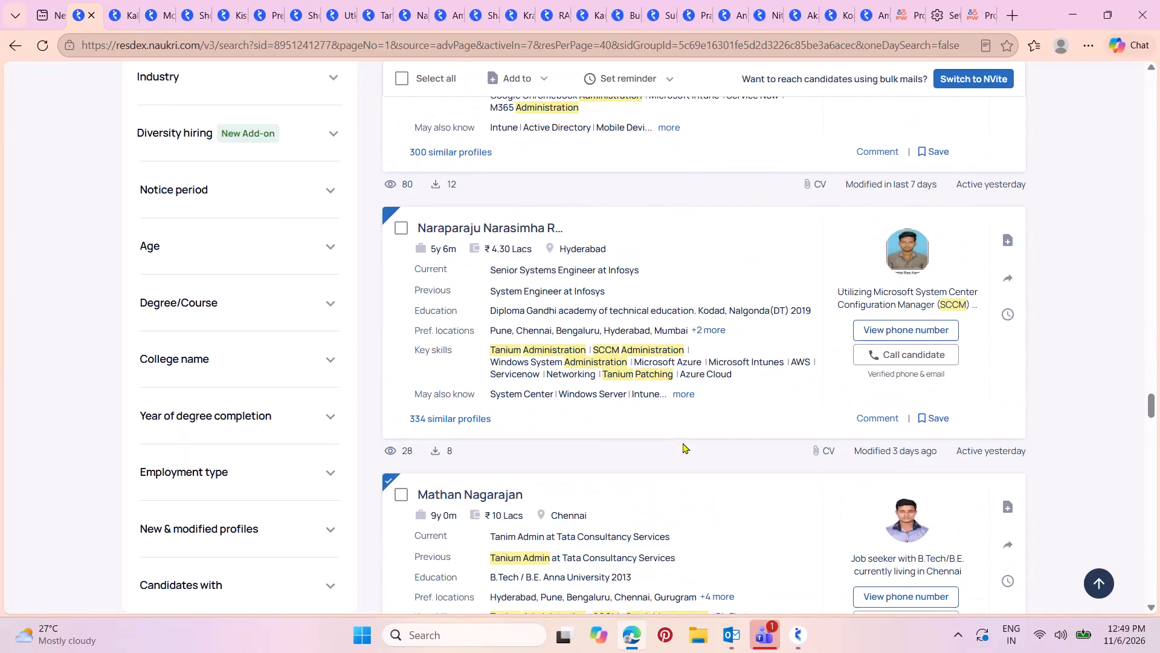
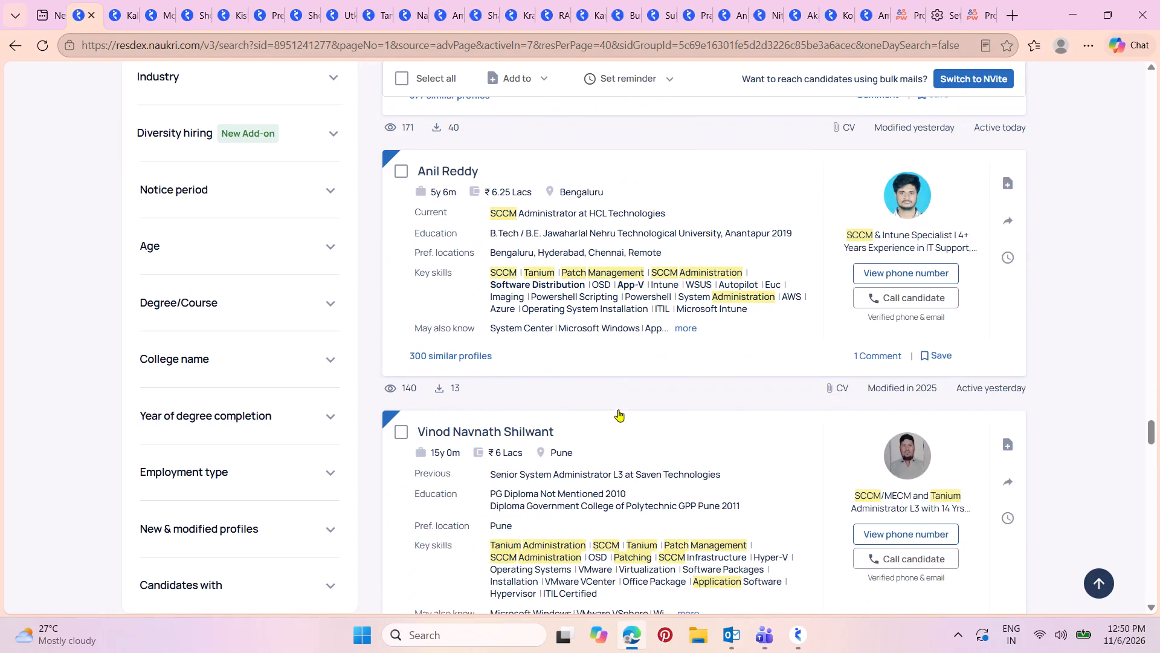
Review the remaining candidate cards on the first results page for roles, experience, salary, locations and Tanium, SCCM, patch management and packaging skills.
{"action": "scroll", "coordinate": [630, 416], "scroll_direction": "down", "scroll_amount": 5}
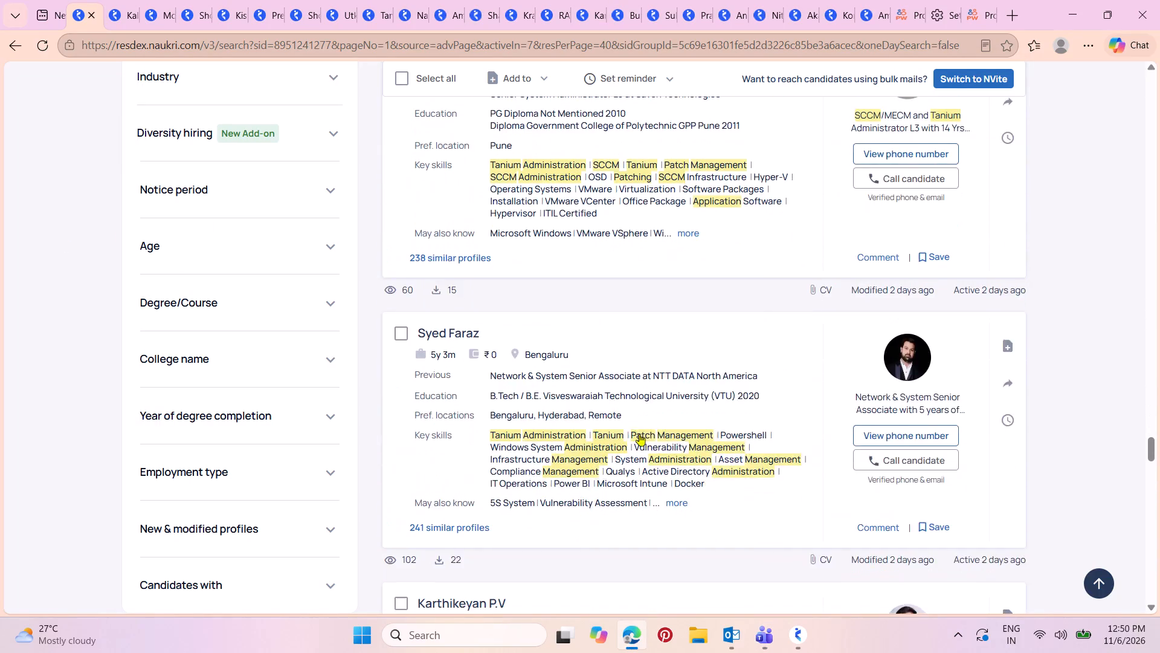
{"action": "scroll", "coordinate": [680, 441], "scroll_direction": "down", "scroll_amount": 12}
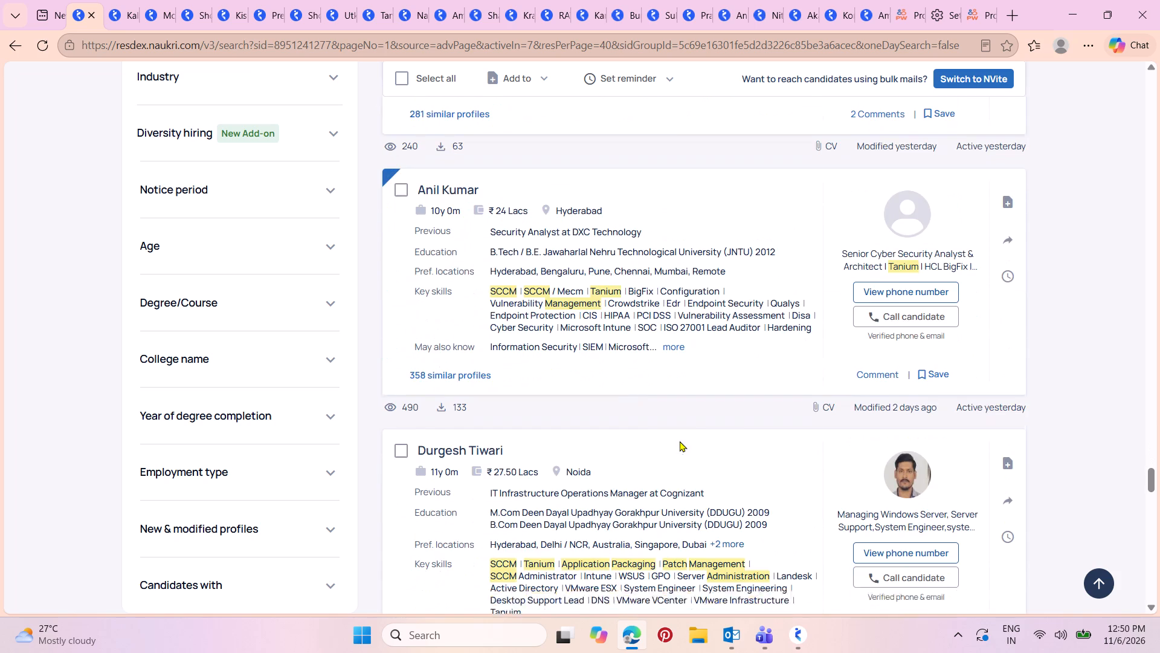
{"action": "scroll", "coordinate": [680, 441], "scroll_direction": "down", "scroll_amount": 3}
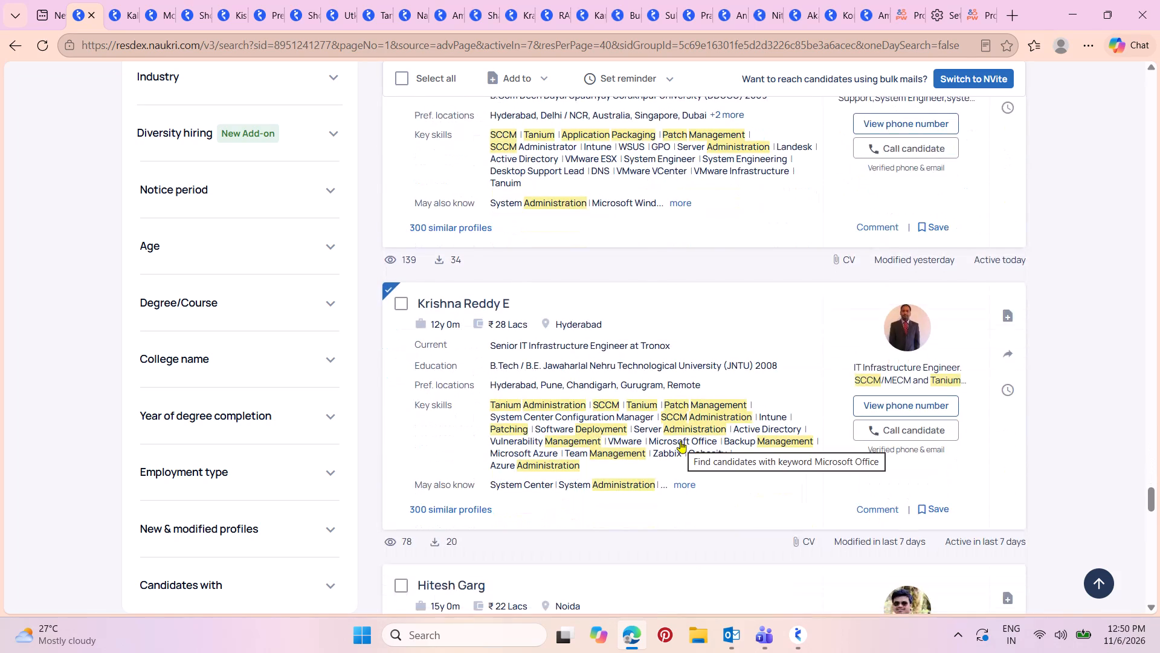
{"action": "scroll", "coordinate": [680, 441], "scroll_direction": "down", "scroll_amount": 5}
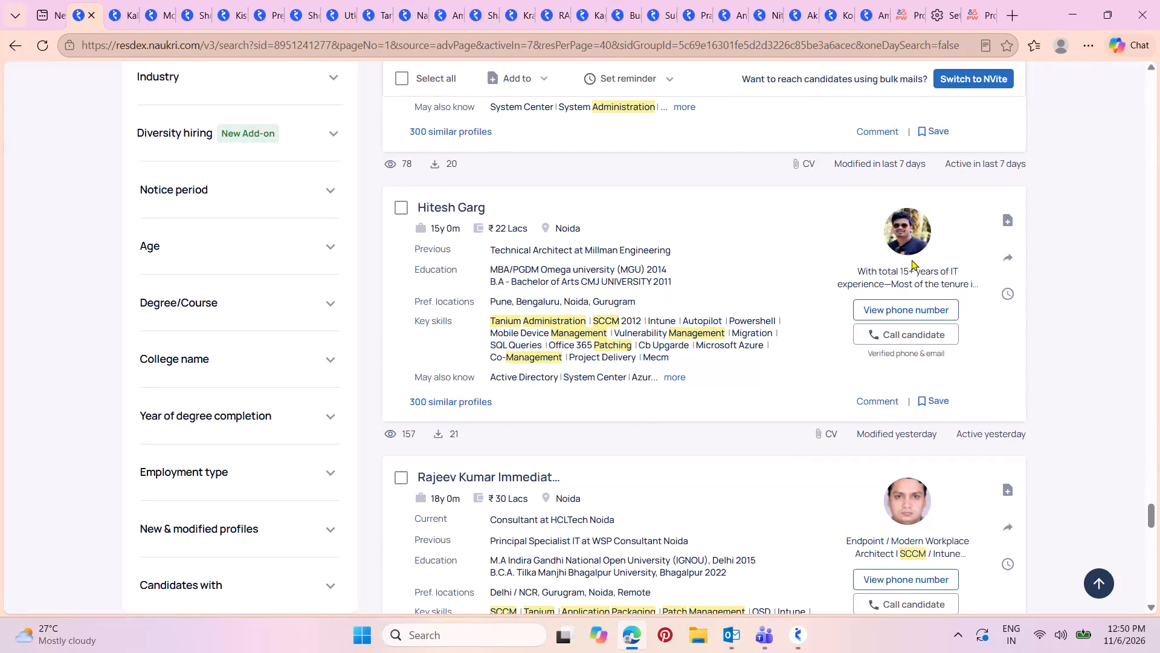
{"action": "scroll", "coordinate": [750, 428], "scroll_direction": "down", "scroll_amount": 9}
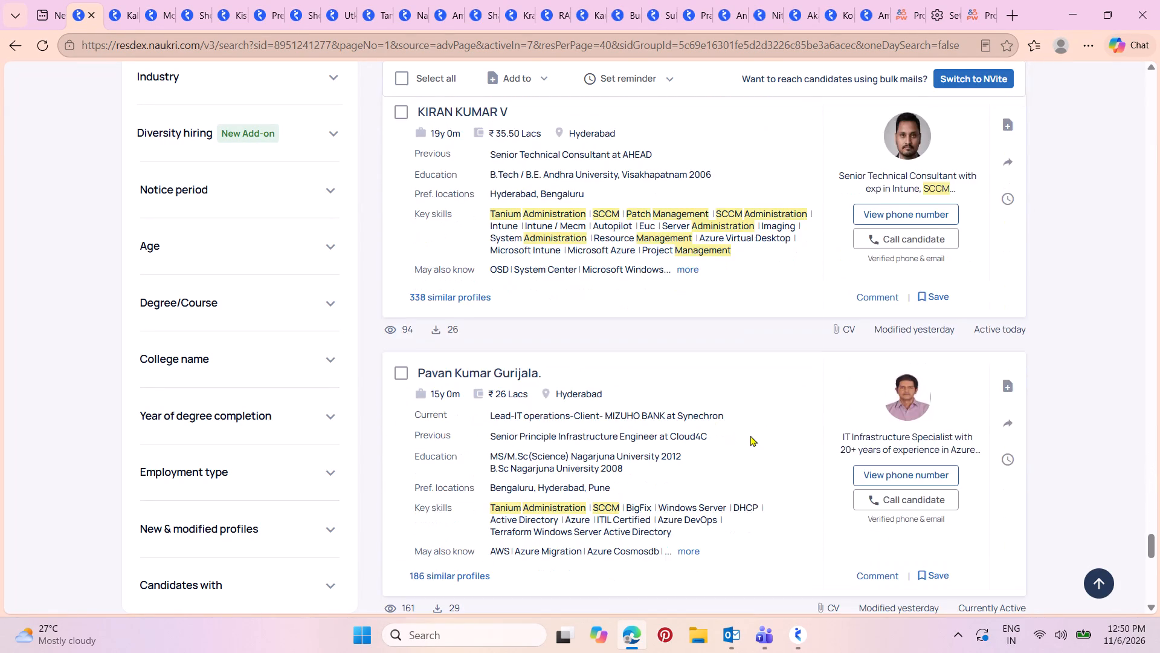
{"action": "scroll", "coordinate": [750, 435], "scroll_direction": "down", "scroll_amount": 1}
{"action": "scroll", "coordinate": [750, 435], "scroll_direction": "up", "scroll_amount": 1}
{"action": "scroll", "coordinate": [750, 435], "scroll_direction": "down", "scroll_amount": 15}
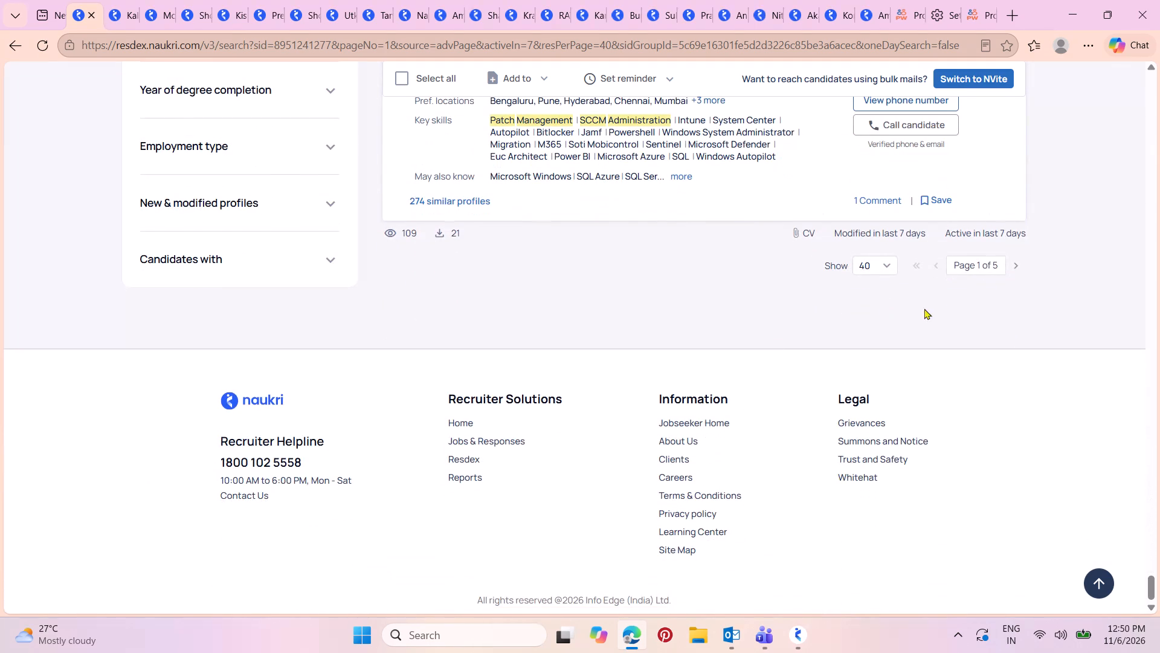
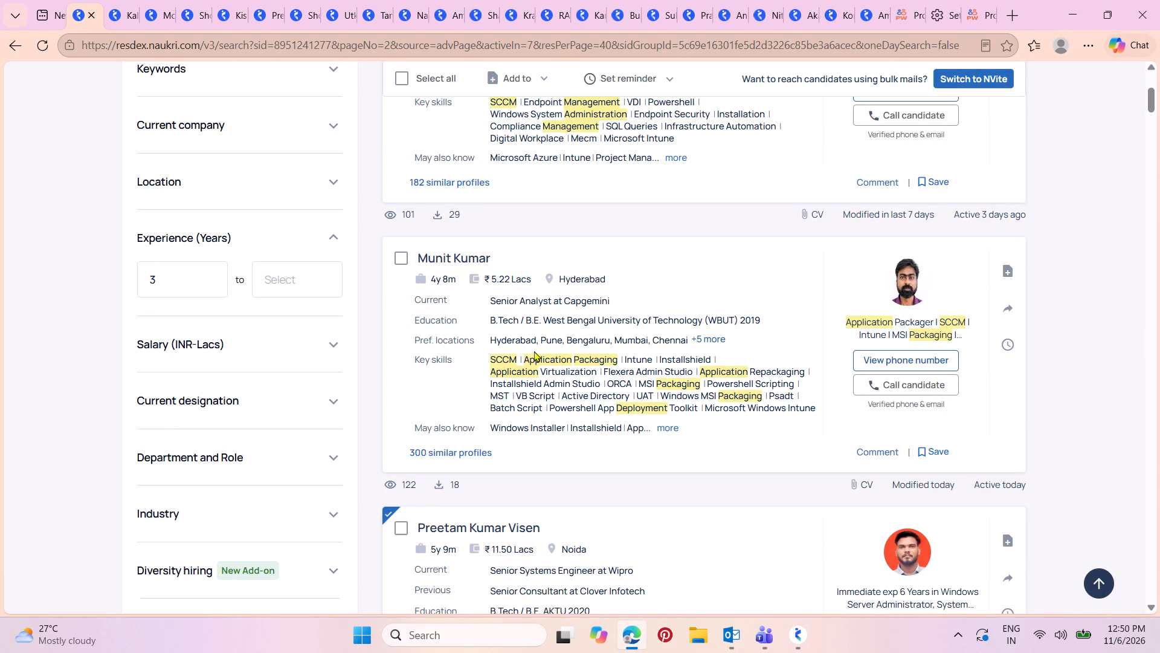
Reopen the Tanium Administration, deployment and SCCM candidate search for modification and go to its location and annual salary criteria.
{"action": "scroll", "coordinate": [654, 446], "scroll_direction": "down", "scroll_amount": 3}
{"action": "scroll", "coordinate": [654, 445], "scroll_direction": "up", "scroll_amount": 14}
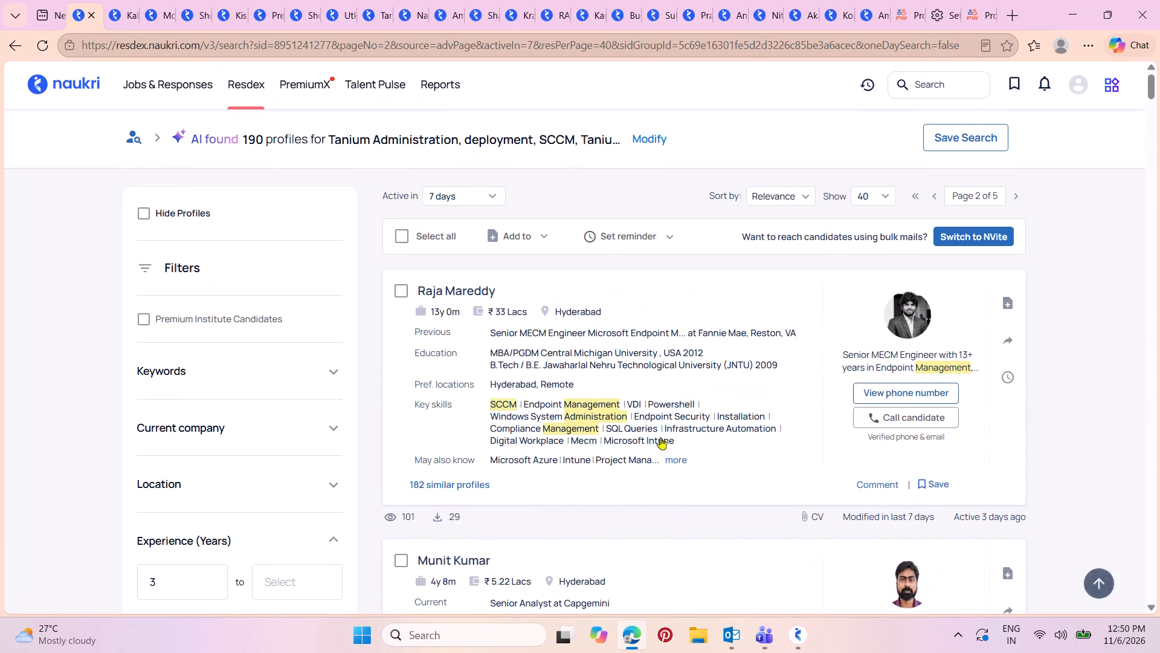
{"action": "scroll", "coordinate": [660, 437], "scroll_direction": "up", "scroll_amount": 2}
{"action": "left_click", "coordinate": [666, 137]}
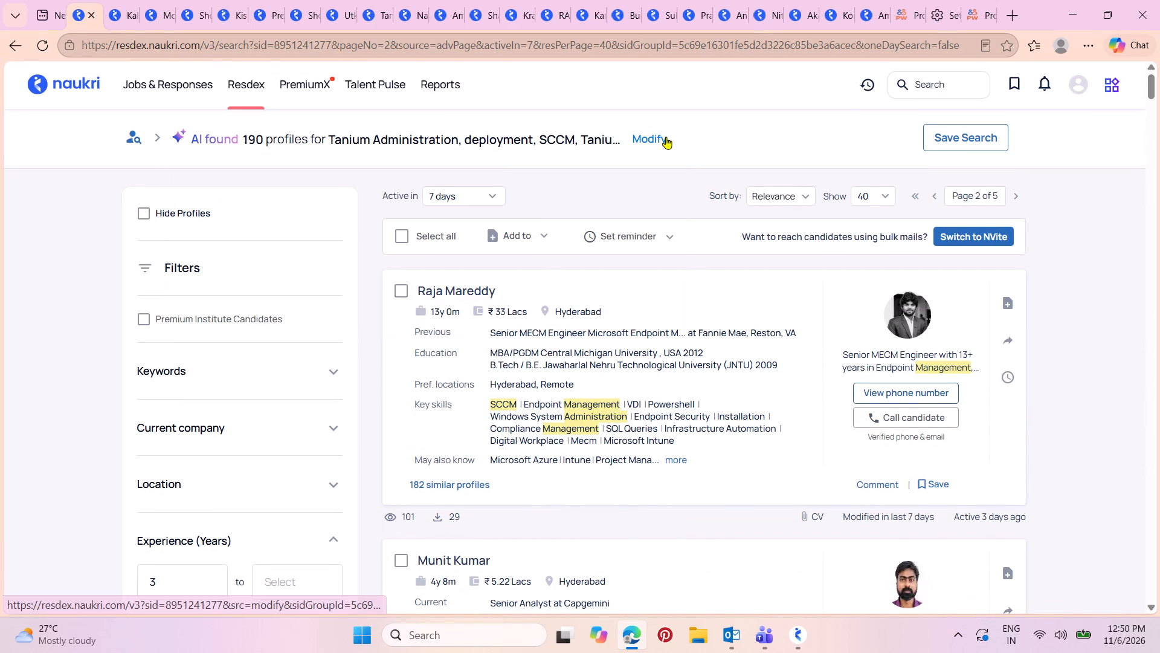
{"action": "scroll", "coordinate": [124, 343], "scroll_direction": "down", "scroll_amount": 8}
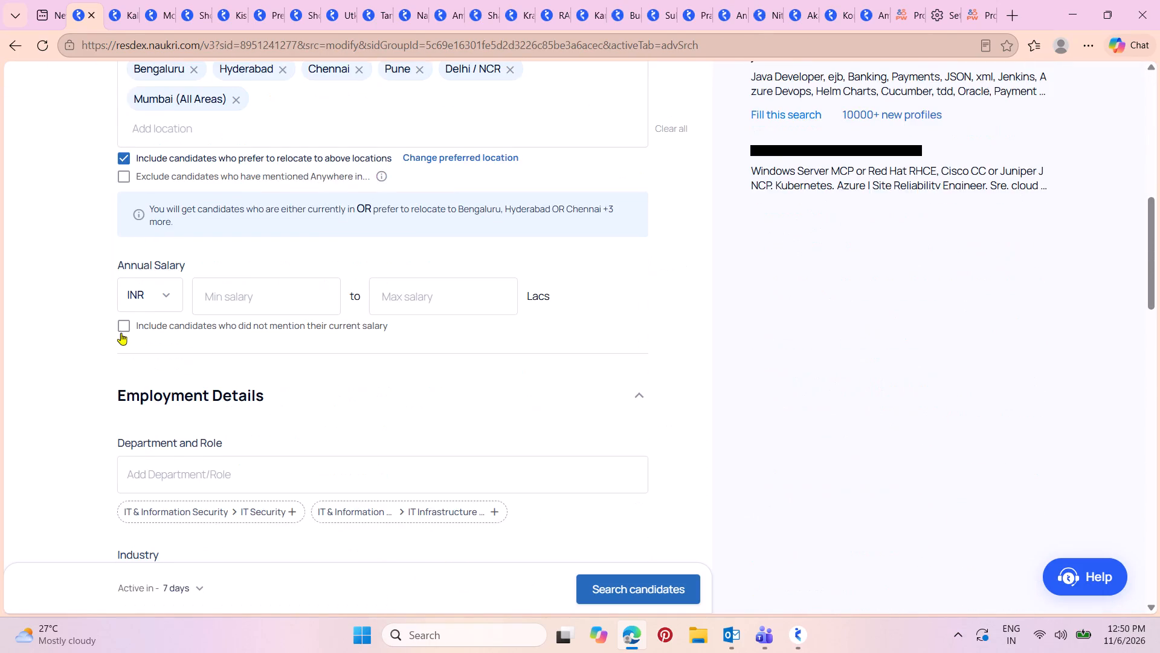
Limit the candidate search to profiles active within 1 day and expand the Additional Details section down to its display options.
{"action": "scroll", "coordinate": [121, 333], "scroll_direction": "down", "scroll_amount": 9}
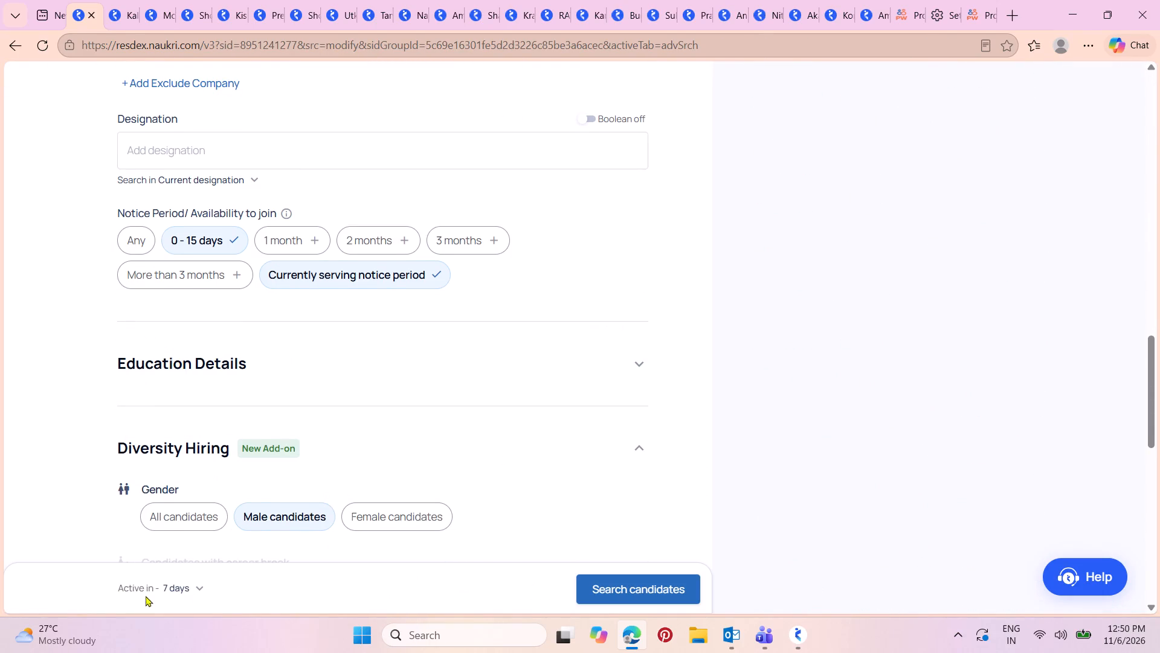
{"action": "left_click", "coordinate": [184, 593]}
{"action": "left_click", "coordinate": [179, 435]}
{"action": "scroll", "coordinate": [414, 511], "scroll_direction": "down", "scroll_amount": 5}
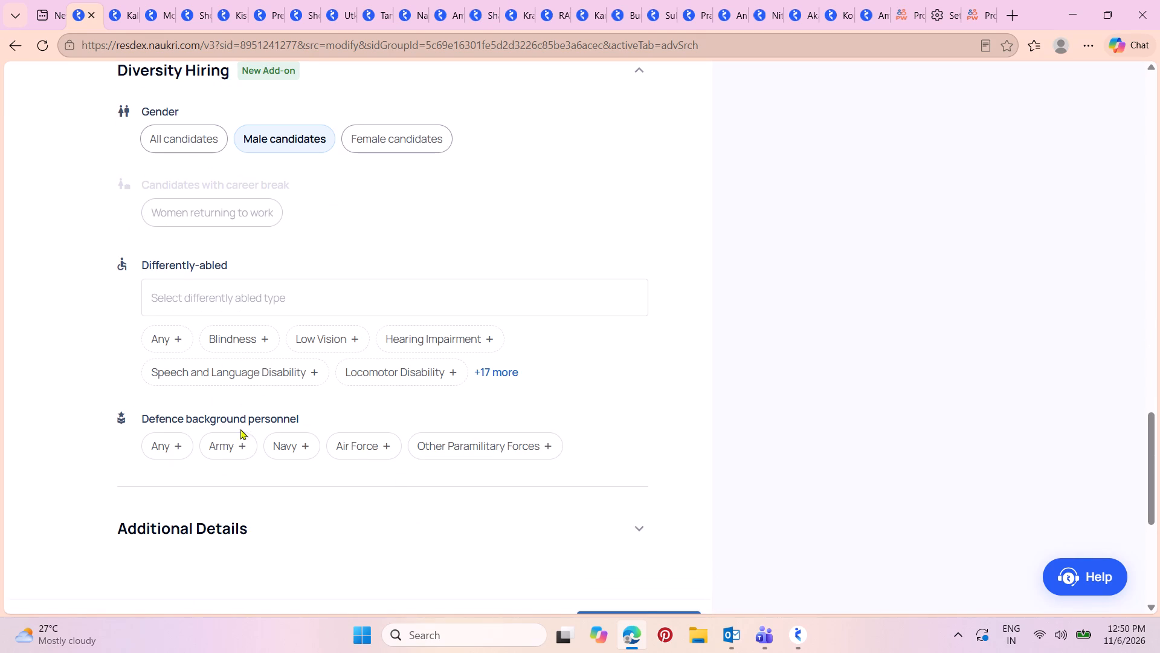
{"action": "left_click", "coordinate": [205, 519]}
{"action": "scroll", "coordinate": [237, 501], "scroll_direction": "down", "scroll_amount": 3}
{"action": "scroll", "coordinate": [357, 448], "scroll_direction": "down", "scroll_amount": 3}
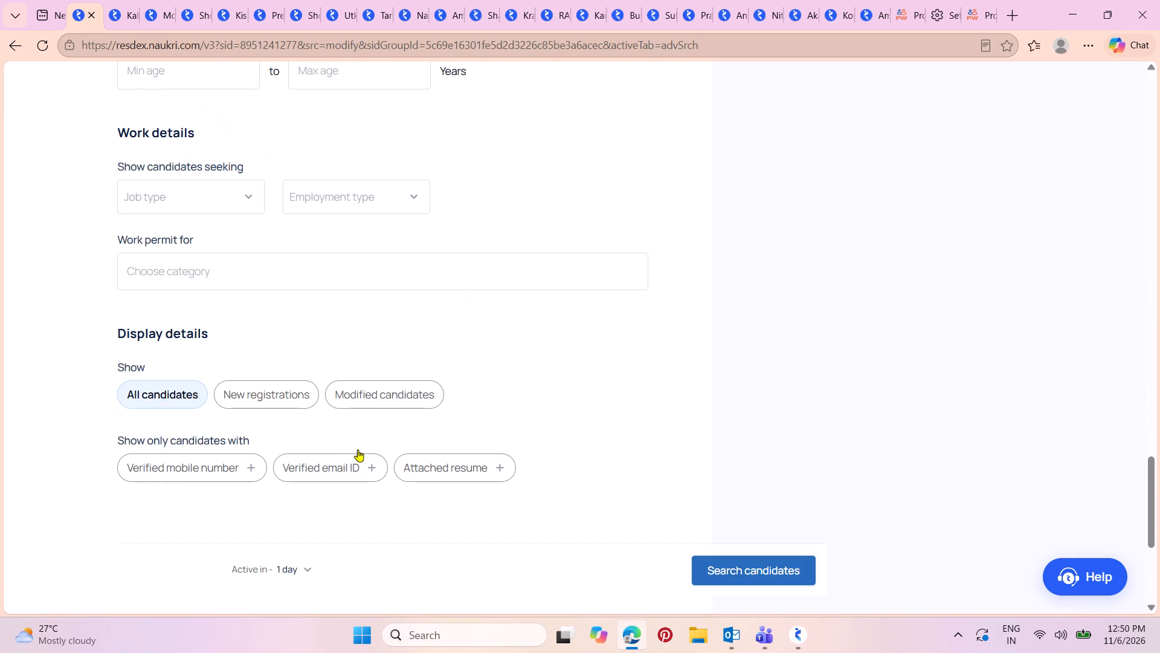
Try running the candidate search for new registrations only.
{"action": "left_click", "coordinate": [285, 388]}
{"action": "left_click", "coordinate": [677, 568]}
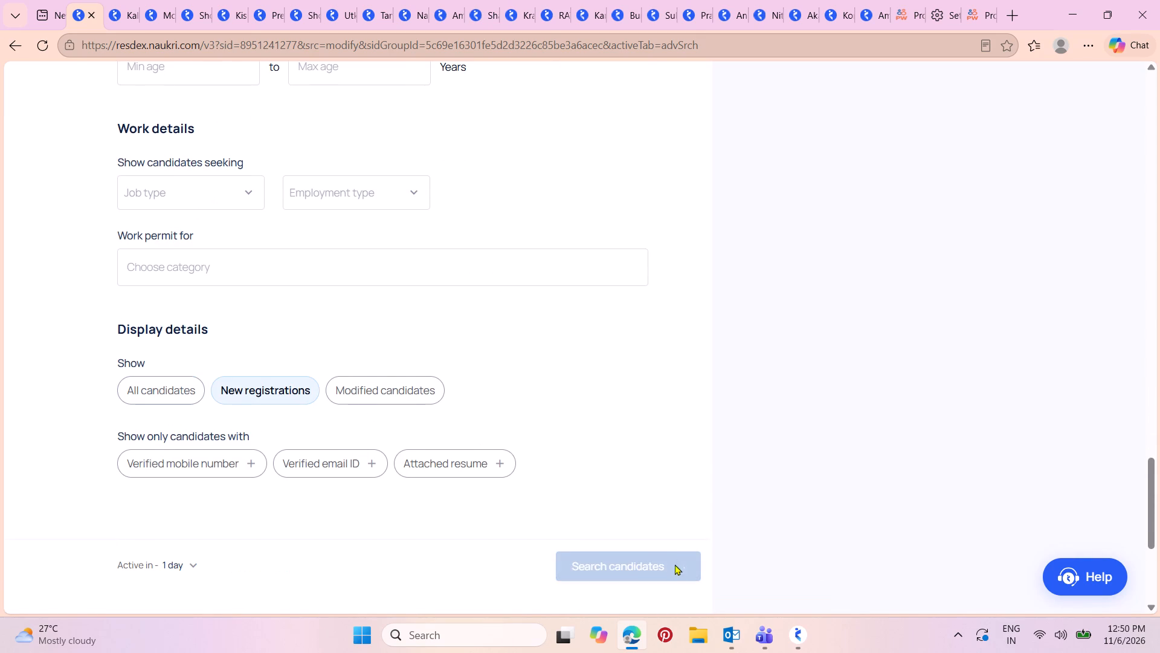
Restrict the displayed profiles to modified candidates and run the candidate search.
{"action": "left_click", "coordinate": [405, 392]}
{"action": "left_click", "coordinate": [653, 555]}
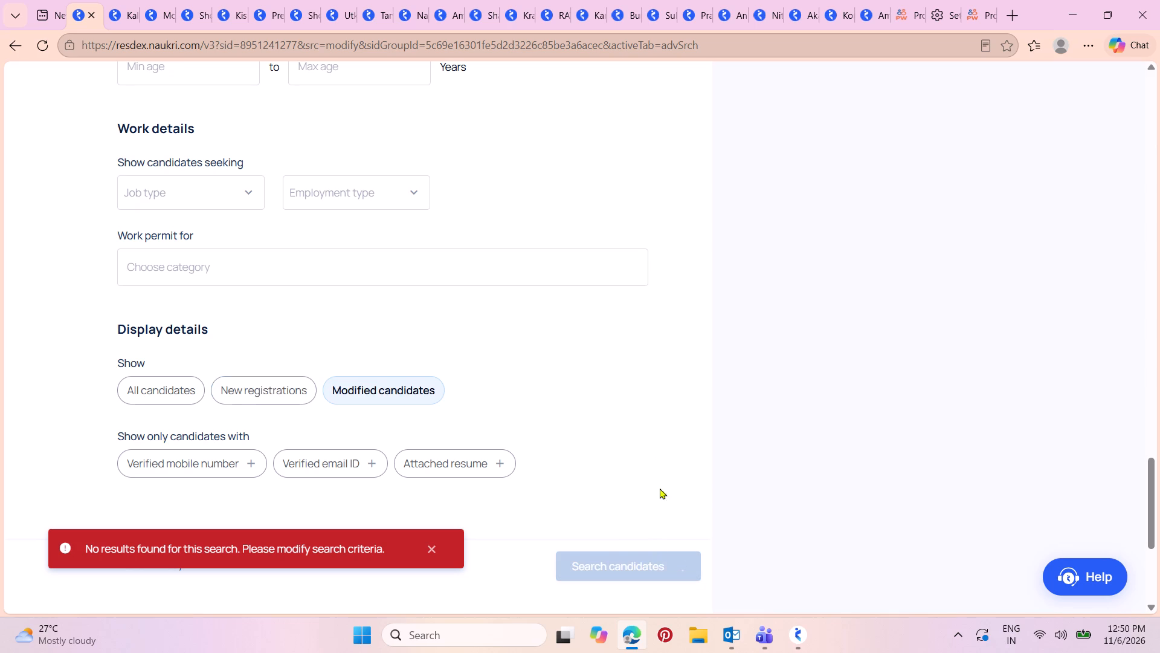
Scan the first candidate cards in the new results, comparing experience, salary, locations and key skills in Tanium, SCCM and packaging.
{"action": "scroll", "coordinate": [695, 377], "scroll_direction": "down", "scroll_amount": 1}
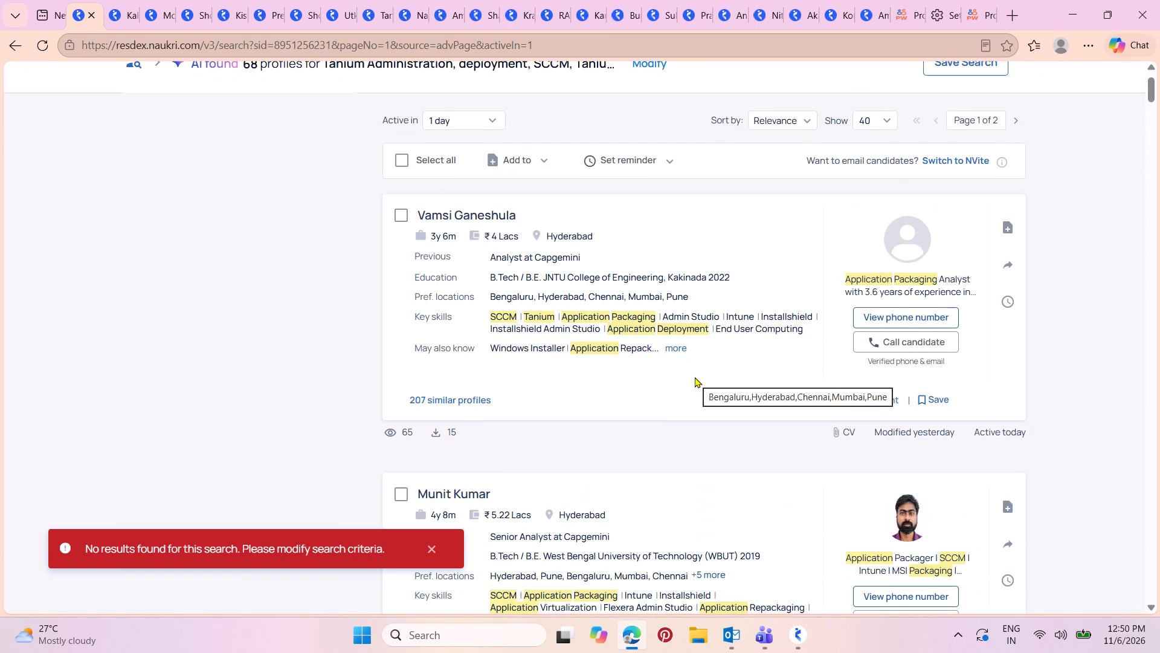
{"action": "scroll", "coordinate": [695, 377], "scroll_direction": "down", "scroll_amount": 7}
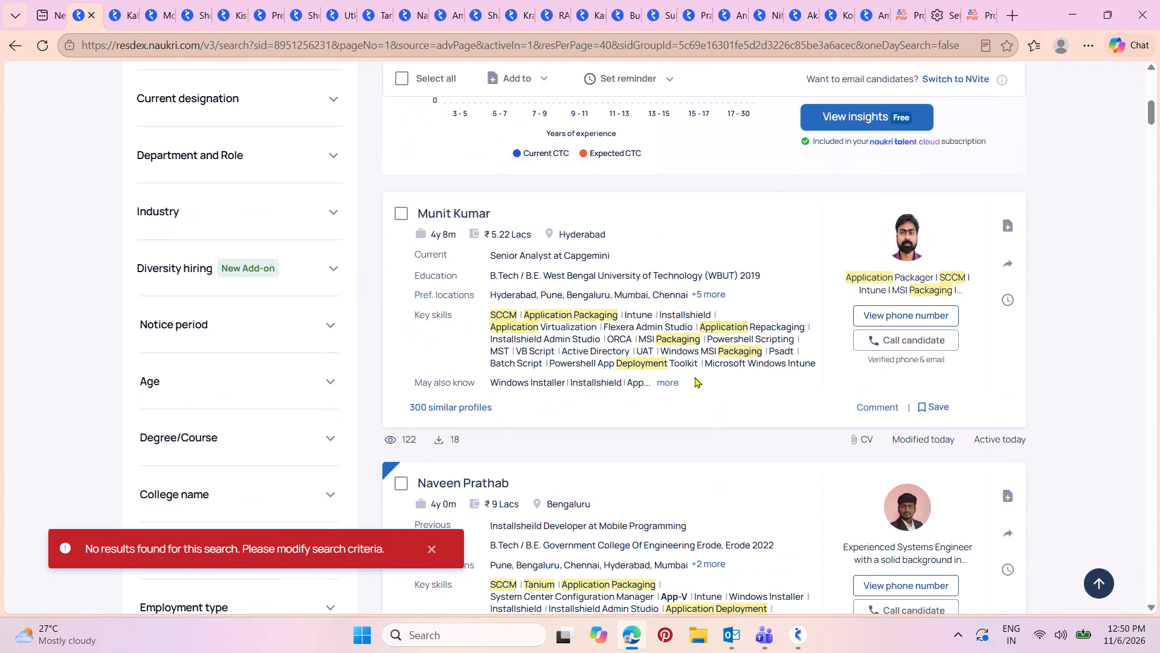
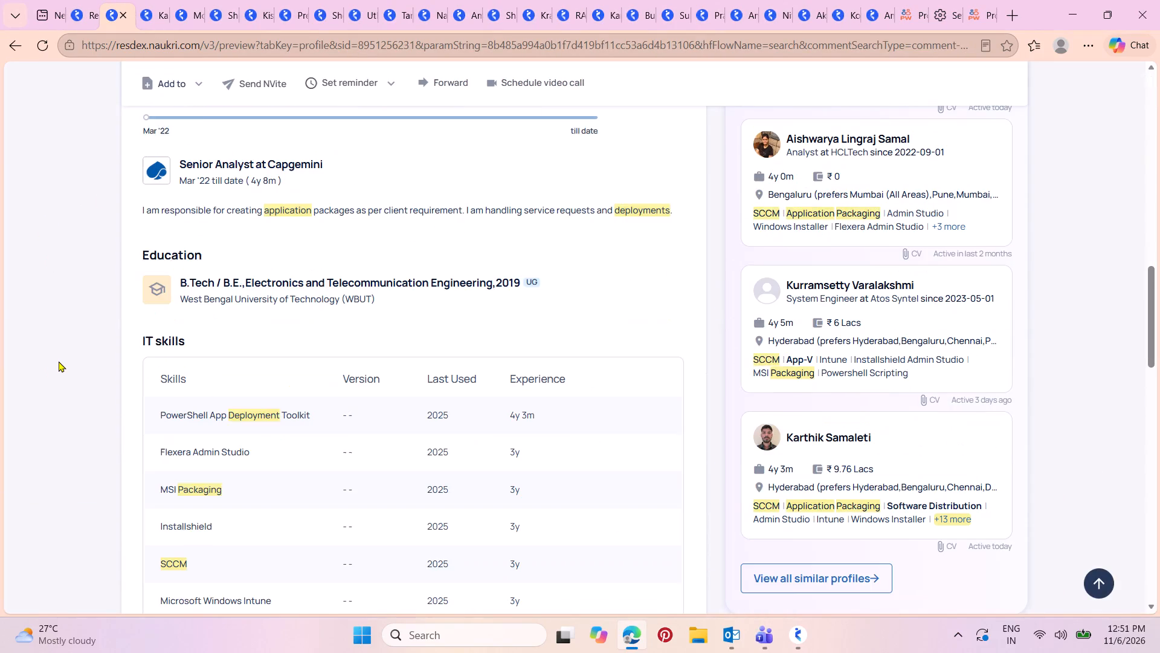
Review the Capgemini Senior Analyst's attached CV for packaging, SCCM and Tanium experience, download it, and close the profile.
{"action": "scroll", "coordinate": [60, 360], "scroll_direction": "down", "scroll_amount": 14}
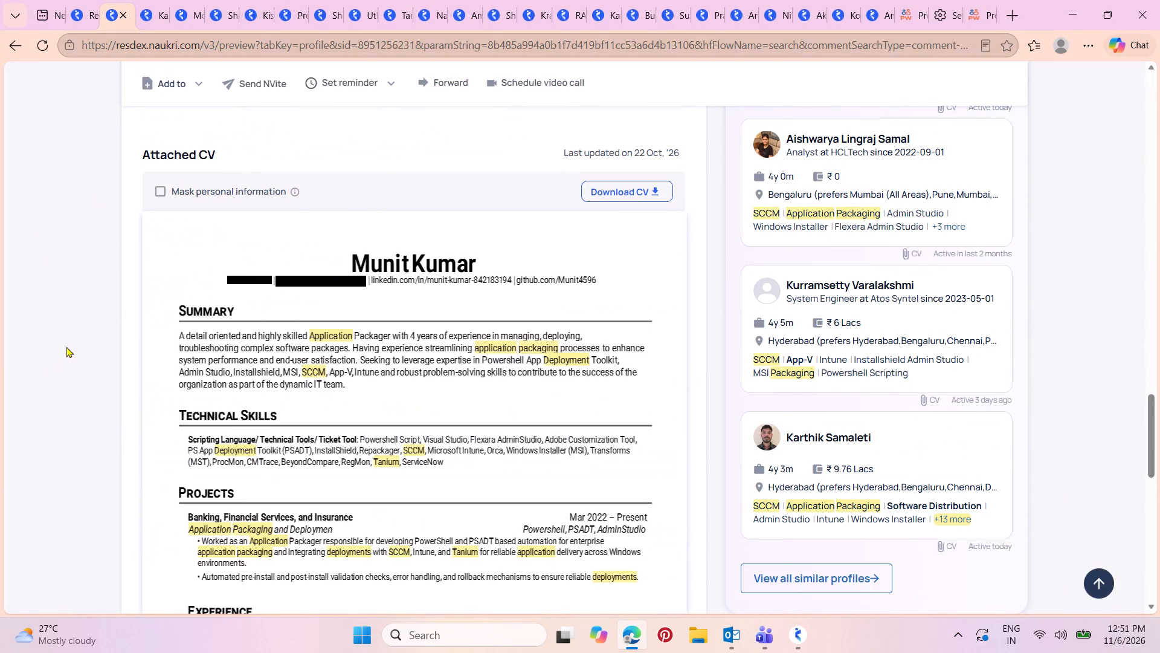
{"action": "scroll", "coordinate": [63, 347], "scroll_direction": "down", "scroll_amount": 4}
{"action": "scroll", "coordinate": [98, 348], "scroll_direction": "up", "scroll_amount": 3}
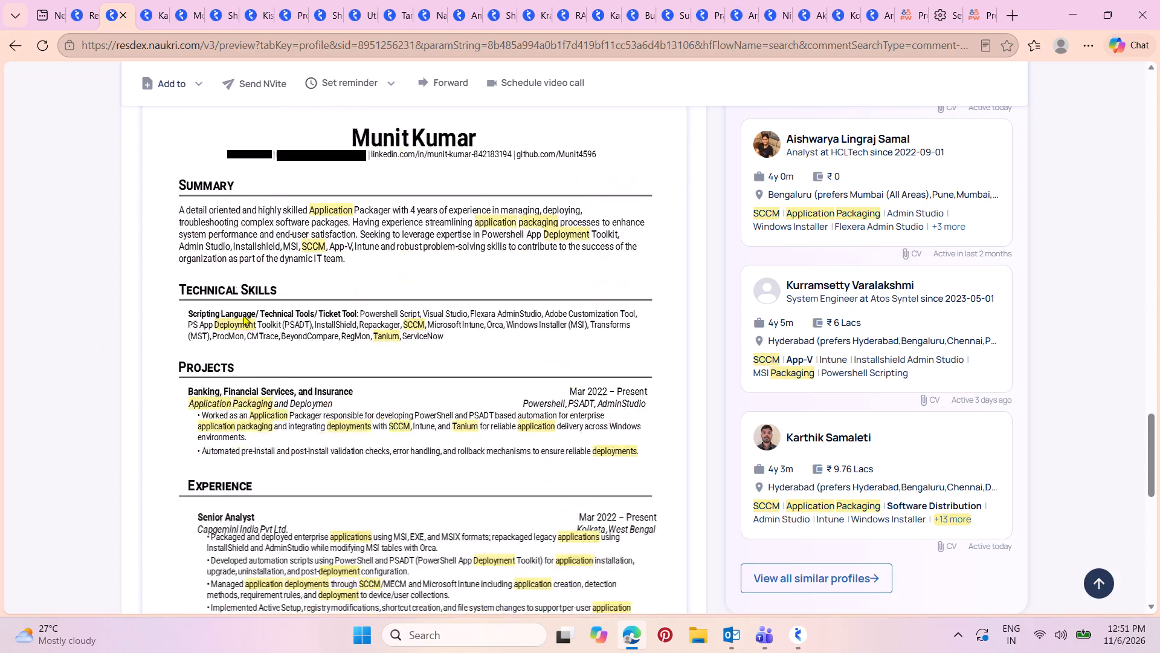
{"action": "left_click", "coordinate": [646, 116]}
{"action": "left_click", "coordinate": [126, 13]}
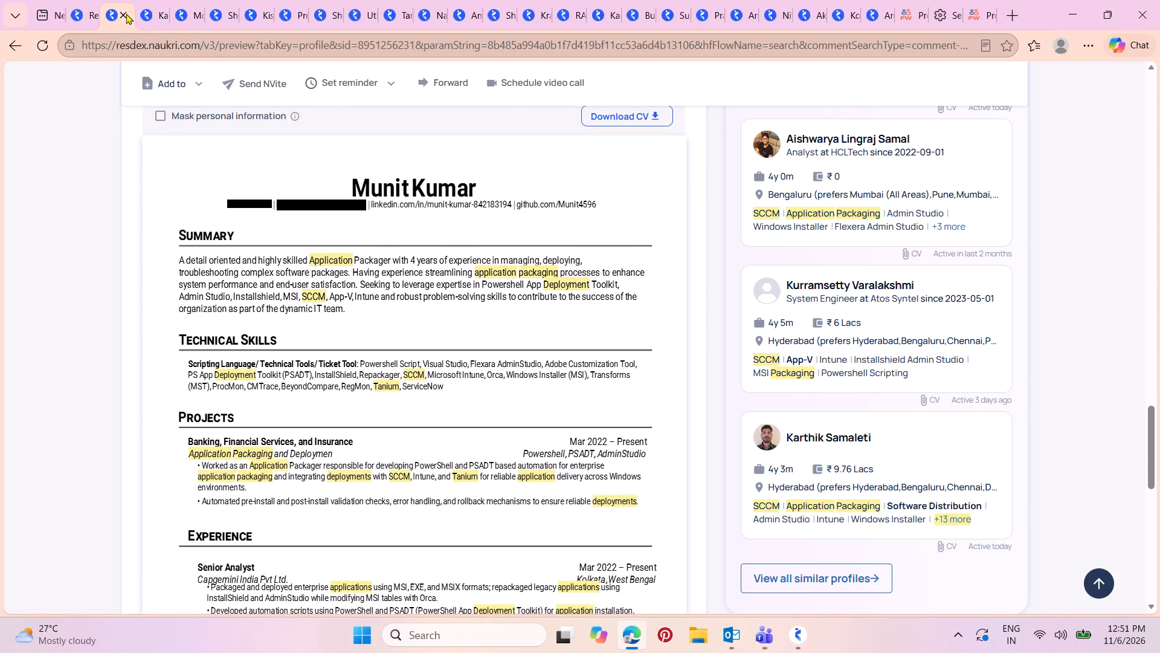
Scan further candidate cards in the search results, comparing experience, salary, locations, activity dates and key skills in Tanium, SCCM and patching.
{"action": "scroll", "coordinate": [691, 437], "scroll_direction": "down", "scroll_amount": 6}
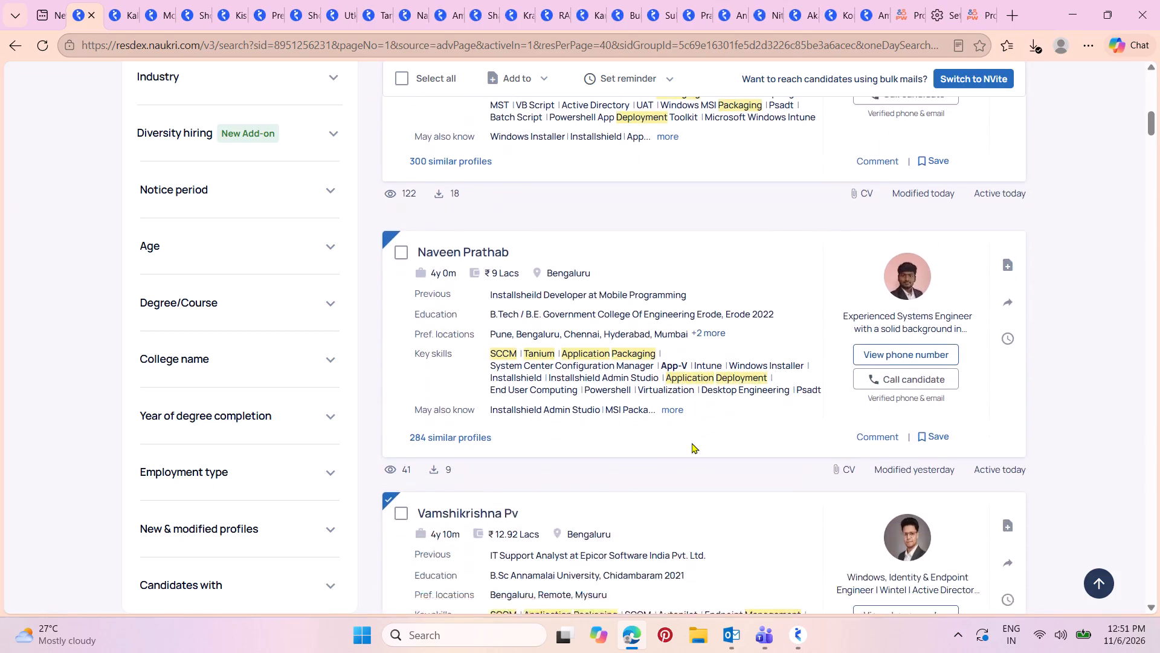
{"action": "scroll", "coordinate": [692, 443], "scroll_direction": "down", "scroll_amount": 1}
{"action": "scroll", "coordinate": [692, 443], "scroll_direction": "up", "scroll_amount": 1}
{"action": "scroll", "coordinate": [692, 443], "scroll_direction": "down", "scroll_amount": 1}
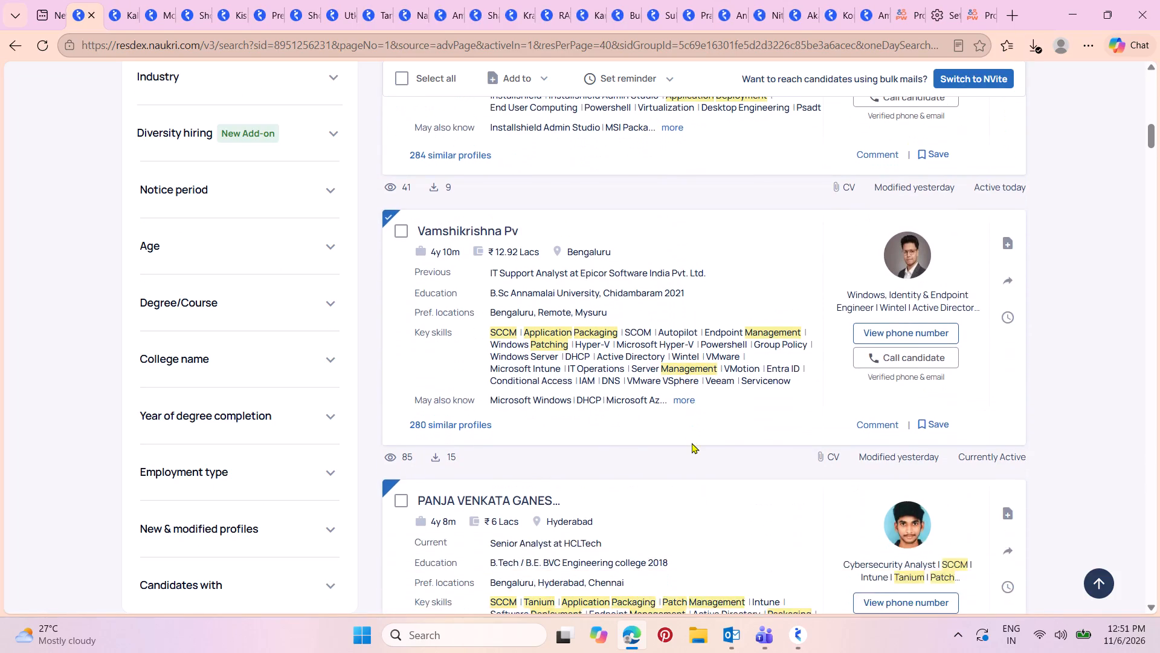
{"action": "scroll", "coordinate": [692, 443], "scroll_direction": "down", "scroll_amount": 9}
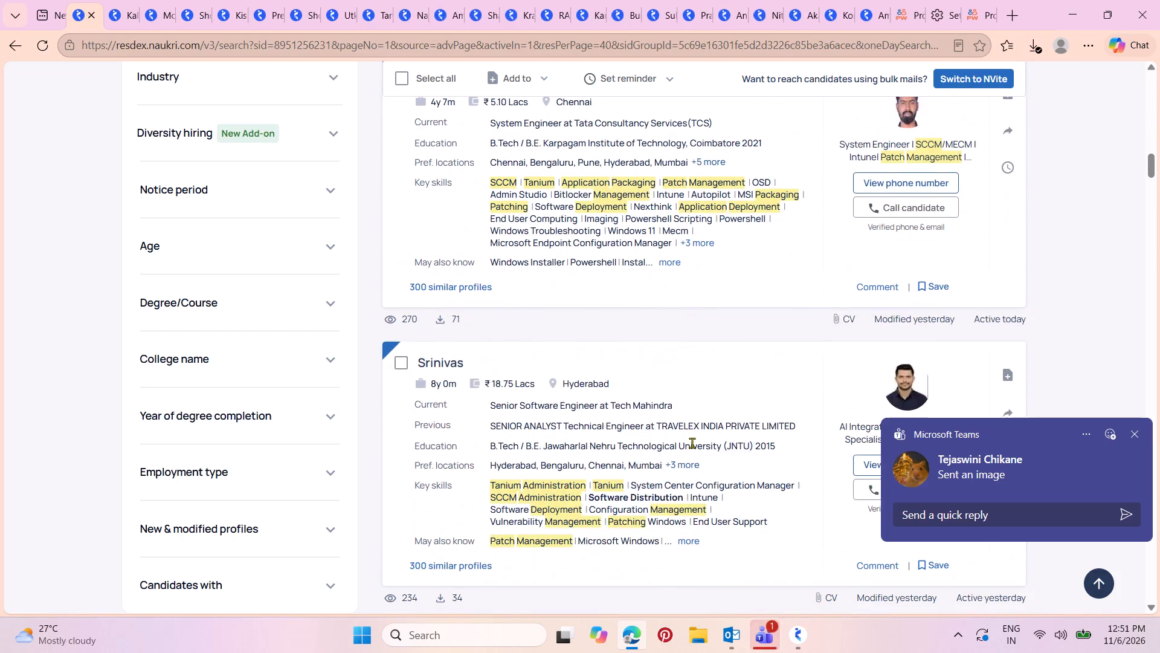
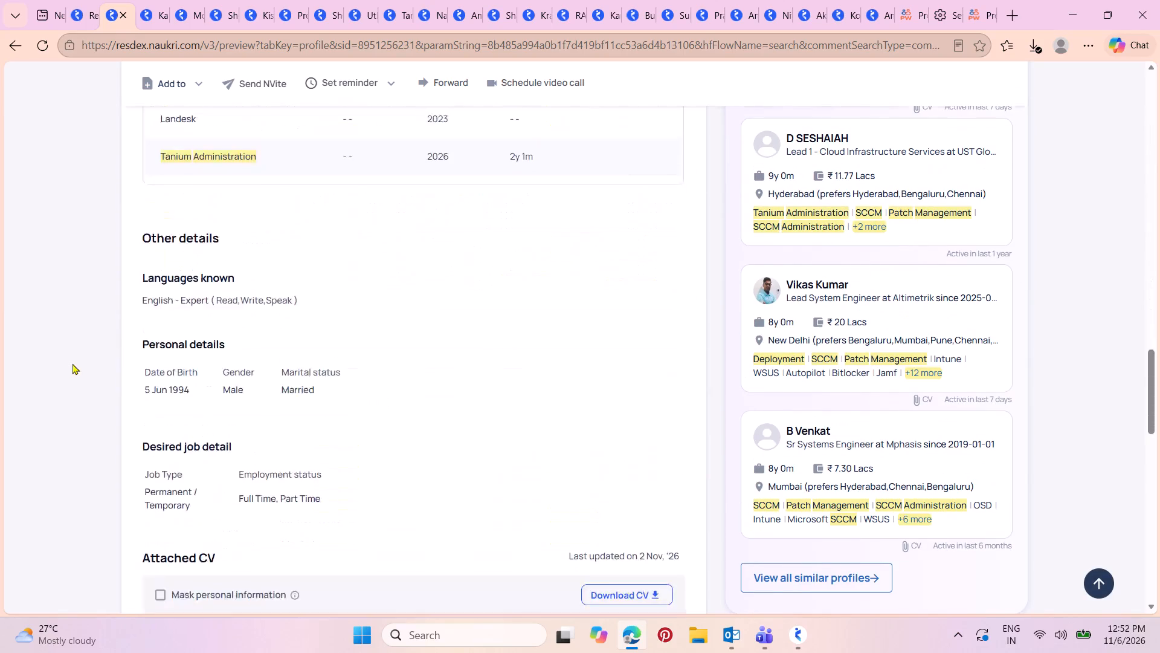
Select the header line with the candidate's name and contact details at the top of the attached CV.
{"action": "scroll", "coordinate": [72, 363], "scroll_direction": "down", "scroll_amount": 4}
{"action": "scroll", "coordinate": [482, 473], "scroll_direction": "down", "scroll_amount": 1}
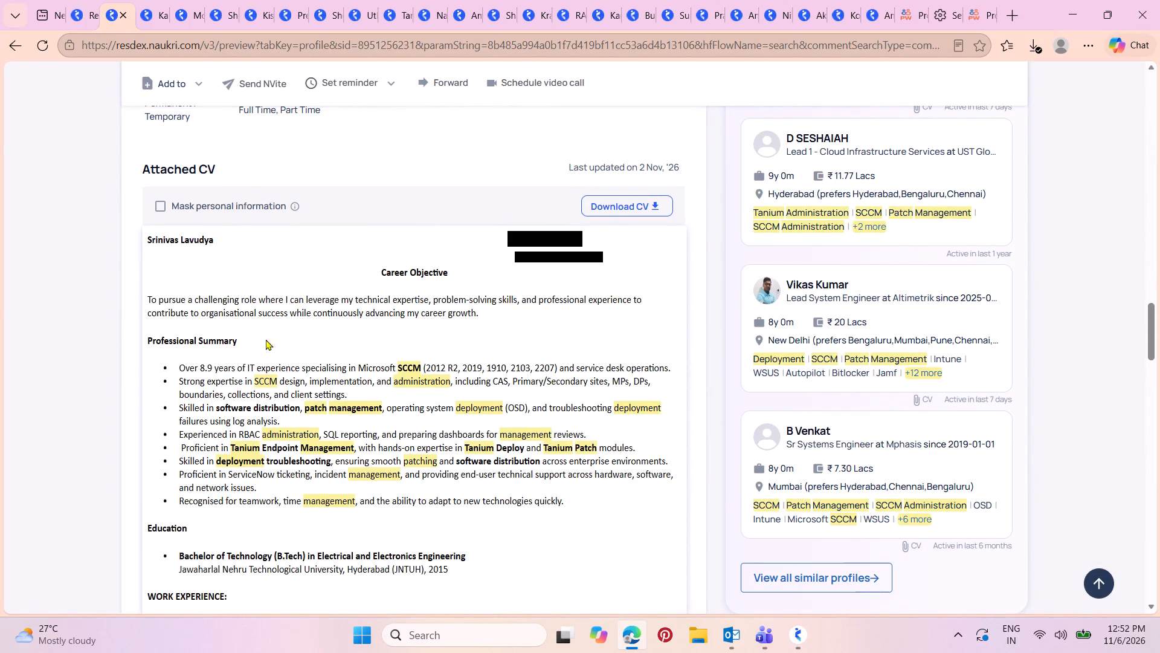
{"action": "left_click_drag", "start_coordinate": [147, 237], "coordinate": [587, 236]}
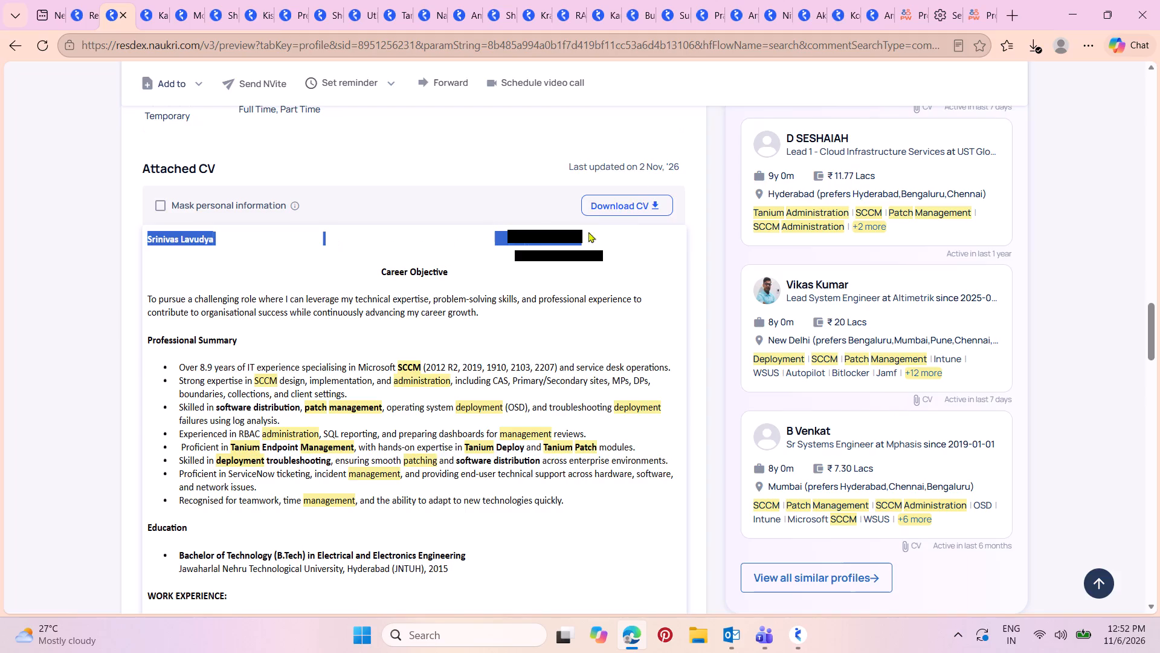
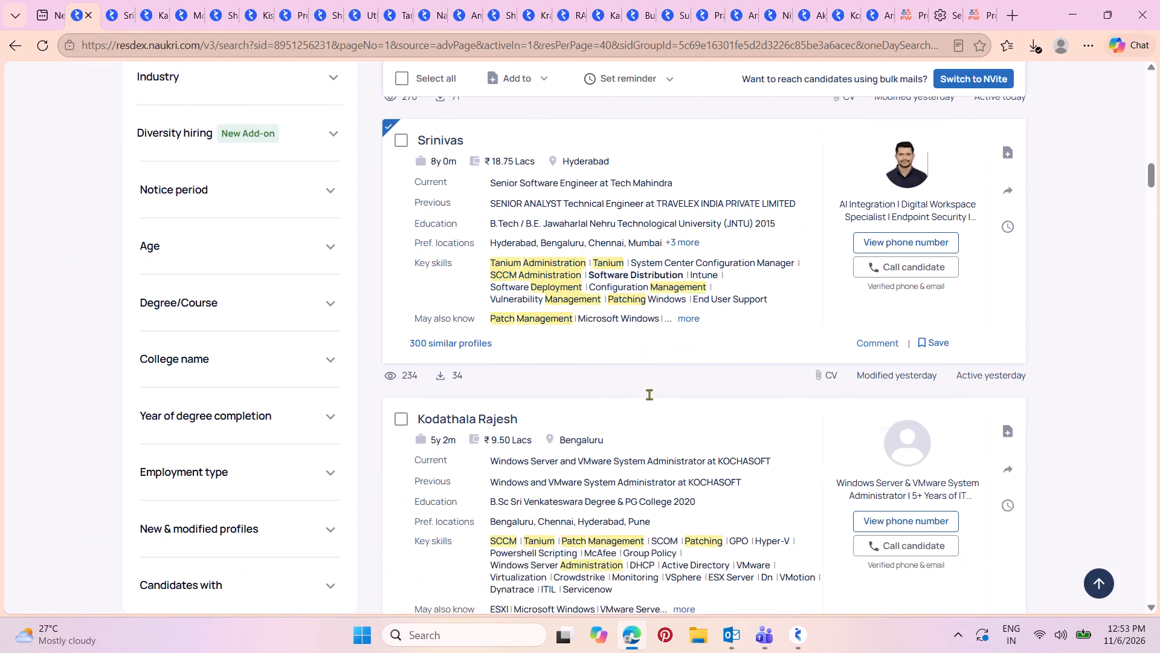
Scan further candidate cards in the search results, comparing experience, salary, locations, current roles and key skills in SCCM, Tanium, patching and packaging.
{"action": "scroll", "coordinate": [655, 438], "scroll_direction": "down", "scroll_amount": 2}
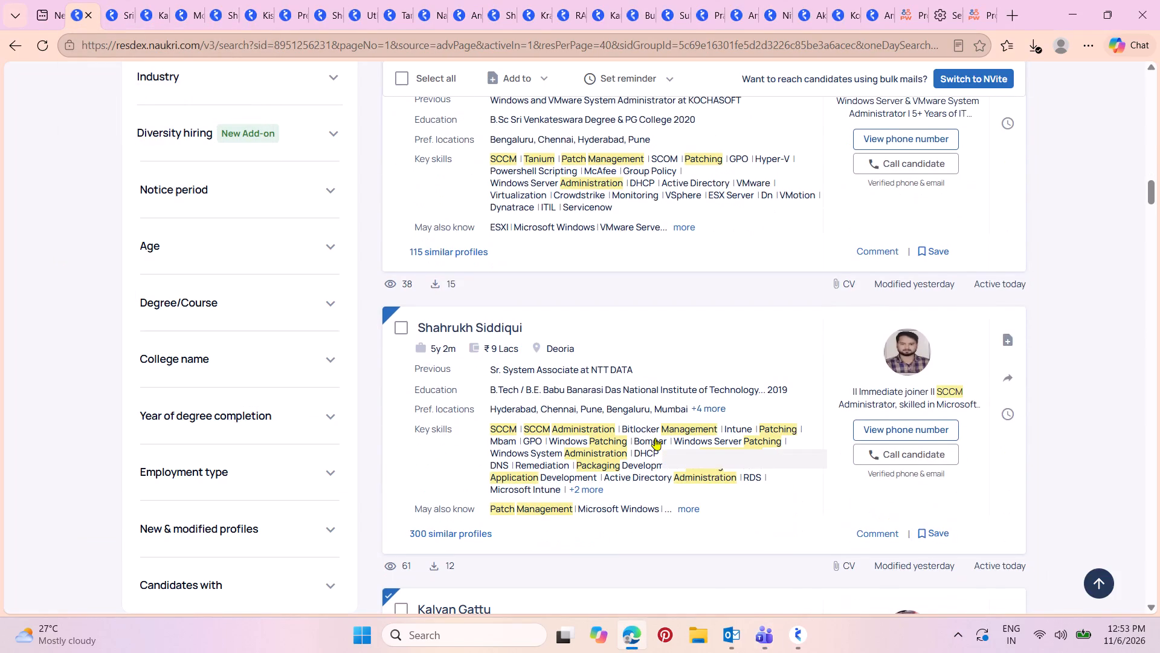
{"action": "scroll", "coordinate": [655, 438], "scroll_direction": "down", "scroll_amount": 7}
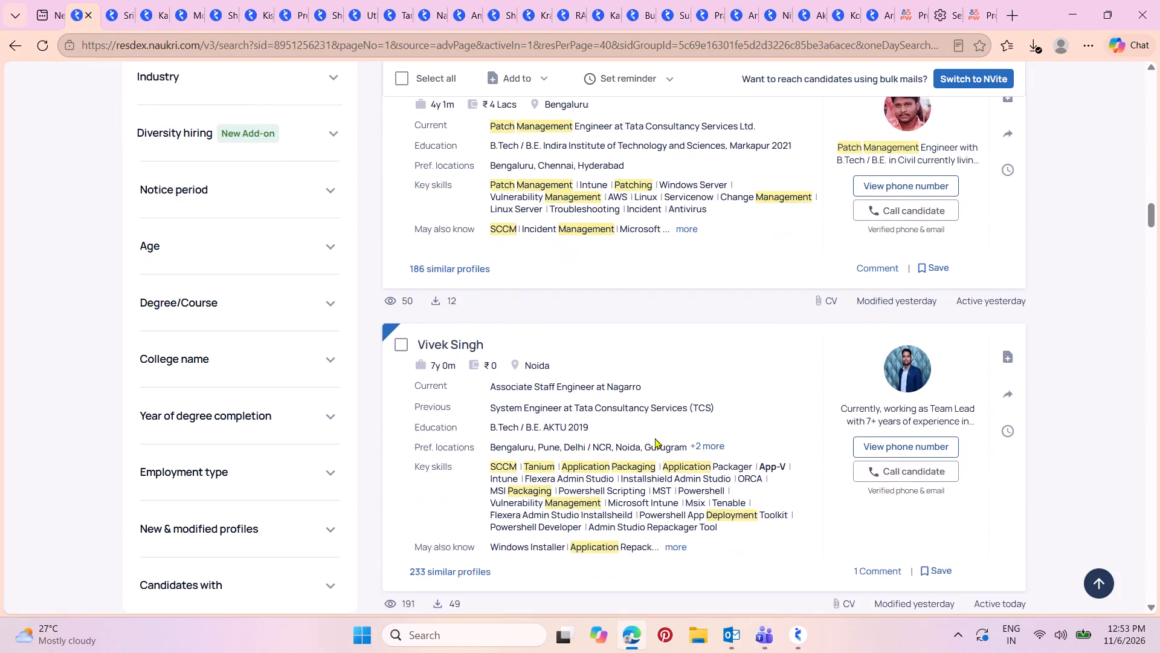
{"action": "scroll", "coordinate": [655, 438], "scroll_direction": "down", "scroll_amount": 5}
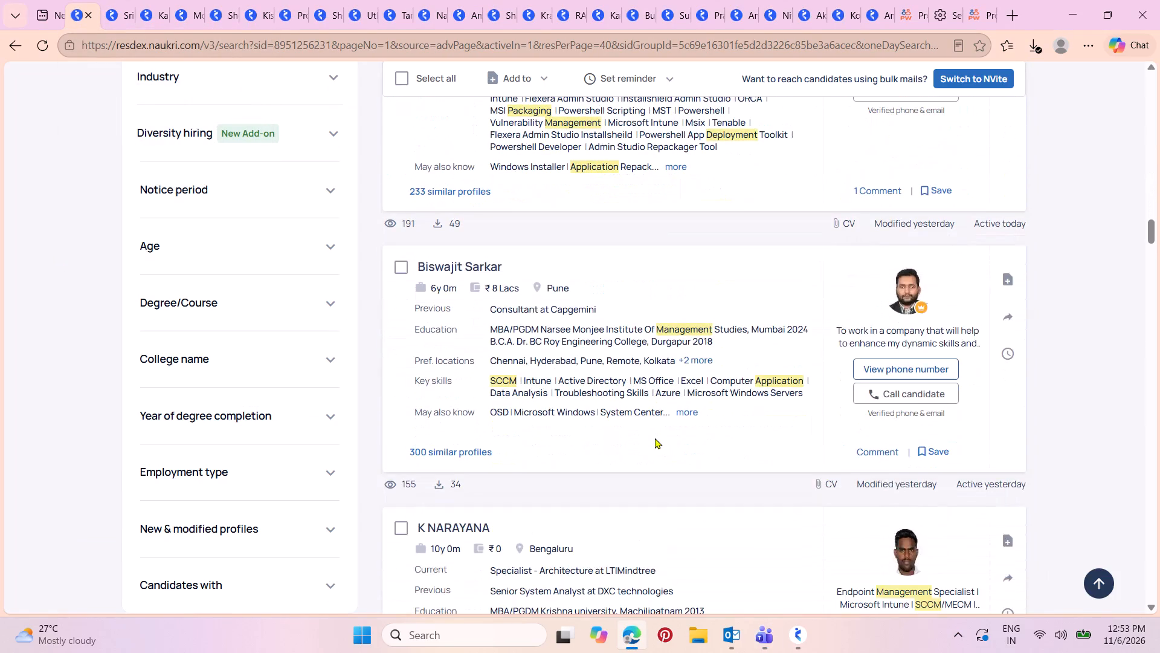
{"action": "scroll", "coordinate": [655, 438], "scroll_direction": "up", "scroll_amount": 1}
{"action": "scroll", "coordinate": [655, 438], "scroll_direction": "down", "scroll_amount": 10}
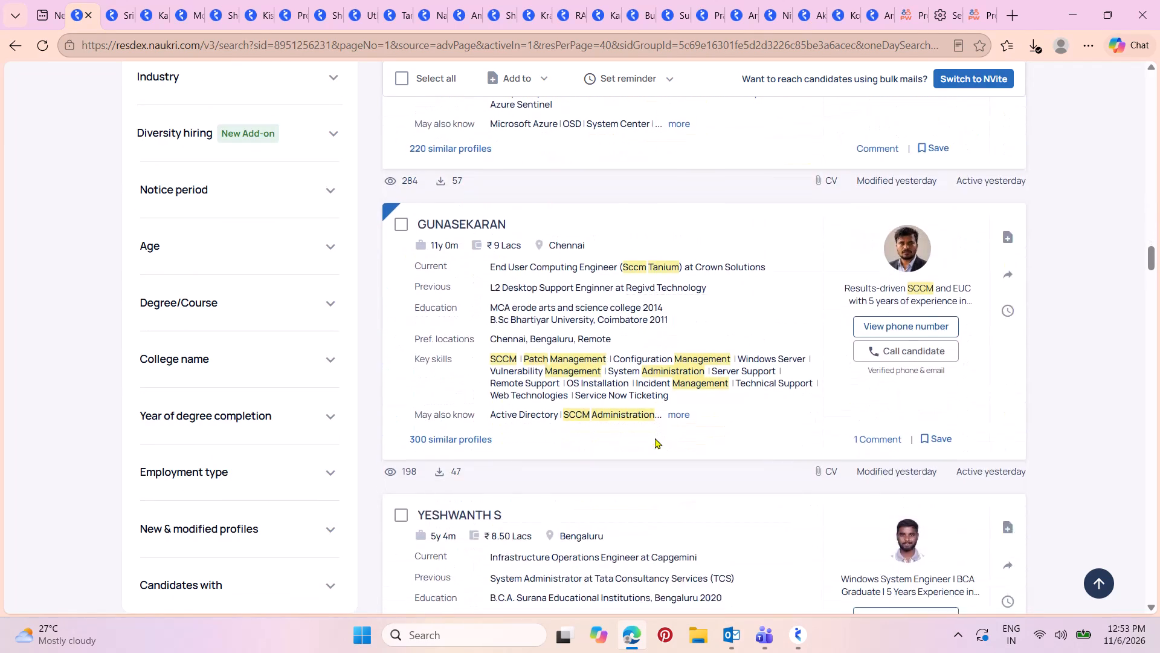
{"action": "scroll", "coordinate": [655, 438], "scroll_direction": "down", "scroll_amount": 3}
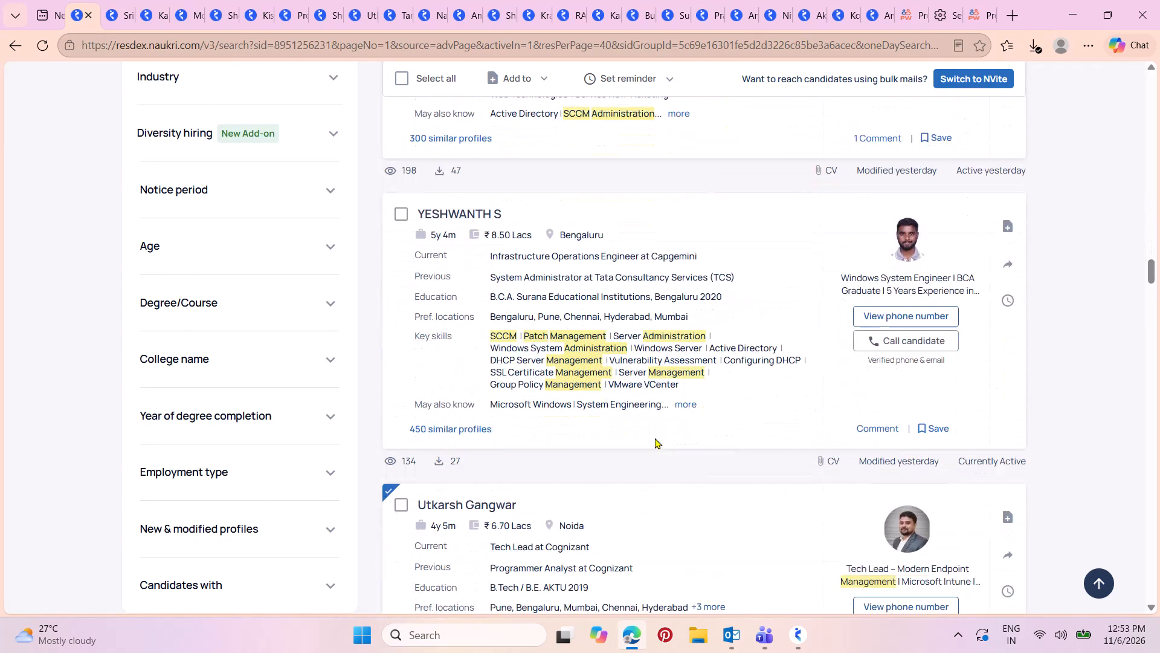
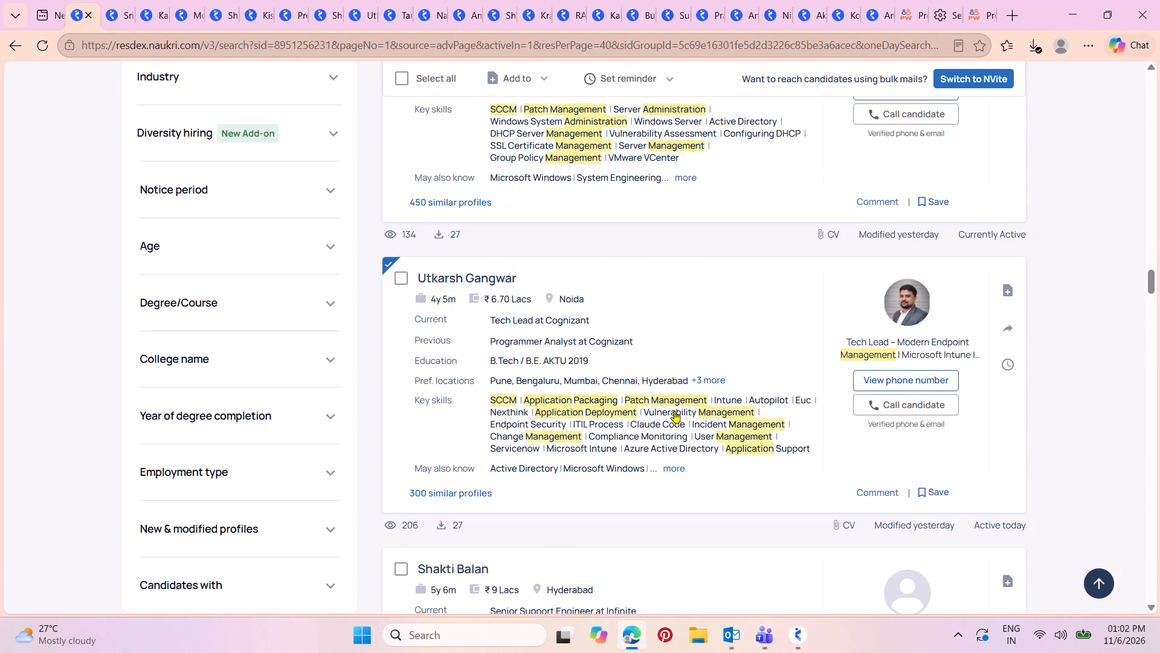
Scan further candidate cards in the search results, comparing experience, salary, preferred locations, activity dates and key skills in SCCM, patch management, packaging and deployment.
{"action": "scroll", "coordinate": [674, 411], "scroll_direction": "up", "scroll_amount": 1}
{"action": "scroll", "coordinate": [674, 411], "scroll_direction": "down", "scroll_amount": 2}
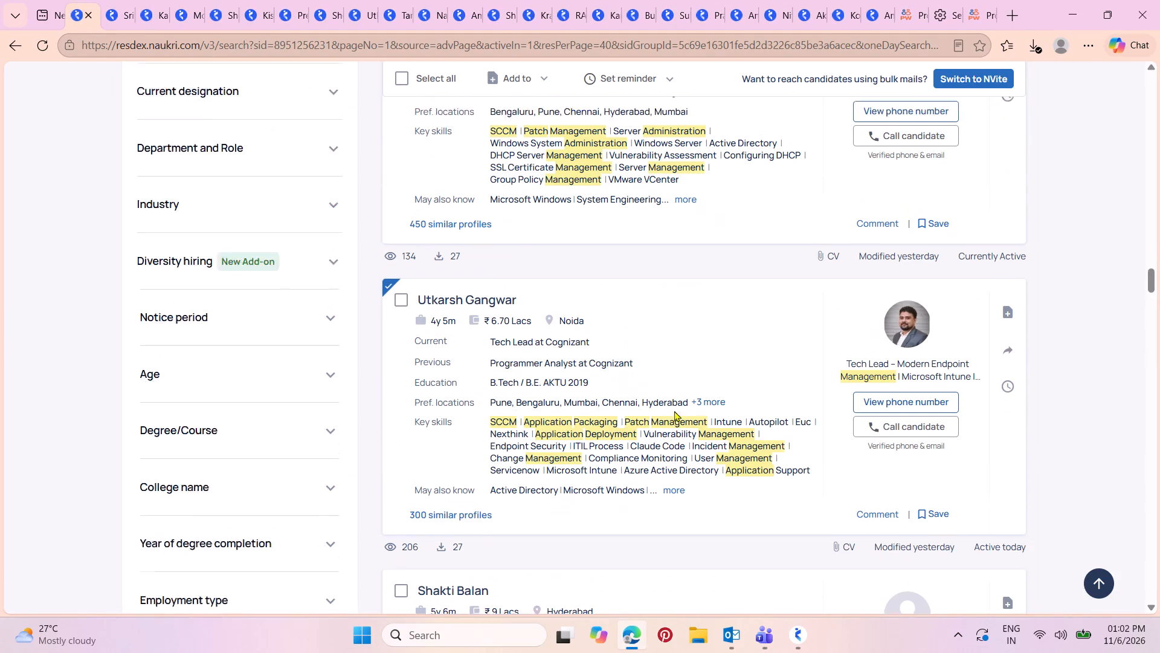
{"action": "scroll", "coordinate": [674, 411], "scroll_direction": "down", "scroll_amount": 8}
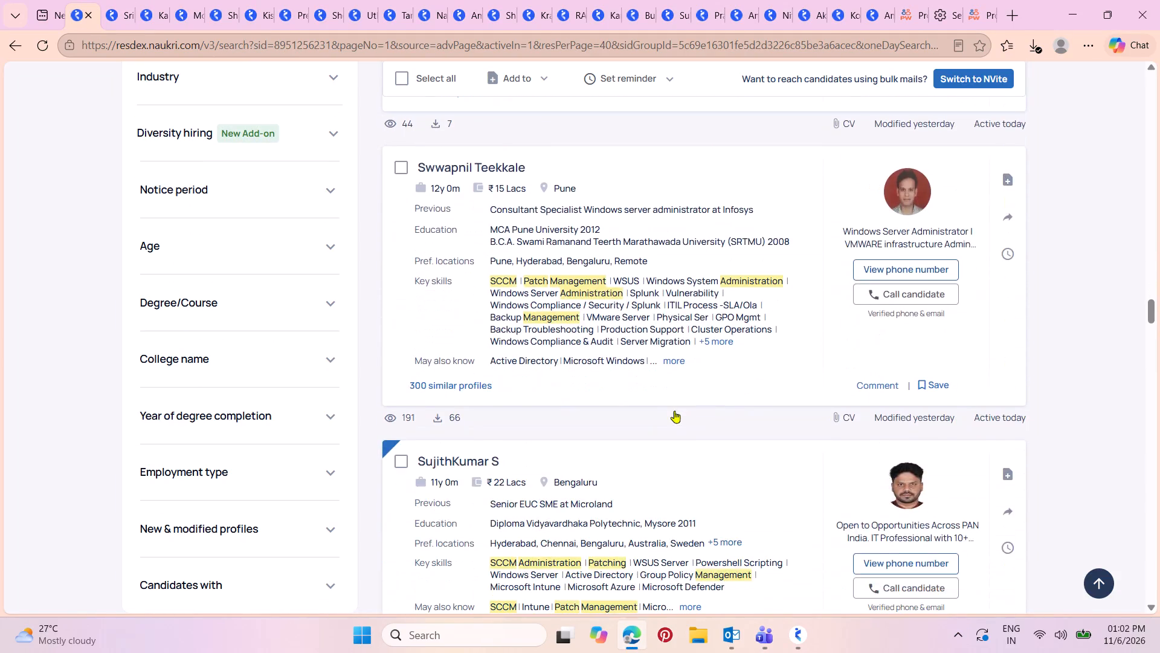
{"action": "scroll", "coordinate": [674, 411], "scroll_direction": "down", "scroll_amount": 6}
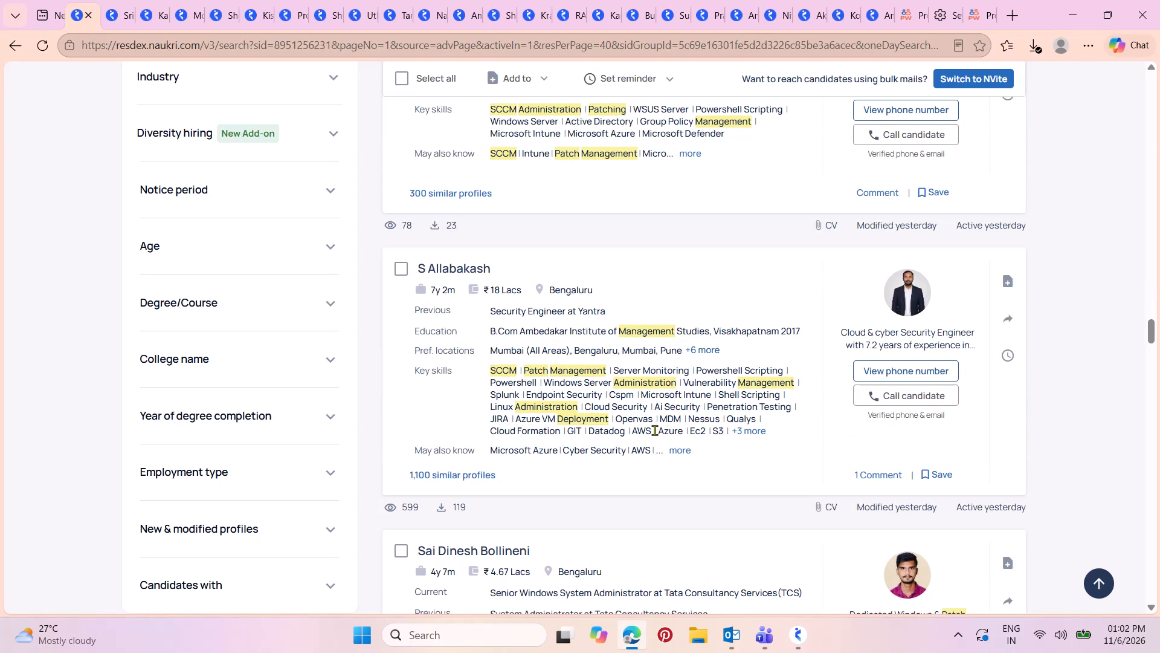
Examine the remaining candidate cards on the first results page for Tanium, SCCM and patch management skills.
{"action": "scroll", "coordinate": [661, 415], "scroll_direction": "down", "scroll_amount": 3}
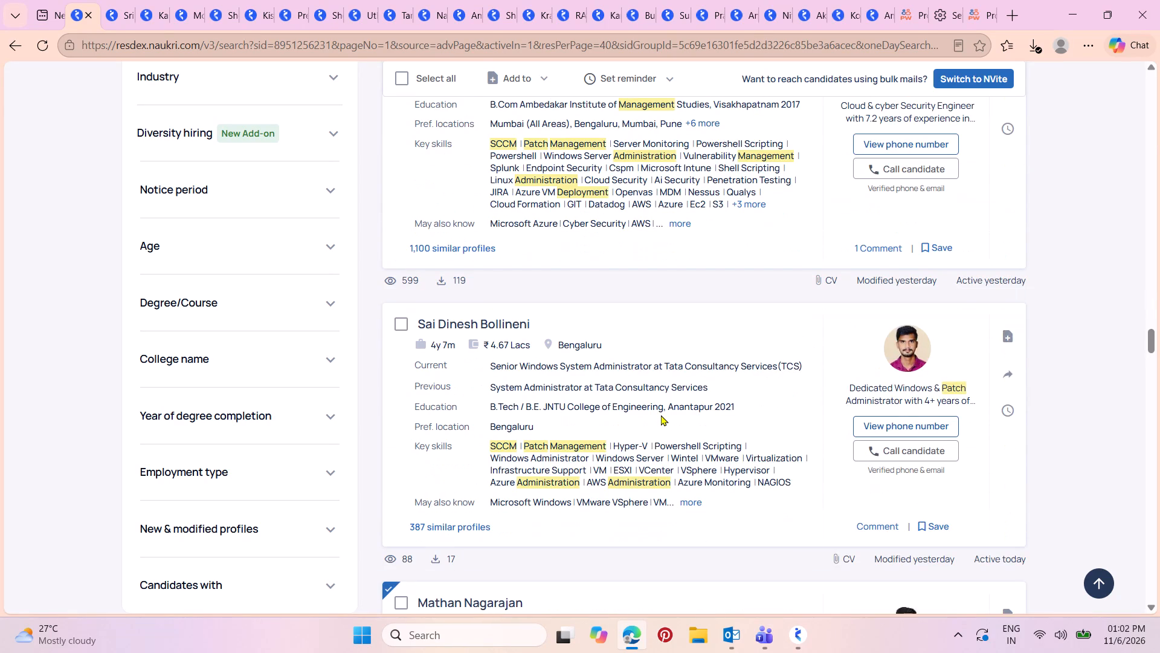
{"action": "scroll", "coordinate": [661, 415], "scroll_direction": "down", "scroll_amount": 10}
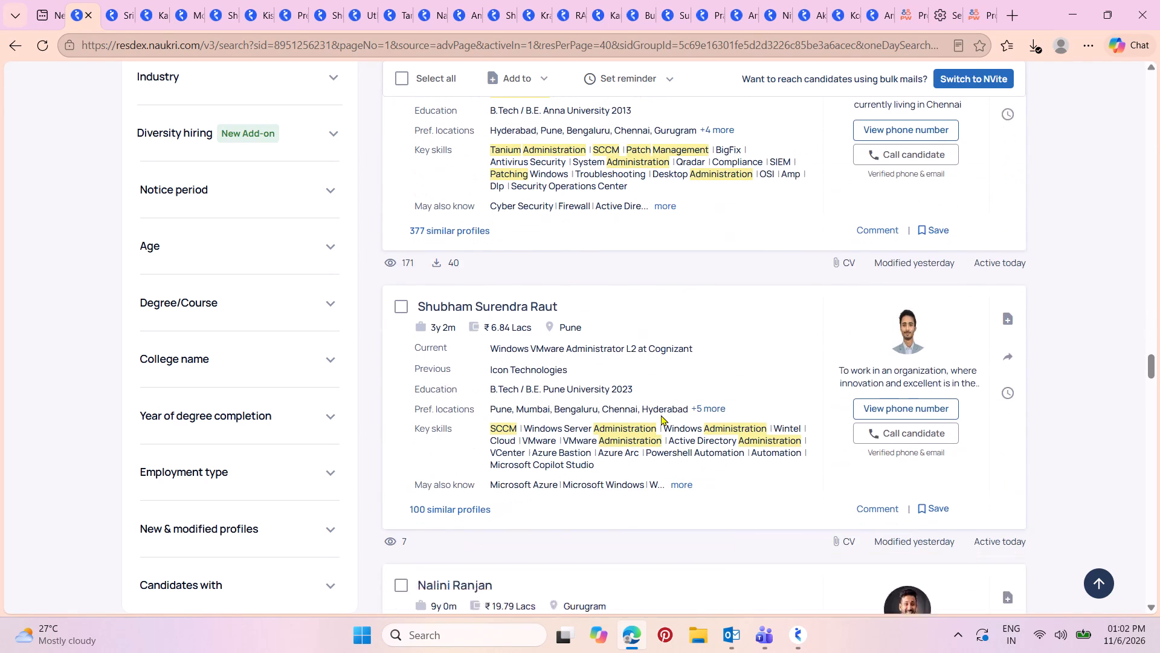
{"action": "scroll", "coordinate": [661, 415], "scroll_direction": "down", "scroll_amount": 13}
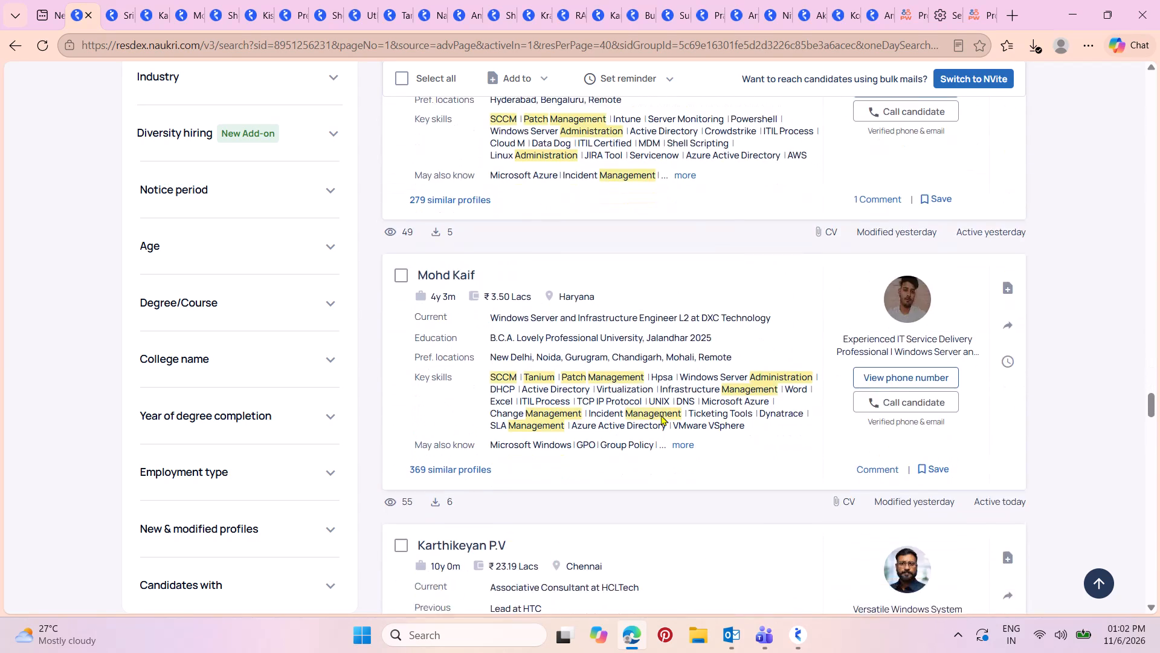
{"action": "scroll", "coordinate": [661, 415], "scroll_direction": "down", "scroll_amount": 8}
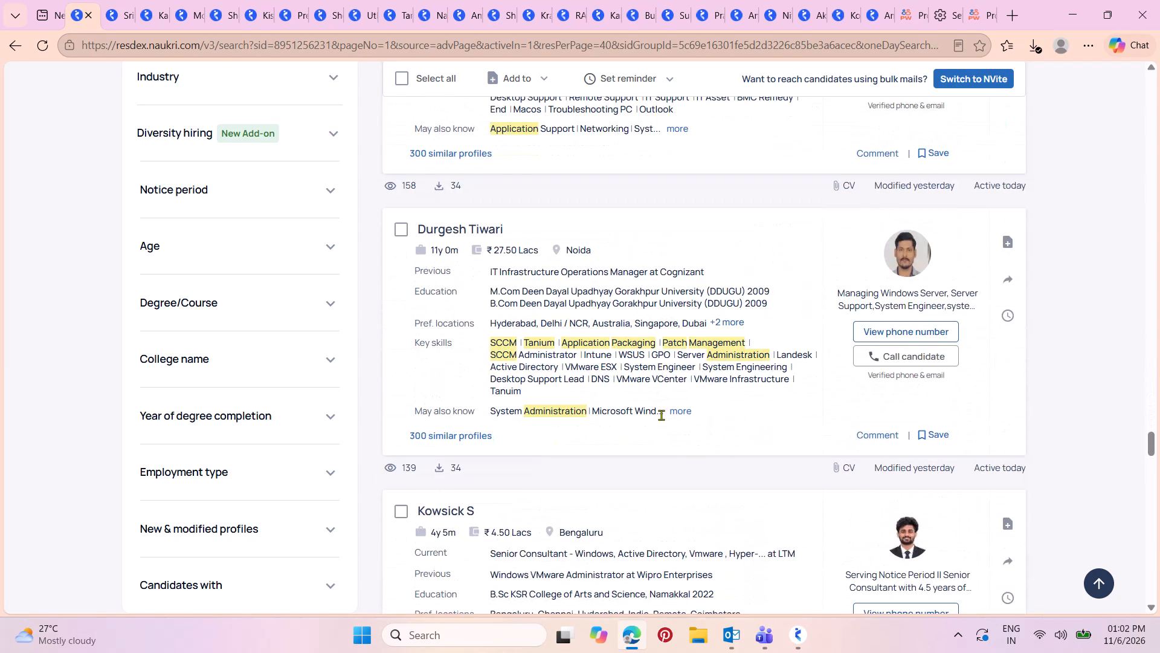
{"action": "scroll", "coordinate": [661, 415], "scroll_direction": "down", "scroll_amount": 3}
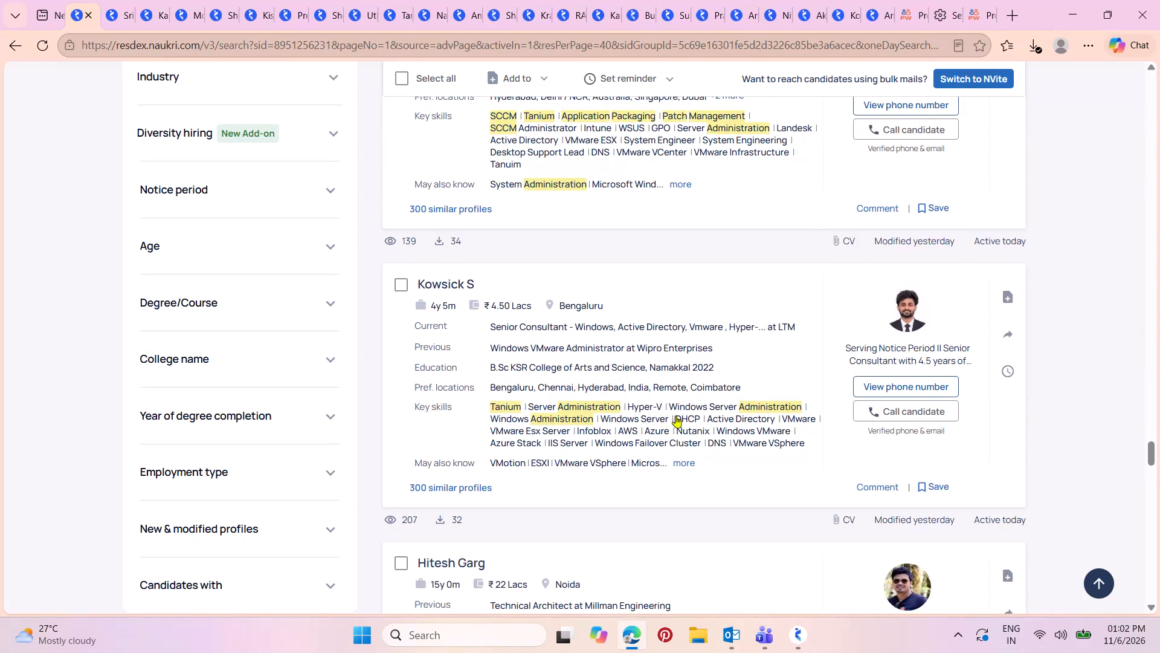
{"action": "scroll", "coordinate": [676, 416], "scroll_direction": "down", "scroll_amount": 5}
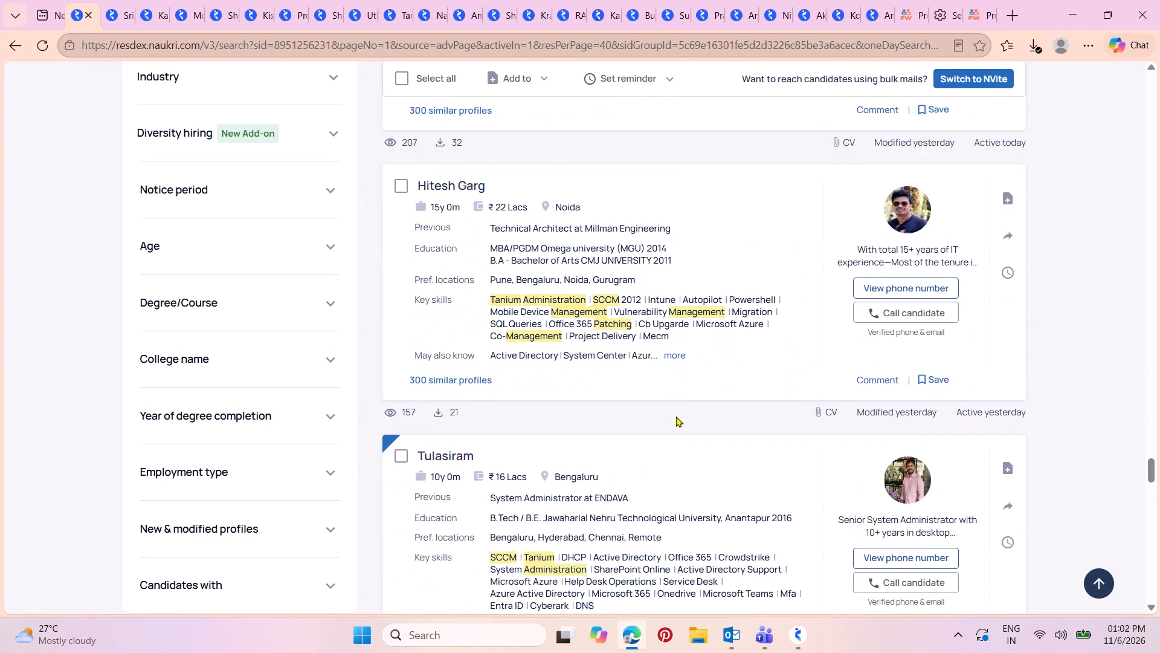
{"action": "scroll", "coordinate": [676, 416], "scroll_direction": "down", "scroll_amount": 6}
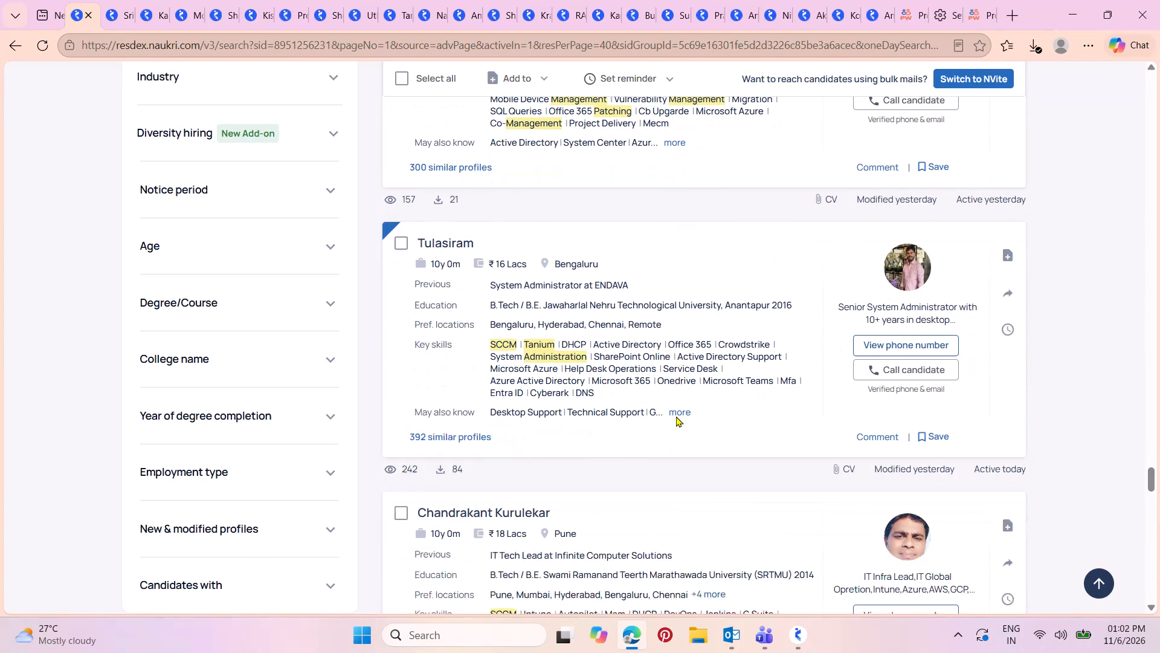
{"action": "scroll", "coordinate": [676, 416], "scroll_direction": "down", "scroll_amount": 4}
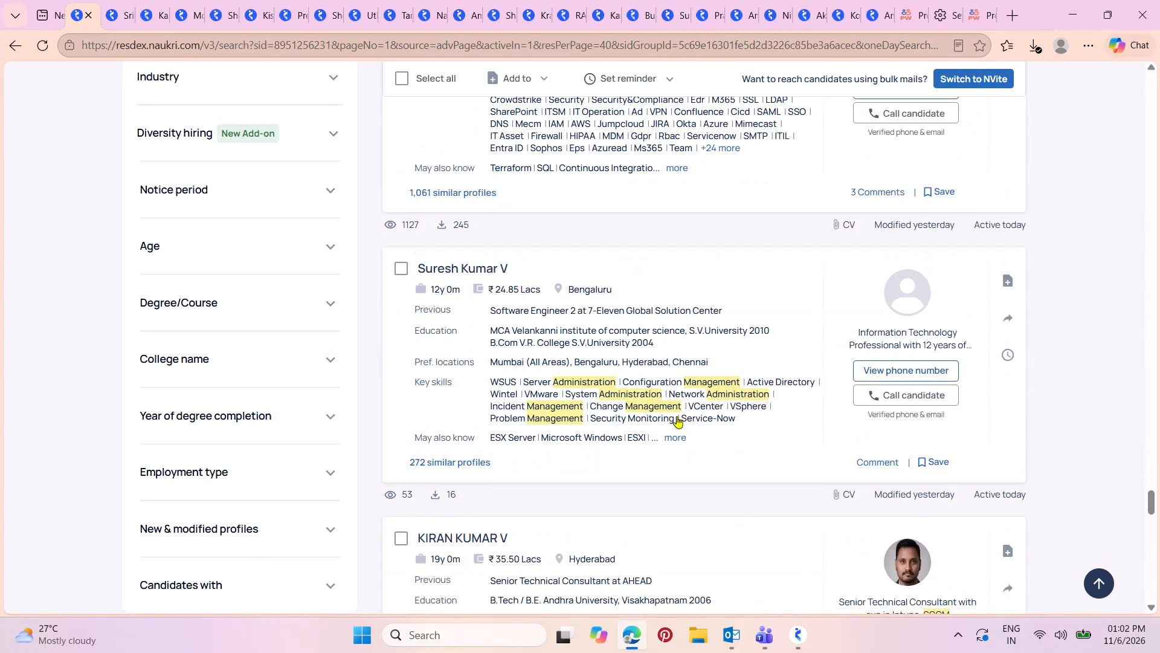
{"action": "scroll", "coordinate": [683, 411], "scroll_direction": "down", "scroll_amount": 2}
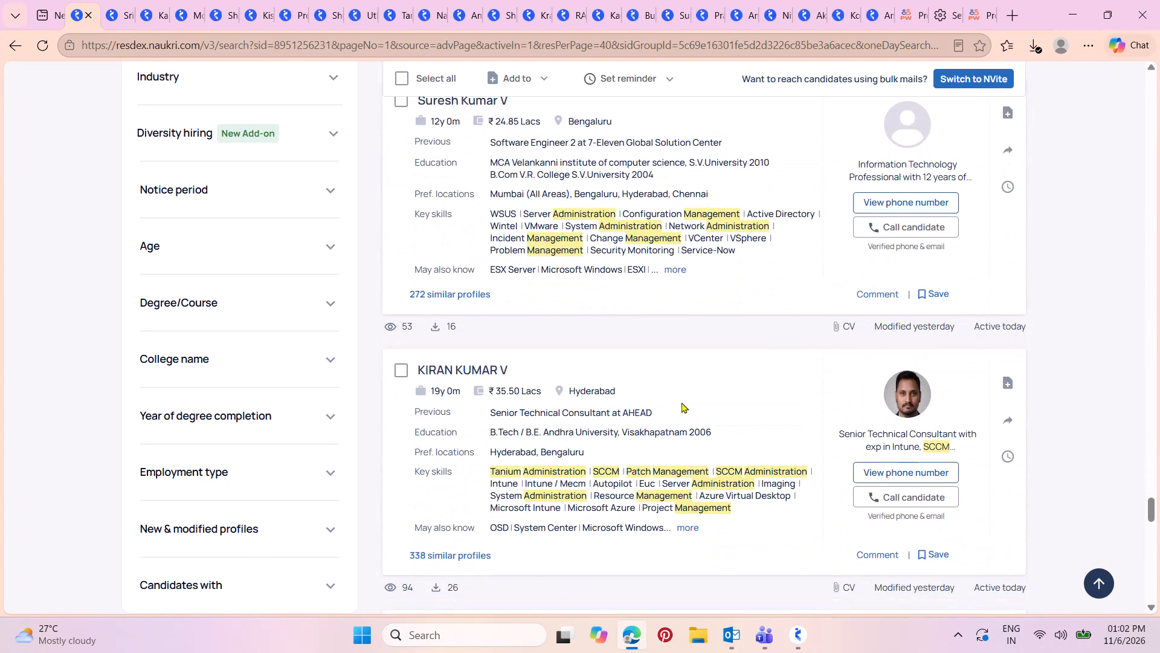
{"action": "scroll", "coordinate": [681, 402], "scroll_direction": "down", "scroll_amount": 2}
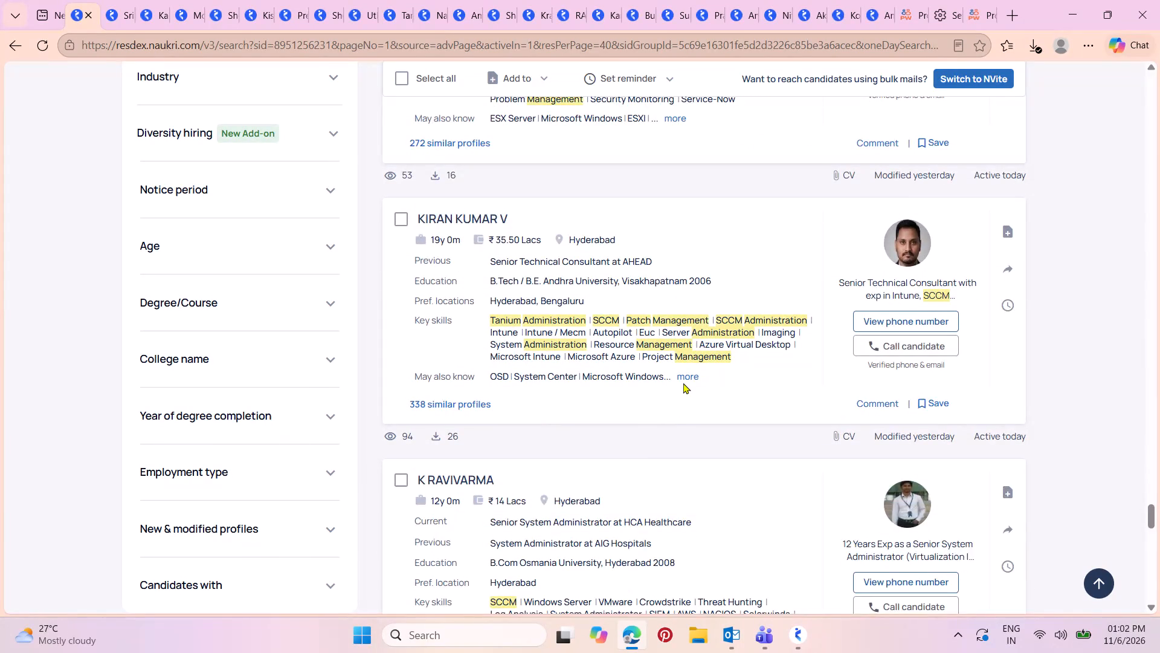
{"action": "scroll", "coordinate": [683, 383], "scroll_direction": "down", "scroll_amount": 10}
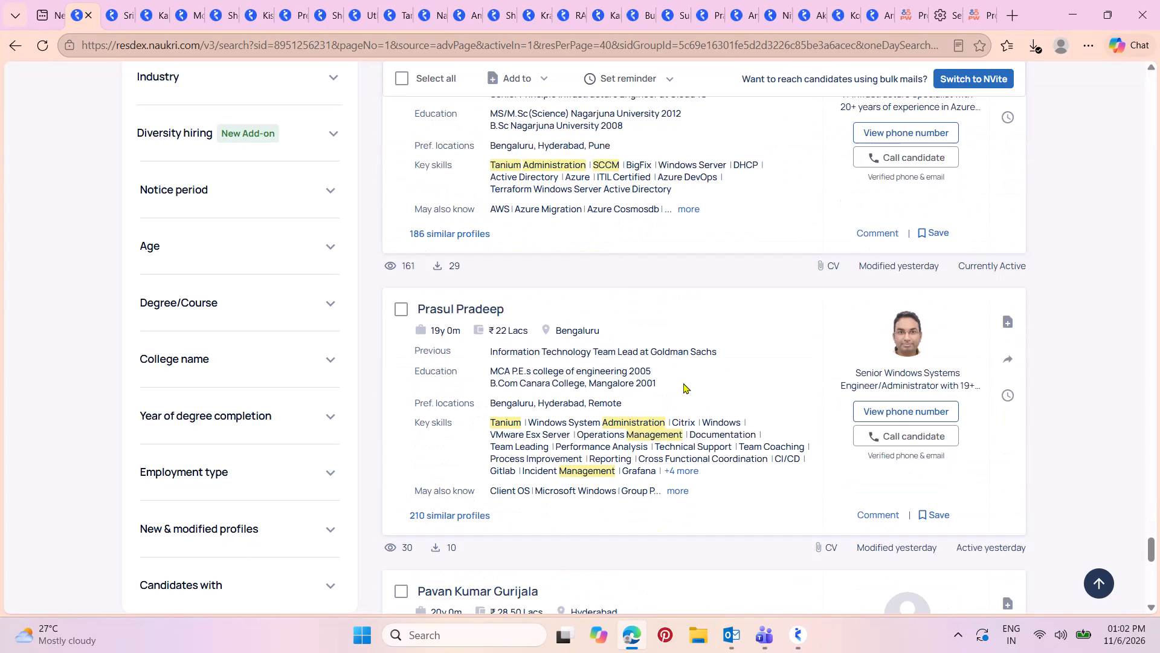
{"action": "scroll", "coordinate": [683, 383], "scroll_direction": "down", "scroll_amount": 5}
{"action": "scroll", "coordinate": [683, 383], "scroll_direction": "up", "scroll_amount": 1}
{"action": "scroll", "coordinate": [683, 383], "scroll_direction": "down", "scroll_amount": 4}
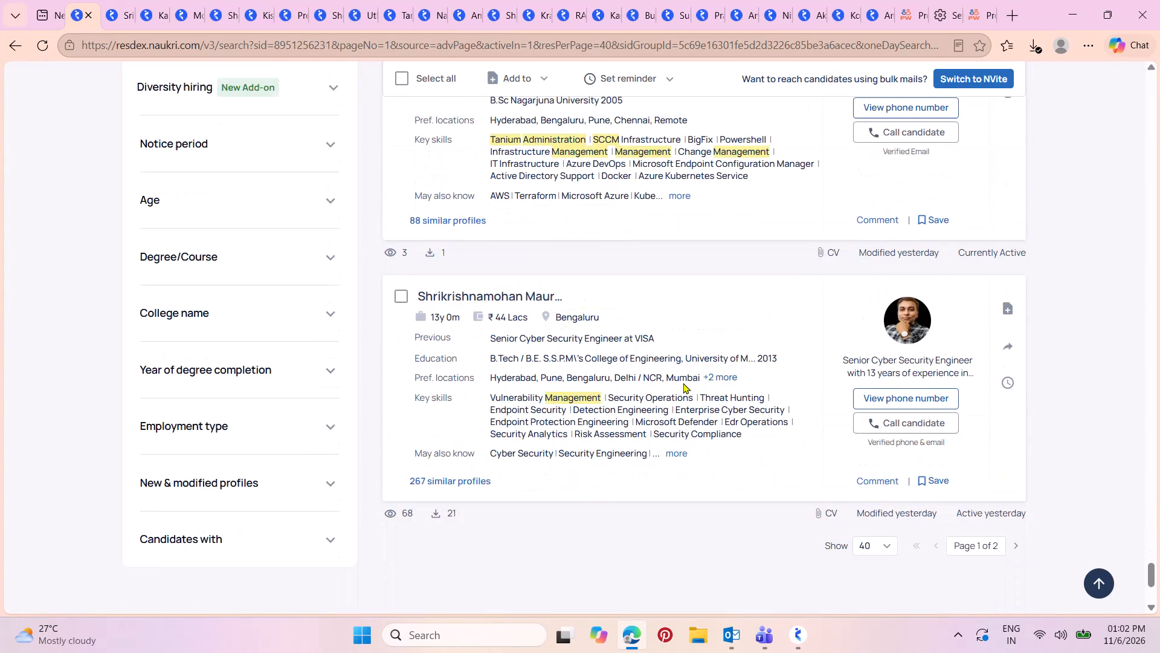
Go to page 2 of the candidate search results.
{"action": "left_click", "coordinate": [1013, 519]}
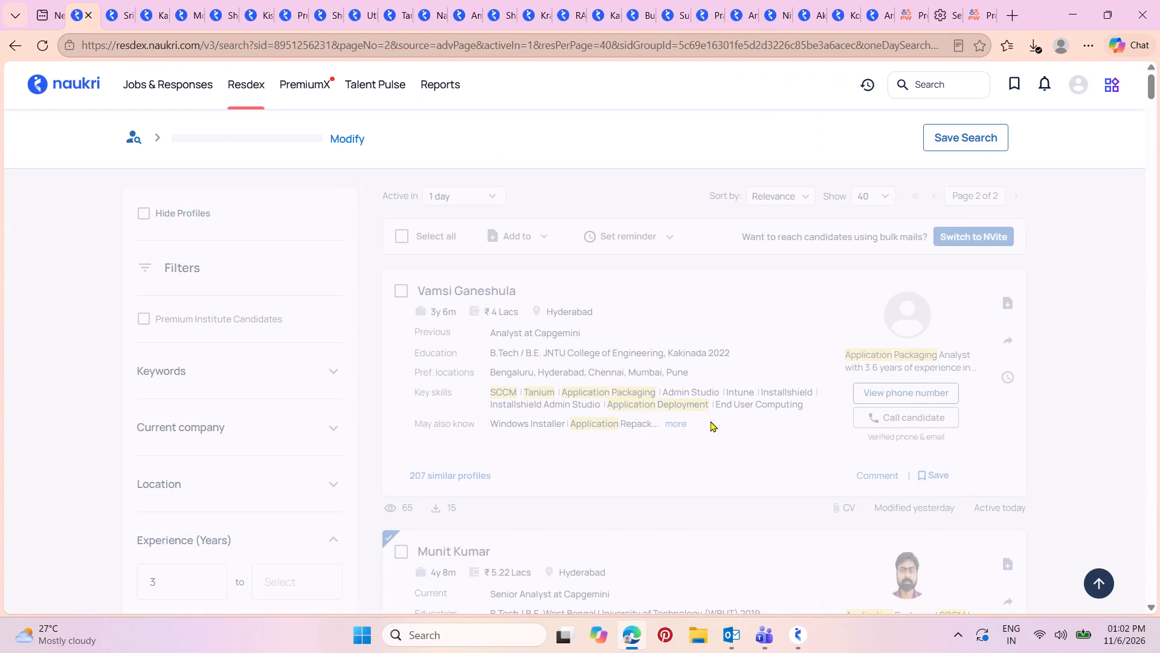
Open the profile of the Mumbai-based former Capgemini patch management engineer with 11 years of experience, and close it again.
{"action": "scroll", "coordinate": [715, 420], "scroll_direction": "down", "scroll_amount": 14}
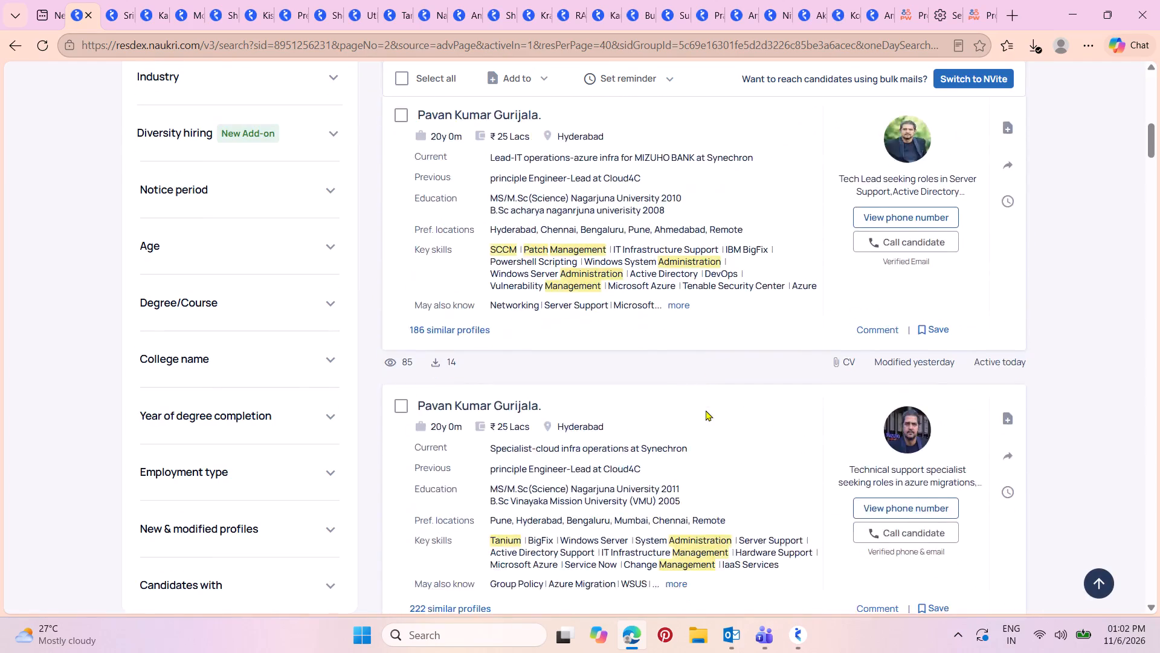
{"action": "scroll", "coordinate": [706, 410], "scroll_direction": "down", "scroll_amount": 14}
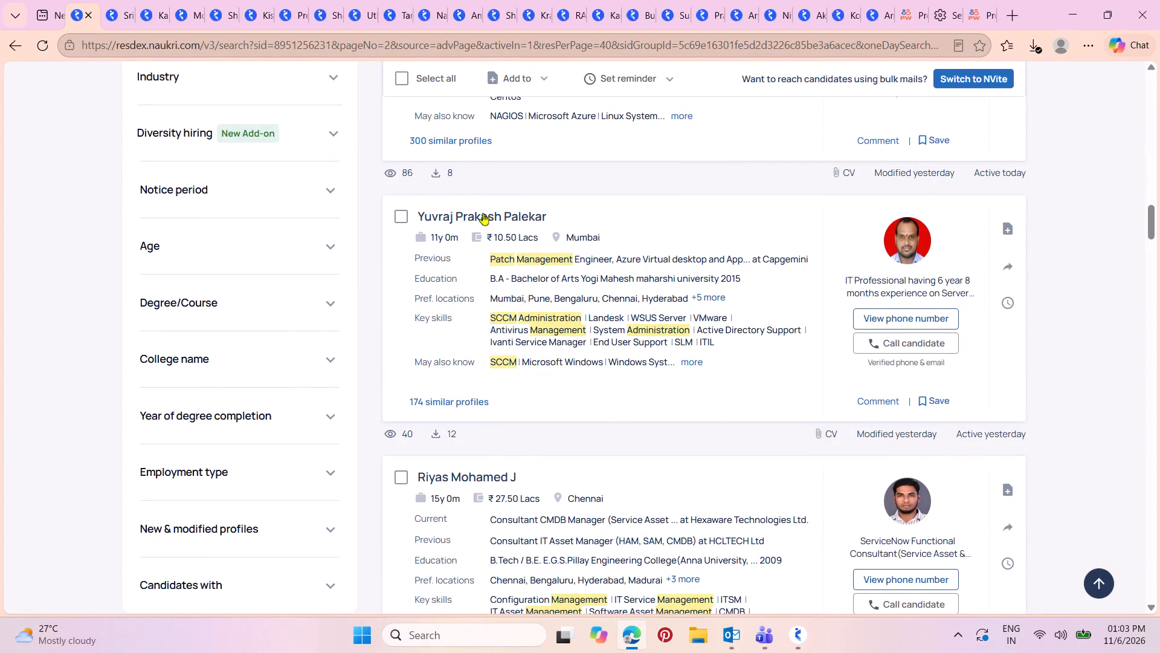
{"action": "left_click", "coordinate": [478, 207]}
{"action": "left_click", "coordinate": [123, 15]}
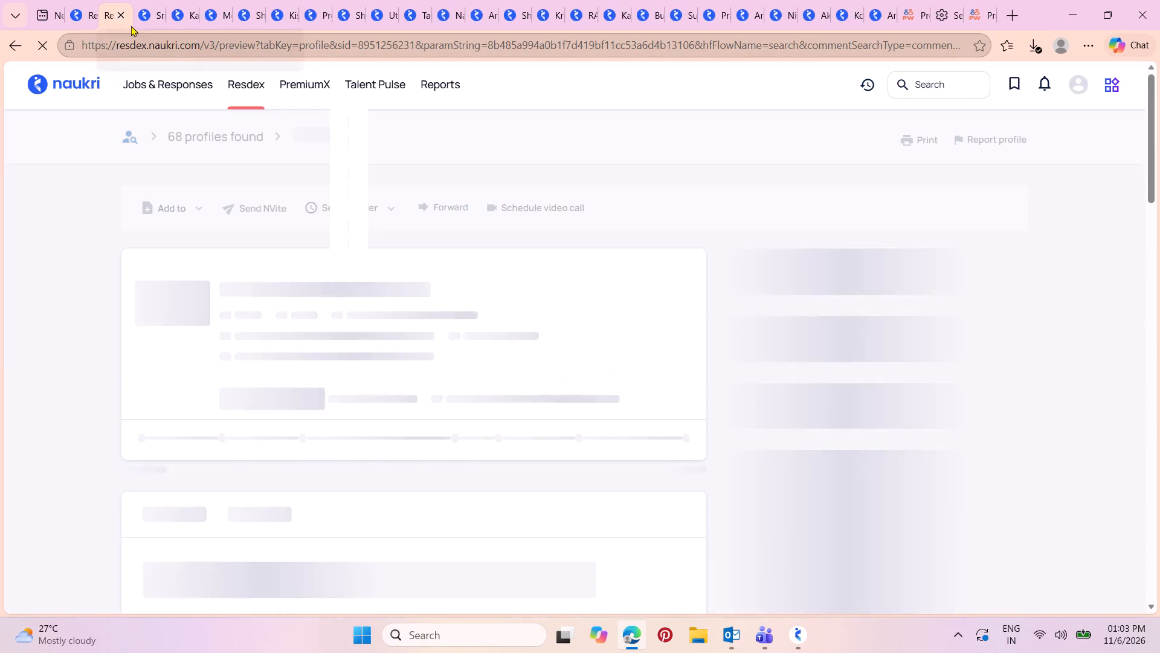
Examine the further candidate cards on the second results page for relevant administration, patching and endpoint management skills.
{"action": "scroll", "coordinate": [648, 440], "scroll_direction": "down", "scroll_amount": 4}
{"action": "scroll", "coordinate": [773, 450], "scroll_direction": "down", "scroll_amount": 19}
{"action": "scroll", "coordinate": [773, 450], "scroll_direction": "down", "scroll_amount": 5}
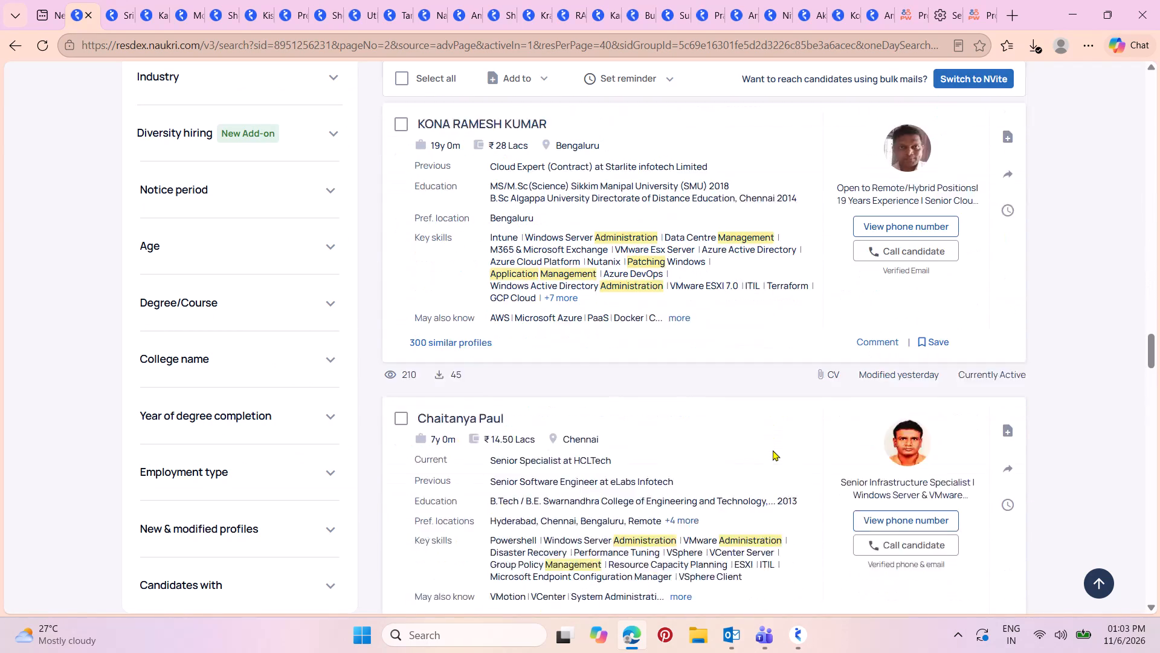
{"action": "scroll", "coordinate": [773, 450], "scroll_direction": "down", "scroll_amount": 11}
{"action": "scroll", "coordinate": [773, 450], "scroll_direction": "up", "scroll_amount": 1}
{"action": "scroll", "coordinate": [773, 450], "scroll_direction": "down", "scroll_amount": 7}
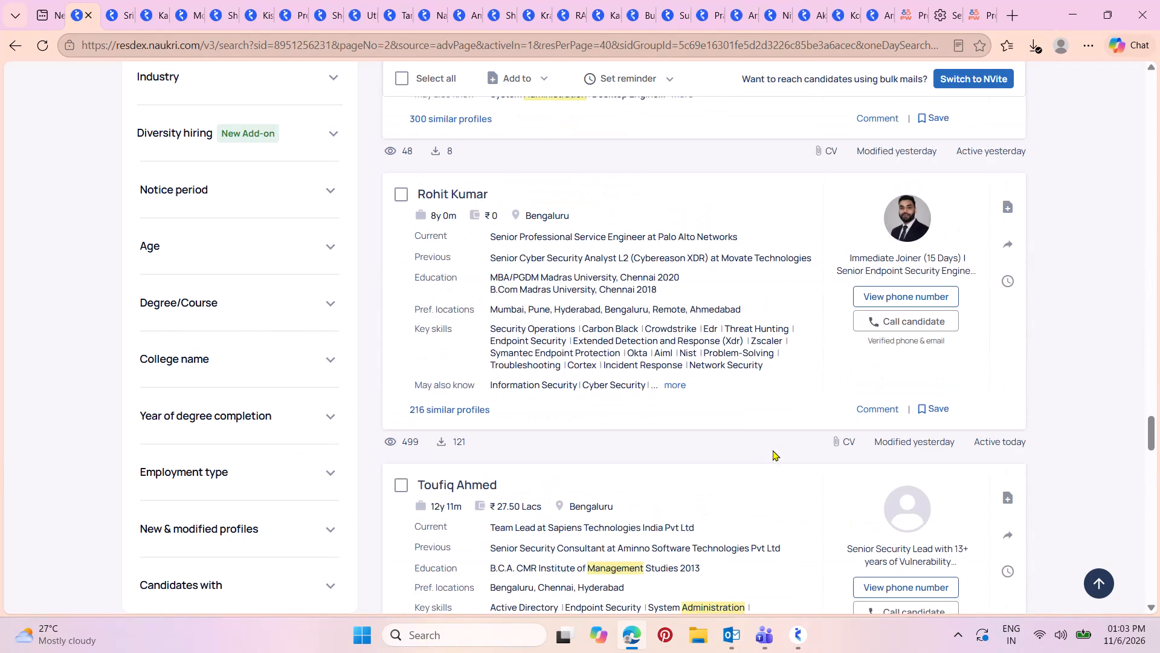
{"action": "scroll", "coordinate": [773, 450], "scroll_direction": "down", "scroll_amount": 16}
{"action": "scroll", "coordinate": [773, 450], "scroll_direction": "down", "scroll_amount": 5}
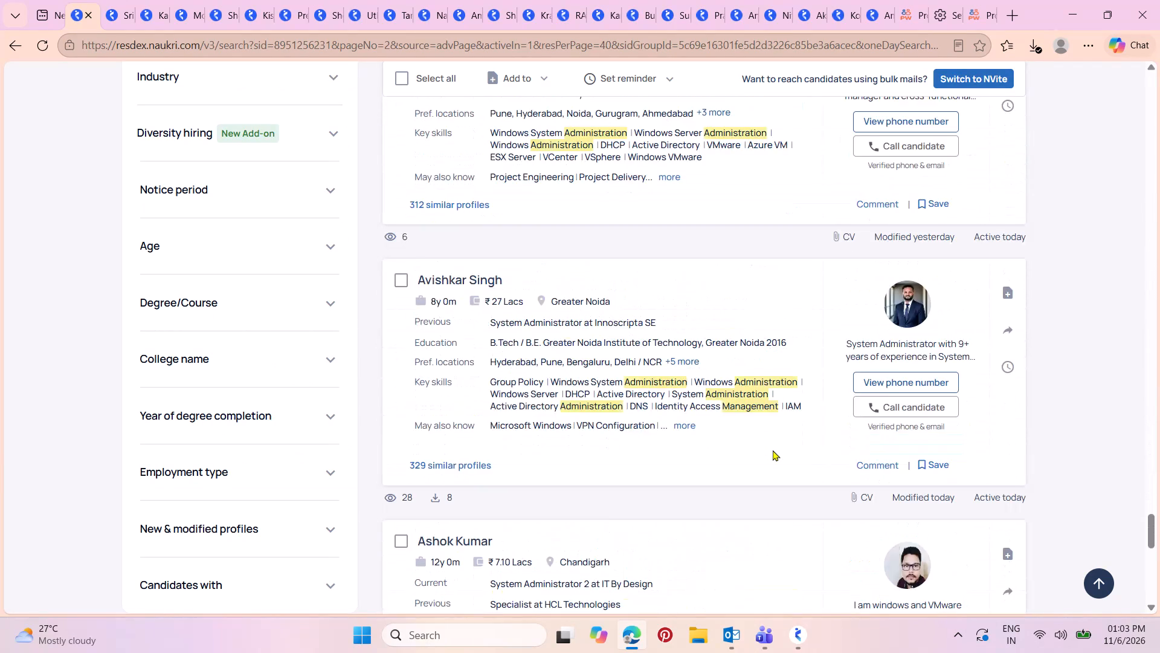
Examine the last candidate cards on the second results page for matching administration and management skills.
{"action": "scroll", "coordinate": [773, 450], "scroll_direction": "down", "scroll_amount": 10}
{"action": "scroll", "coordinate": [745, 473], "scroll_direction": "up", "scroll_amount": 1}
{"action": "scroll", "coordinate": [745, 473], "scroll_direction": "down", "scroll_amount": 3}
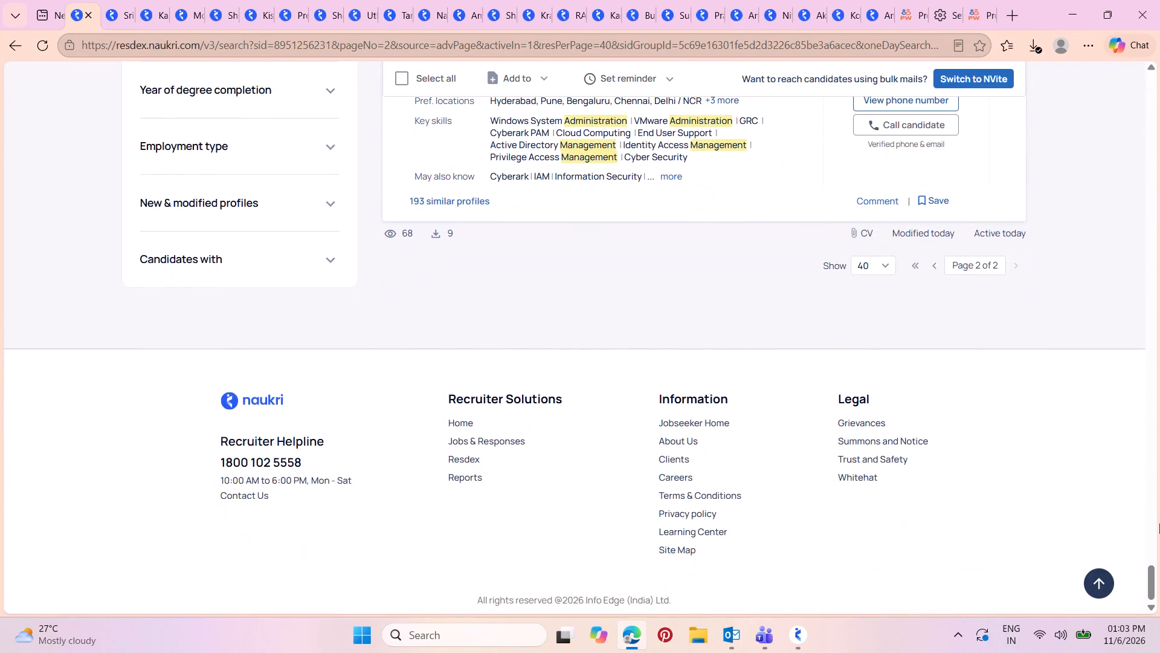
Reopen the current candidate search for modification.
{"action": "left_click_drag", "start_coordinate": [1148, 598], "coordinate": [1153, 99]}
{"action": "left_click", "coordinate": [662, 144]}
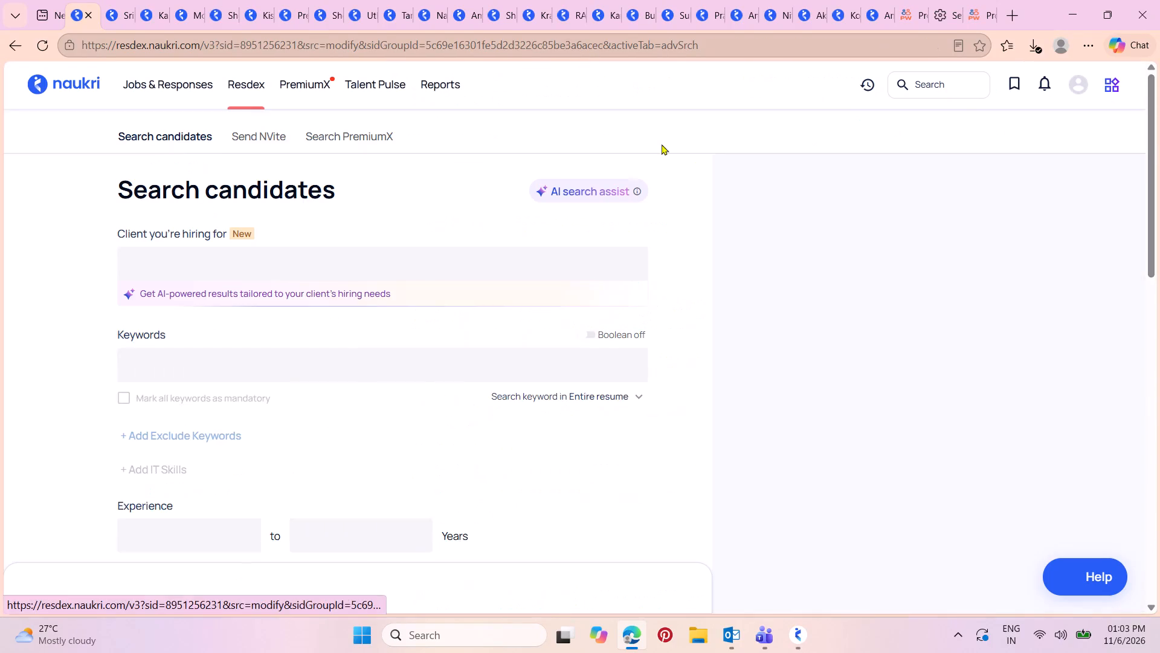
{"action": "left_click", "coordinate": [46, 293]}
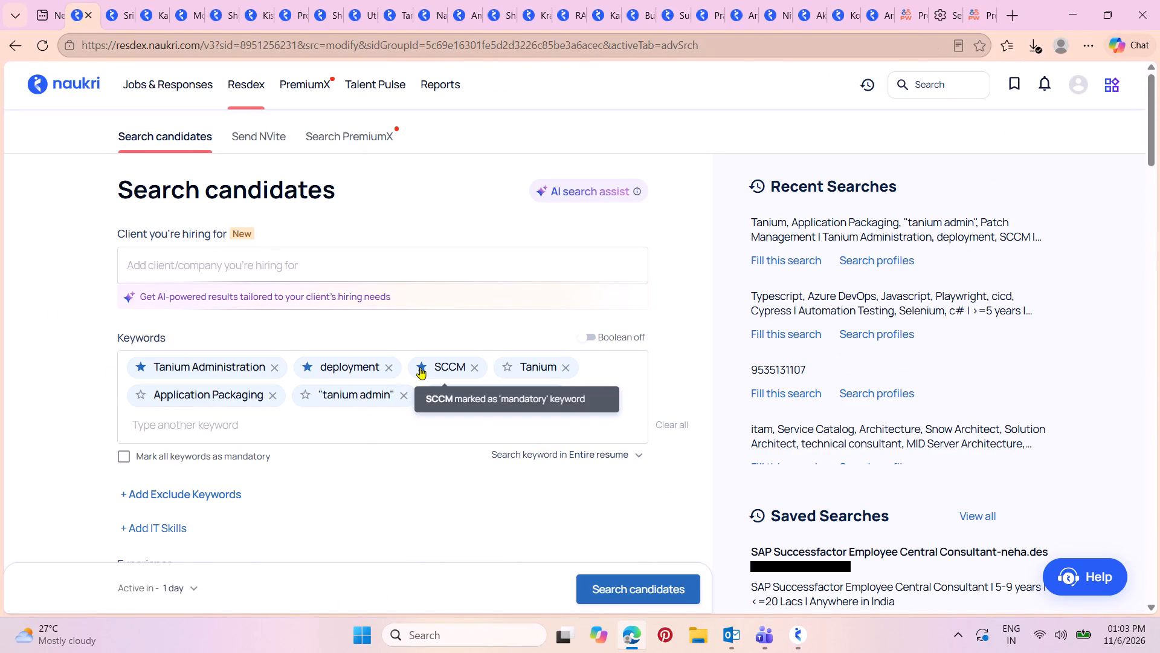
Clear all current candidate locations from the search criteria, keeping candidates who prefer to relocate included.
{"action": "scroll", "coordinate": [390, 441], "scroll_direction": "down", "scroll_amount": 4}
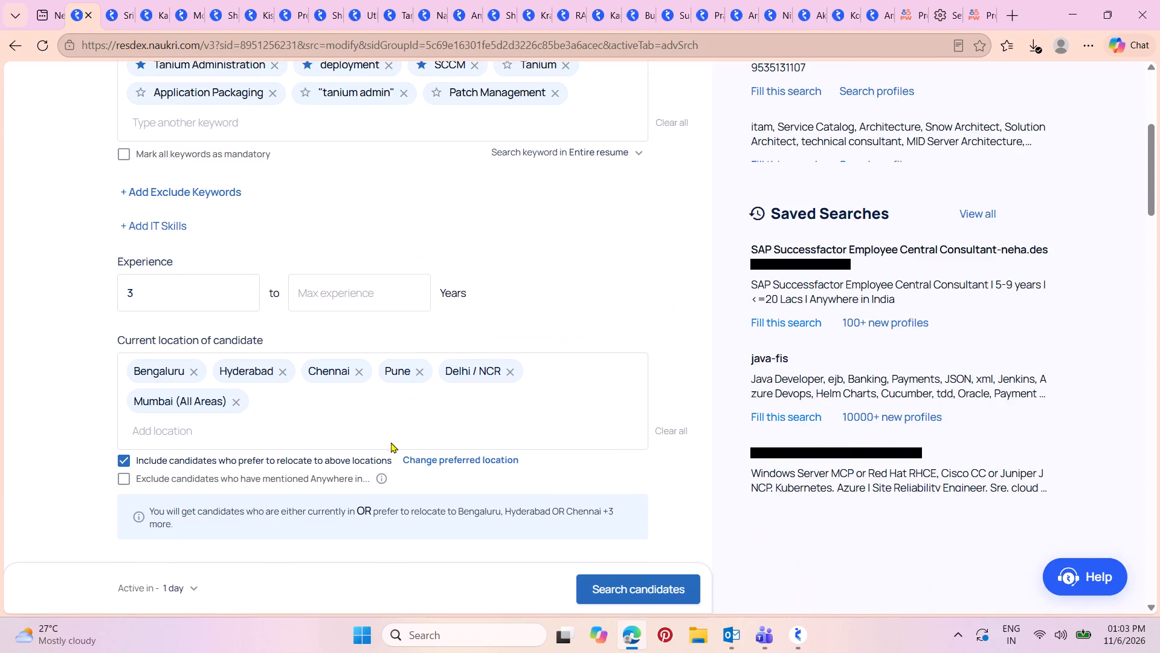
{"action": "left_click", "coordinate": [130, 466]}
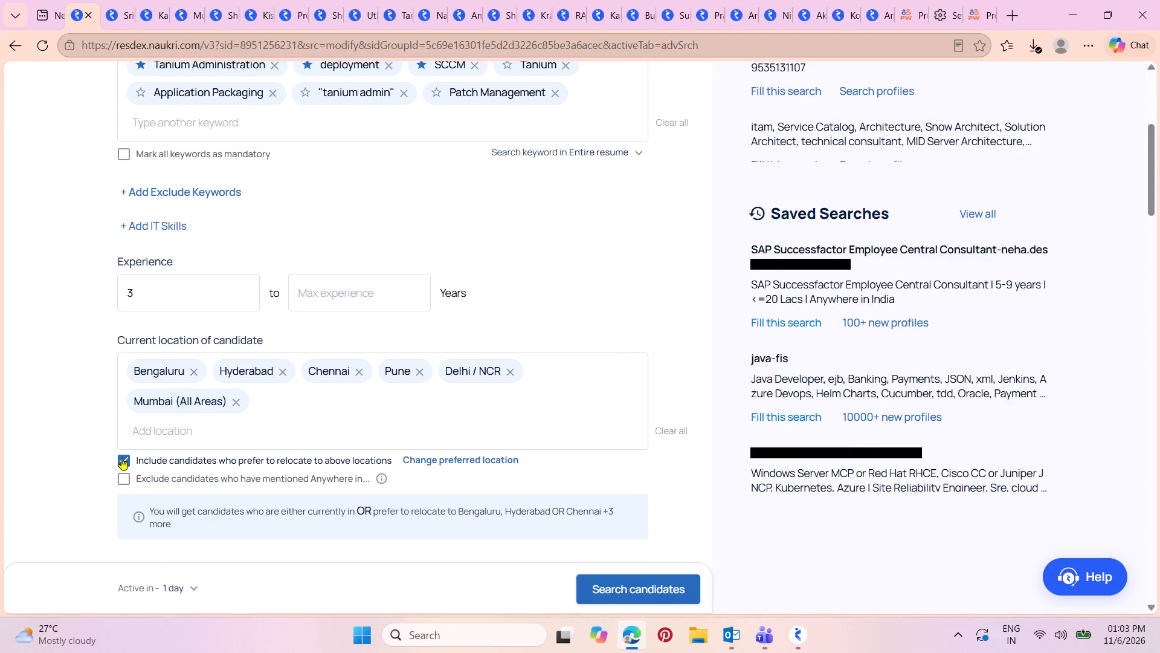
{"action": "left_click", "coordinate": [121, 458]}
{"action": "left_click", "coordinate": [121, 458]}
{"action": "left_click", "coordinate": [688, 432]}
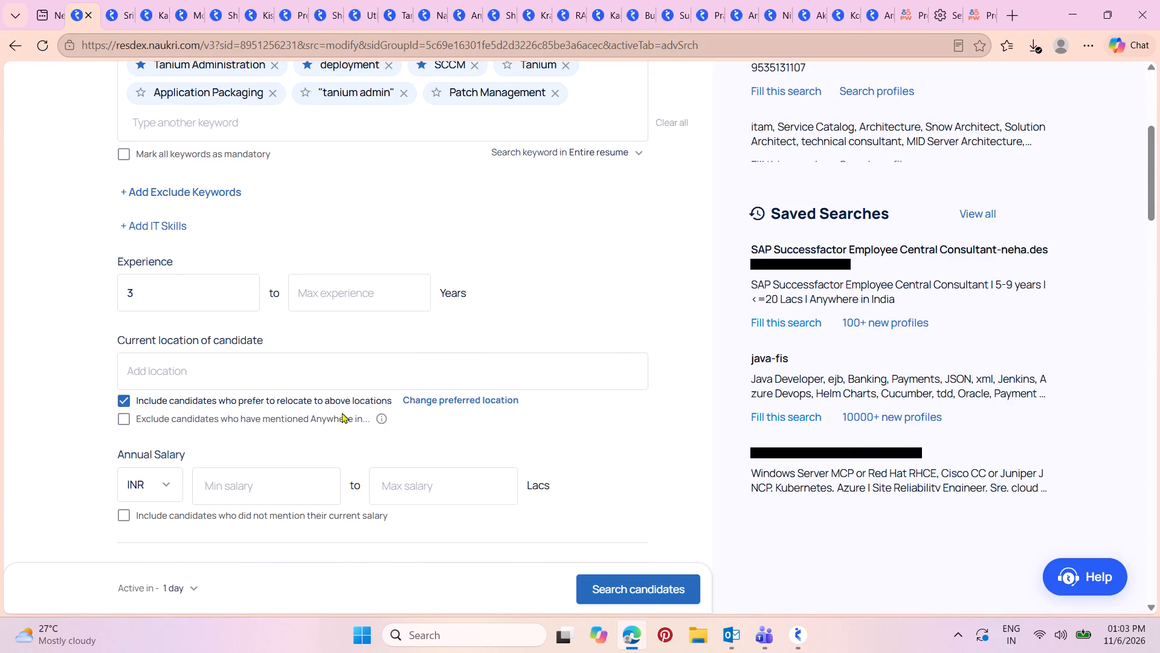
{"action": "left_click", "coordinate": [224, 374]}
{"action": "left_click", "coordinate": [51, 385]}
Review the company, designation and notice period criteria further down the search form.
{"action": "scroll", "coordinate": [90, 424], "scroll_direction": "down", "scroll_amount": 10}
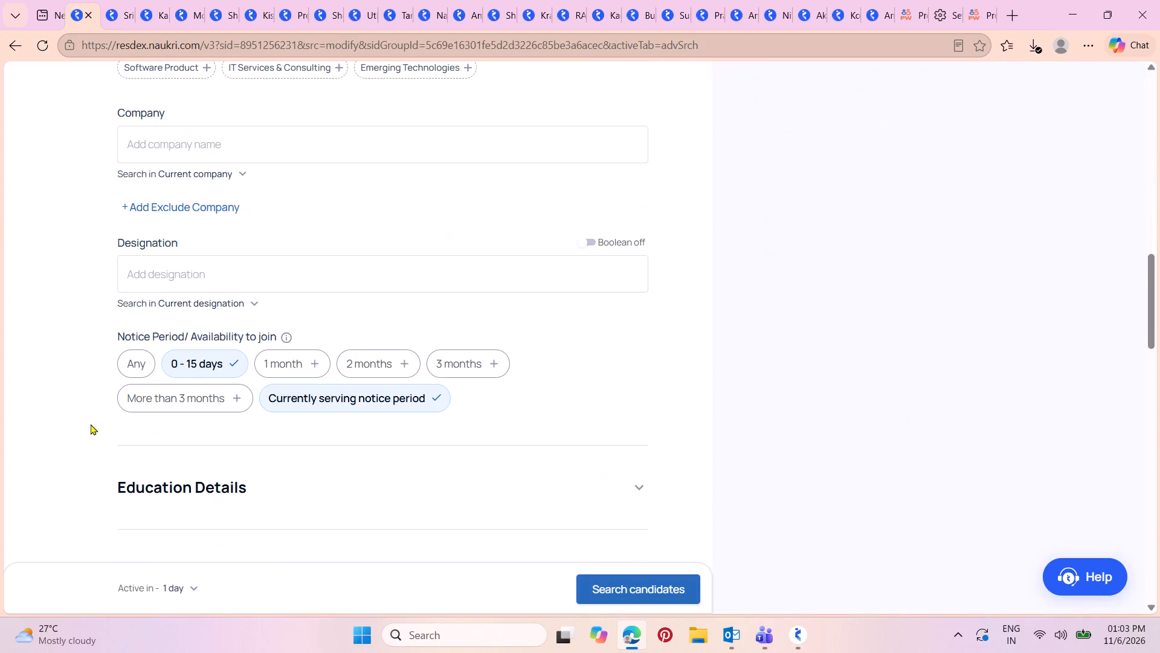
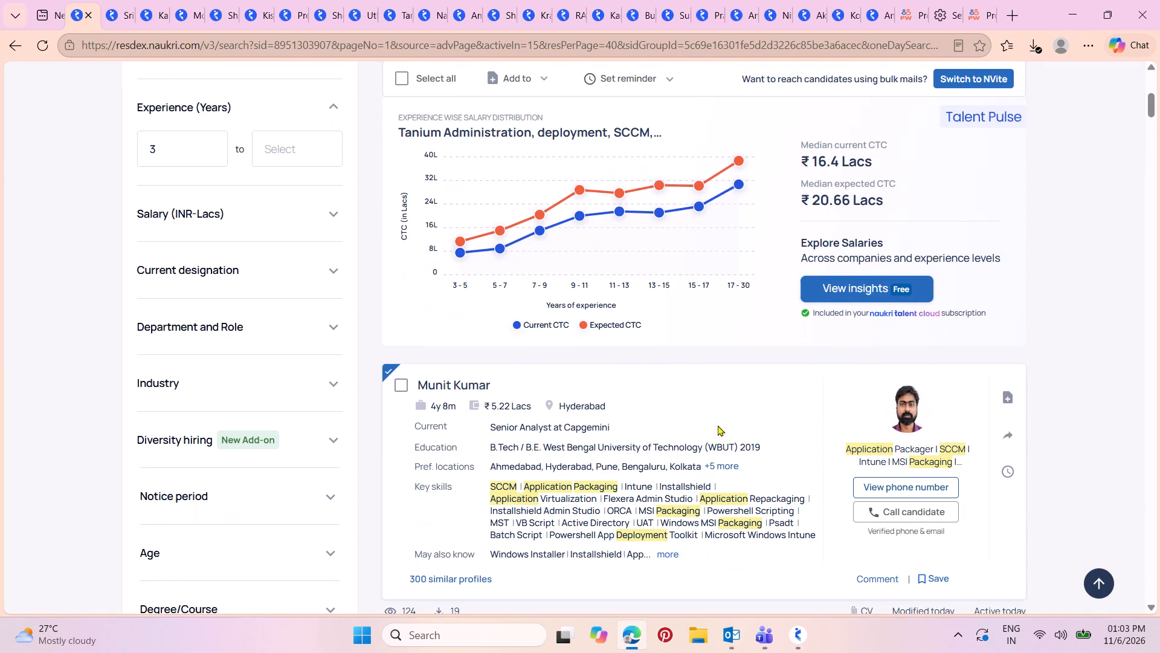
Open the recruiter comment on the card of the Hyderabad-based former HCL SCCM Administrator L2 with 4y 4m experience and read it.
{"action": "scroll", "coordinate": [718, 412], "scroll_direction": "down", "scroll_amount": 5}
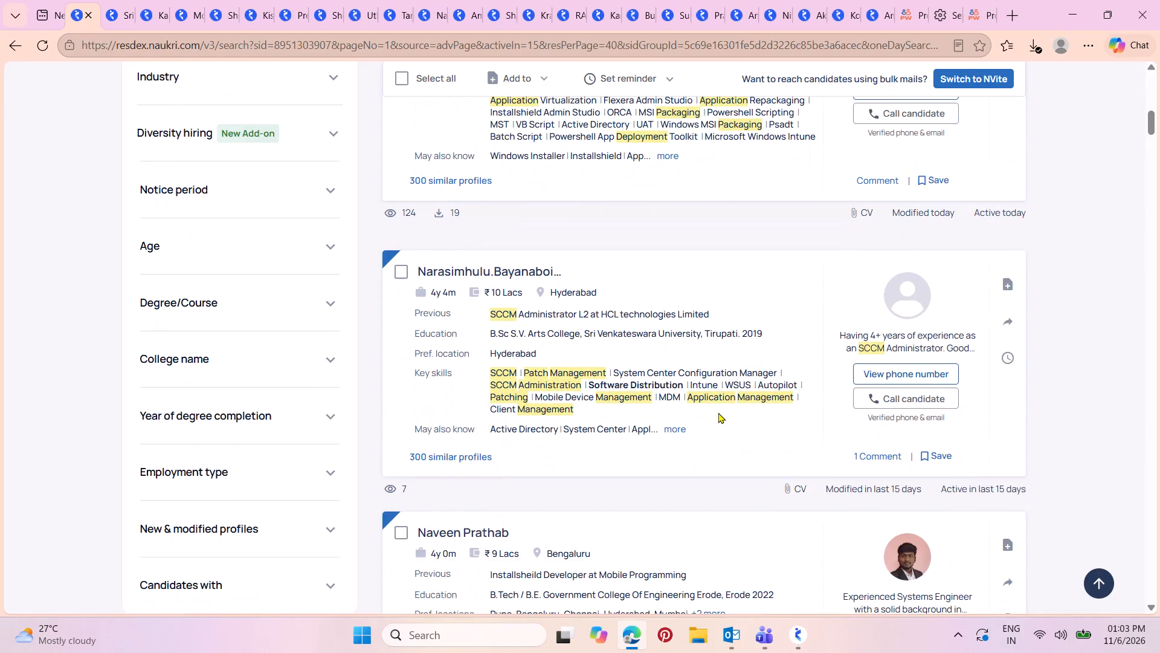
{"action": "scroll", "coordinate": [718, 412], "scroll_direction": "down", "scroll_amount": 2}
{"action": "left_click", "coordinate": [866, 307]}
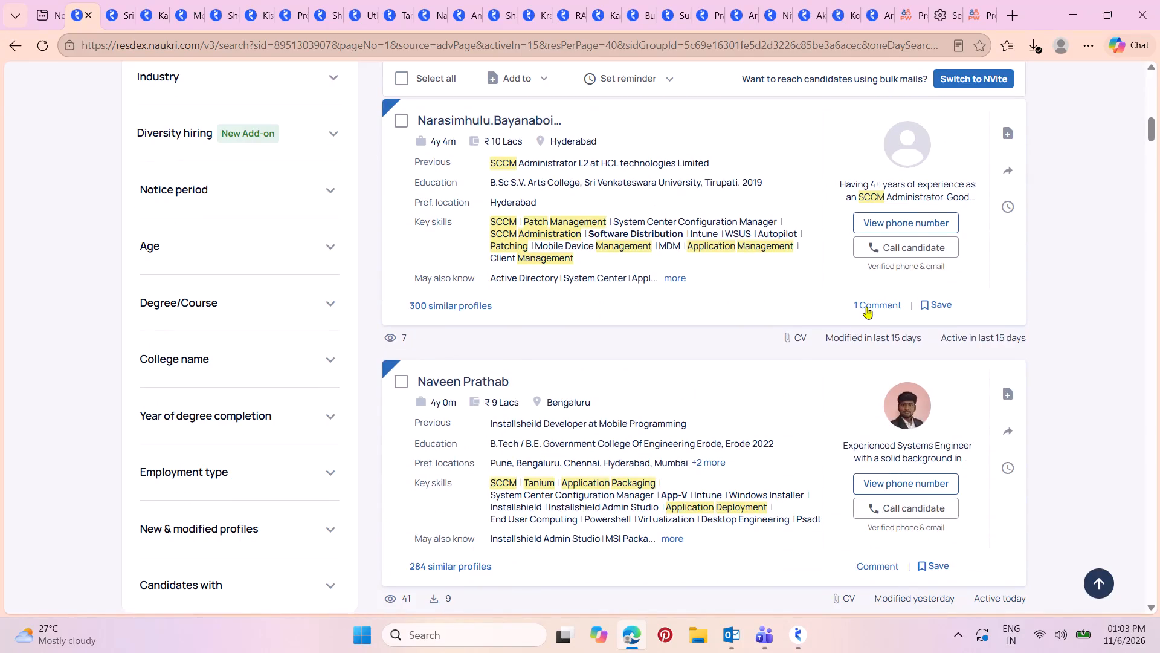
{"action": "scroll", "coordinate": [745, 412], "scroll_direction": "down", "scroll_amount": 3}
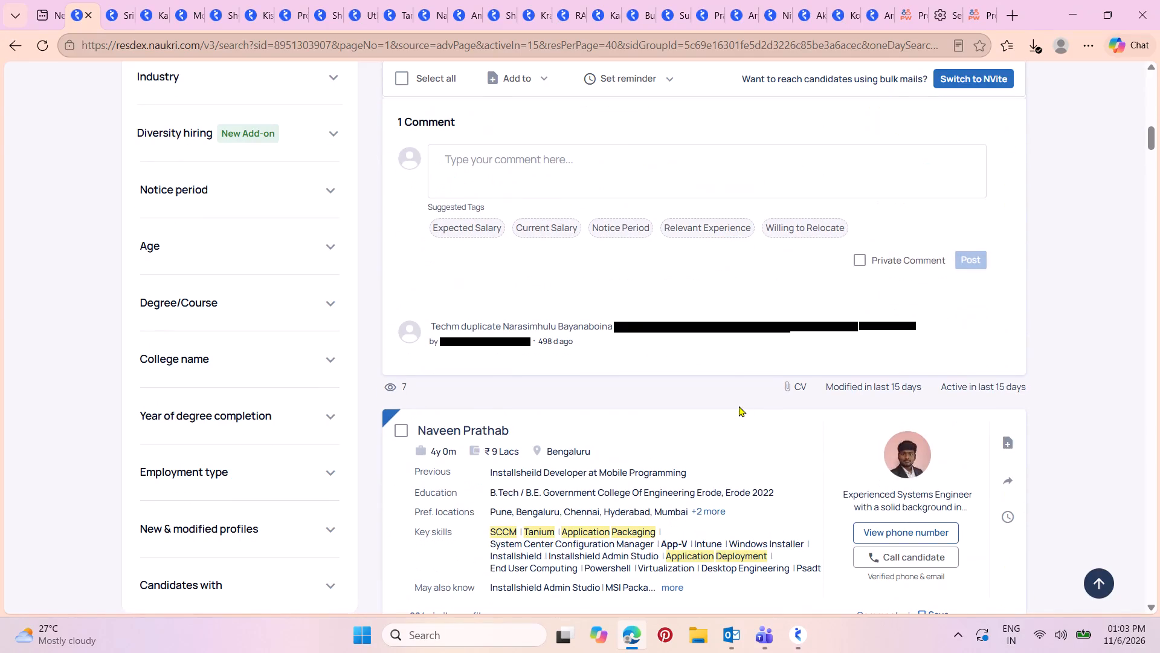
Open the profile of the Hyderabad-based former HCL SCCM Administrator L2 with the duplicate comment, and close it again.
{"action": "scroll", "coordinate": [738, 405], "scroll_direction": "up", "scroll_amount": 3}
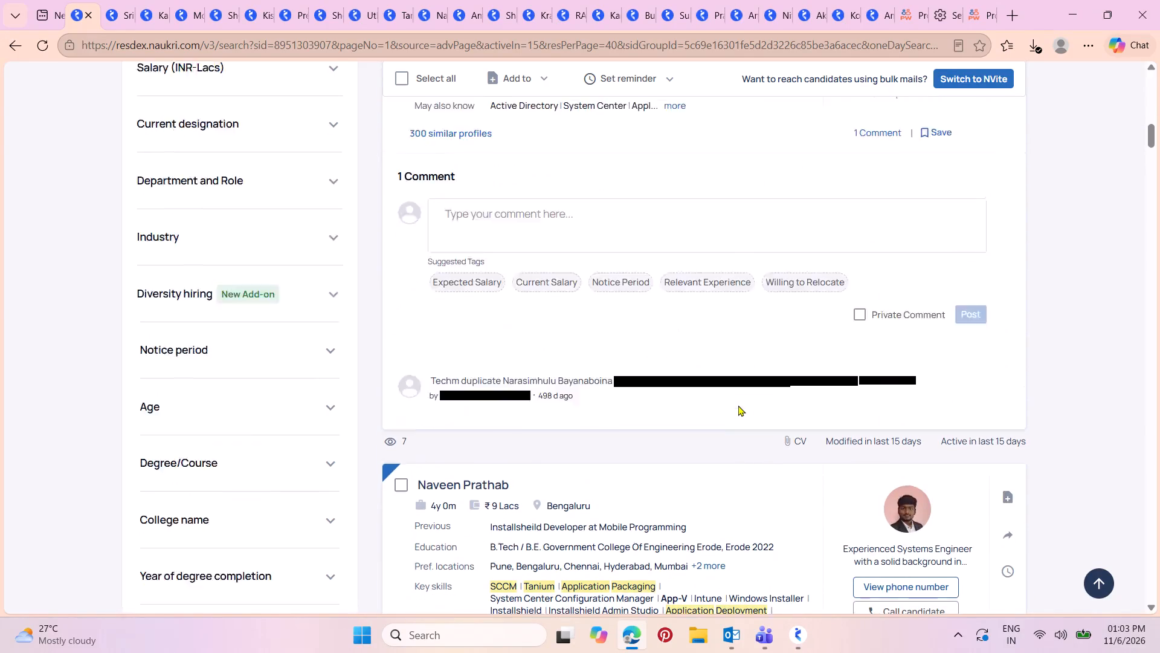
{"action": "left_click", "coordinate": [461, 123]}
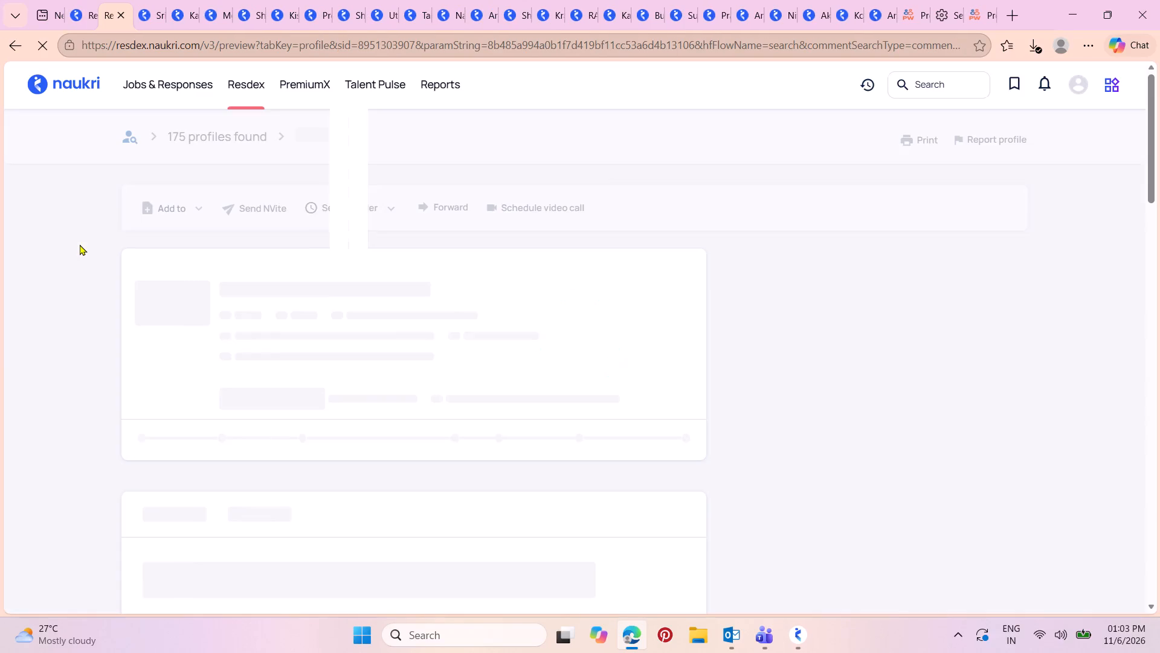
{"action": "left_click", "coordinate": [122, 11]}
Examine the following candidate cards in the results for Tanium, SCCM, application packaging and patch management skills.
{"action": "scroll", "coordinate": [657, 398], "scroll_direction": "down", "scroll_amount": 4}
{"action": "scroll", "coordinate": [749, 411], "scroll_direction": "down", "scroll_amount": 4}
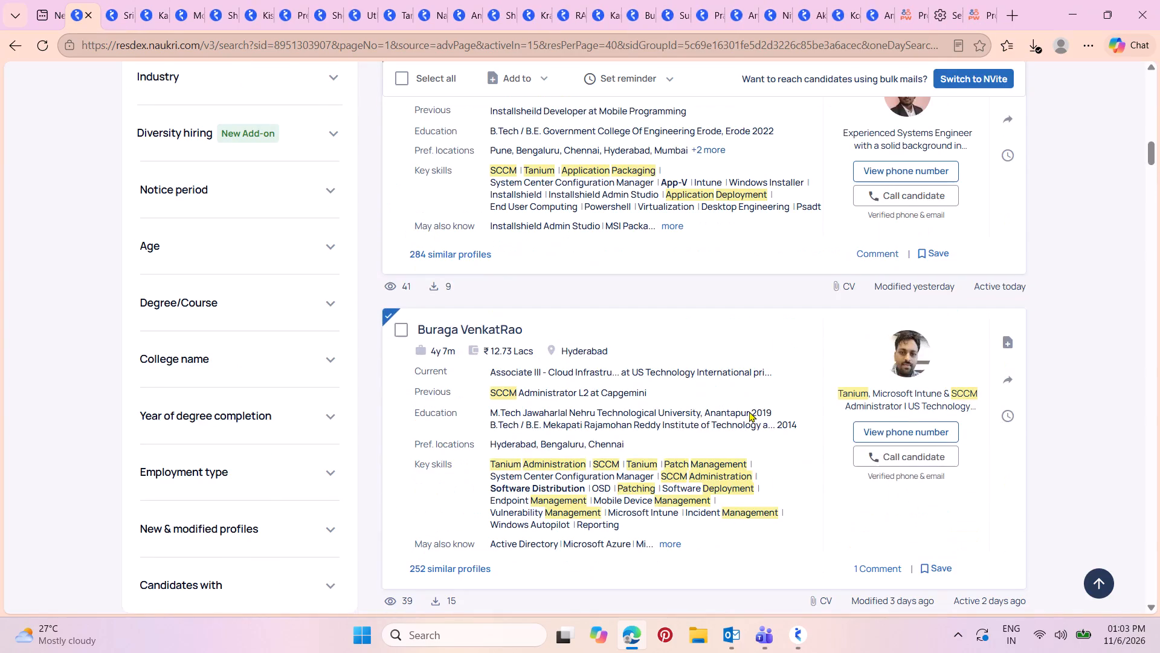
{"action": "scroll", "coordinate": [749, 411], "scroll_direction": "down", "scroll_amount": 9}
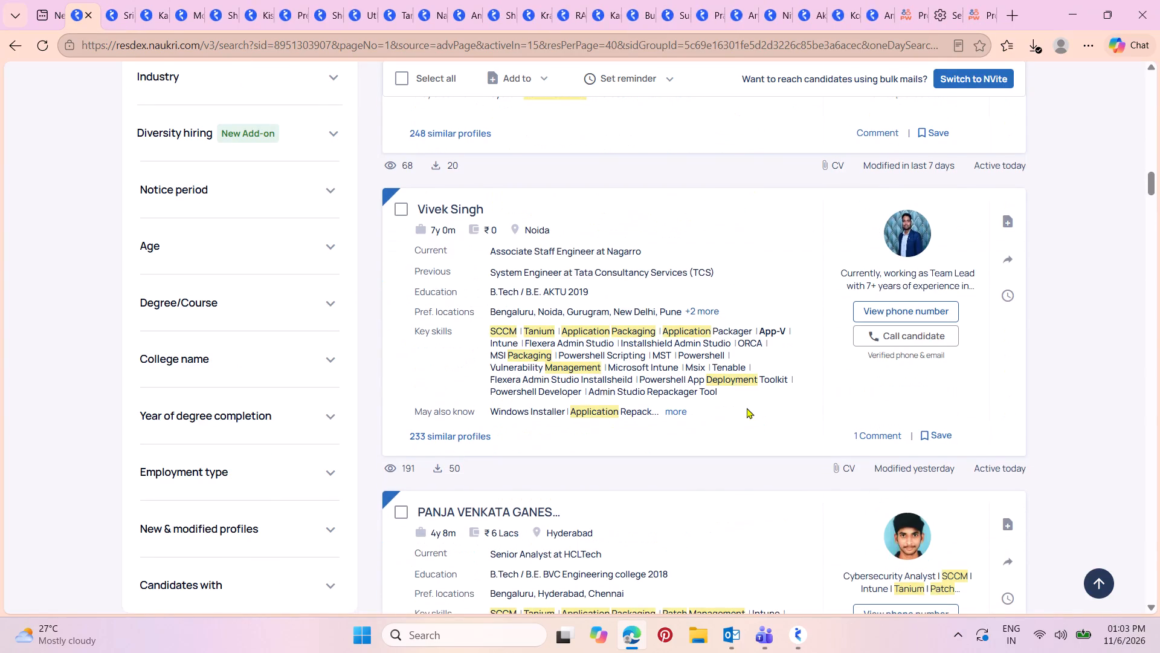
{"action": "scroll", "coordinate": [747, 408], "scroll_direction": "down", "scroll_amount": 6}
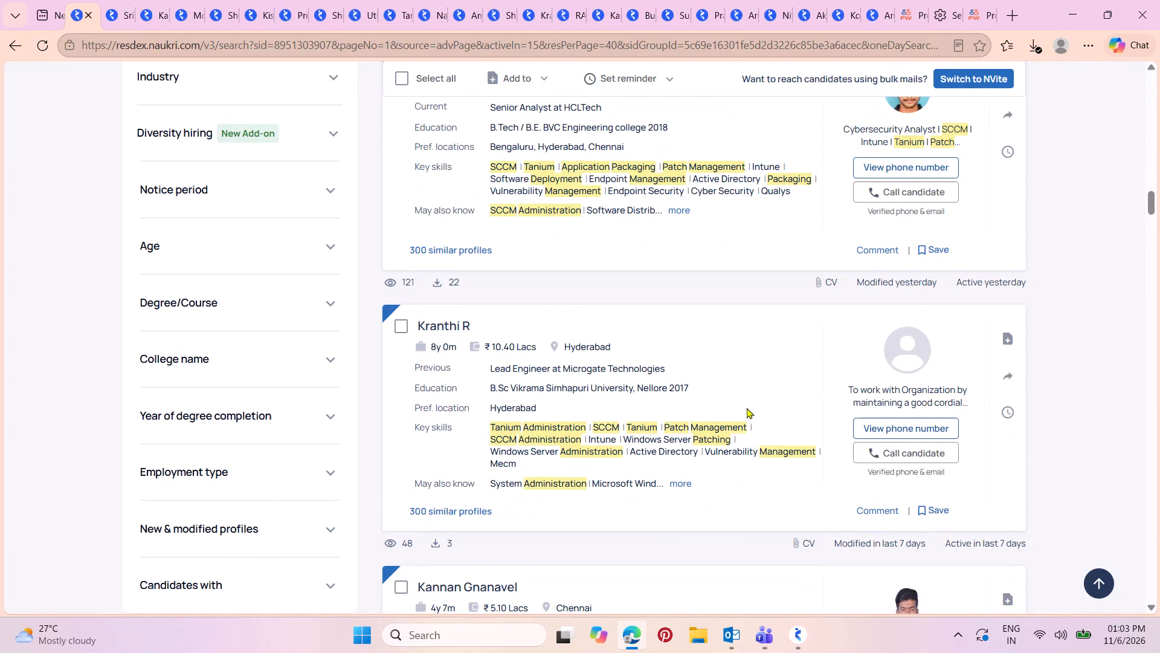
{"action": "scroll", "coordinate": [747, 408], "scroll_direction": "down", "scroll_amount": 8}
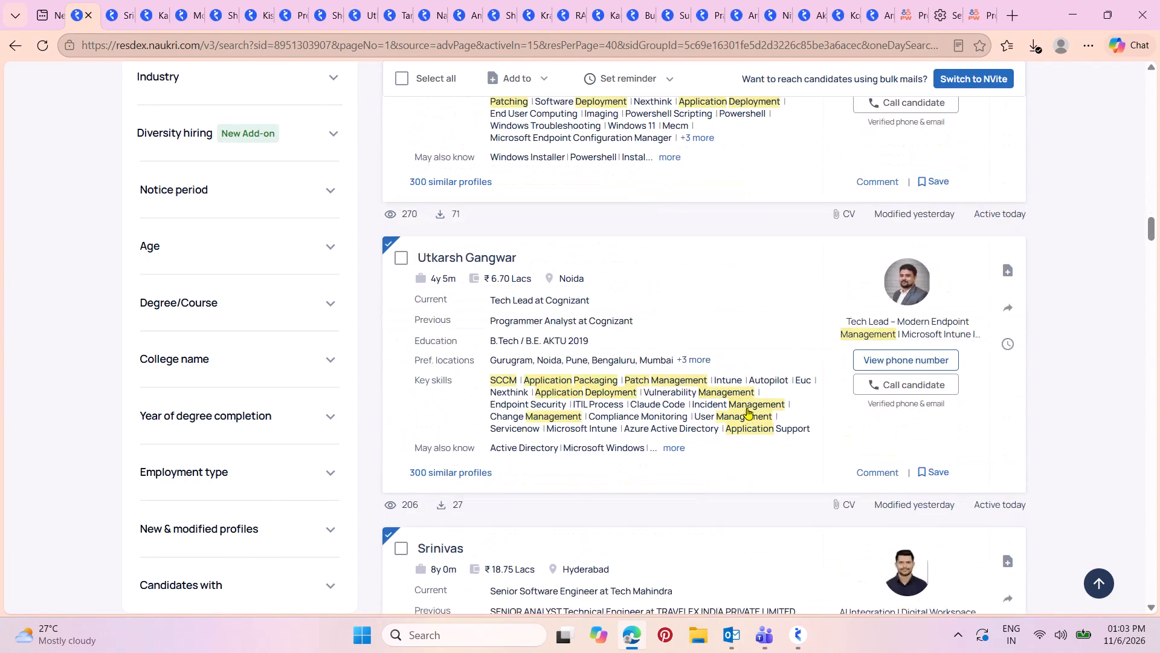
{"action": "scroll", "coordinate": [747, 408], "scroll_direction": "down", "scroll_amount": 5}
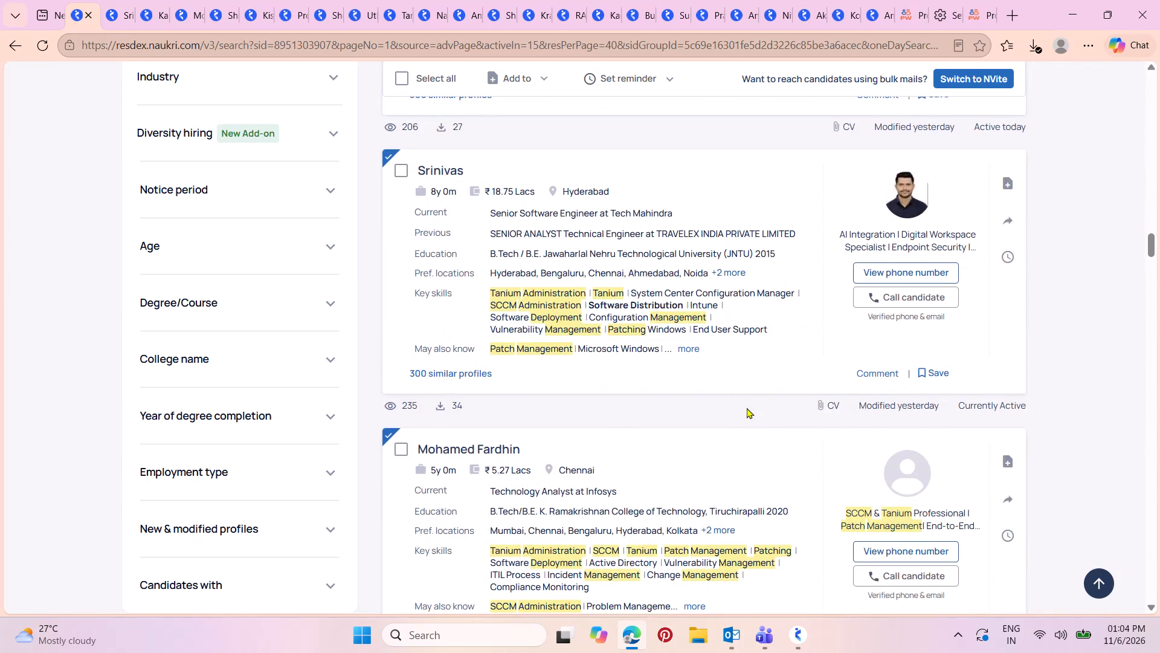
{"action": "scroll", "coordinate": [747, 408], "scroll_direction": "down", "scroll_amount": 6}
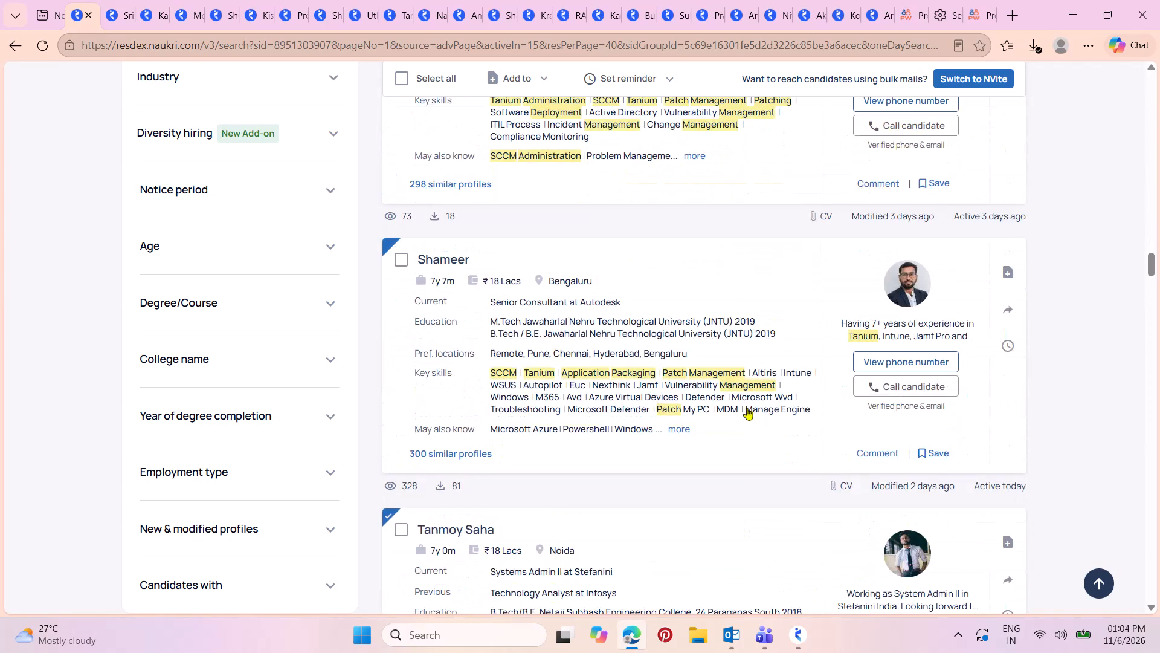
{"action": "scroll", "coordinate": [747, 408], "scroll_direction": "down", "scroll_amount": 5}
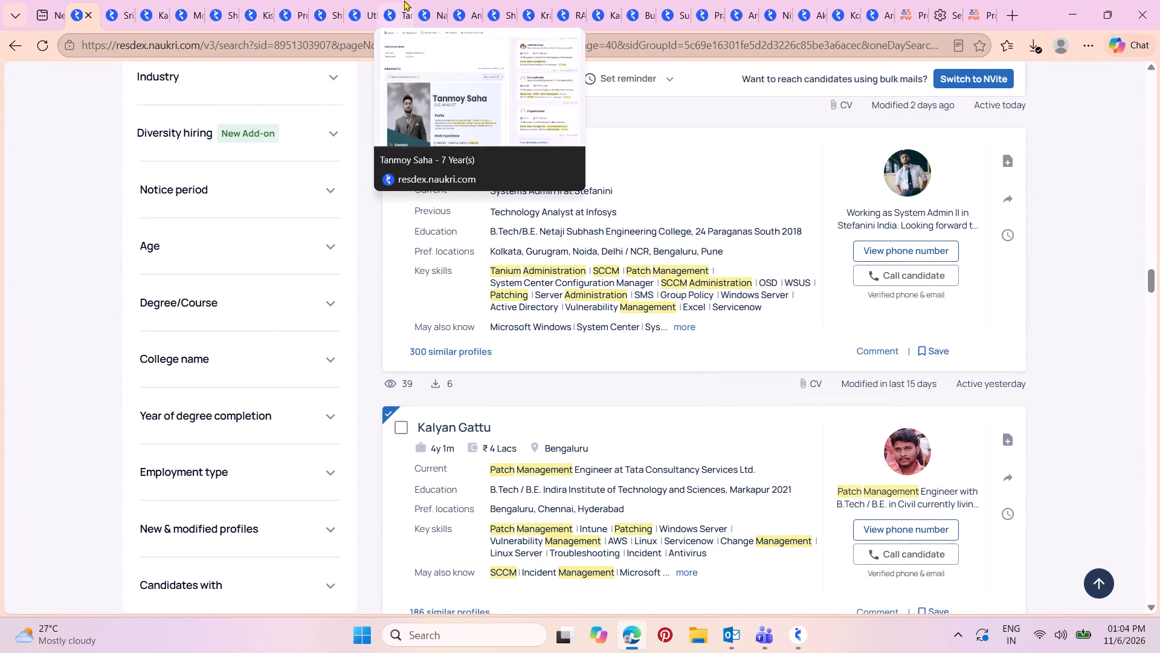
Switch to the already open profile of the Noida-based Stefanini Systems Admin II and review the summary details at its beginning.
{"action": "left_click", "coordinate": [404, 0]}
{"action": "scroll", "coordinate": [698, 390], "scroll_direction": "up", "scroll_amount": 3}
{"action": "scroll", "coordinate": [655, 391], "scroll_direction": "down", "scroll_amount": 3}
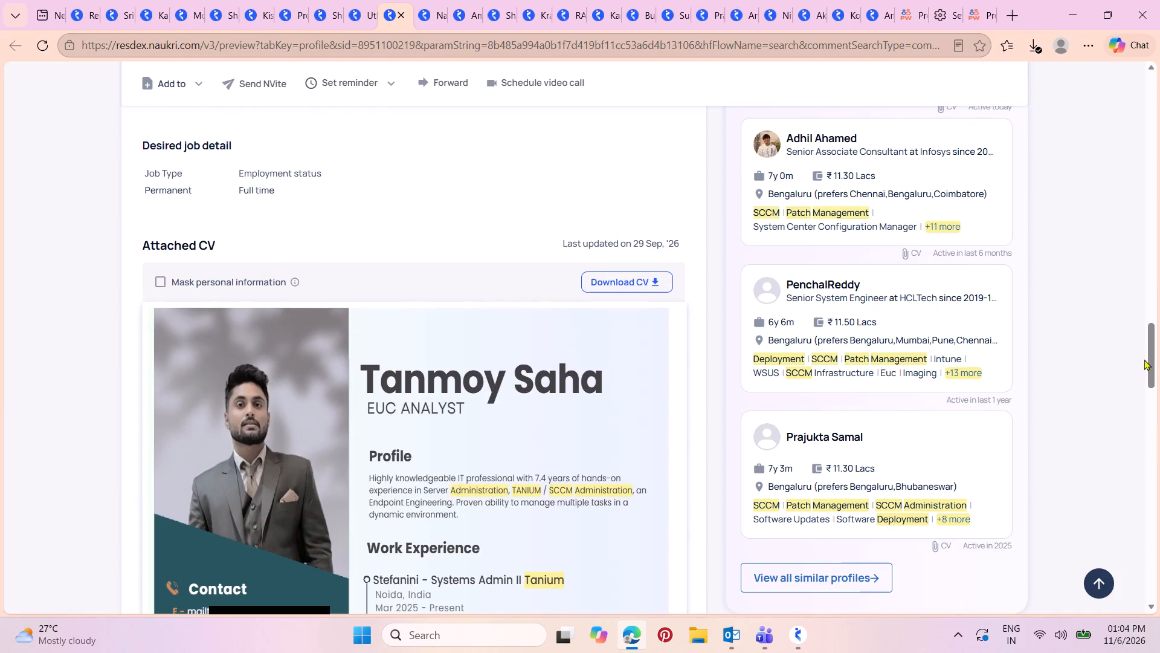
{"action": "left_click_drag", "start_coordinate": [1144, 360], "coordinate": [1159, 129]}
{"action": "left_click_drag", "start_coordinate": [1149, 359], "coordinate": [1159, 63]}
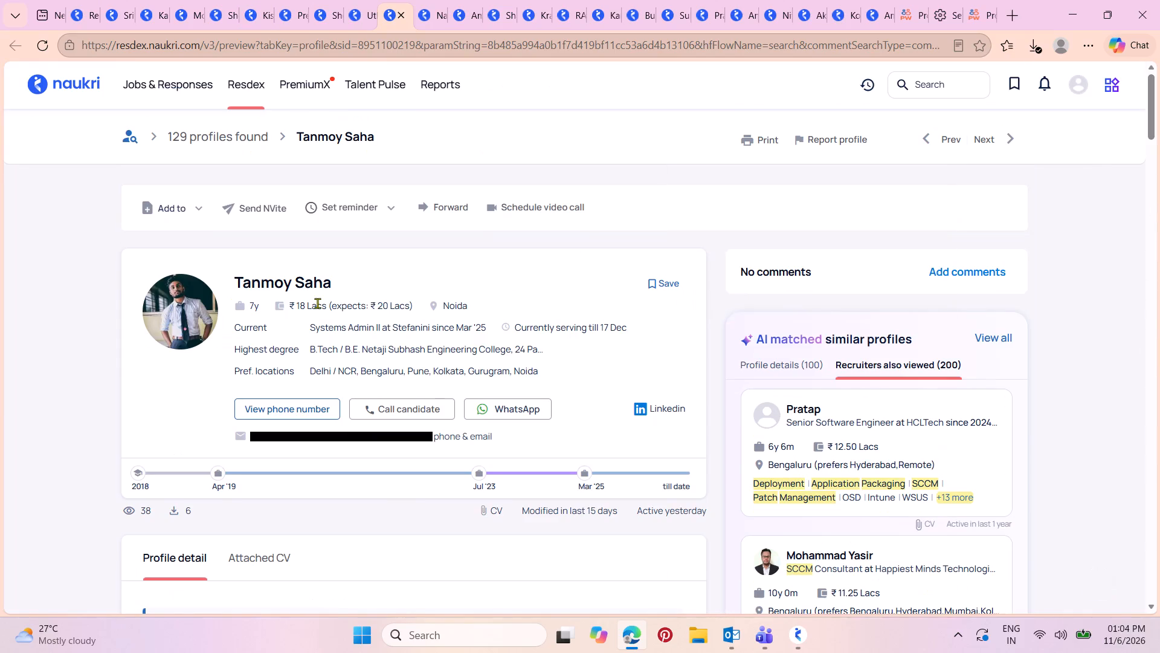
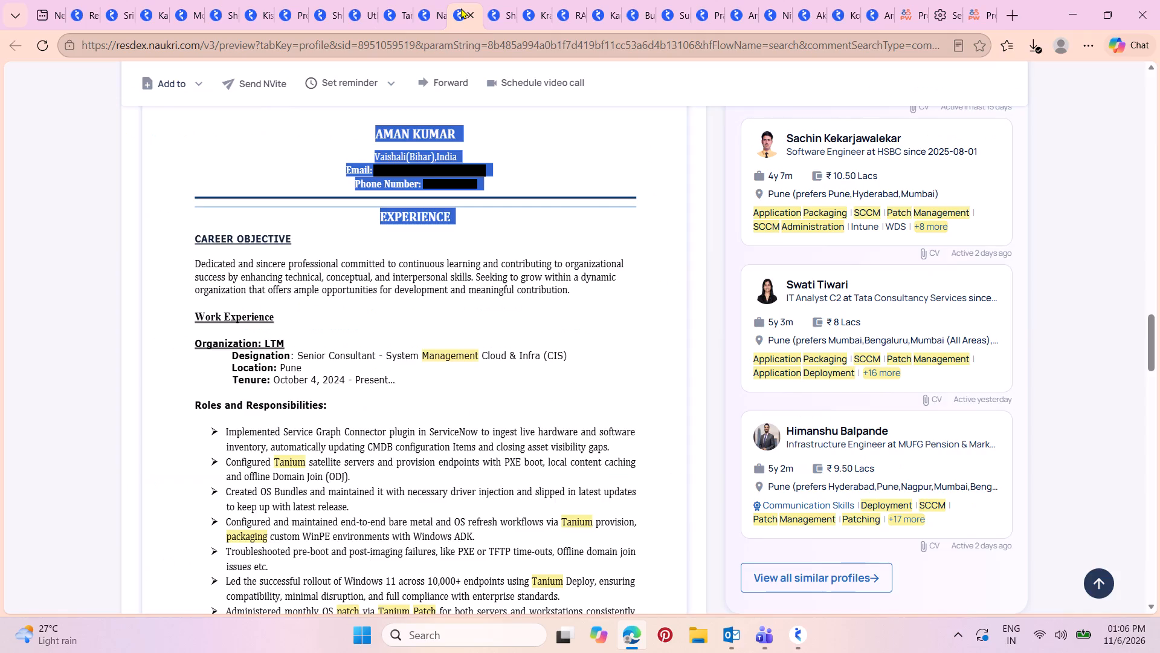
Switch to the already open profile of the Bengaluru-based Autodesk Senior Consultant and review the profile summary and key skills.
{"action": "left_click", "coordinate": [507, 0]}
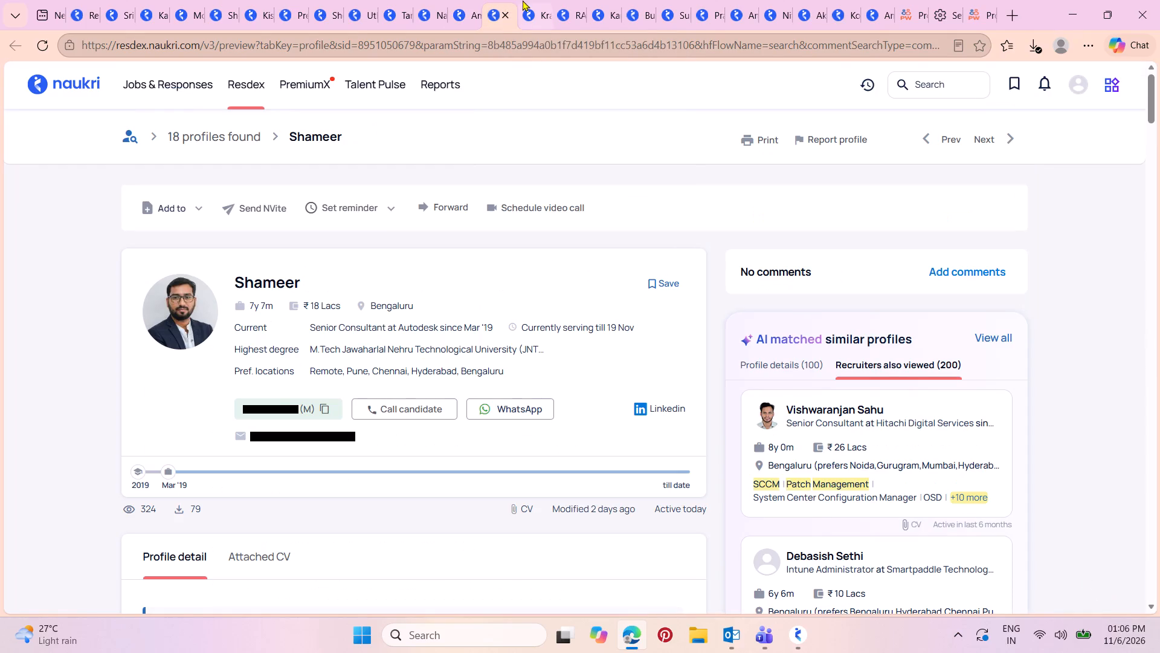
{"action": "scroll", "coordinate": [413, 285], "scroll_direction": "down", "scroll_amount": 2}
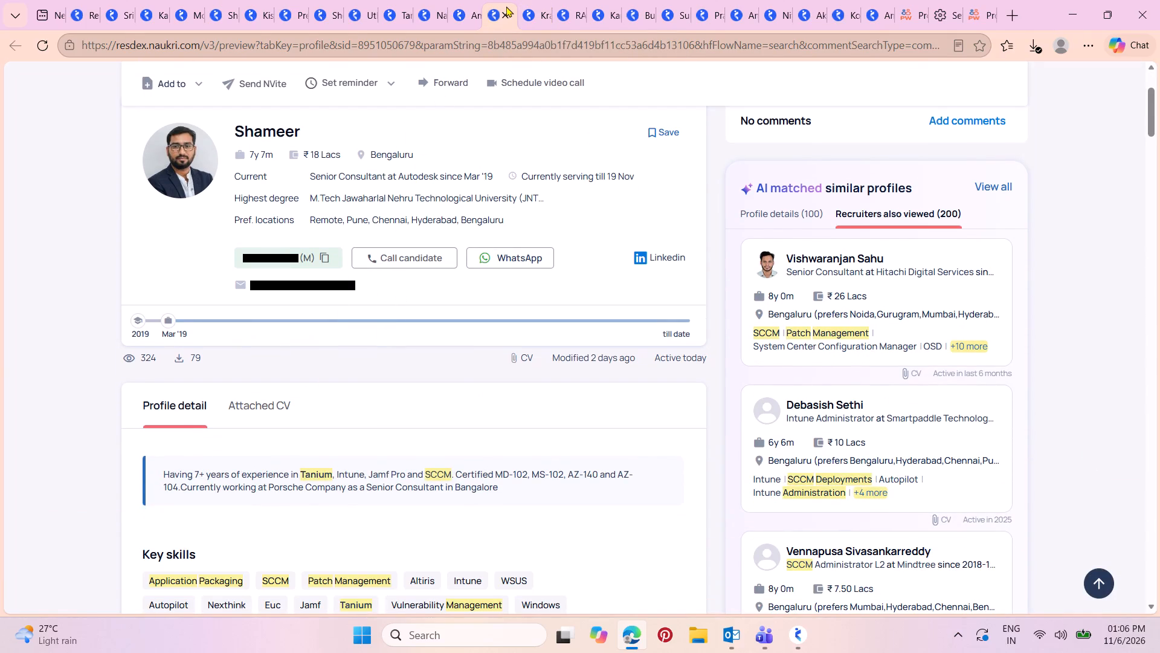
Close the open profile of the Bengaluru-based Senior Consultant at Autodesk.
{"action": "left_click", "coordinate": [506, 8]}
{"action": "left_click", "coordinate": [504, 15]}
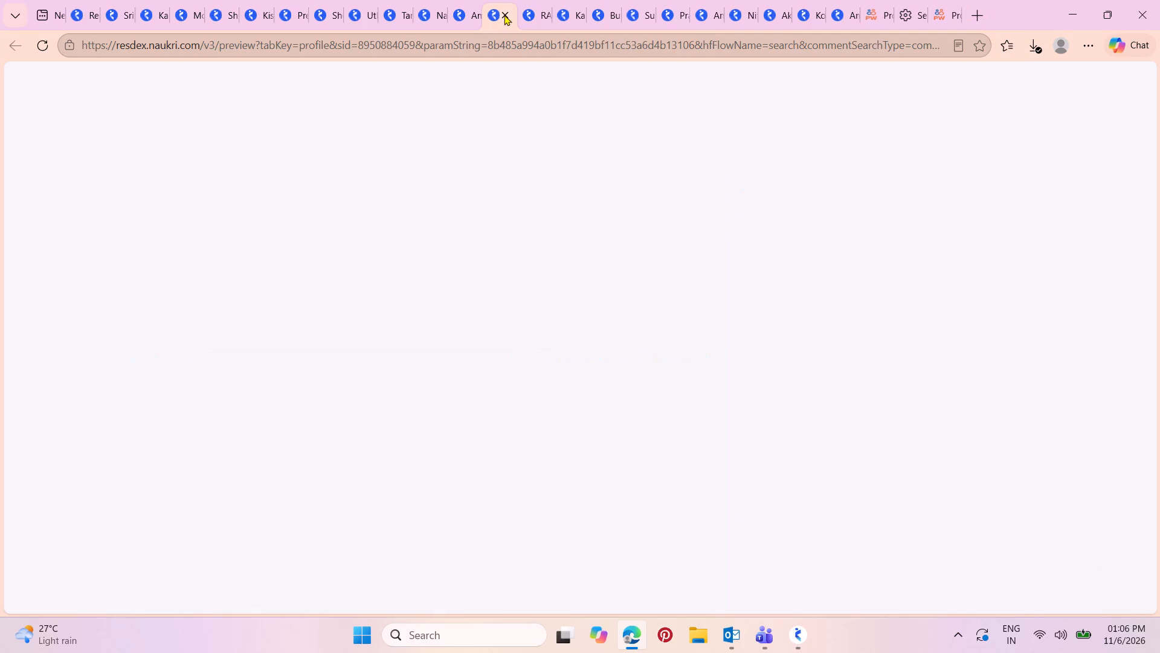
Go through the next open candidate profiles, including the Hyderabad-based Infosys Tanium and SCCM candidate, up to the Hyderabad-based Cloud Infrastructure Services Associate III.
{"action": "scroll", "coordinate": [518, 348], "scroll_direction": "down", "scroll_amount": 4}
{"action": "left_click", "coordinate": [553, 0]}
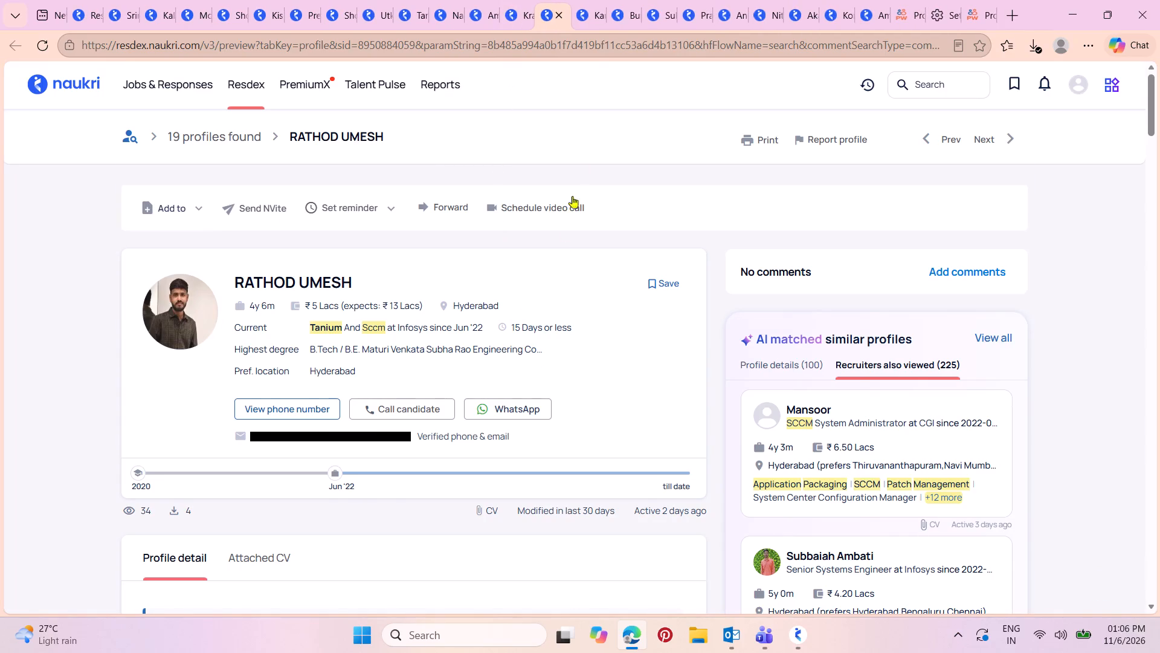
{"action": "left_click", "coordinate": [585, 25]}
{"action": "left_click", "coordinate": [628, 0]}
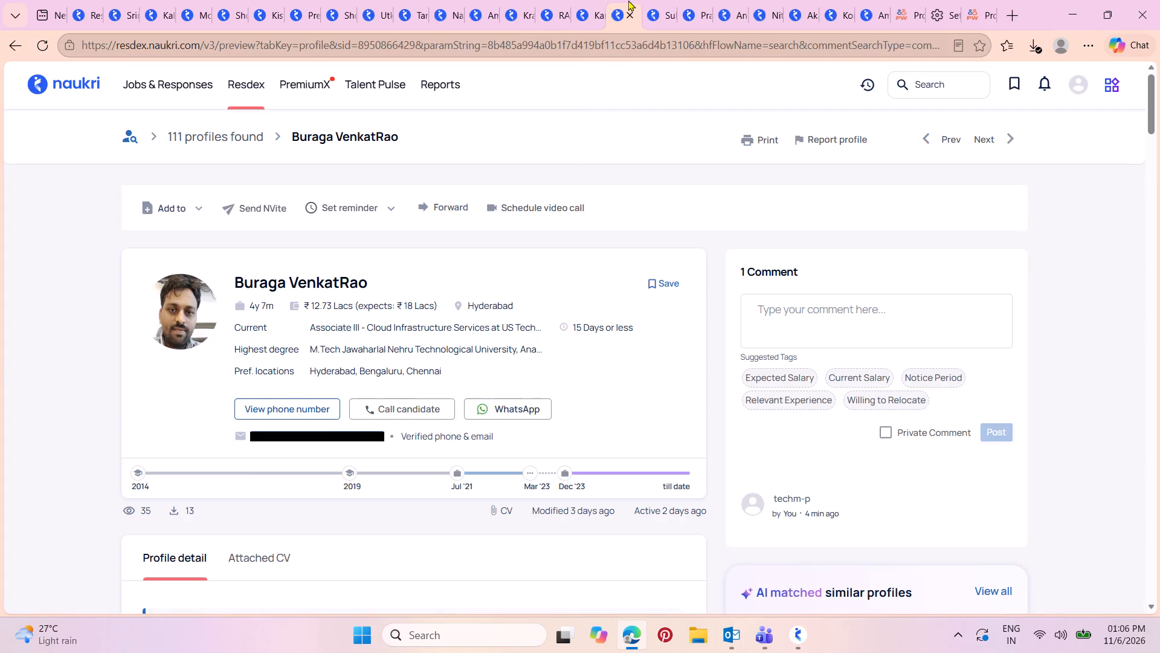
Review the next two open candidate profiles after the Hyderabad-based Cloud Infrastructure Services Associate III.
{"action": "left_click", "coordinate": [667, 0]}
{"action": "left_click", "coordinate": [691, 6]}
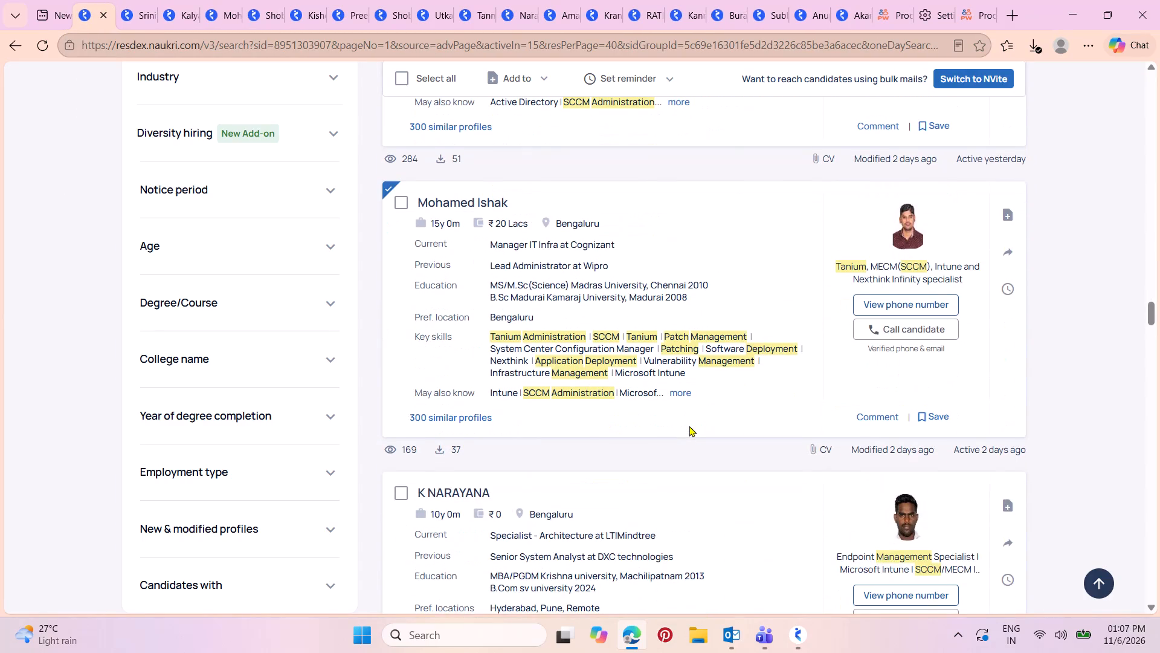
Examine the further candidate cards in the search results for Tanium, SCCM, patch management and application packaging skills.
{"action": "scroll", "coordinate": [686, 437], "scroll_direction": "down", "scroll_amount": 15}
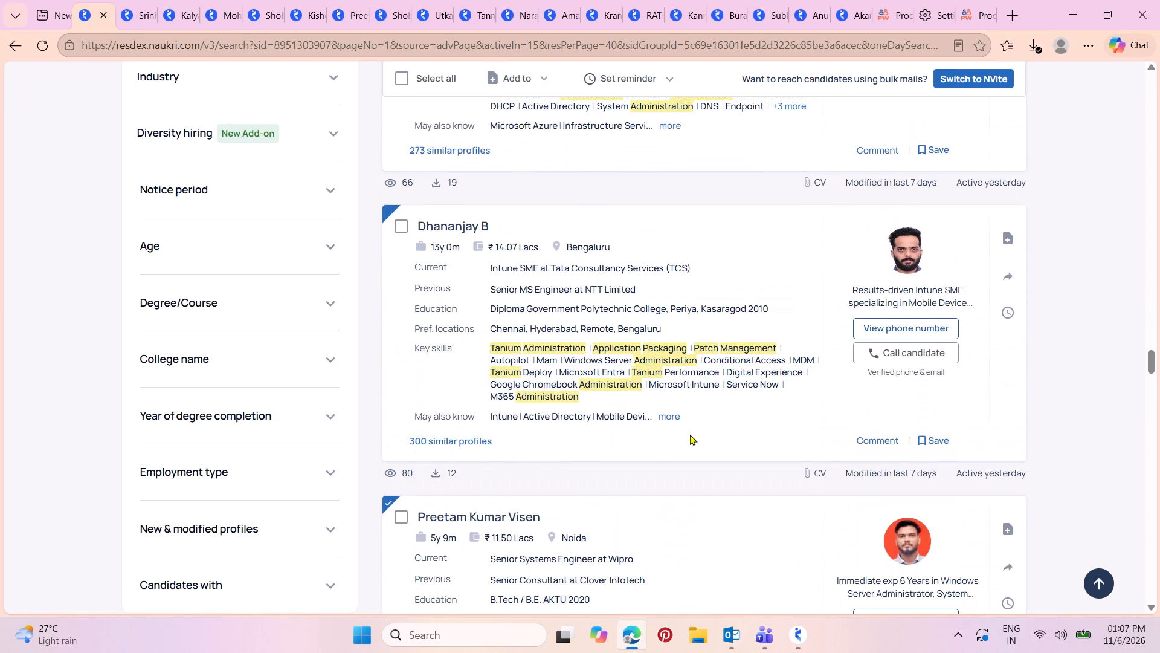
{"action": "scroll", "coordinate": [690, 434], "scroll_direction": "down", "scroll_amount": 8}
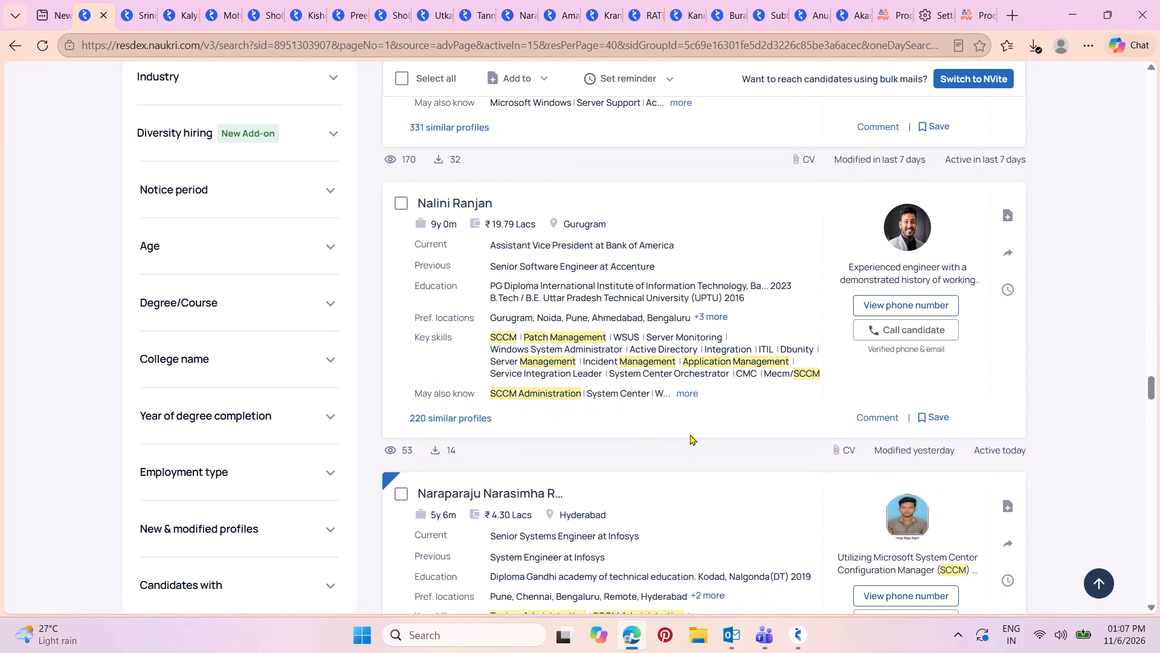
{"action": "scroll", "coordinate": [690, 434], "scroll_direction": "down", "scroll_amount": 9}
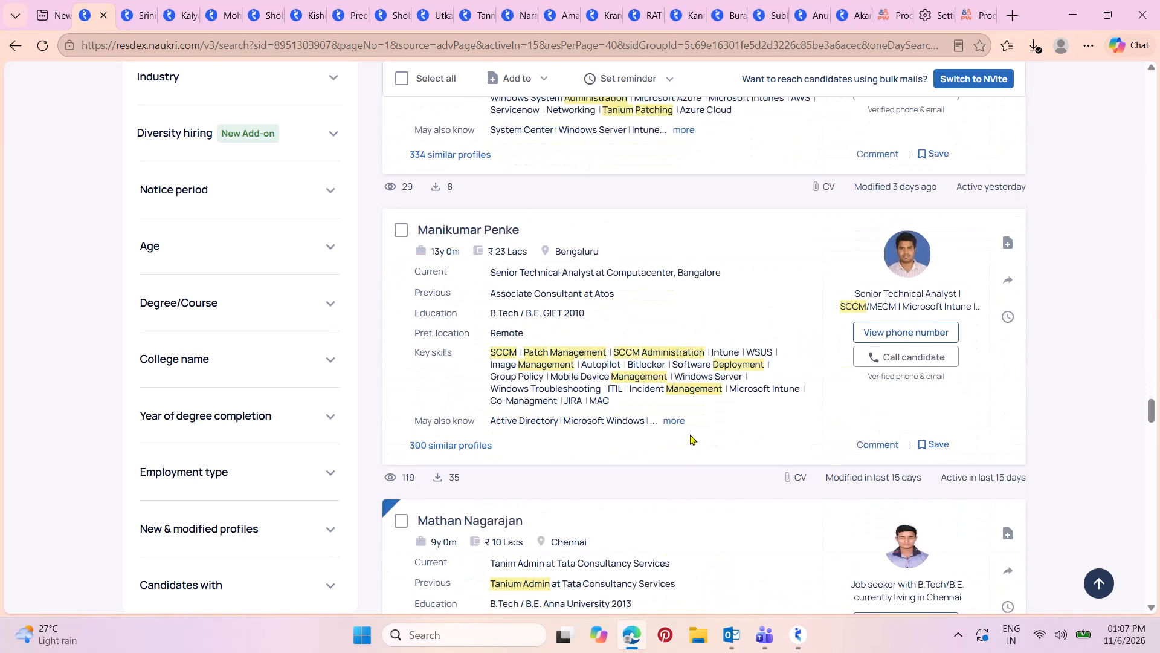
{"action": "scroll", "coordinate": [690, 434], "scroll_direction": "down", "scroll_amount": 9}
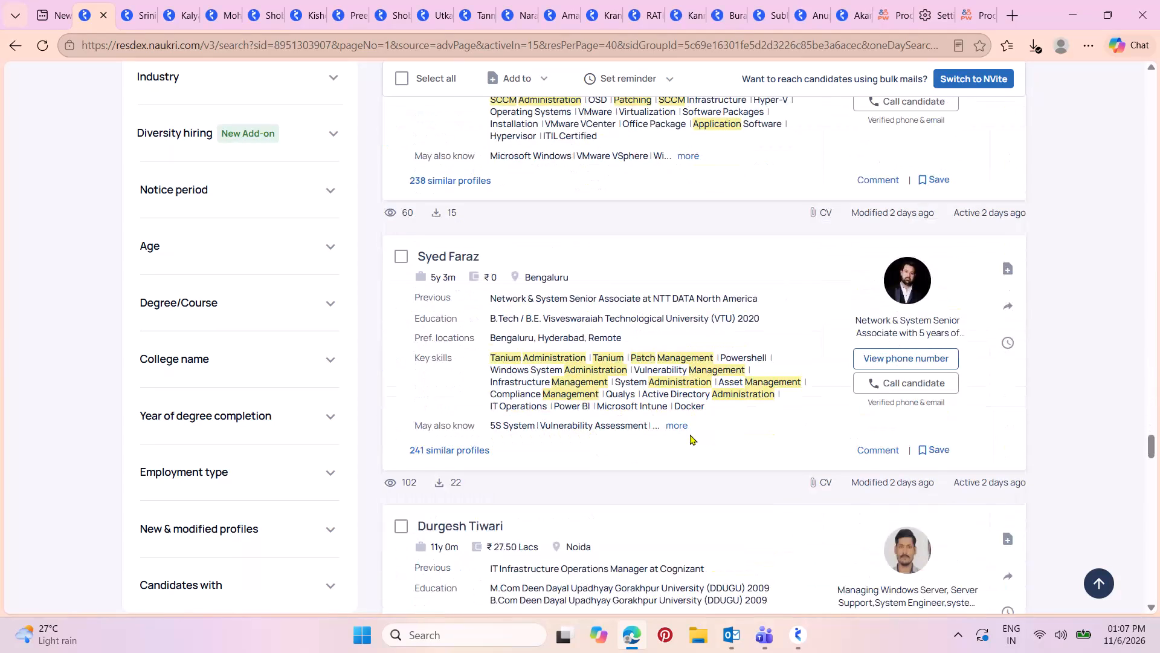
{"action": "scroll", "coordinate": [690, 434], "scroll_direction": "down", "scroll_amount": 13}
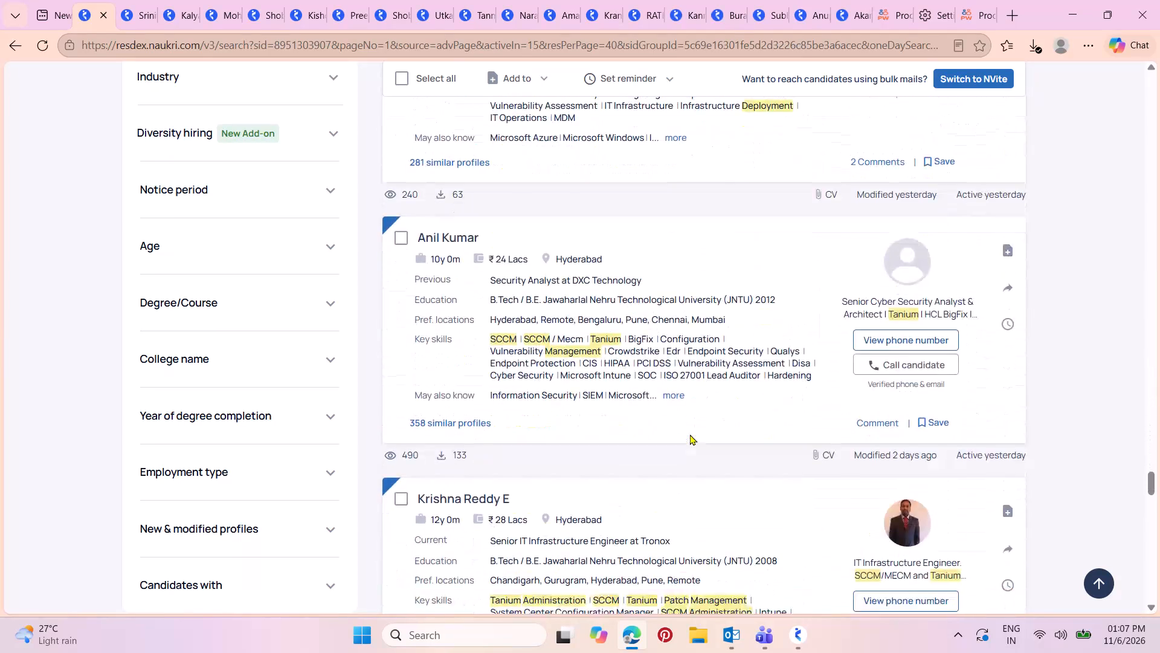
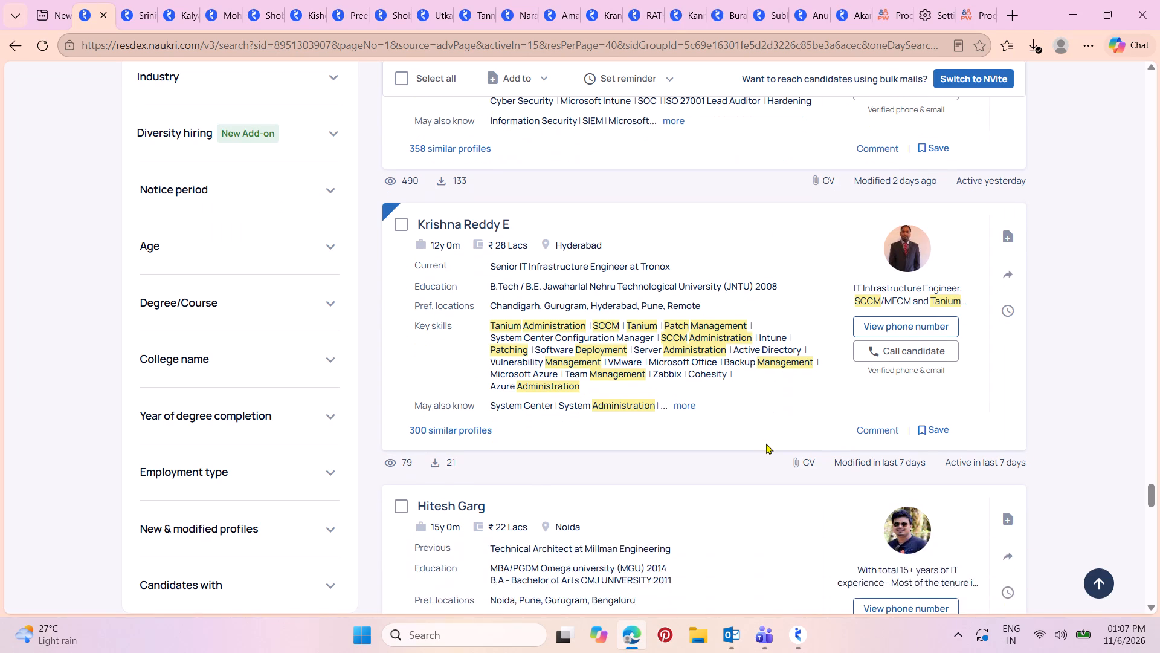
Examine the remaining candidate cards through the end of the first results page for Tanium, SCCM, patching and deployment skills.
{"action": "scroll", "coordinate": [766, 443], "scroll_direction": "down", "scroll_amount": 3}
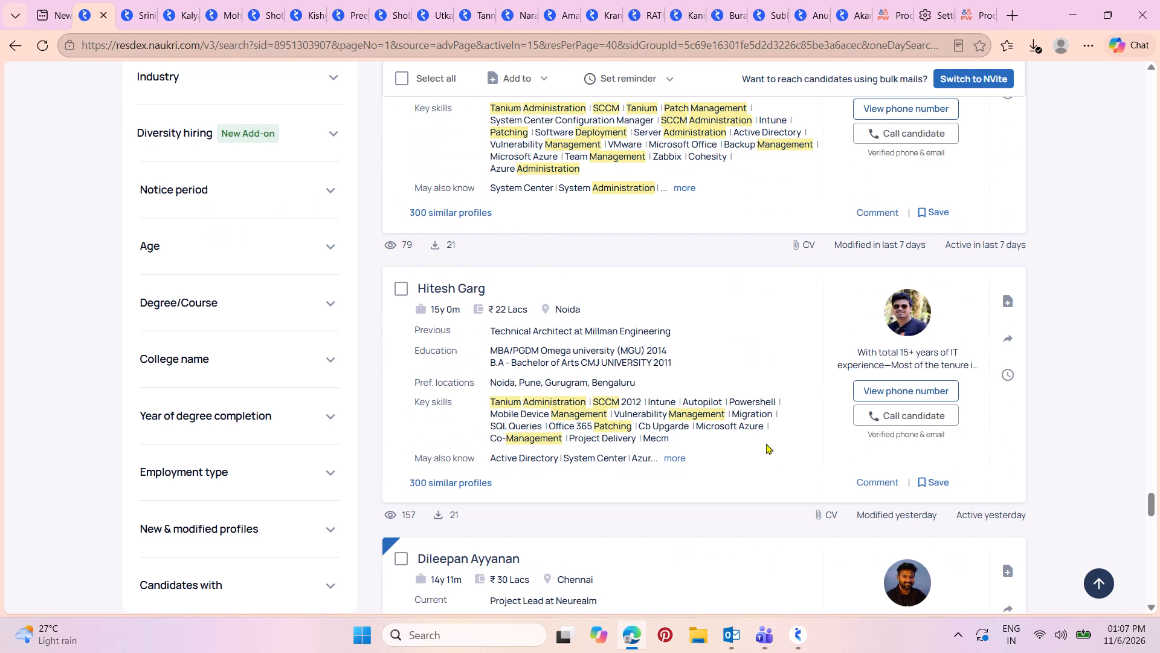
{"action": "scroll", "coordinate": [766, 443], "scroll_direction": "down", "scroll_amount": 3}
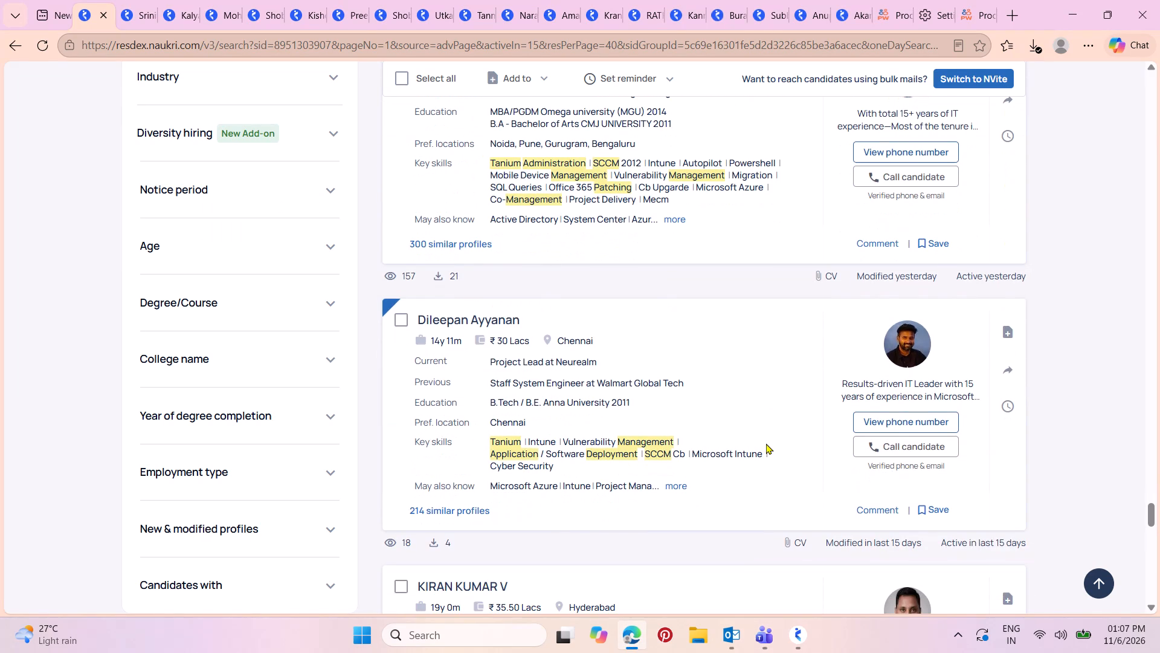
{"action": "scroll", "coordinate": [766, 443], "scroll_direction": "down", "scroll_amount": 8}
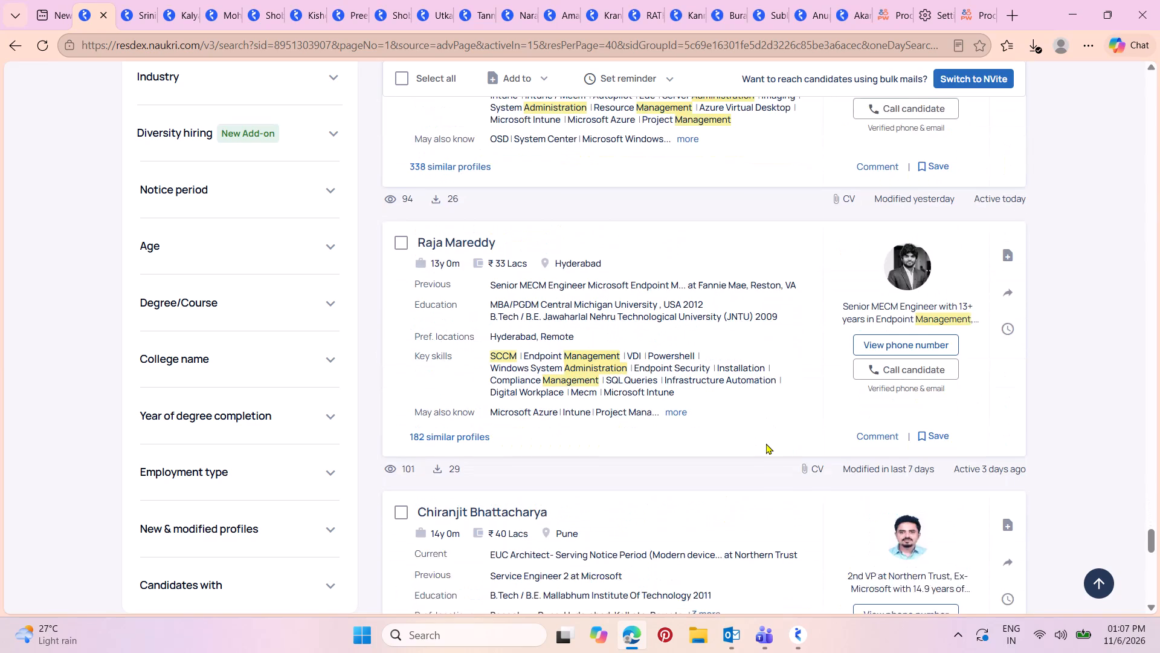
{"action": "scroll", "coordinate": [766, 443], "scroll_direction": "down", "scroll_amount": 2}
{"action": "scroll", "coordinate": [766, 443], "scroll_direction": "up", "scroll_amount": 1}
{"action": "scroll", "coordinate": [766, 443], "scroll_direction": "down", "scroll_amount": 10}
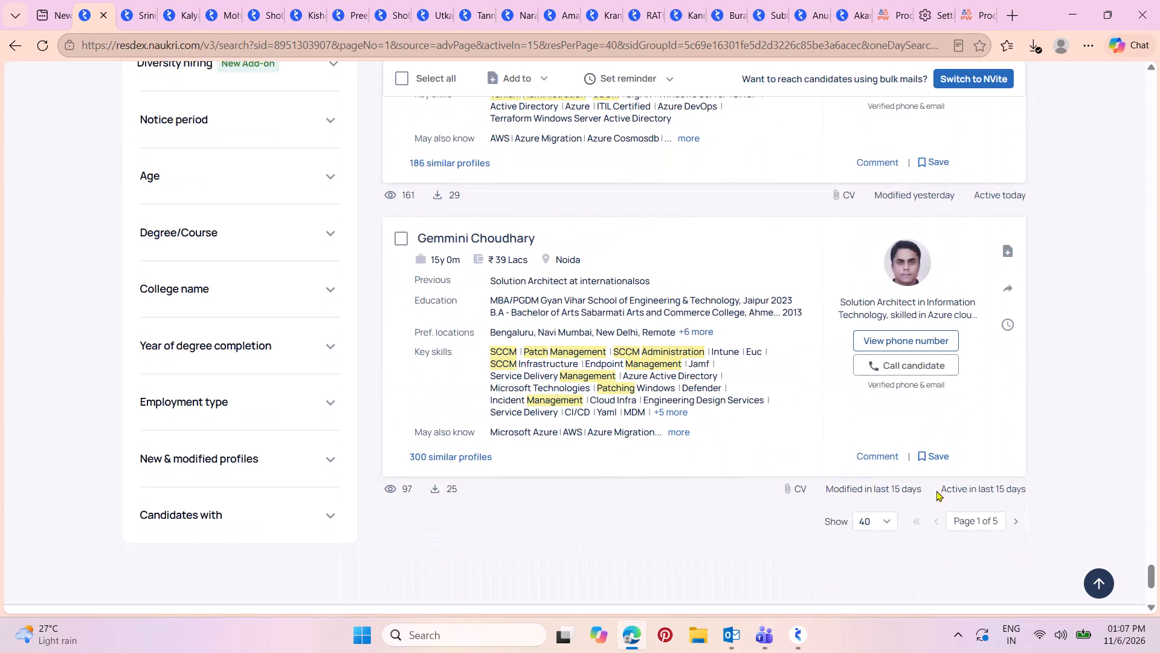
Move to page 2 of the search results and scan its candidates for SCCM, Tanium, packaging and patch management skills.
{"action": "left_click", "coordinate": [1022, 525]}
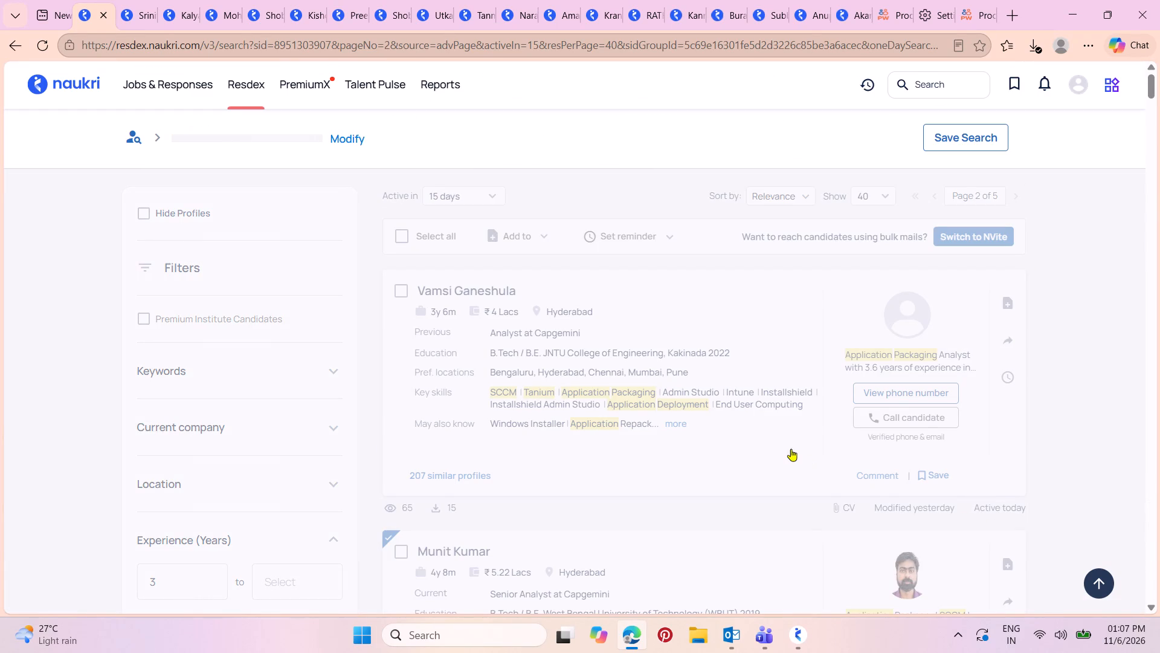
{"action": "scroll", "coordinate": [791, 449], "scroll_direction": "down", "scroll_amount": 4}
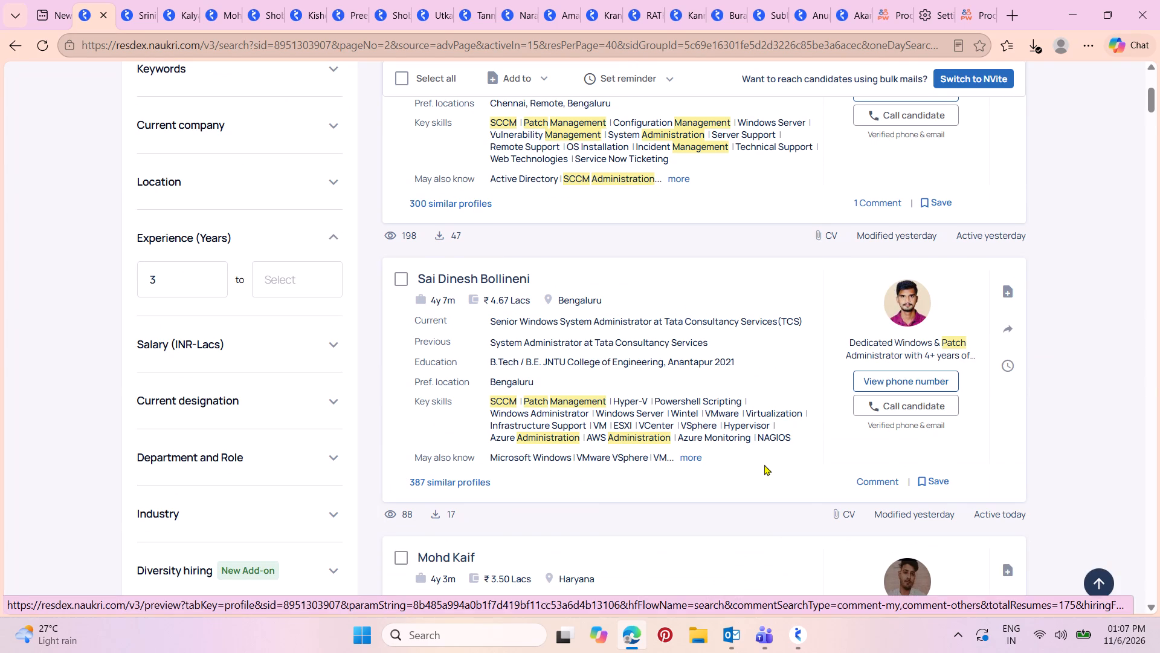
{"action": "scroll", "coordinate": [764, 464], "scroll_direction": "down", "scroll_amount": 4}
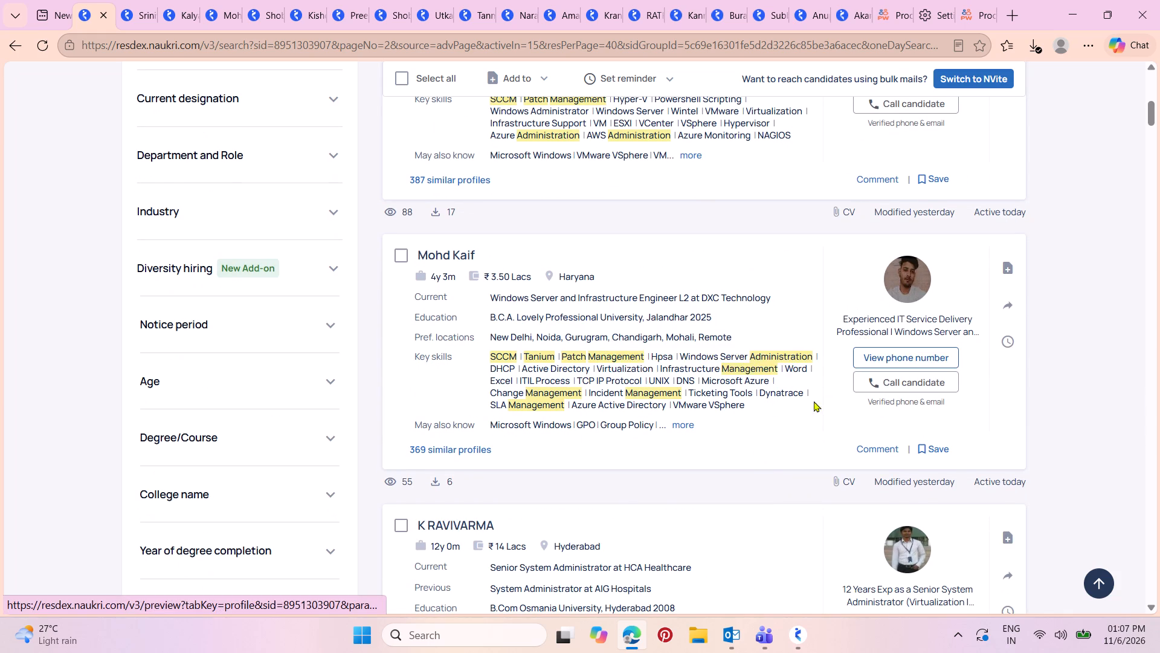
{"action": "scroll", "coordinate": [790, 460], "scroll_direction": "down", "scroll_amount": 3}
{"action": "scroll", "coordinate": [747, 436], "scroll_direction": "down", "scroll_amount": 2}
{"action": "scroll", "coordinate": [747, 436], "scroll_direction": "up", "scroll_amount": 1}
{"action": "scroll", "coordinate": [747, 436], "scroll_direction": "down", "scroll_amount": 5}
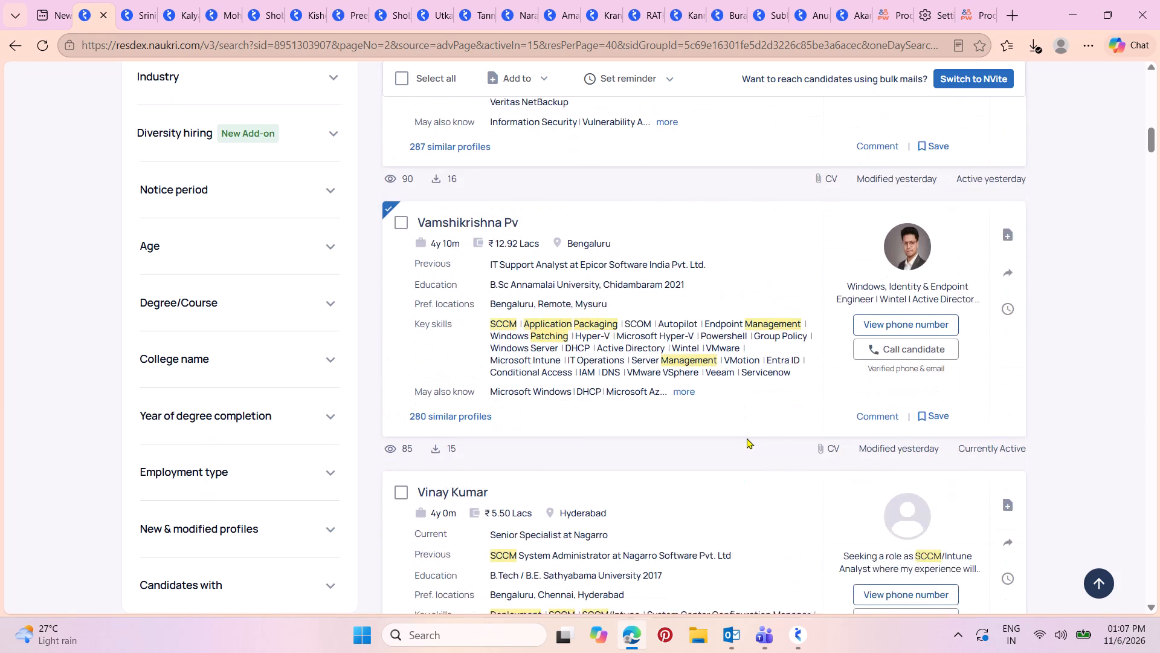
{"action": "scroll", "coordinate": [747, 438], "scroll_direction": "down", "scroll_amount": 2}
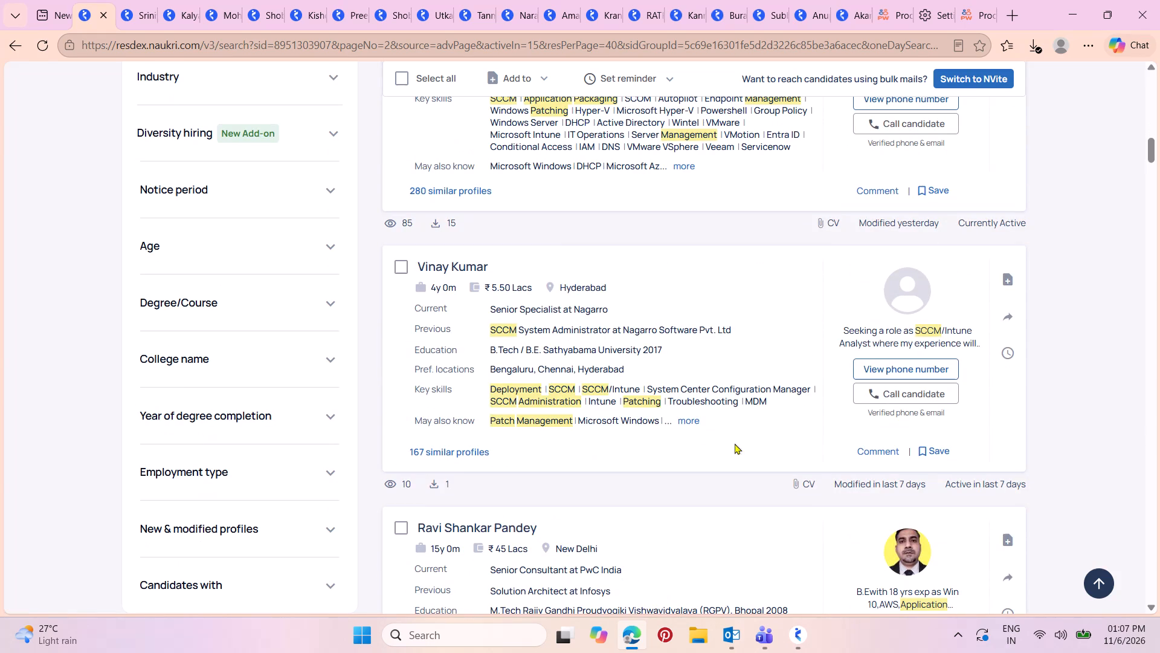
Open the profile of the Hyderabad-based Senior Specialist at Nagarro and read the resume for SCCM, Tanium and patching experience.
{"action": "left_click", "coordinate": [456, 266]}
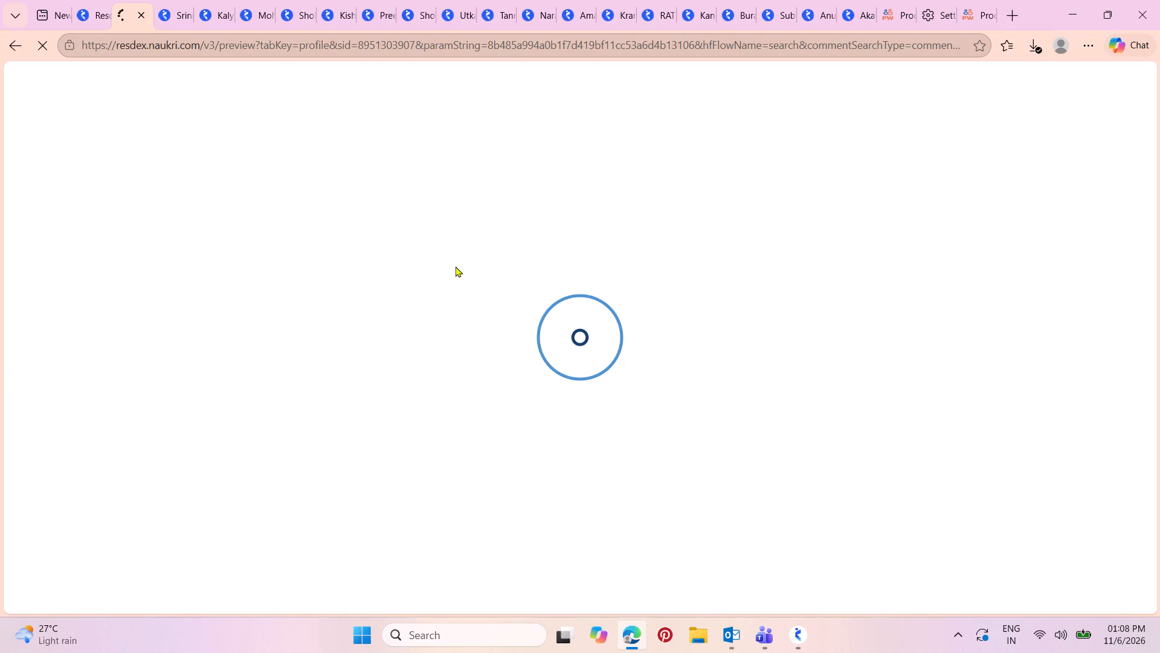
{"action": "scroll", "coordinate": [80, 268], "scroll_direction": "down", "scroll_amount": 7}
{"action": "scroll", "coordinate": [80, 271], "scroll_direction": "up", "scroll_amount": 1}
{"action": "scroll", "coordinate": [80, 271], "scroll_direction": "down", "scroll_amount": 18}
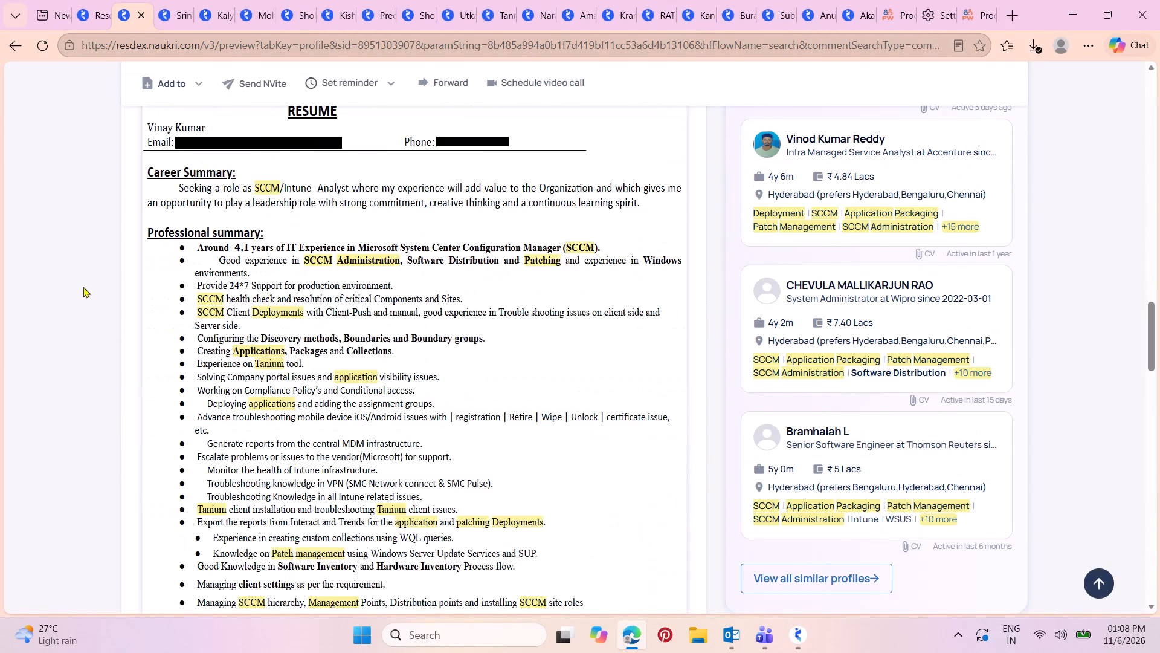
{"action": "scroll", "coordinate": [83, 287], "scroll_direction": "down", "scroll_amount": 3}
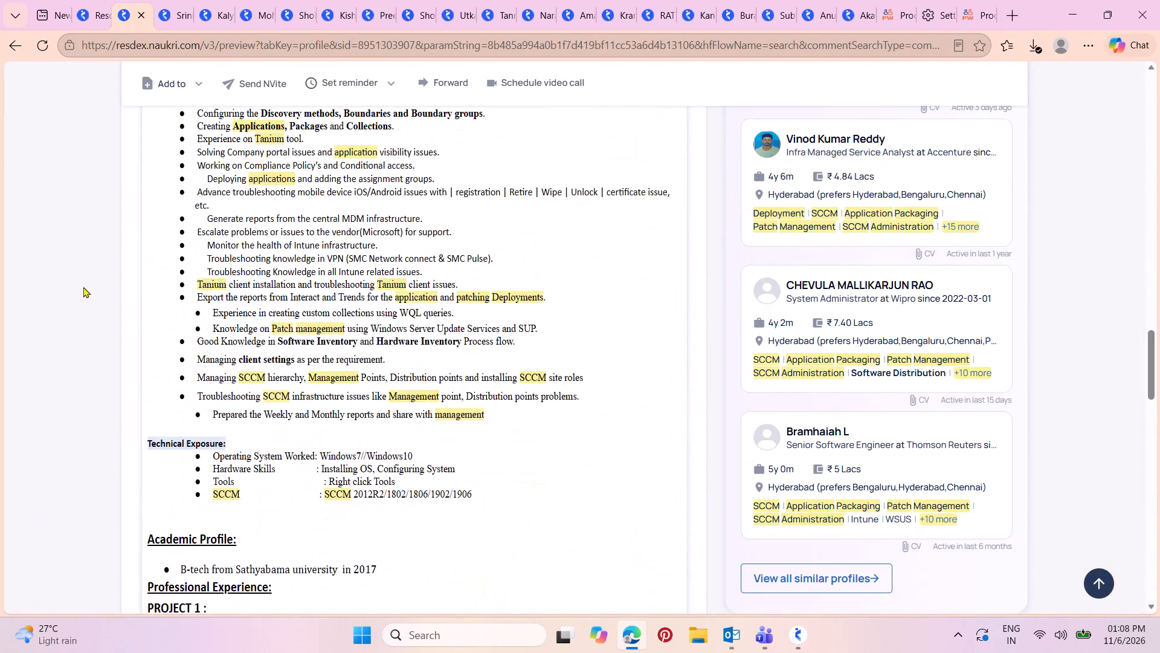
{"action": "scroll", "coordinate": [83, 287], "scroll_direction": "down", "scroll_amount": 4}
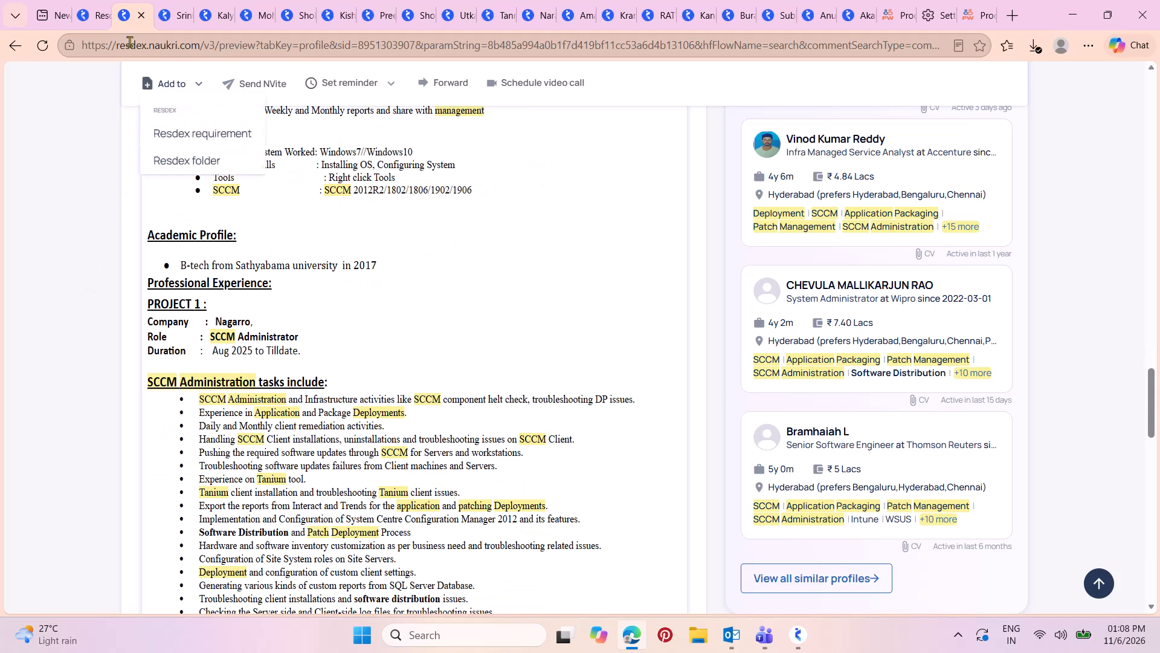
{"action": "left_click", "coordinate": [96, 0]}
{"action": "scroll", "coordinate": [581, 385], "scroll_direction": "down", "scroll_amount": 3}
{"action": "scroll", "coordinate": [720, 412], "scroll_direction": "down", "scroll_amount": 4}
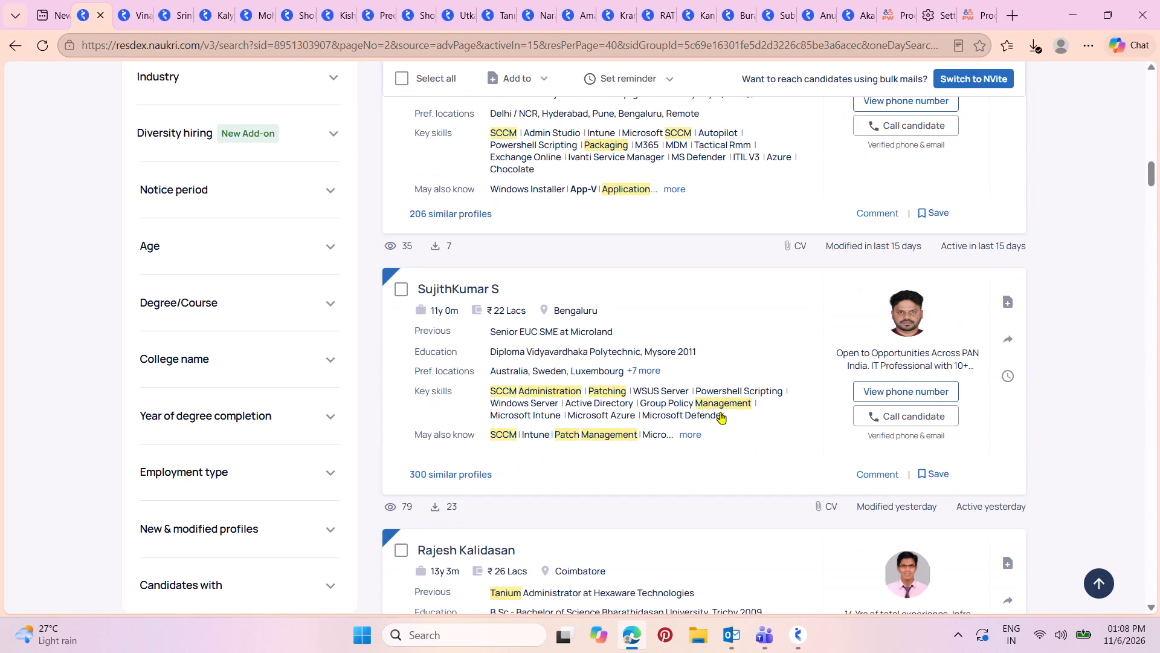
{"action": "scroll", "coordinate": [720, 412], "scroll_direction": "down", "scroll_amount": 3}
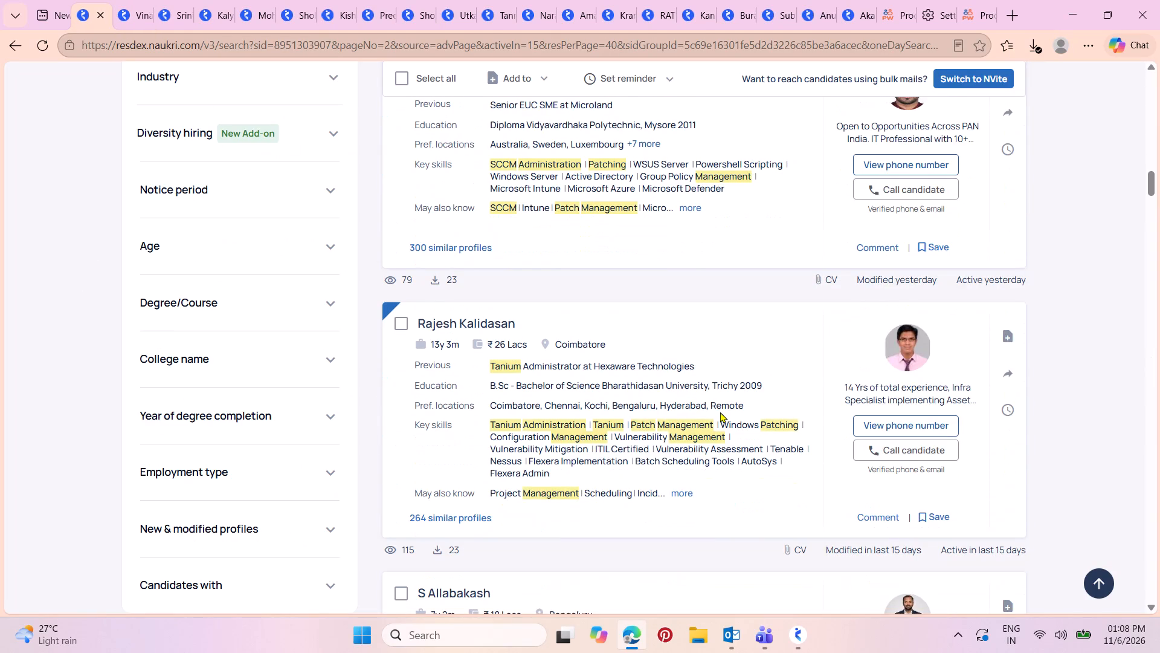
{"action": "left_click", "coordinate": [484, 322]}
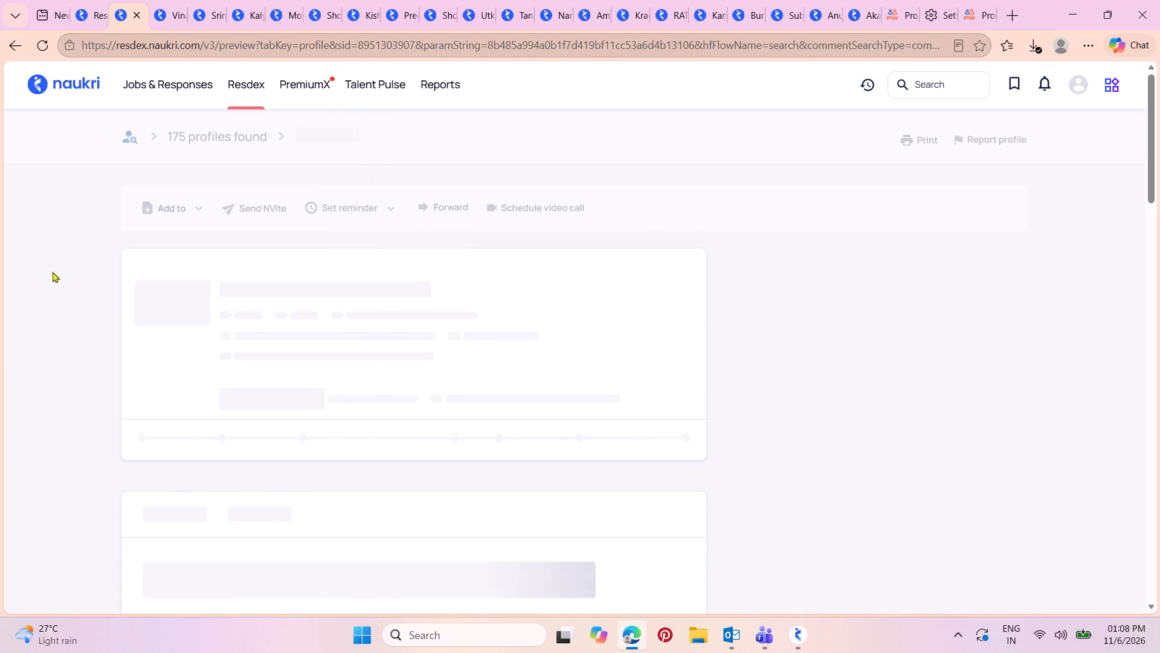
{"action": "scroll", "coordinate": [53, 271], "scroll_direction": "down", "scroll_amount": 10}
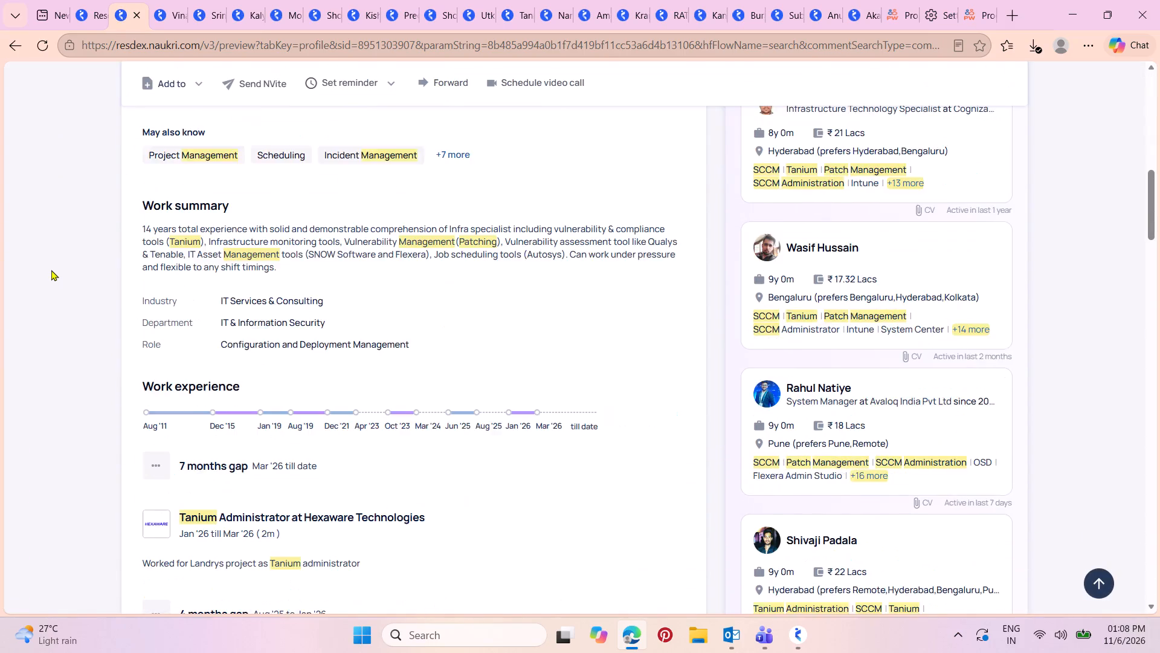
{"action": "scroll", "coordinate": [51, 270], "scroll_direction": "down", "scroll_amount": 7}
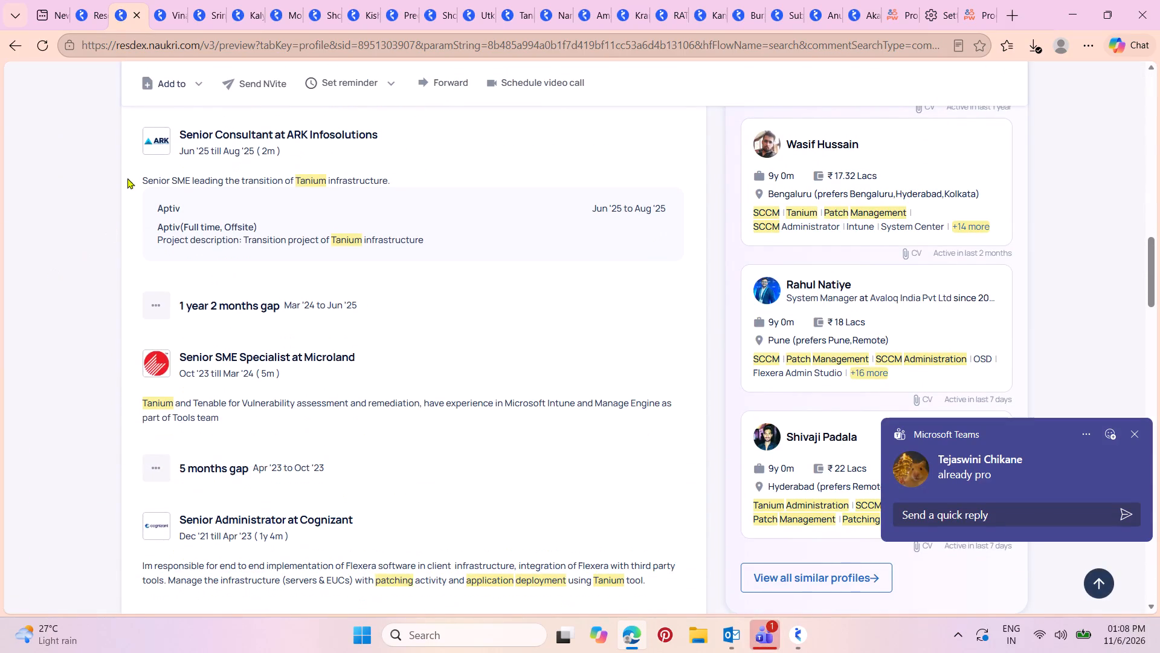
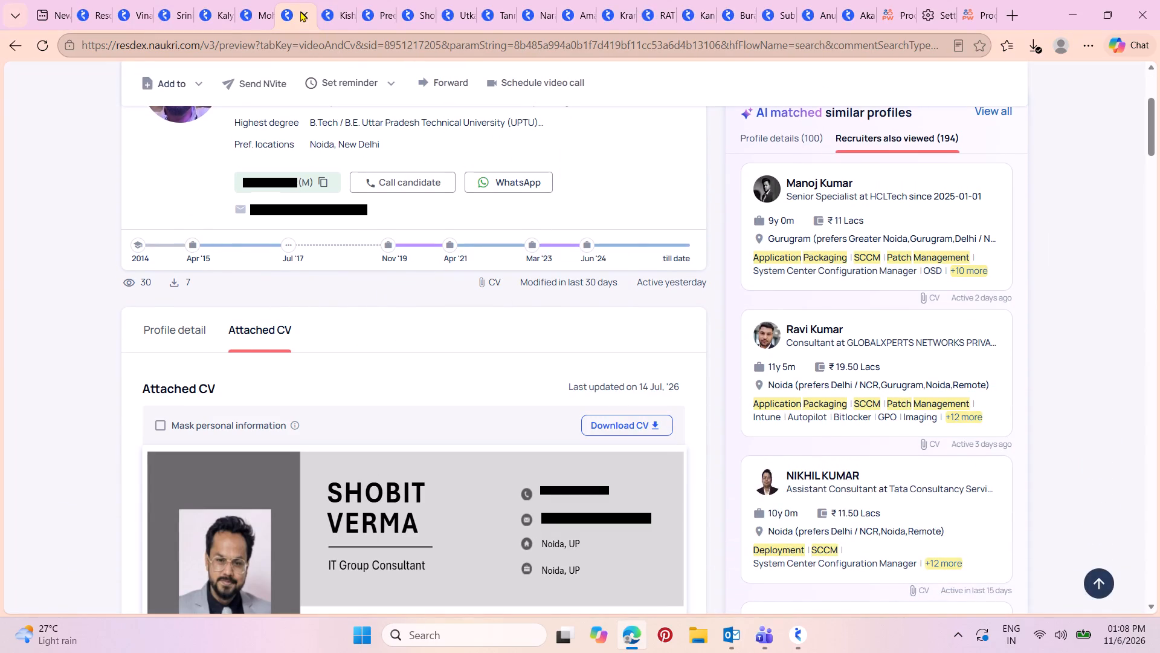
{"action": "left_click", "coordinate": [303, 15]}
{"action": "left_click", "coordinate": [100, 0]}
{"action": "scroll", "coordinate": [637, 404], "scroll_direction": "down", "scroll_amount": 4}
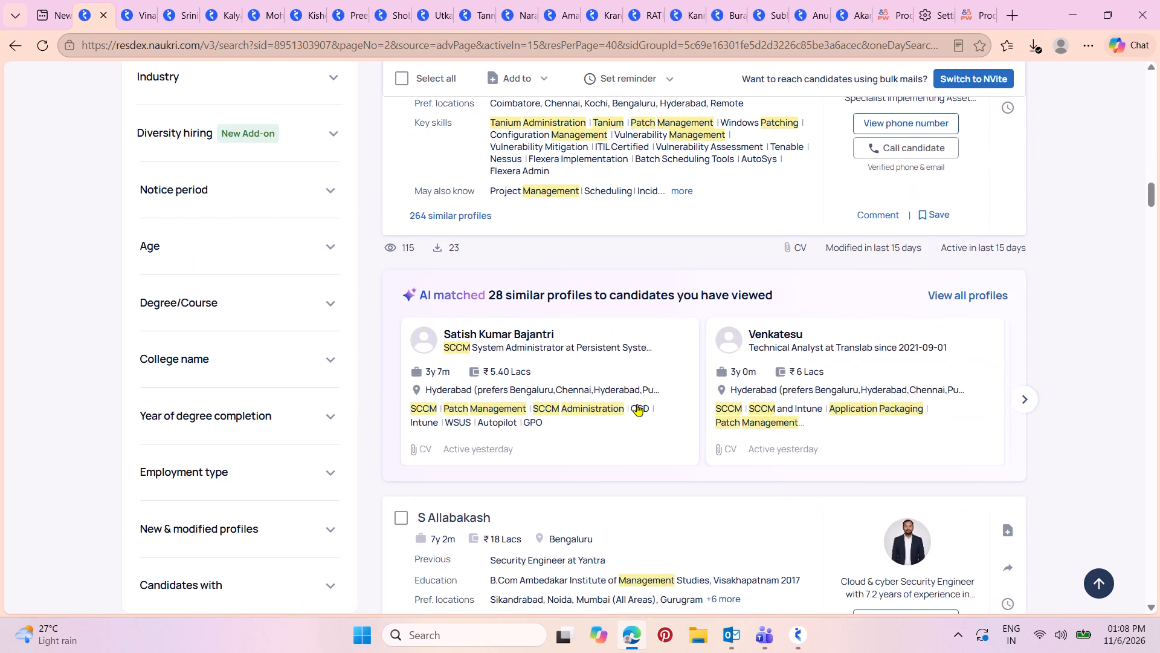
{"action": "scroll", "coordinate": [637, 404], "scroll_direction": "down", "scroll_amount": 7}
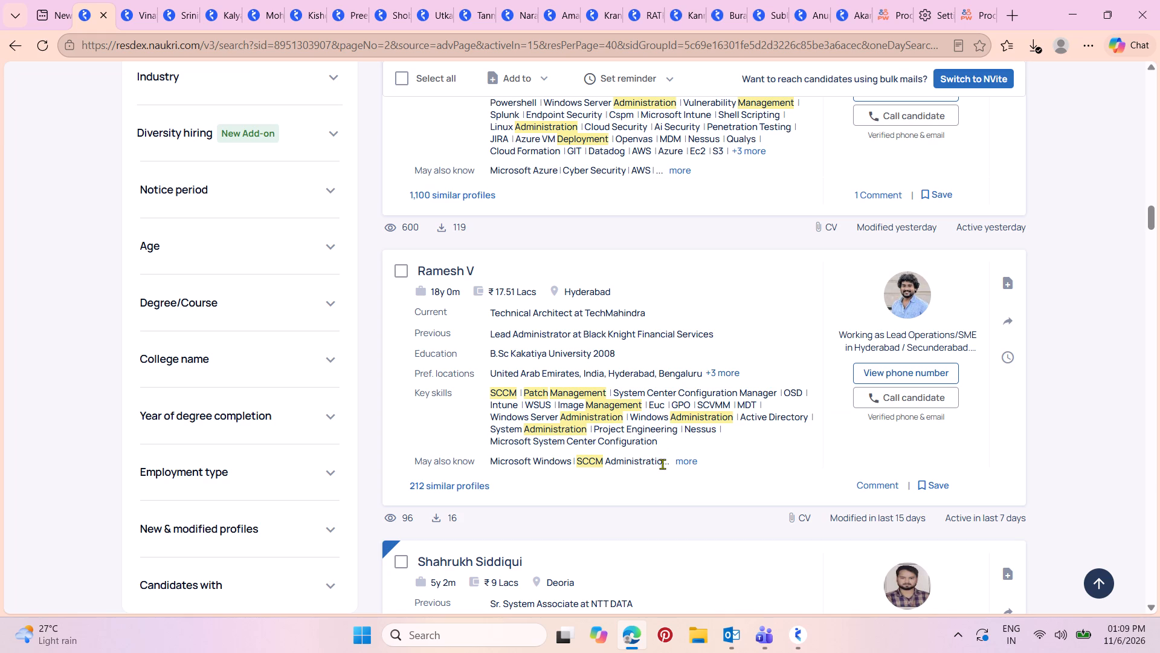
{"action": "scroll", "coordinate": [662, 464], "scroll_direction": "down", "scroll_amount": 4}
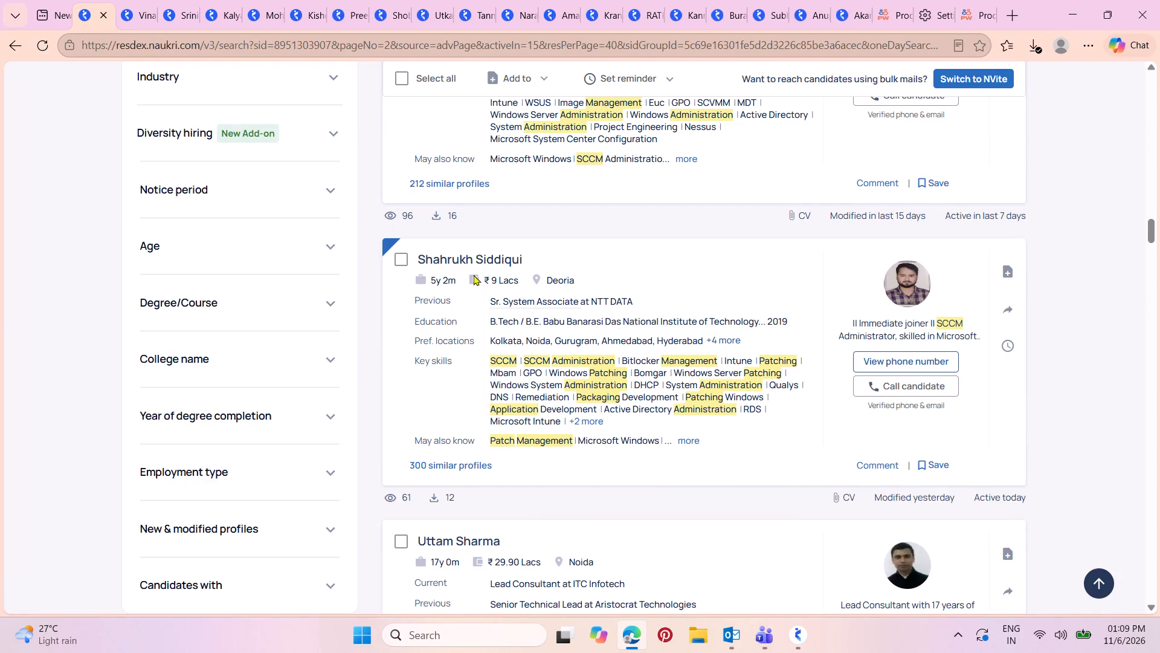
Open the profile of the Deoria-based former NTT DATA Sr. System Associate and review the work summary and attached CV for SCCM experience.
{"action": "left_click", "coordinate": [468, 258]}
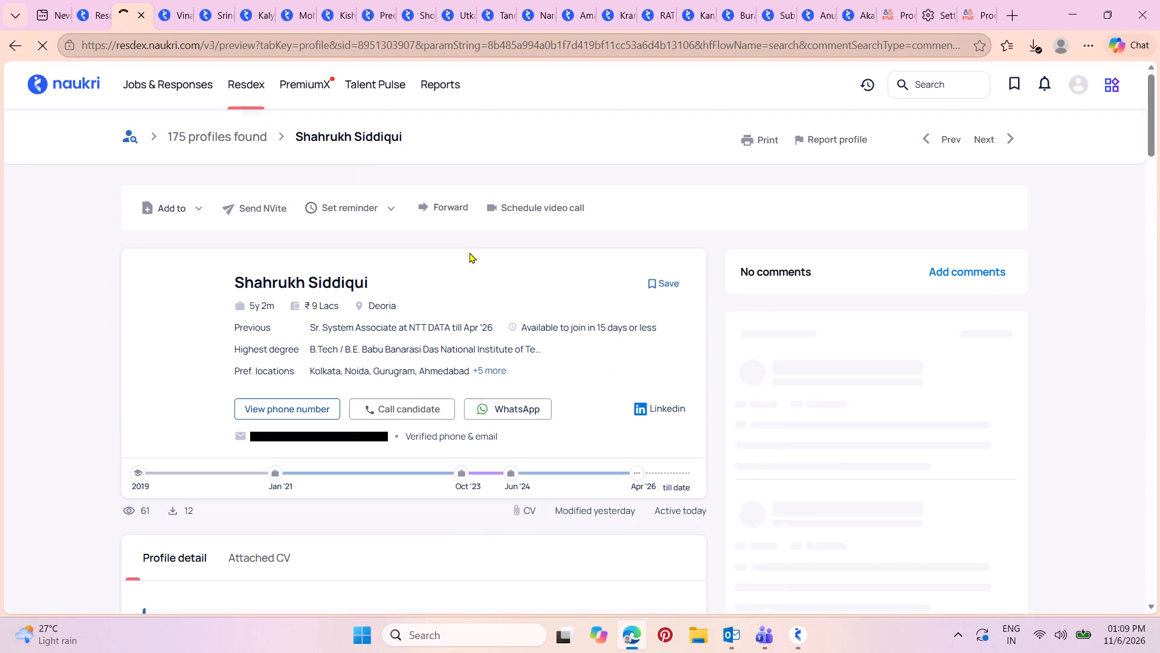
{"action": "scroll", "coordinate": [207, 316], "scroll_direction": "down", "scroll_amount": 9}
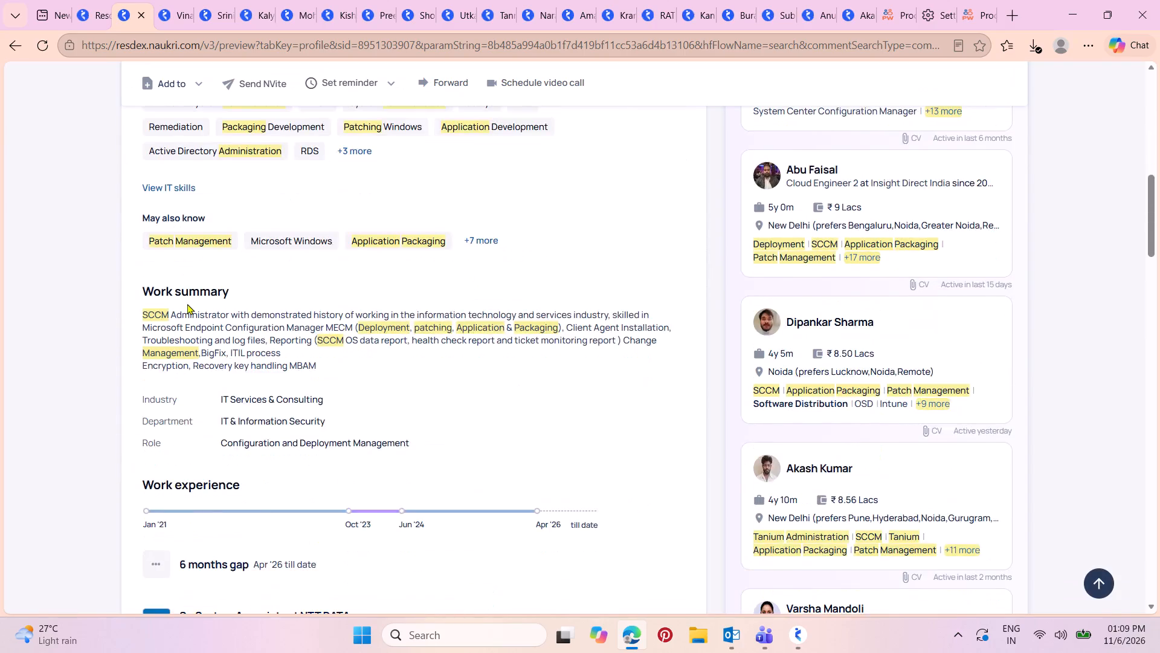
{"action": "scroll", "coordinate": [187, 304], "scroll_direction": "down", "scroll_amount": 15}
{"action": "scroll", "coordinate": [172, 337], "scroll_direction": "down", "scroll_amount": 7}
{"action": "scroll", "coordinate": [106, 356], "scroll_direction": "up", "scroll_amount": 1}
{"action": "scroll", "coordinate": [106, 356], "scroll_direction": "down", "scroll_amount": 6}
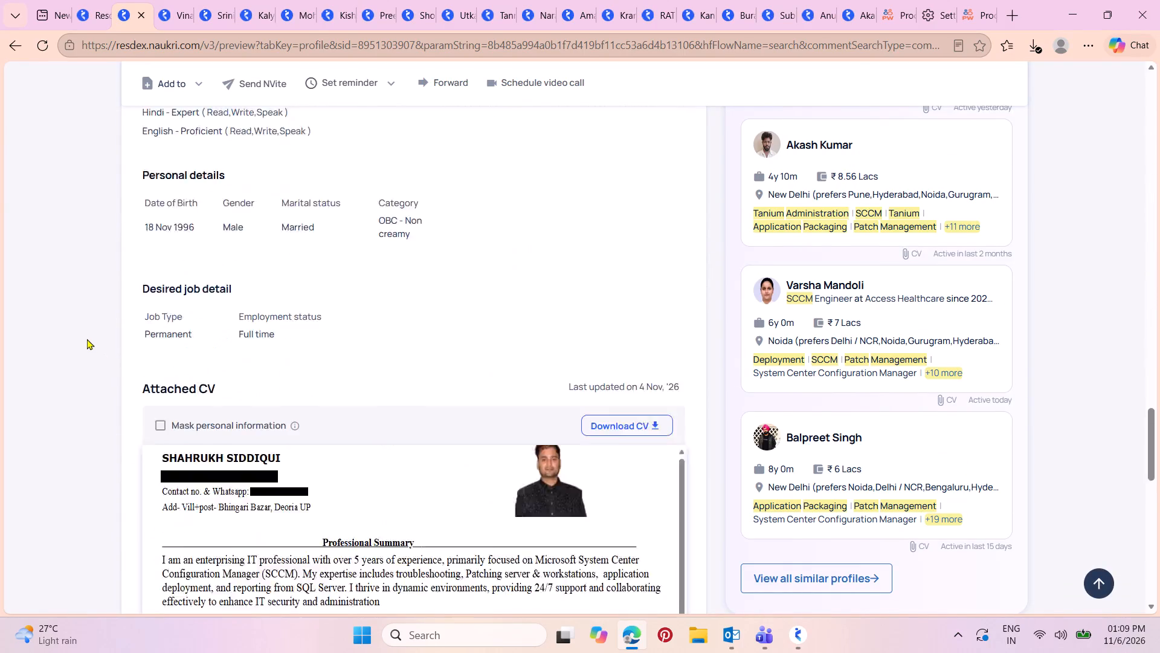
{"action": "scroll", "coordinate": [87, 339], "scroll_direction": "down", "scroll_amount": 2}
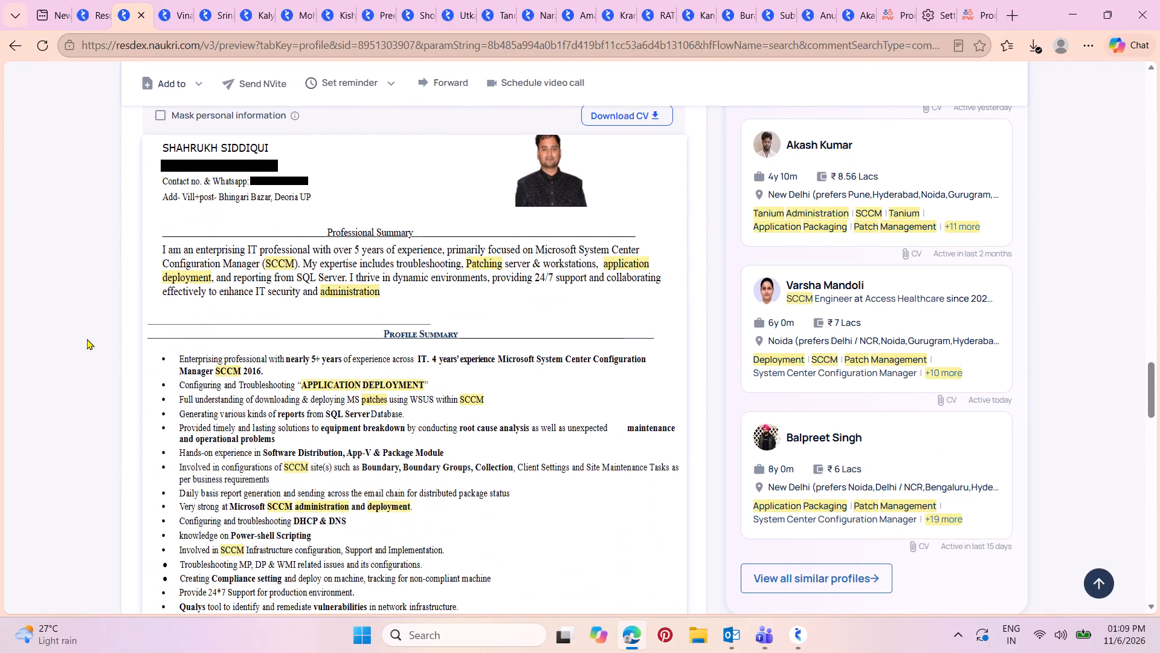
{"action": "scroll", "coordinate": [87, 339], "scroll_direction": "down", "scroll_amount": 3}
{"action": "scroll", "coordinate": [518, 440], "scroll_direction": "up", "scroll_amount": 4}
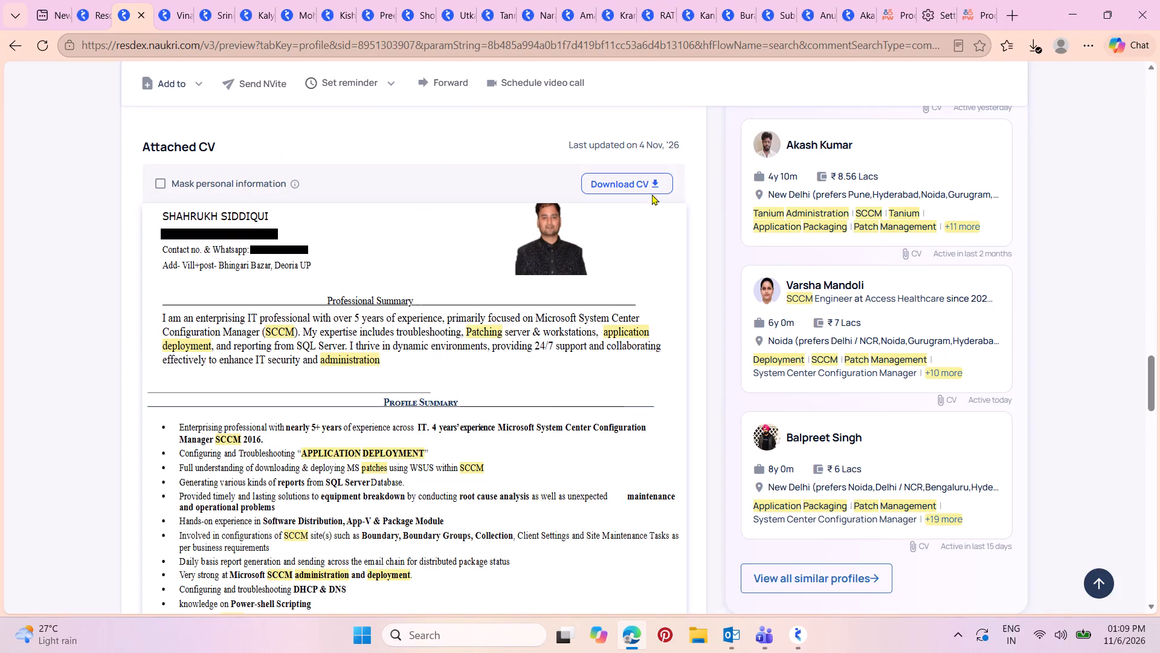
Download the former NTT DATA associate's attached CV and close the profile.
{"action": "left_click", "coordinate": [648, 179]}
{"action": "left_click", "coordinate": [139, 13]}
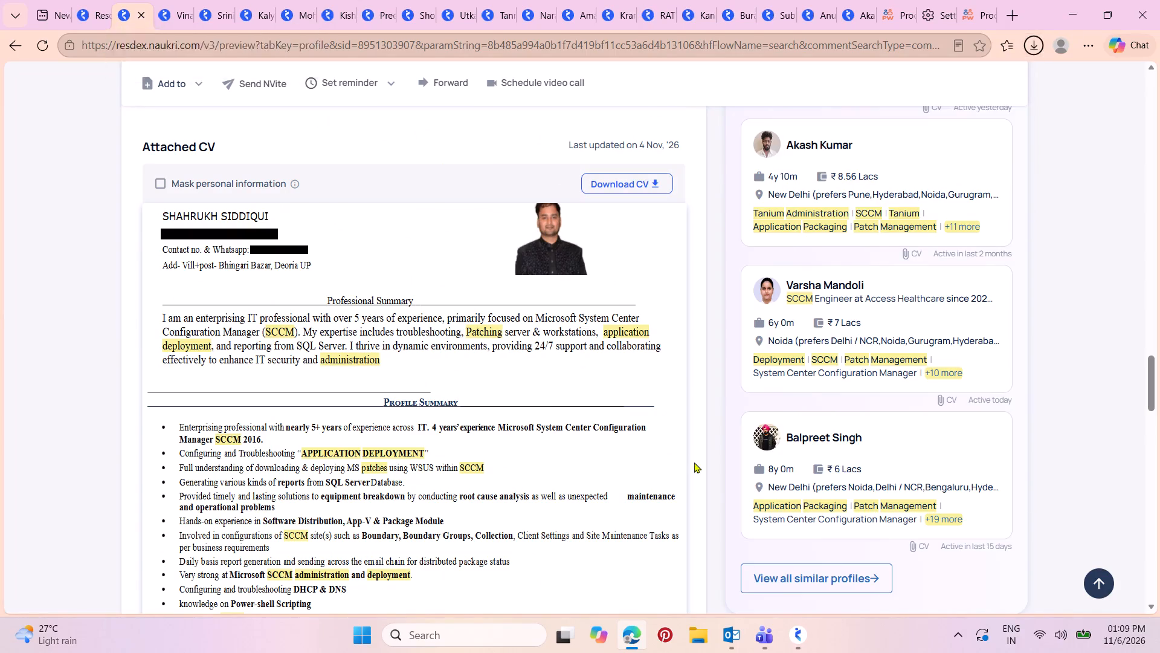
Scan the remaining candidates on page 2 of the search results for Tanium, SCCM, packaging and patch management skills.
{"action": "scroll", "coordinate": [694, 462], "scroll_direction": "down", "scroll_amount": 4}
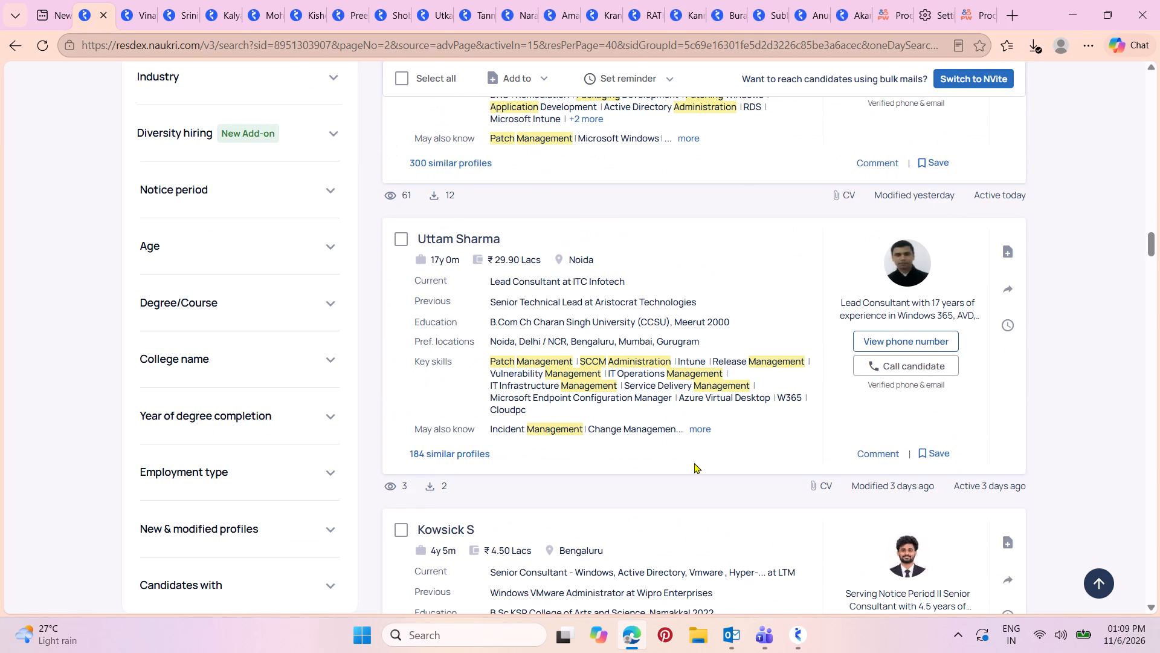
{"action": "scroll", "coordinate": [694, 464], "scroll_direction": "down", "scroll_amount": 4}
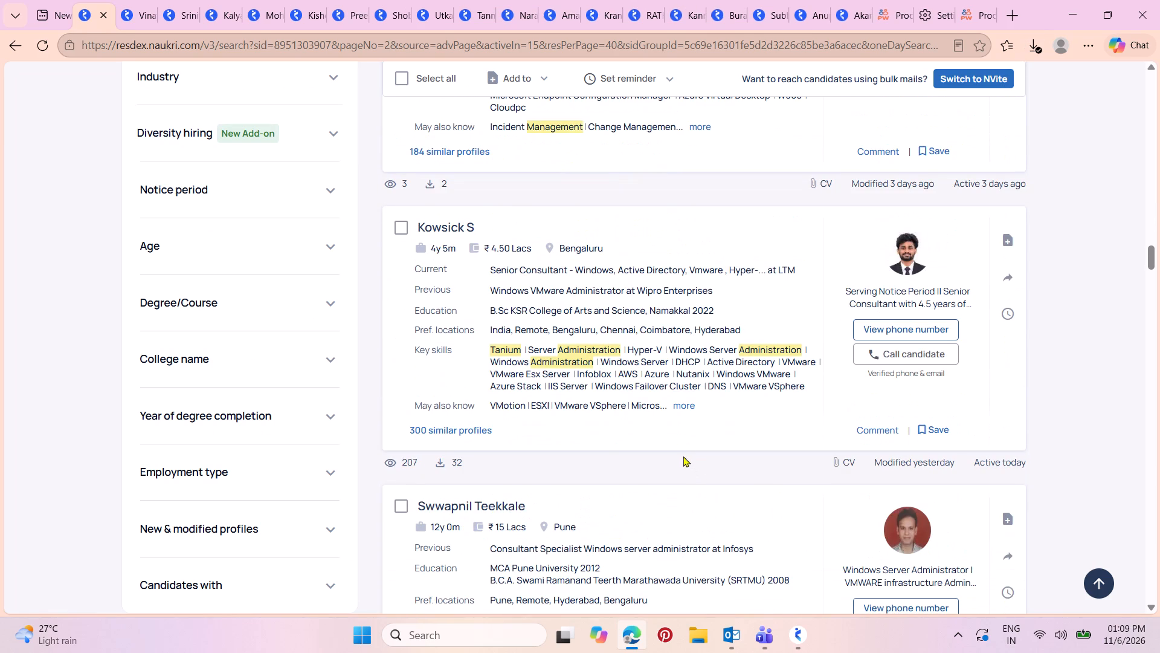
{"action": "scroll", "coordinate": [759, 504], "scroll_direction": "down", "scroll_amount": 7}
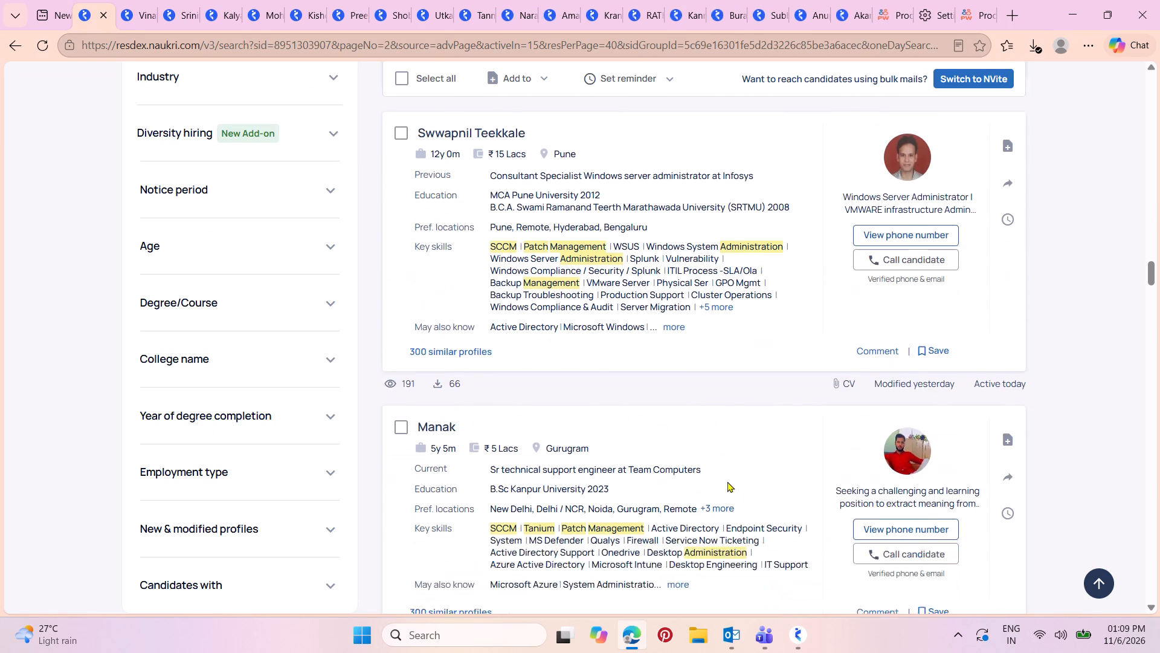
{"action": "scroll", "coordinate": [727, 481], "scroll_direction": "down", "scroll_amount": 10}
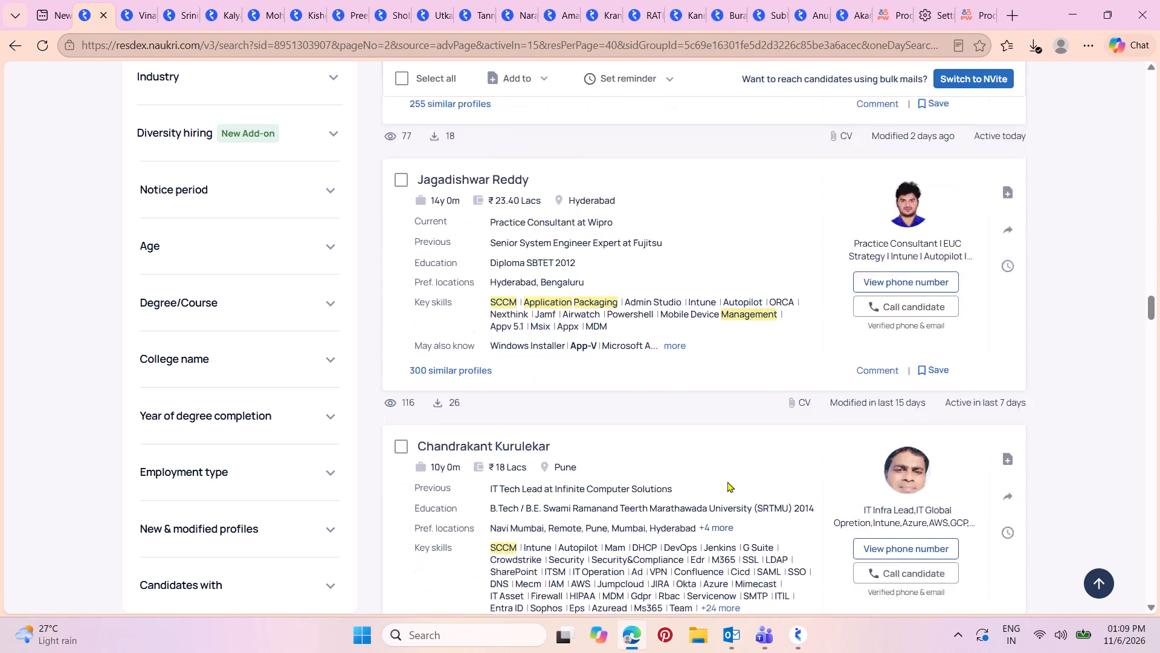
{"action": "scroll", "coordinate": [727, 481], "scroll_direction": "down", "scroll_amount": 9}
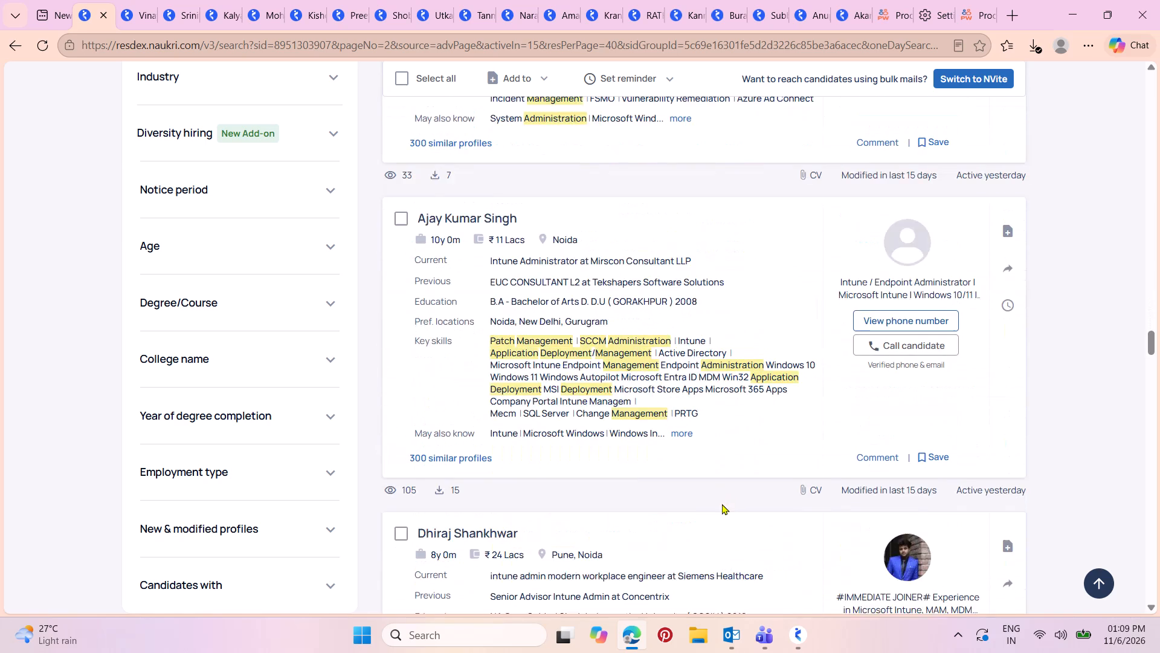
{"action": "scroll", "coordinate": [722, 504], "scroll_direction": "down", "scroll_amount": 6}
{"action": "scroll", "coordinate": [722, 504], "scroll_direction": "up", "scroll_amount": 1}
{"action": "scroll", "coordinate": [722, 504], "scroll_direction": "down", "scroll_amount": 4}
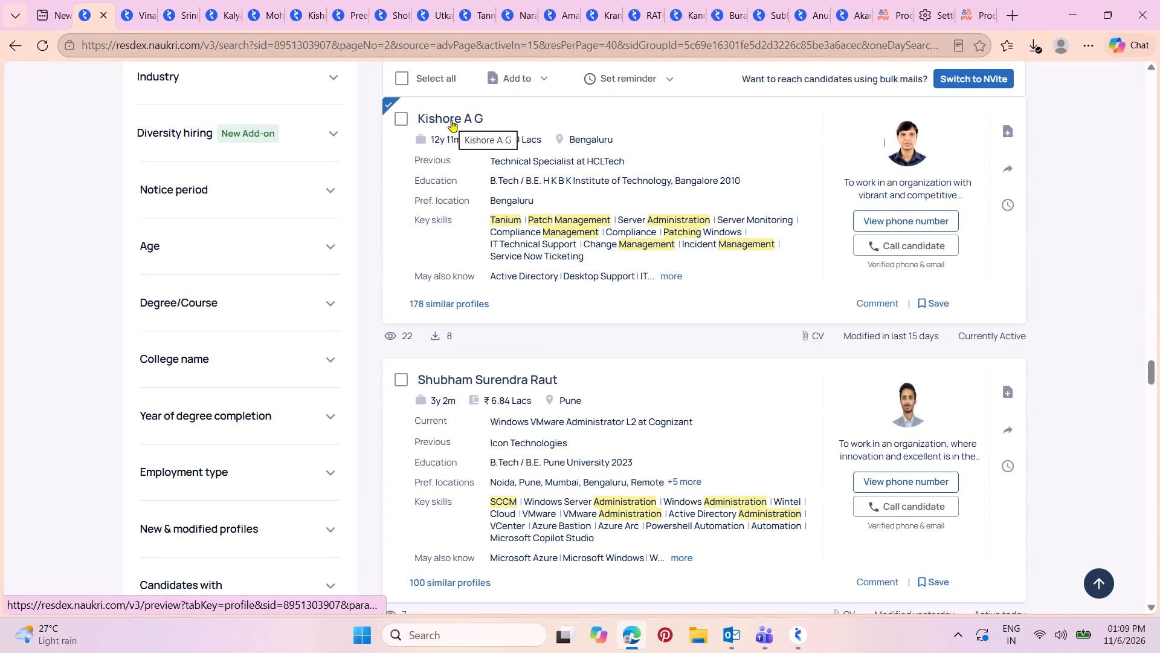
{"action": "scroll", "coordinate": [678, 495], "scroll_direction": "down", "scroll_amount": 7}
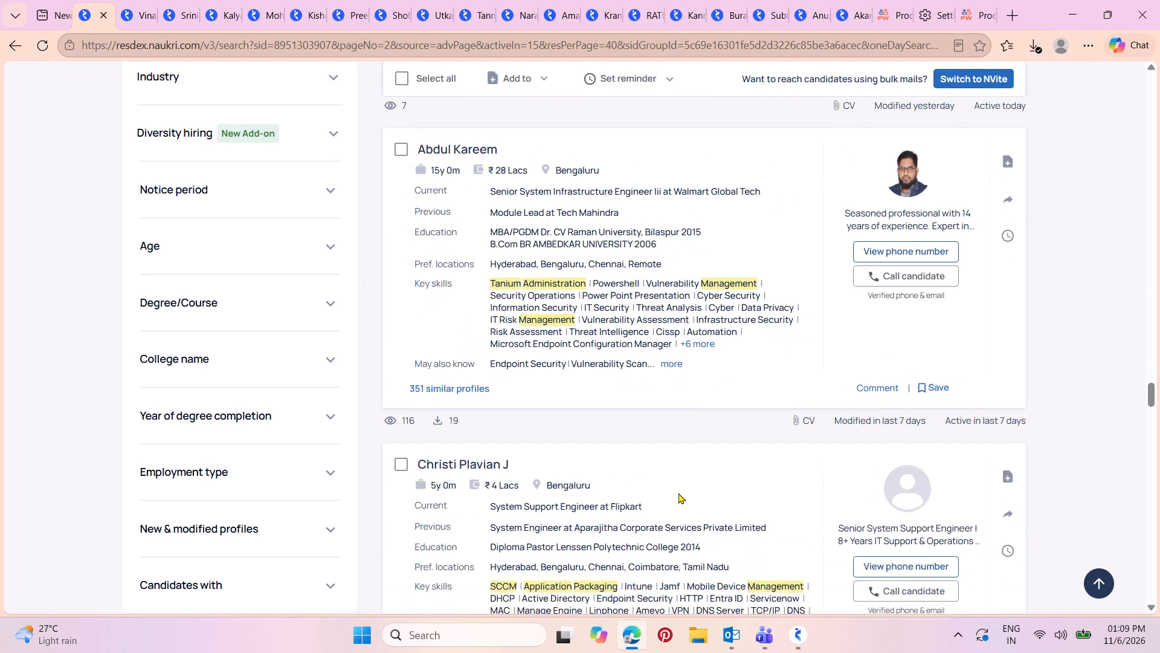
{"action": "scroll", "coordinate": [678, 493], "scroll_direction": "down", "scroll_amount": 12}
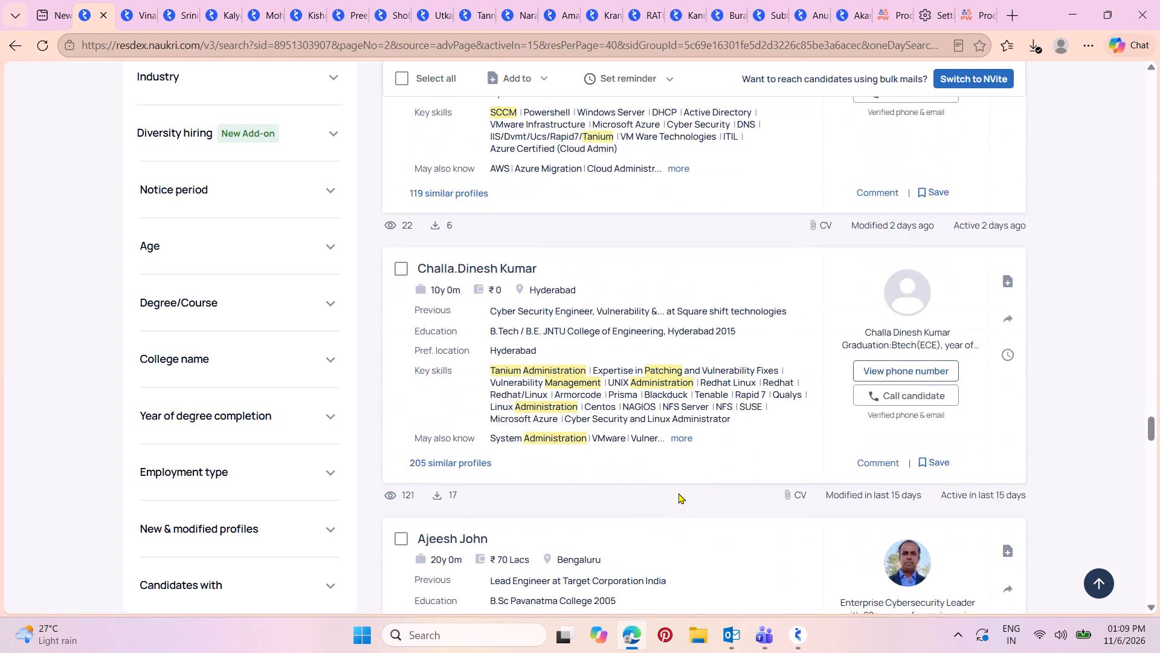
{"action": "scroll", "coordinate": [678, 493], "scroll_direction": "down", "scroll_amount": 2}
{"action": "scroll", "coordinate": [678, 493], "scroll_direction": "up", "scroll_amount": 3}
{"action": "scroll", "coordinate": [678, 493], "scroll_direction": "down", "scroll_amount": 9}
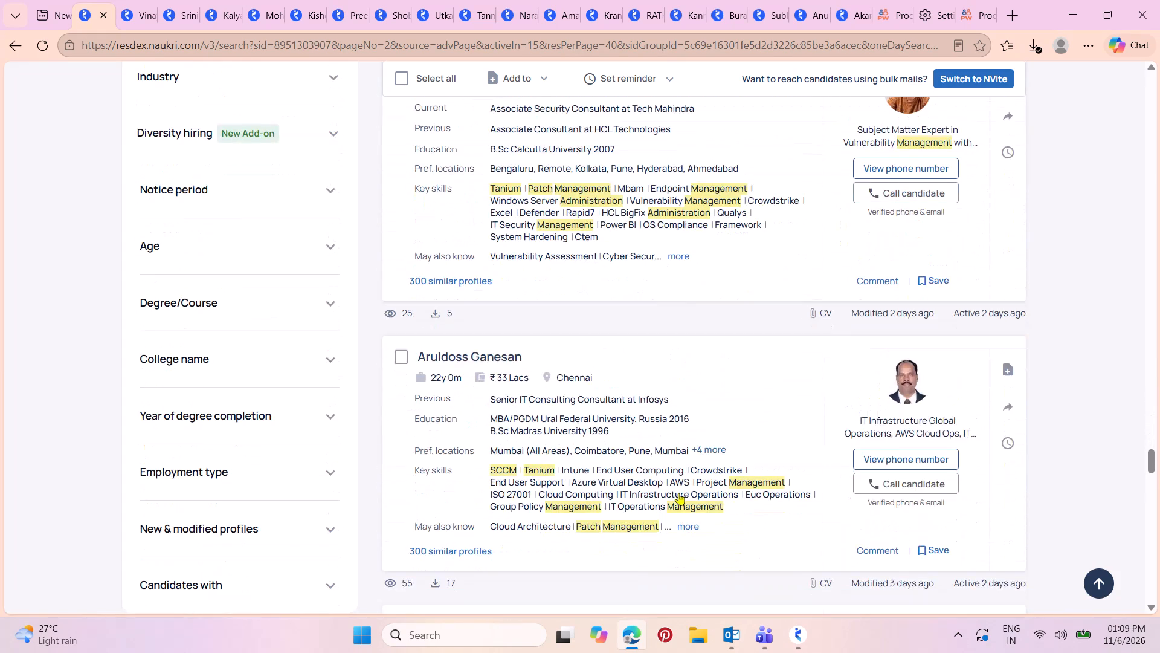
{"action": "scroll", "coordinate": [678, 493], "scroll_direction": "down", "scroll_amount": 8}
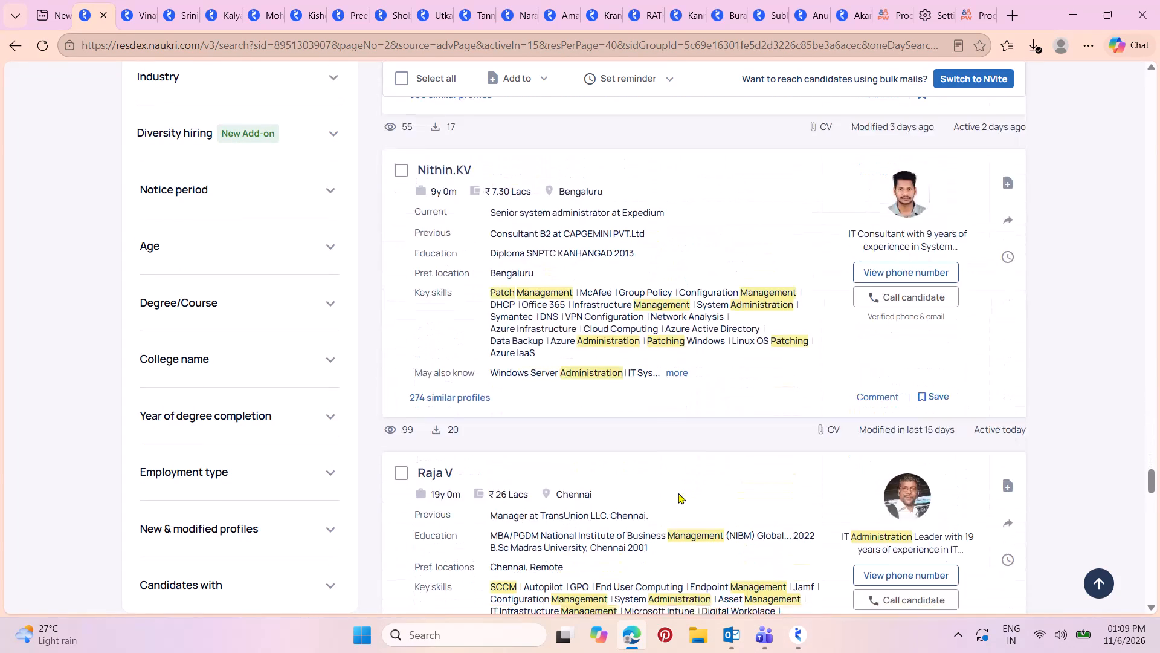
{"action": "scroll", "coordinate": [678, 493], "scroll_direction": "down", "scroll_amount": 9}
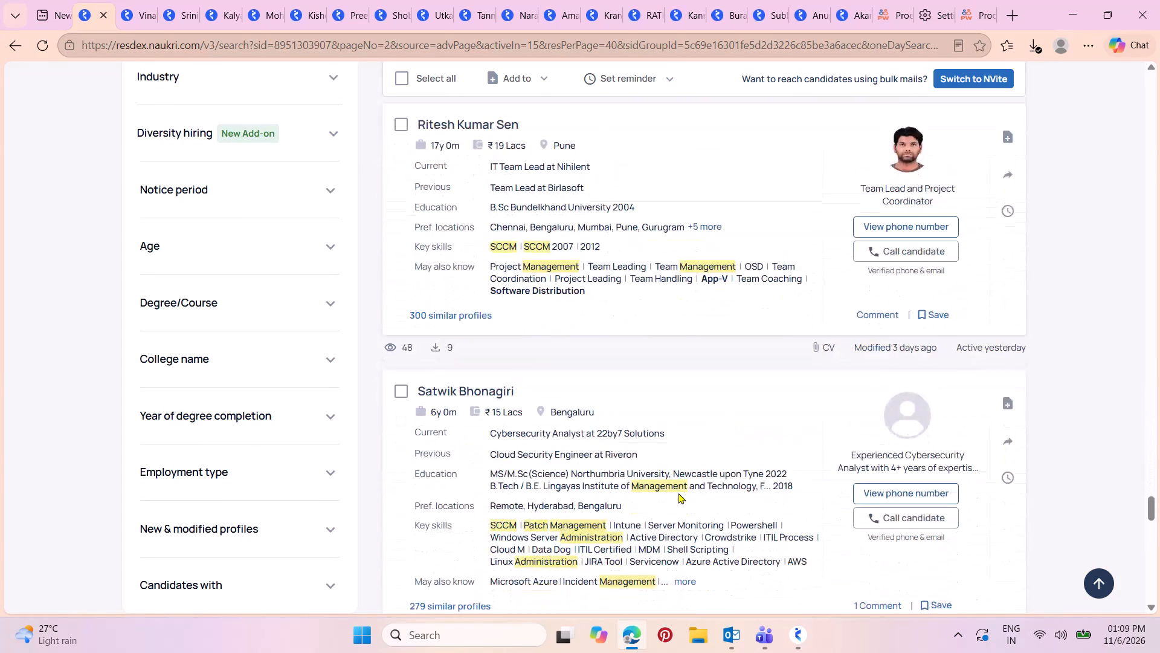
{"action": "scroll", "coordinate": [678, 493], "scroll_direction": "down", "scroll_amount": 7}
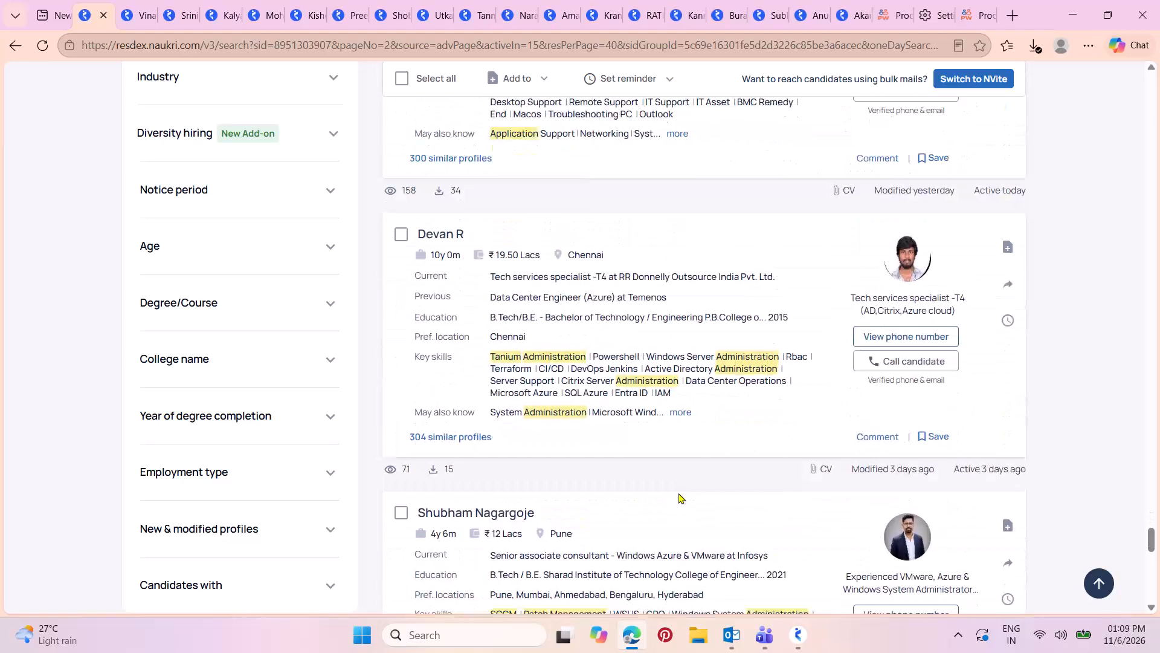
{"action": "scroll", "coordinate": [678, 493], "scroll_direction": "down", "scroll_amount": 5}
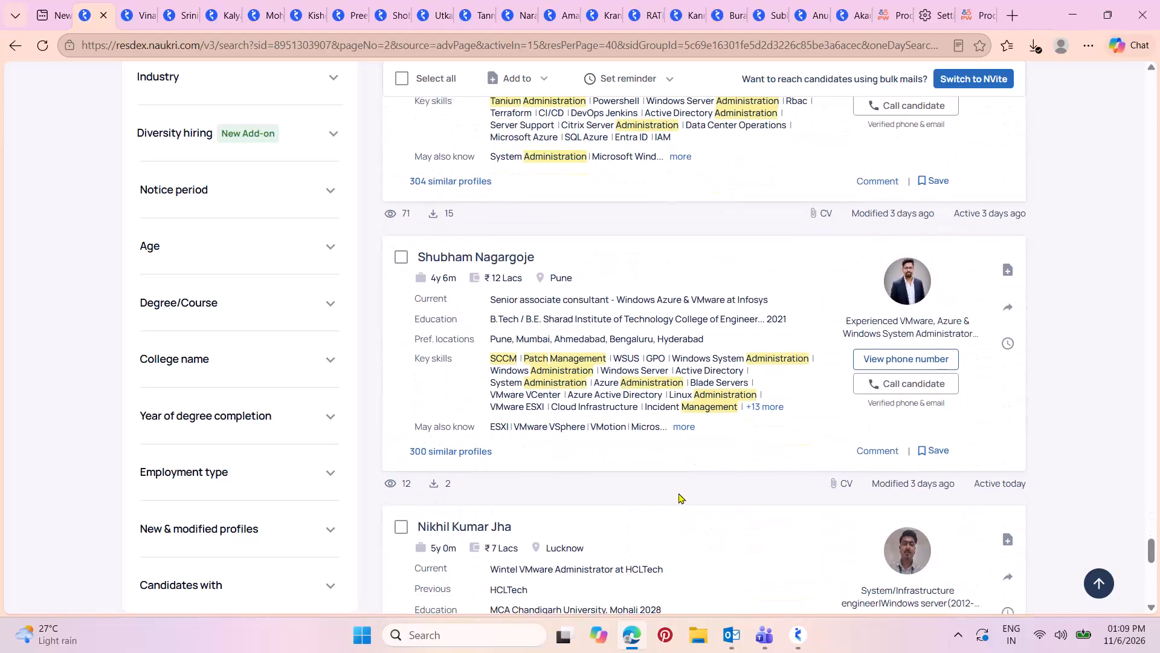
{"action": "scroll", "coordinate": [678, 493], "scroll_direction": "down", "scroll_amount": 6}
Move to page 3 of the search results and scan its candidates for SCCM, Tanium, packaging and patch management skills.
{"action": "left_click", "coordinate": [1005, 516]}
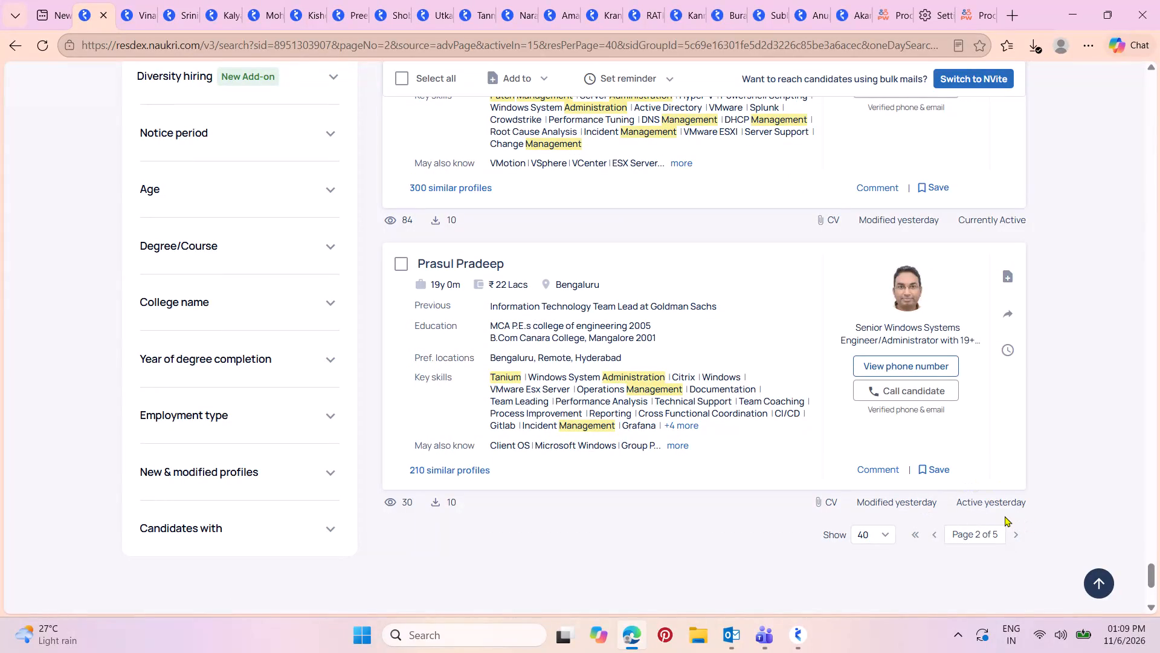
{"action": "left_click", "coordinate": [1013, 516]}
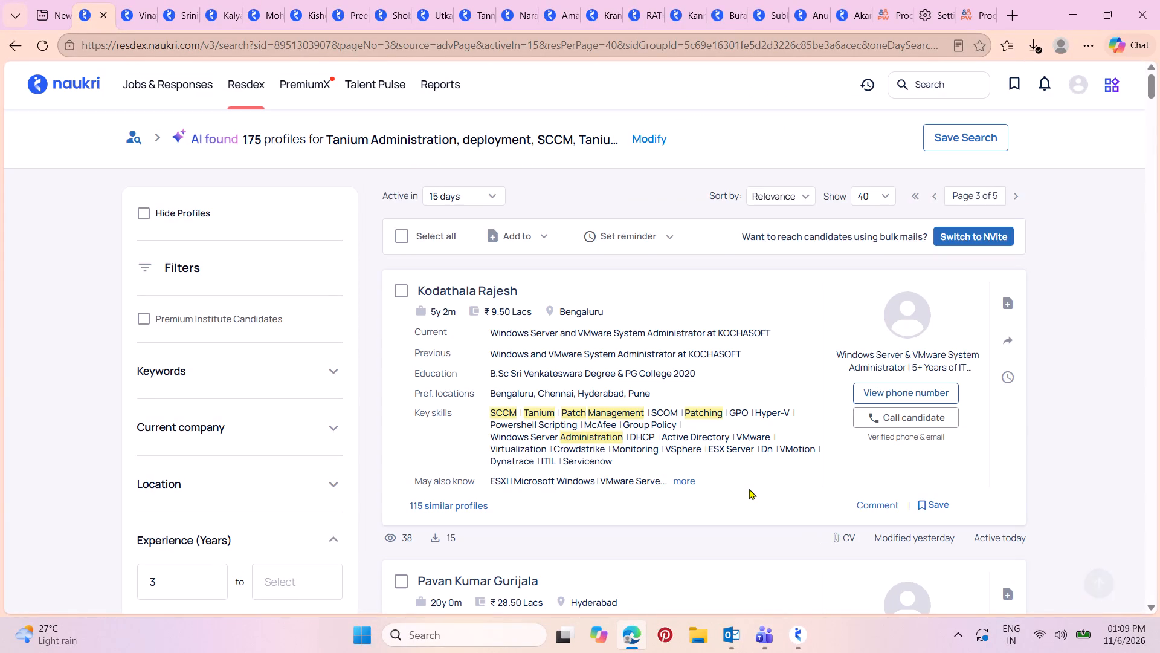
{"action": "scroll", "coordinate": [749, 489], "scroll_direction": "down", "scroll_amount": 12}
{"action": "scroll", "coordinate": [749, 489], "scroll_direction": "up", "scroll_amount": 4}
{"action": "scroll", "coordinate": [749, 490], "scroll_direction": "down", "scroll_amount": 5}
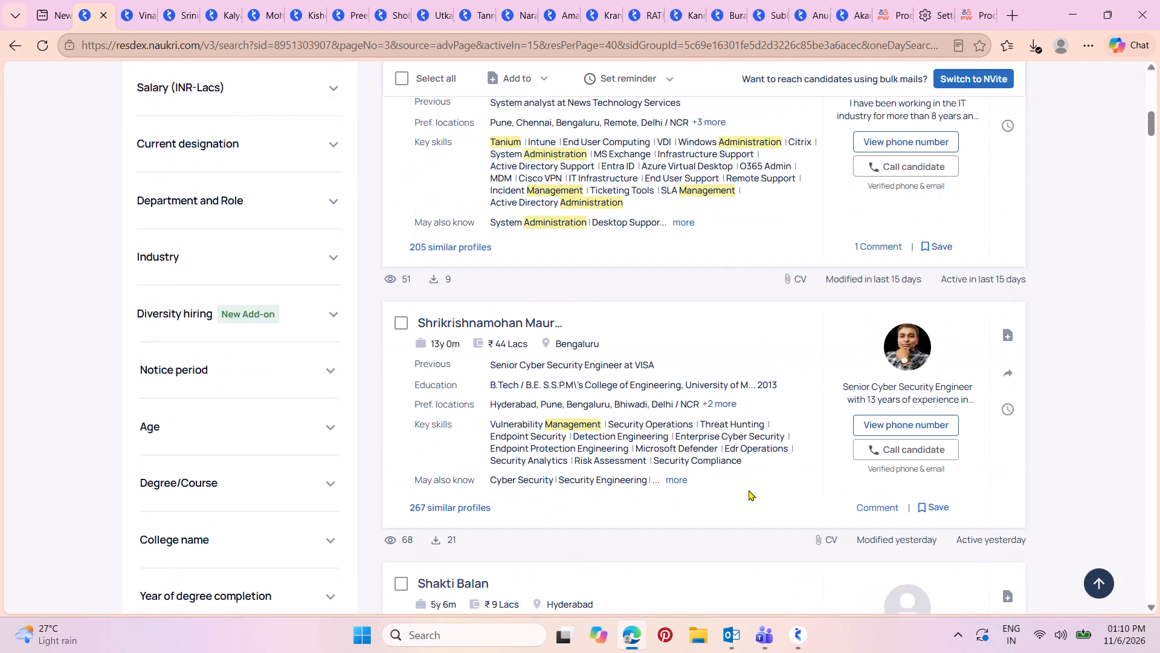
{"action": "scroll", "coordinate": [749, 490], "scroll_direction": "down", "scroll_amount": 13}
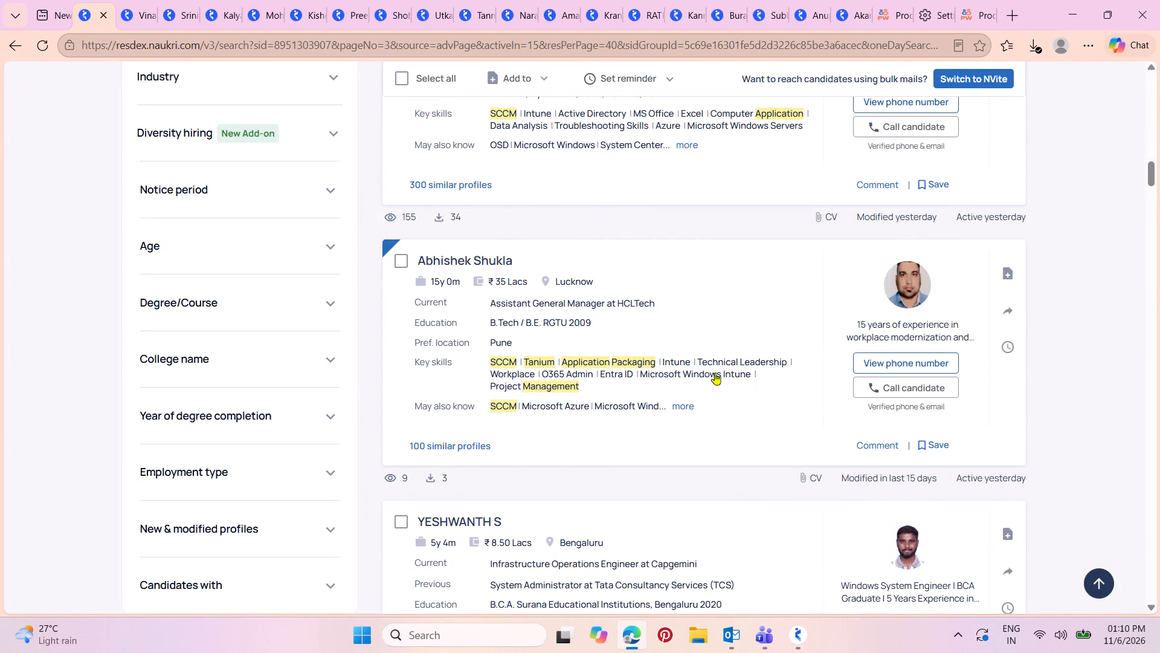
{"action": "scroll", "coordinate": [736, 475], "scroll_direction": "down", "scroll_amount": 4}
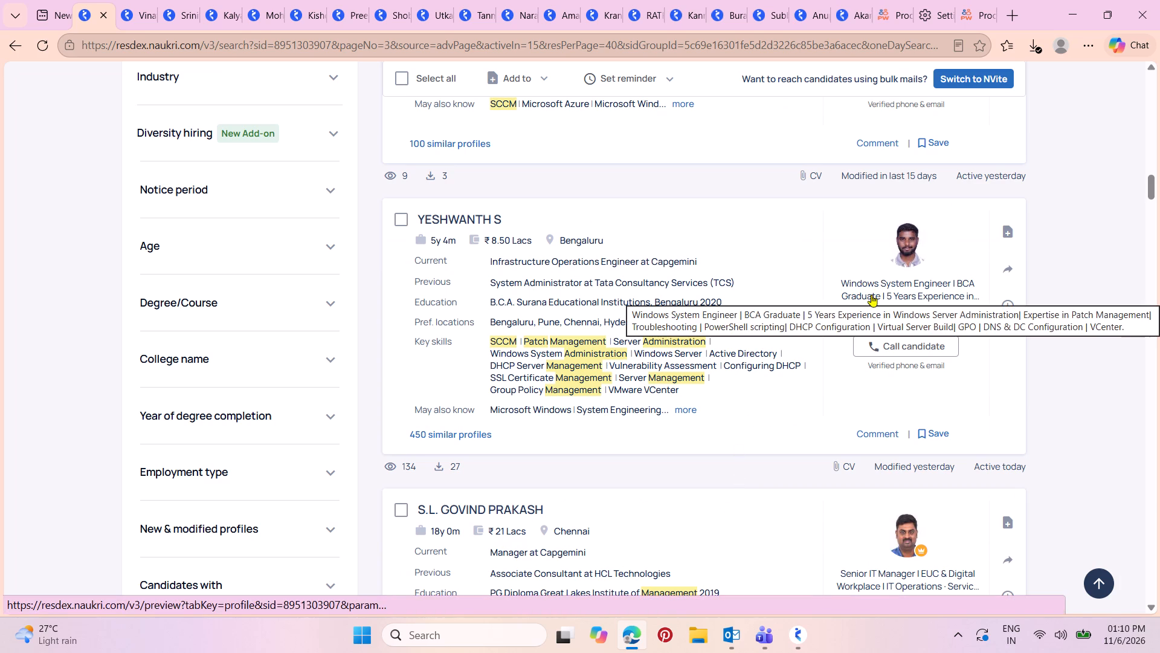
{"action": "scroll", "coordinate": [778, 478], "scroll_direction": "down", "scroll_amount": 10}
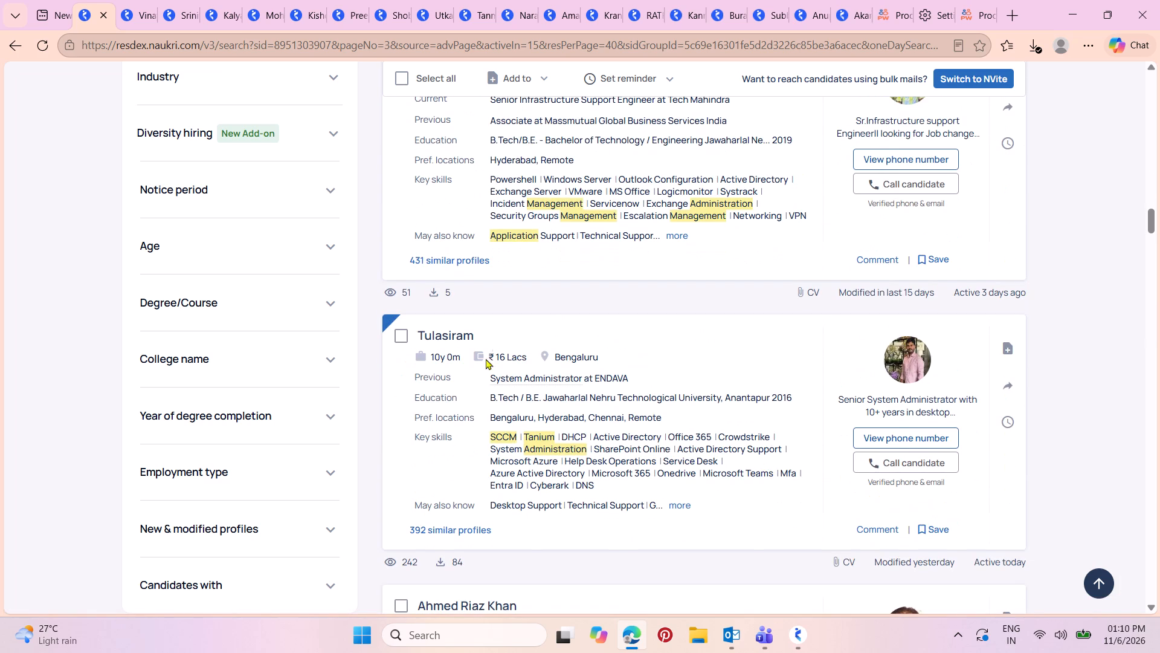
Open the profile of the Bengaluru-based former ENDAVA System Administrator and review the work summary and employment history.
{"action": "left_click", "coordinate": [452, 342]}
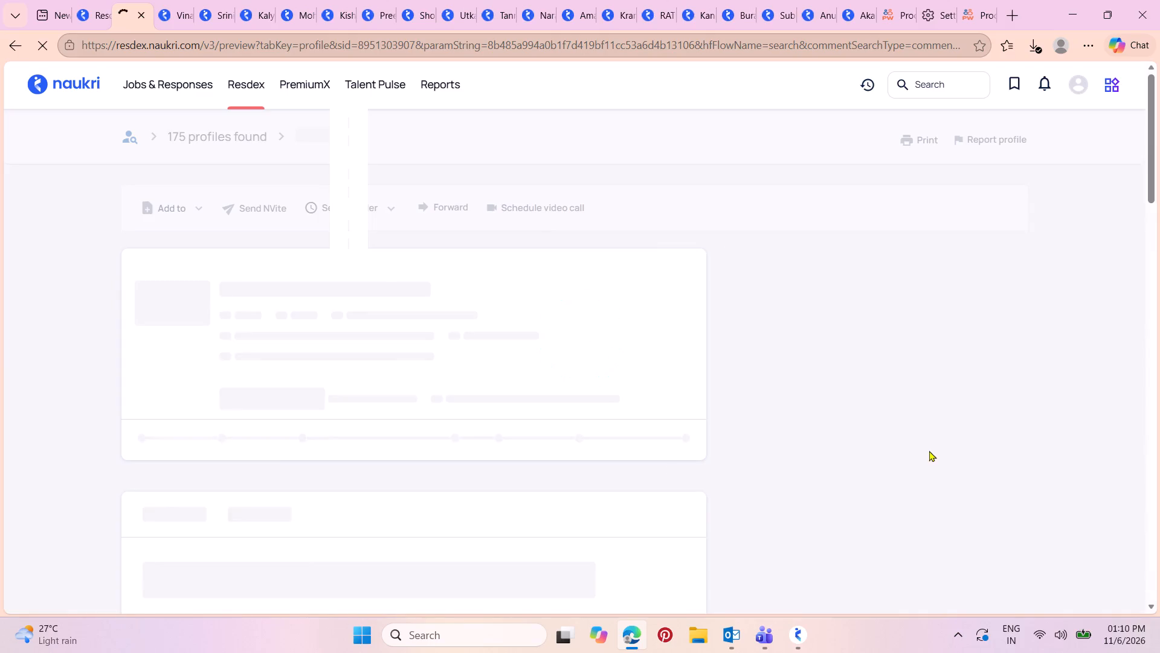
{"action": "scroll", "coordinate": [27, 258], "scroll_direction": "down", "scroll_amount": 10}
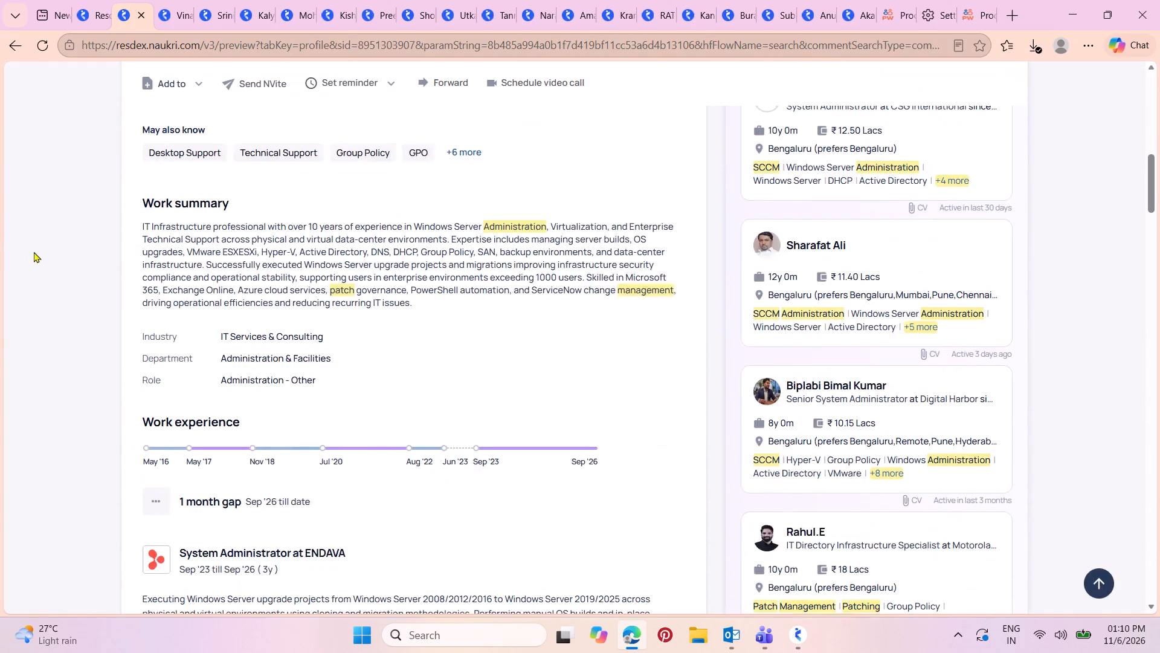
{"action": "scroll", "coordinate": [34, 252], "scroll_direction": "down", "scroll_amount": 3}
{"action": "scroll", "coordinate": [34, 252], "scroll_direction": "up", "scroll_amount": 1}
{"action": "scroll", "coordinate": [34, 252], "scroll_direction": "down", "scroll_amount": 20}
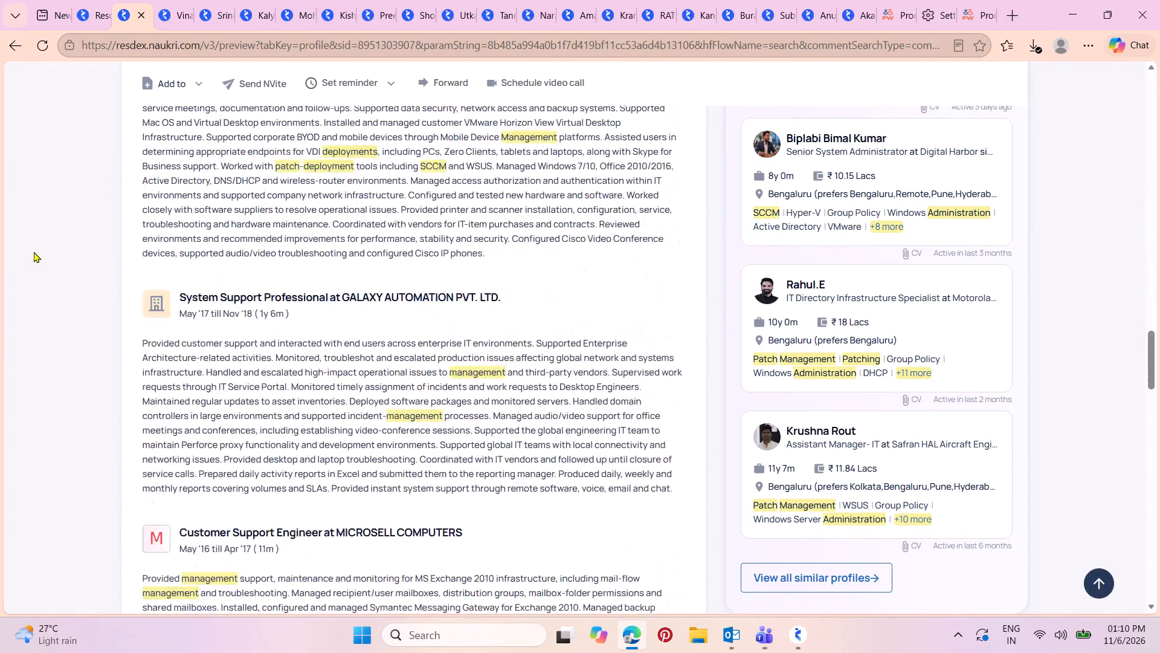
Read the former ENDAVA System Administrator's attached CV for SCCM, patching and deployment experience.
{"action": "scroll", "coordinate": [34, 252], "scroll_direction": "down", "scroll_amount": 3}
{"action": "scroll", "coordinate": [34, 252], "scroll_direction": "up", "scroll_amount": 1}
{"action": "scroll", "coordinate": [34, 252], "scroll_direction": "down", "scroll_amount": 7}
{"action": "scroll", "coordinate": [34, 252], "scroll_direction": "up", "scroll_amount": 1}
{"action": "scroll", "coordinate": [34, 252], "scroll_direction": "down", "scroll_amount": 15}
{"action": "scroll", "coordinate": [34, 252], "scroll_direction": "up", "scroll_amount": 1}
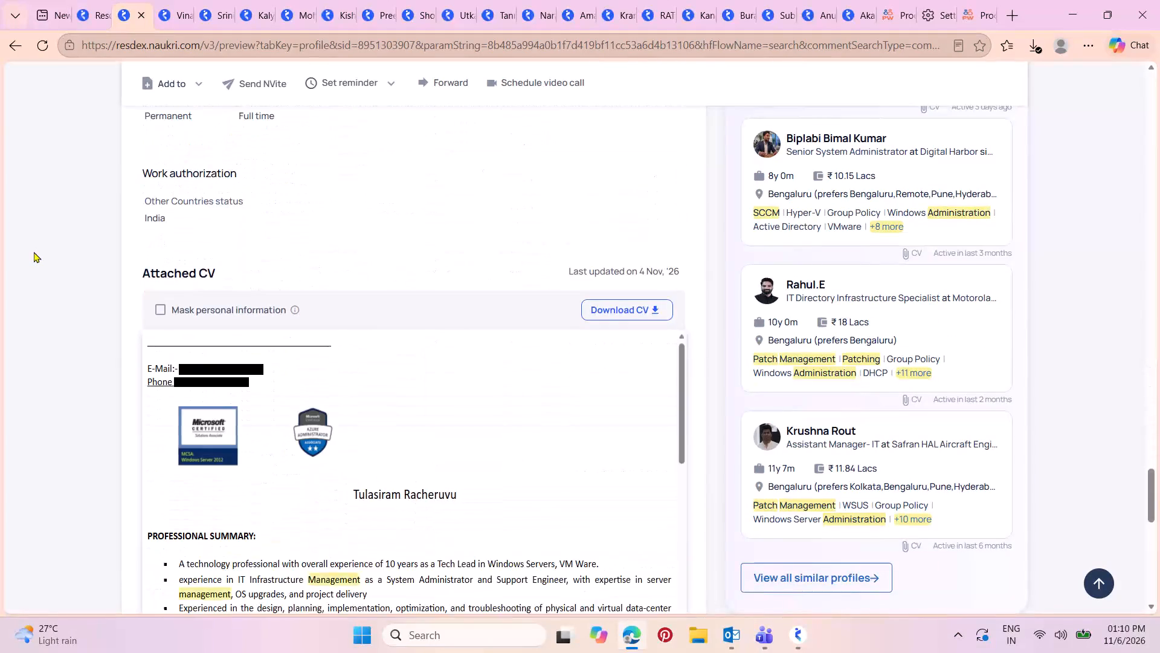
{"action": "scroll", "coordinate": [34, 252], "scroll_direction": "down", "scroll_amount": 3}
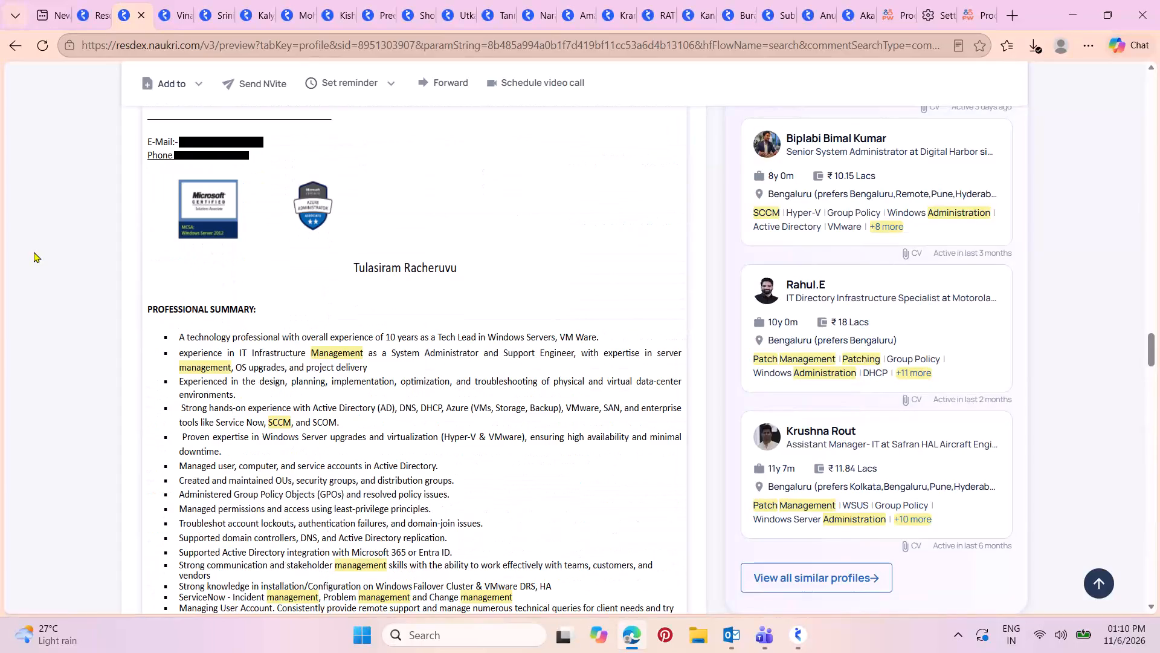
{"action": "scroll", "coordinate": [34, 252], "scroll_direction": "down", "scroll_amount": 9}
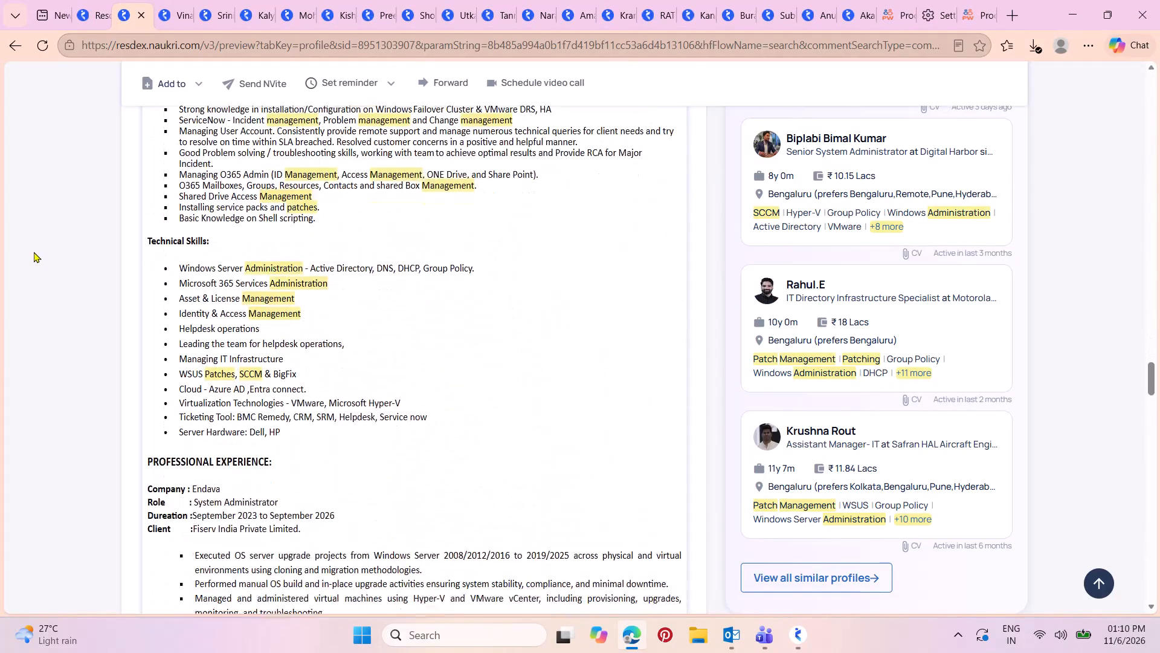
{"action": "scroll", "coordinate": [34, 252], "scroll_direction": "down", "scroll_amount": 11}
{"action": "scroll", "coordinate": [34, 251], "scroll_direction": "up", "scroll_amount": 1}
{"action": "scroll", "coordinate": [34, 251], "scroll_direction": "down", "scroll_amount": 3}
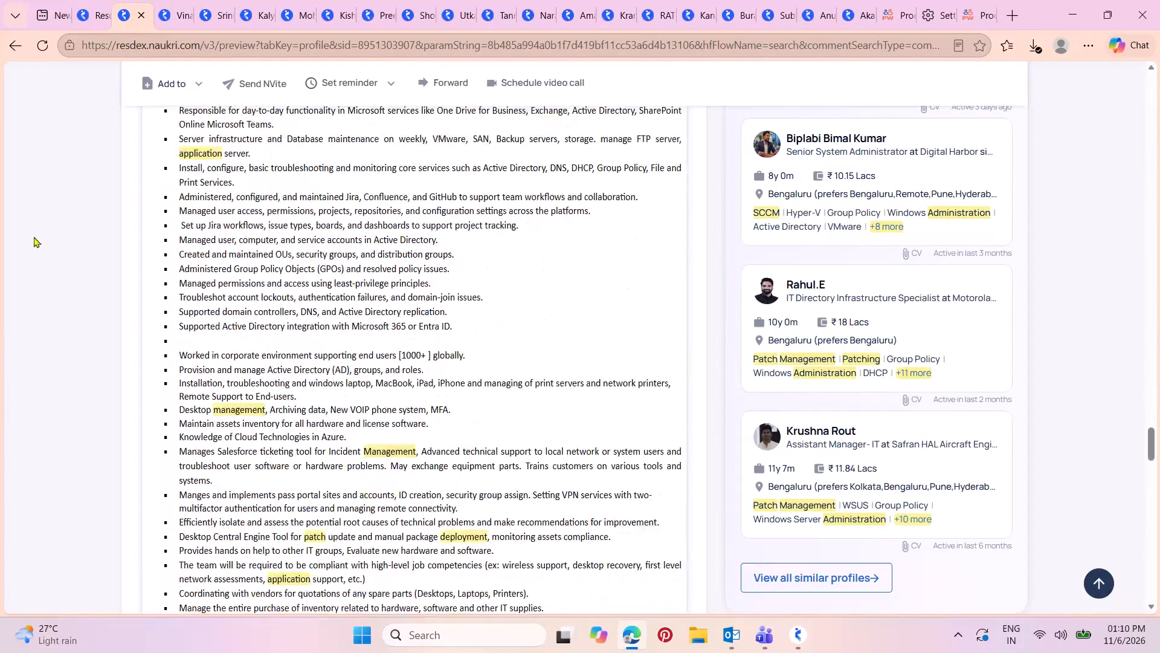
Return to the page 3 search results and continue scanning candidates for SCCM, Tanium and patch management skills.
{"action": "left_click", "coordinate": [96, 19]}
{"action": "scroll", "coordinate": [758, 424], "scroll_direction": "down", "scroll_amount": 4}
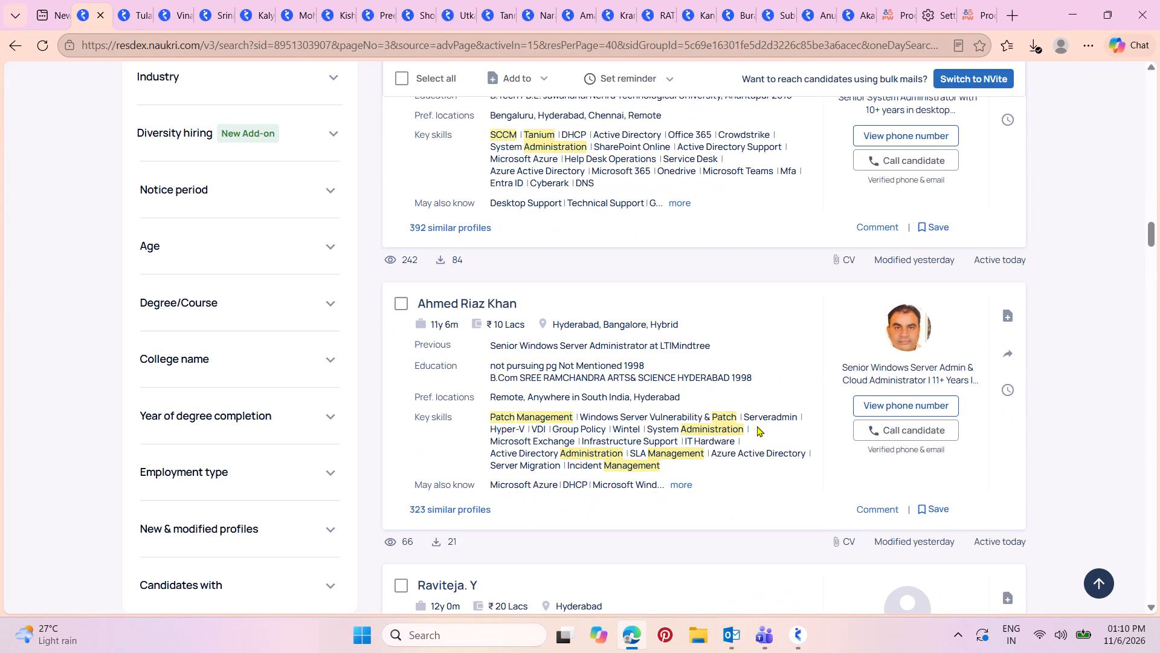
{"action": "scroll", "coordinate": [757, 426], "scroll_direction": "down", "scroll_amount": 7}
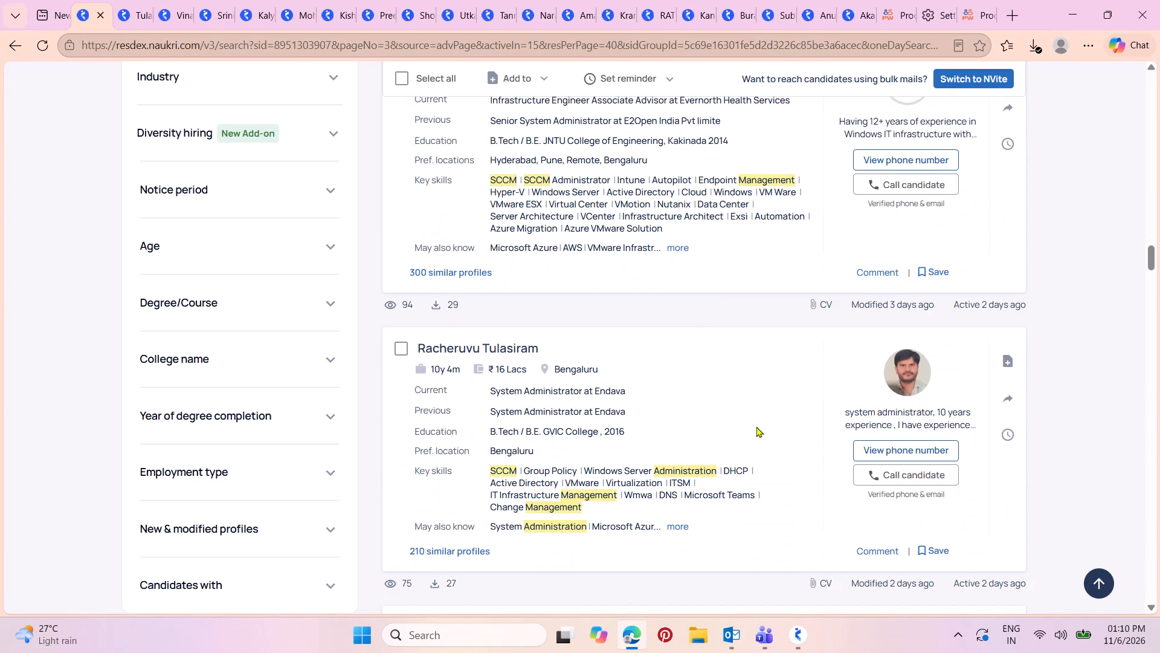
Scan the remaining candidates on page 3 of the search results for Tanium, SCCM, patch management and application packaging skills.
{"action": "scroll", "coordinate": [754, 427], "scroll_direction": "down", "scroll_amount": 3}
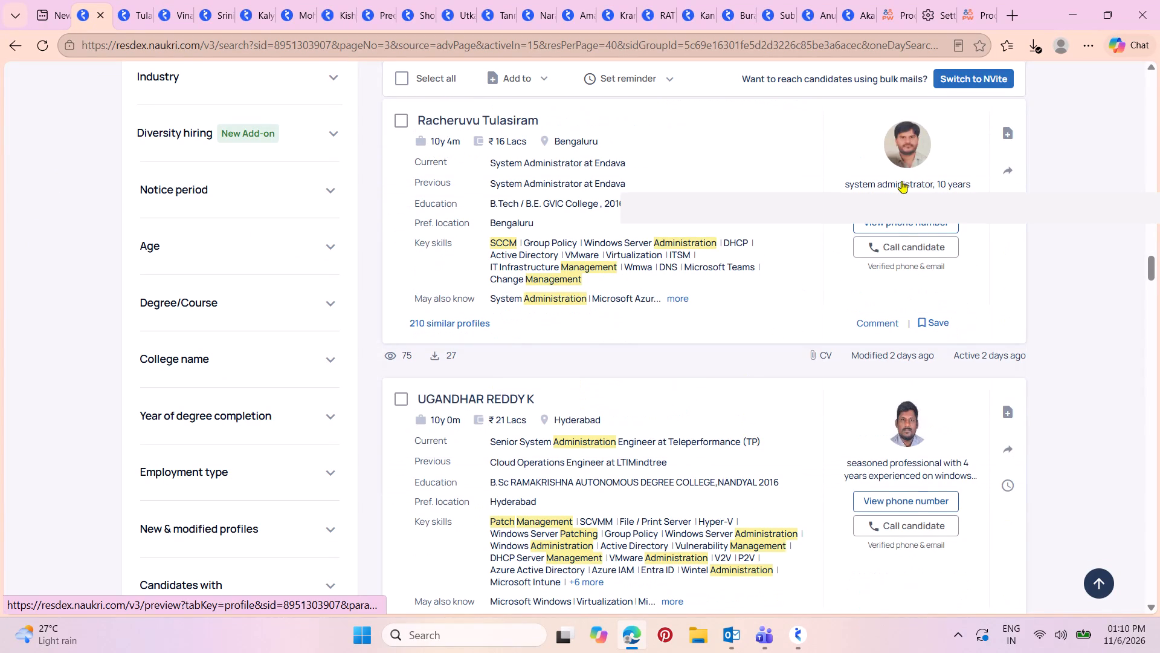
{"action": "scroll", "coordinate": [754, 411], "scroll_direction": "down", "scroll_amount": 3}
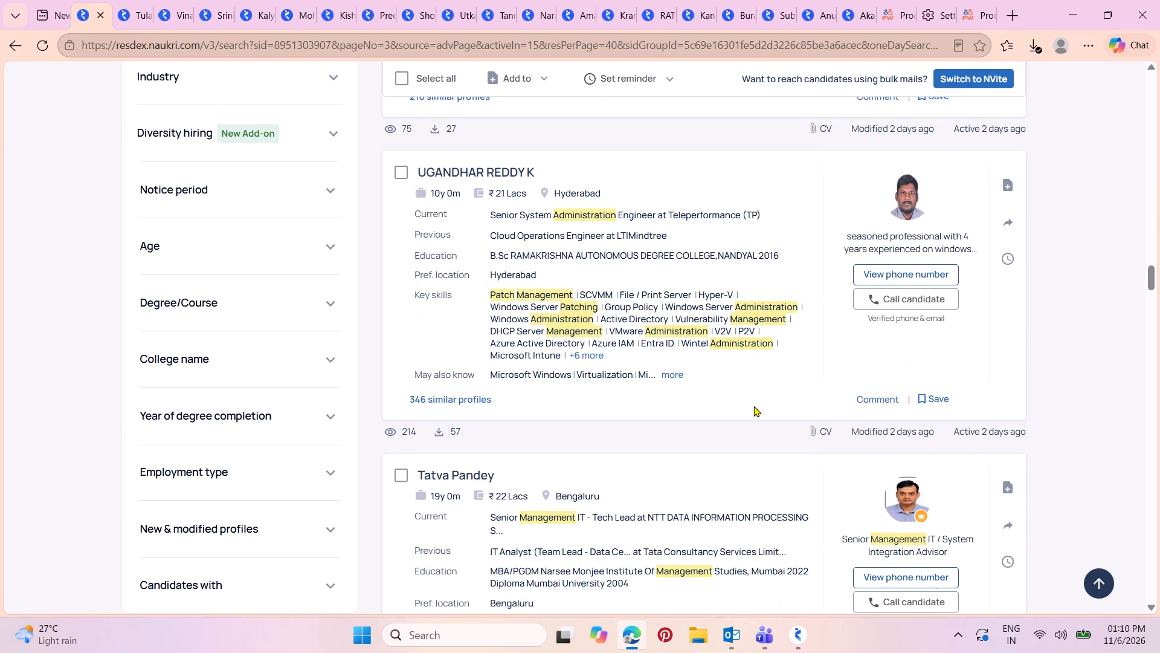
{"action": "scroll", "coordinate": [754, 405], "scroll_direction": "down", "scroll_amount": 3}
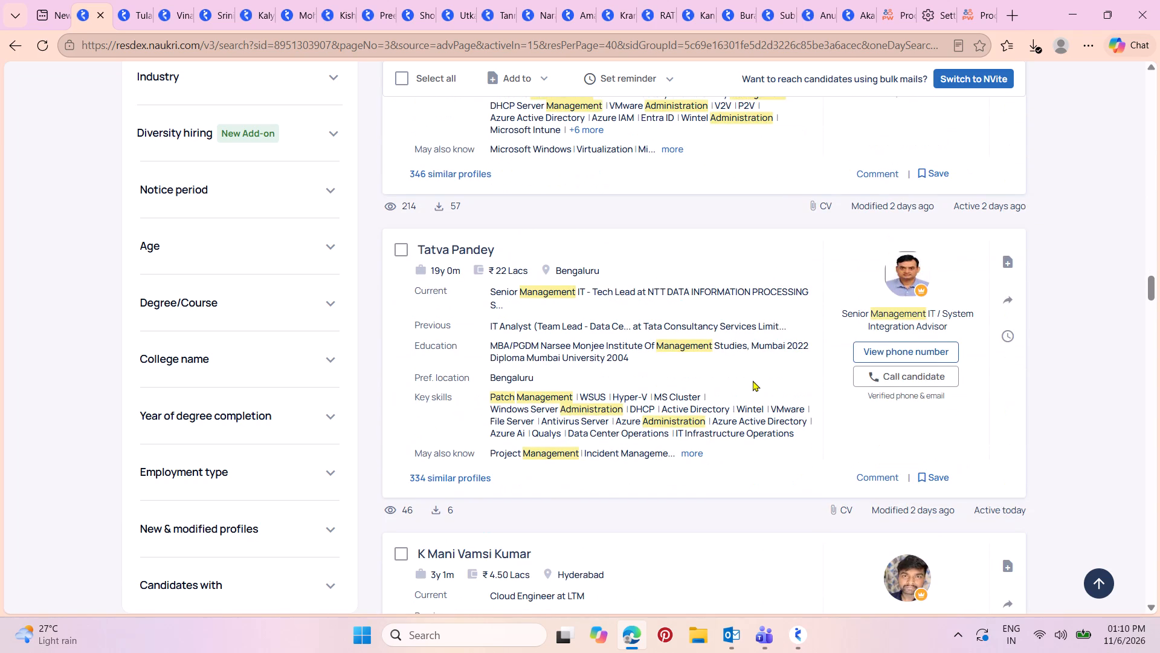
{"action": "scroll", "coordinate": [753, 380], "scroll_direction": "down", "scroll_amount": 4}
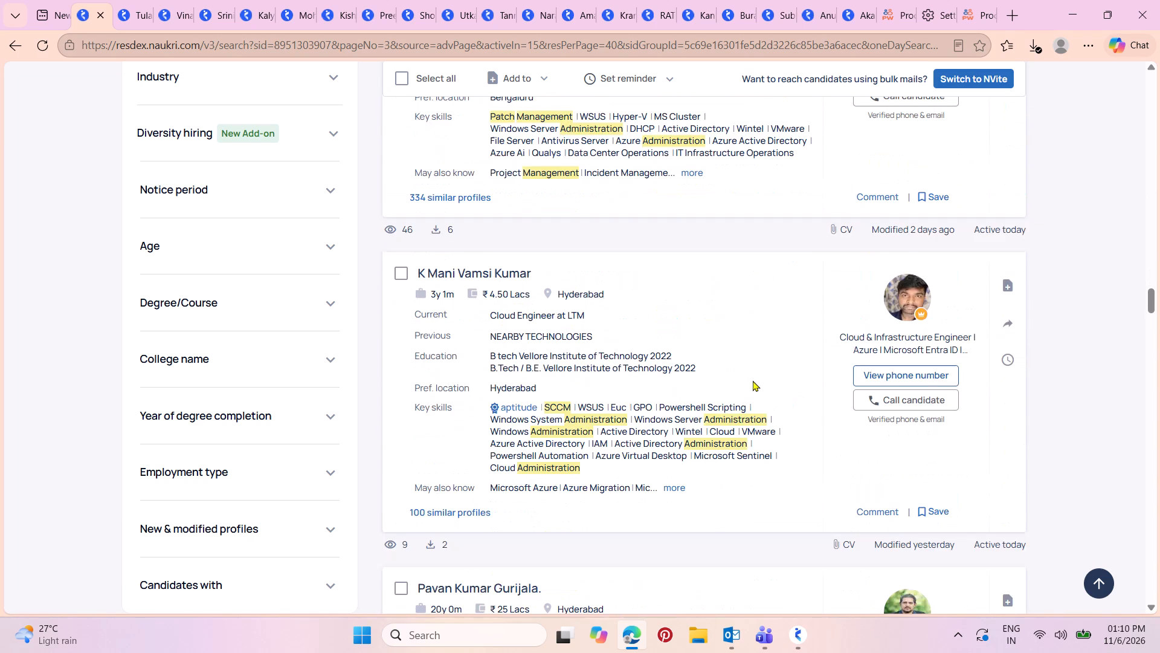
{"action": "scroll", "coordinate": [753, 380], "scroll_direction": "down", "scroll_amount": 14}
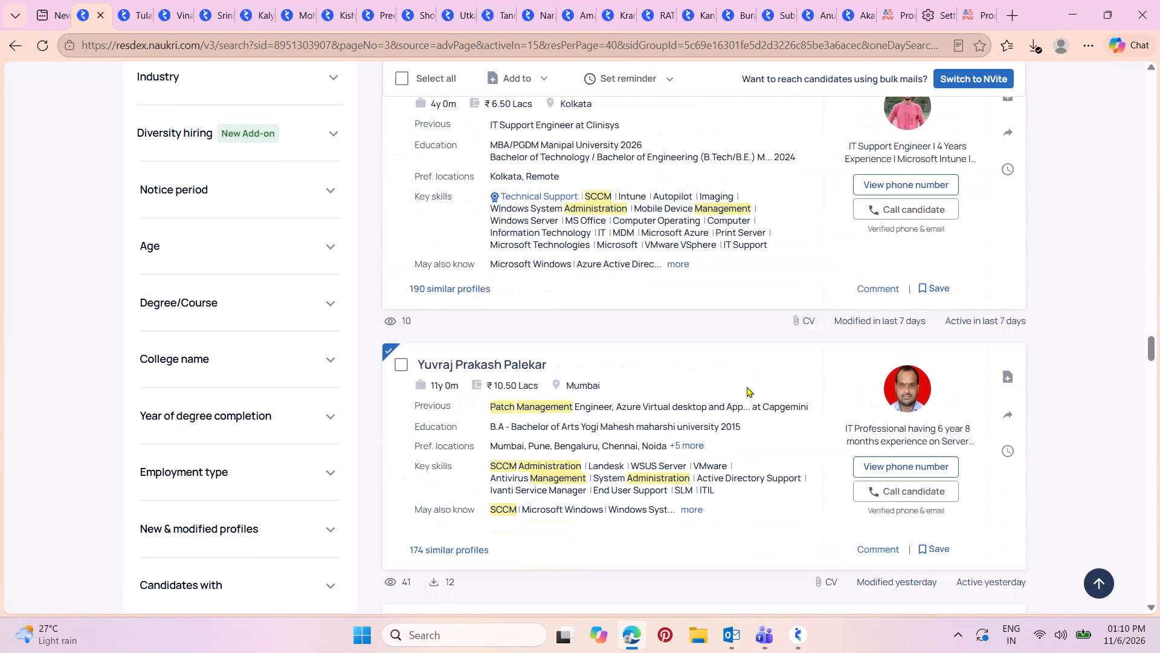
{"action": "scroll", "coordinate": [747, 386], "scroll_direction": "down", "scroll_amount": 4}
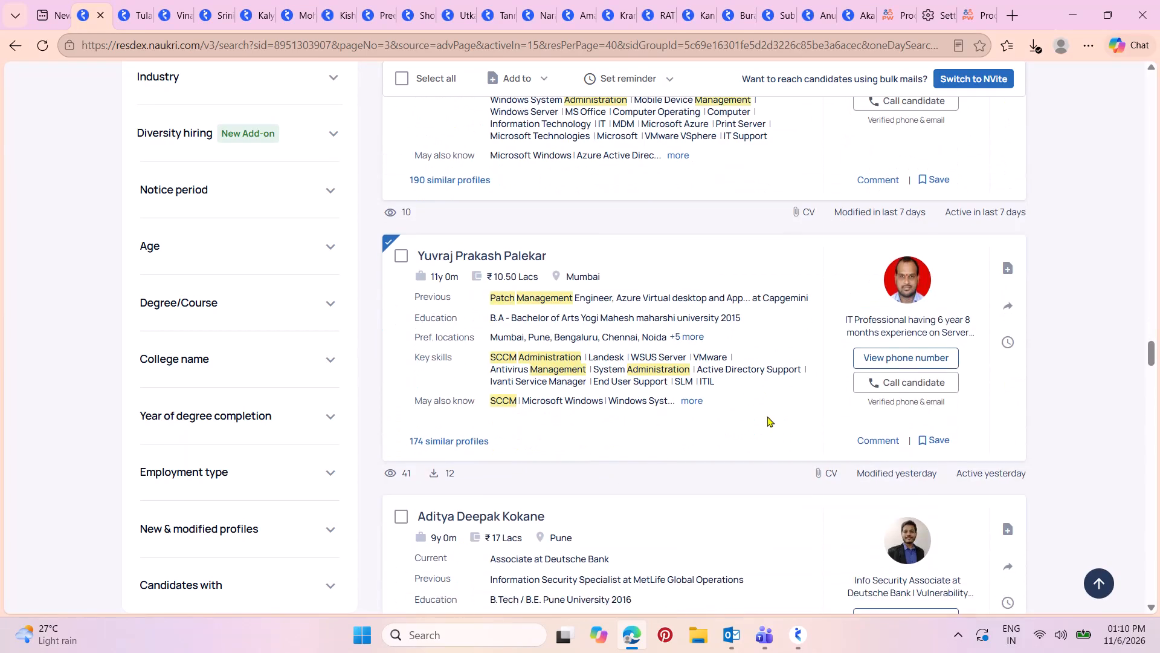
{"action": "scroll", "coordinate": [767, 416], "scroll_direction": "down", "scroll_amount": 2}
{"action": "scroll", "coordinate": [708, 389], "scroll_direction": "up", "scroll_amount": 1}
{"action": "scroll", "coordinate": [708, 389], "scroll_direction": "down", "scroll_amount": 12}
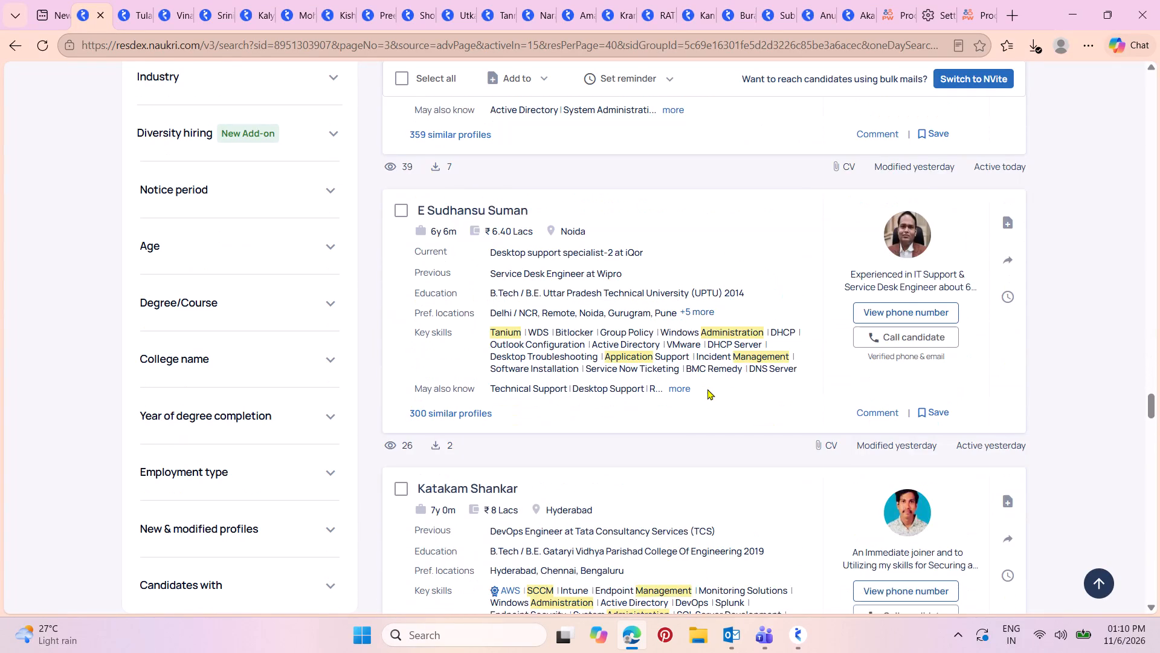
{"action": "scroll", "coordinate": [707, 389], "scroll_direction": "down", "scroll_amount": 11}
{"action": "scroll", "coordinate": [707, 389], "scroll_direction": "up", "scroll_amount": 1}
{"action": "scroll", "coordinate": [707, 389], "scroll_direction": "down", "scroll_amount": 6}
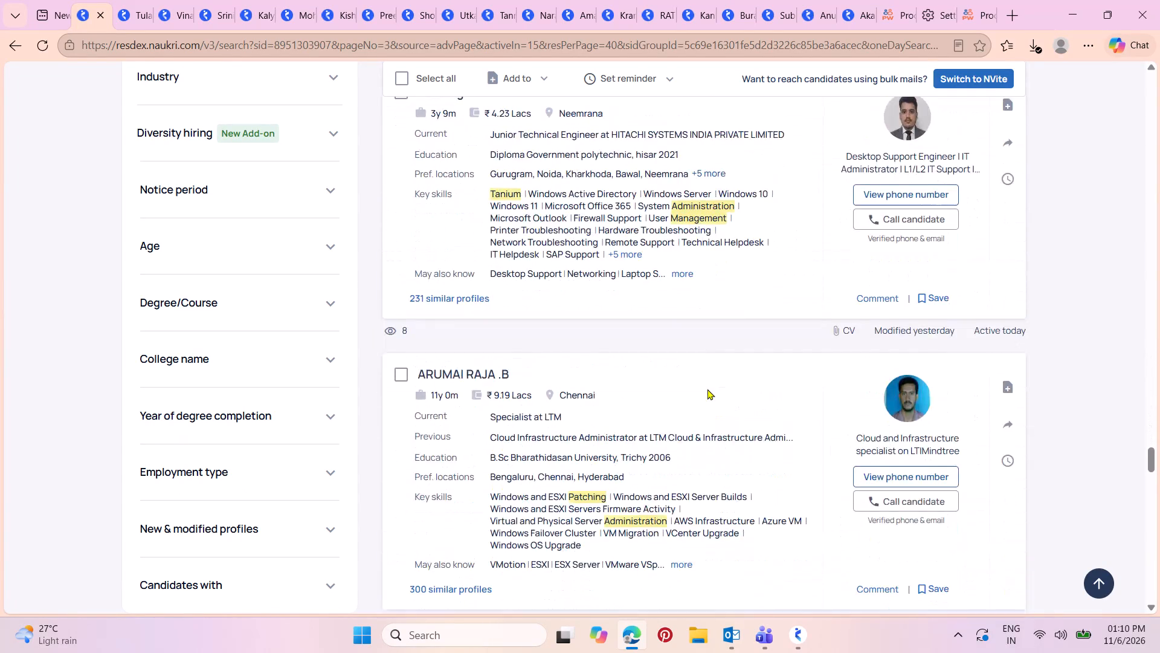
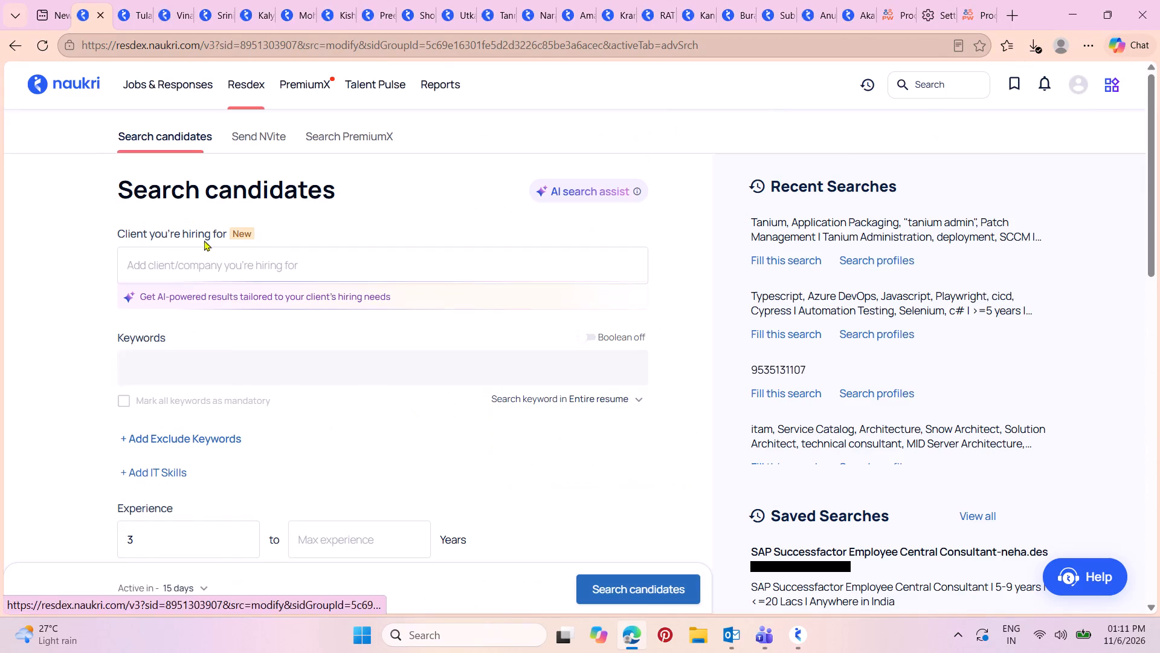
Open the current candidate search for modification and review its keyword, experience, location, company, designation and notice period criteria.
{"action": "left_click", "coordinate": [99, 284]}
{"action": "scroll", "coordinate": [123, 370], "scroll_direction": "down", "scroll_amount": 1}
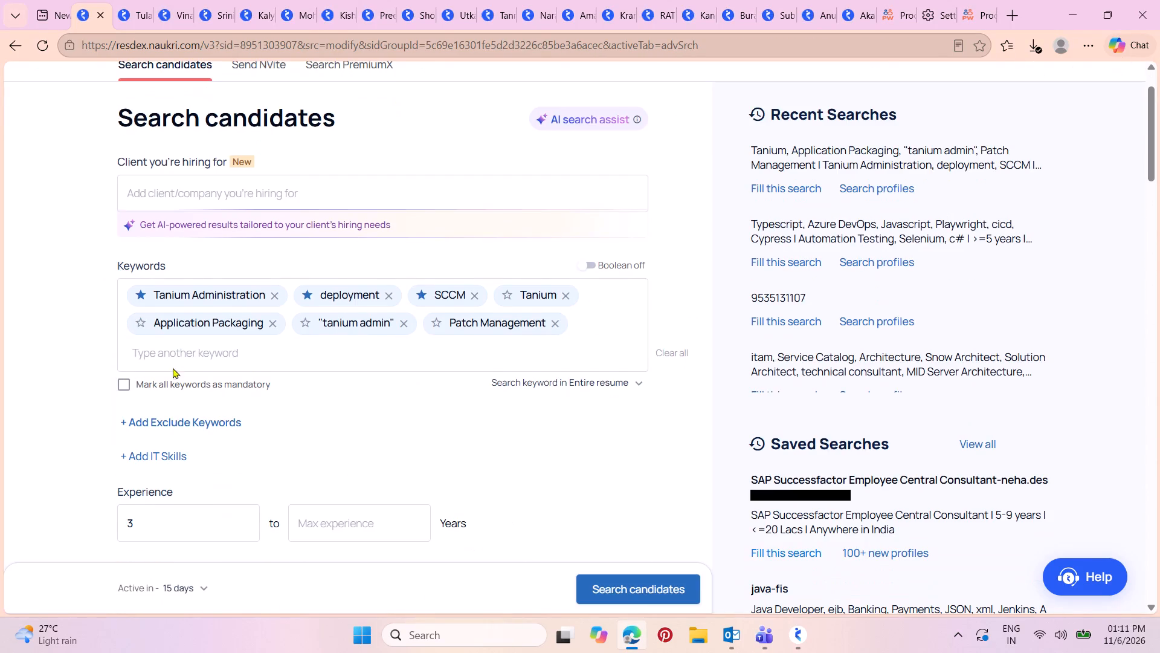
{"action": "scroll", "coordinate": [316, 411], "scroll_direction": "down", "scroll_amount": 2}
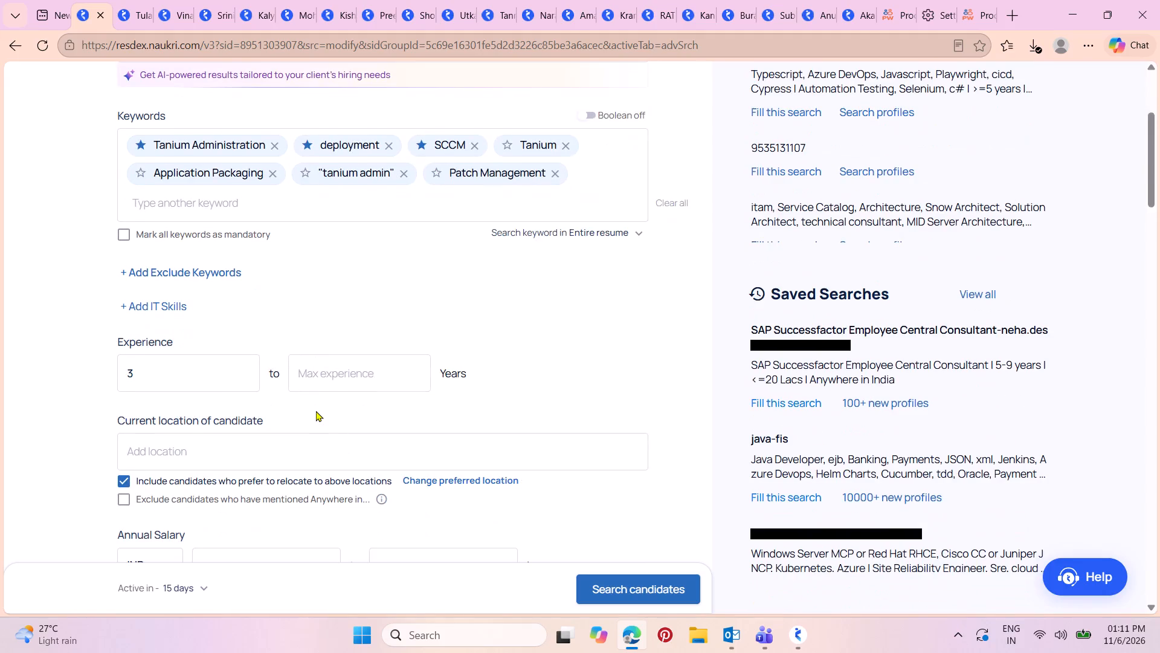
{"action": "scroll", "coordinate": [316, 411], "scroll_direction": "down", "scroll_amount": 5}
{"action": "scroll", "coordinate": [316, 411], "scroll_direction": "up", "scroll_amount": 1}
{"action": "scroll", "coordinate": [316, 411], "scroll_direction": "down", "scroll_amount": 7}
{"action": "scroll", "coordinate": [316, 411], "scroll_direction": "up", "scroll_amount": 3}
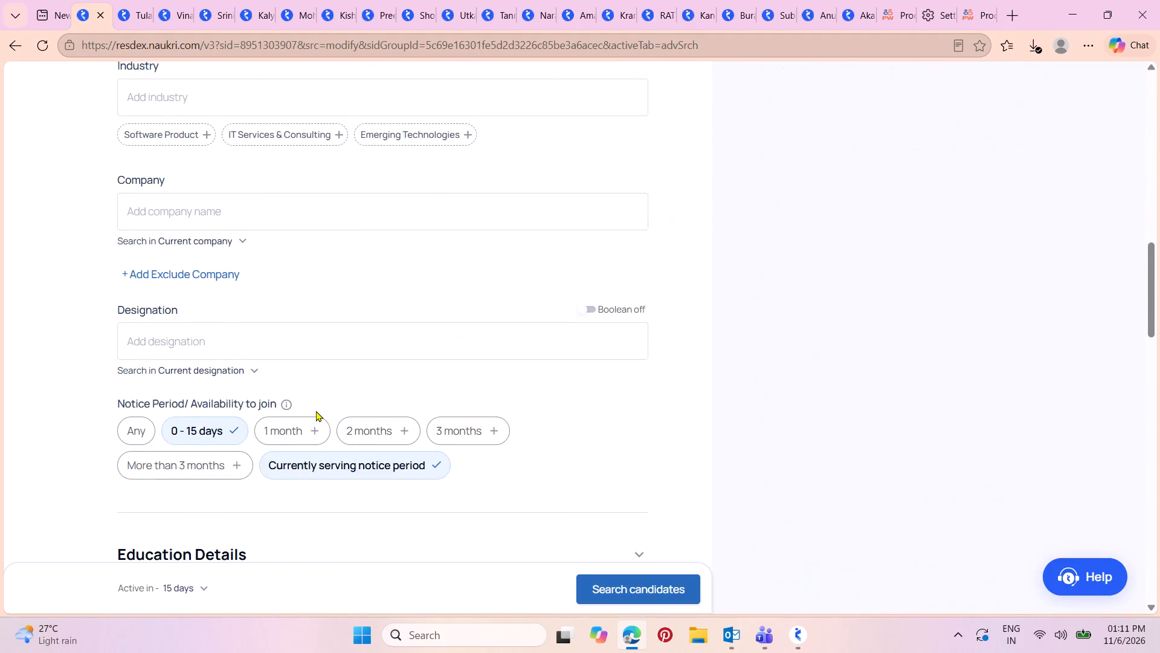
Clear the mandatory marks from all keywords, and mark only deployment and "tanium admin" as mandatory.
{"action": "scroll", "coordinate": [316, 411], "scroll_direction": "up", "scroll_amount": 9}
{"action": "left_click", "coordinate": [130, 301]}
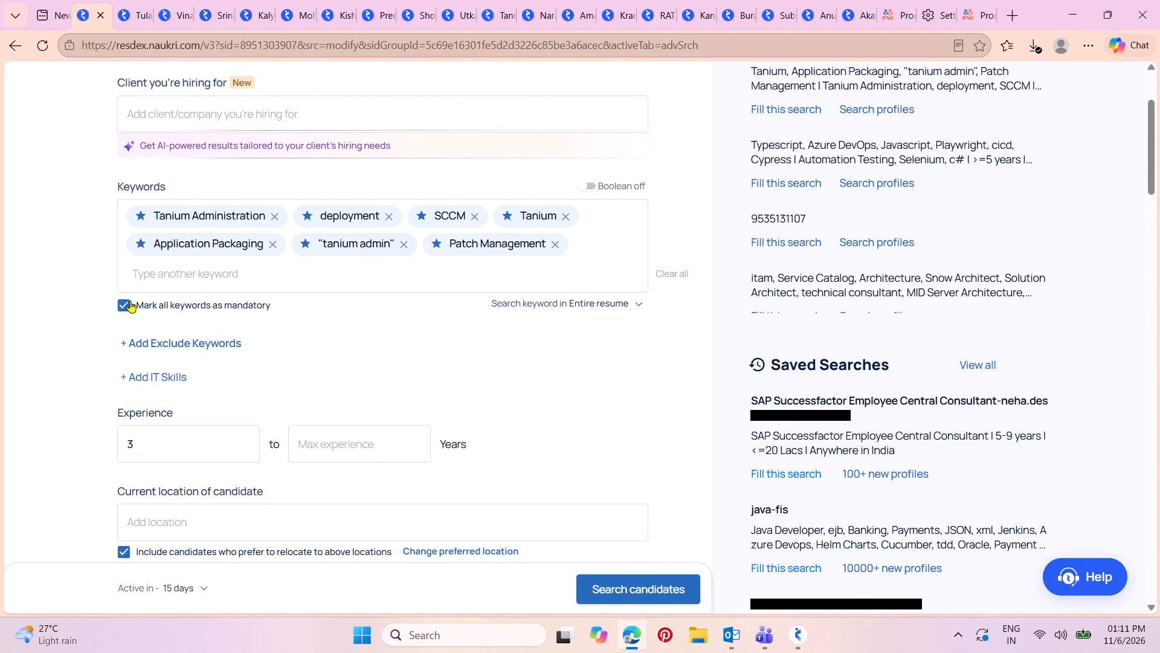
{"action": "left_click", "coordinate": [130, 301]}
{"action": "left_click", "coordinate": [175, 271]}
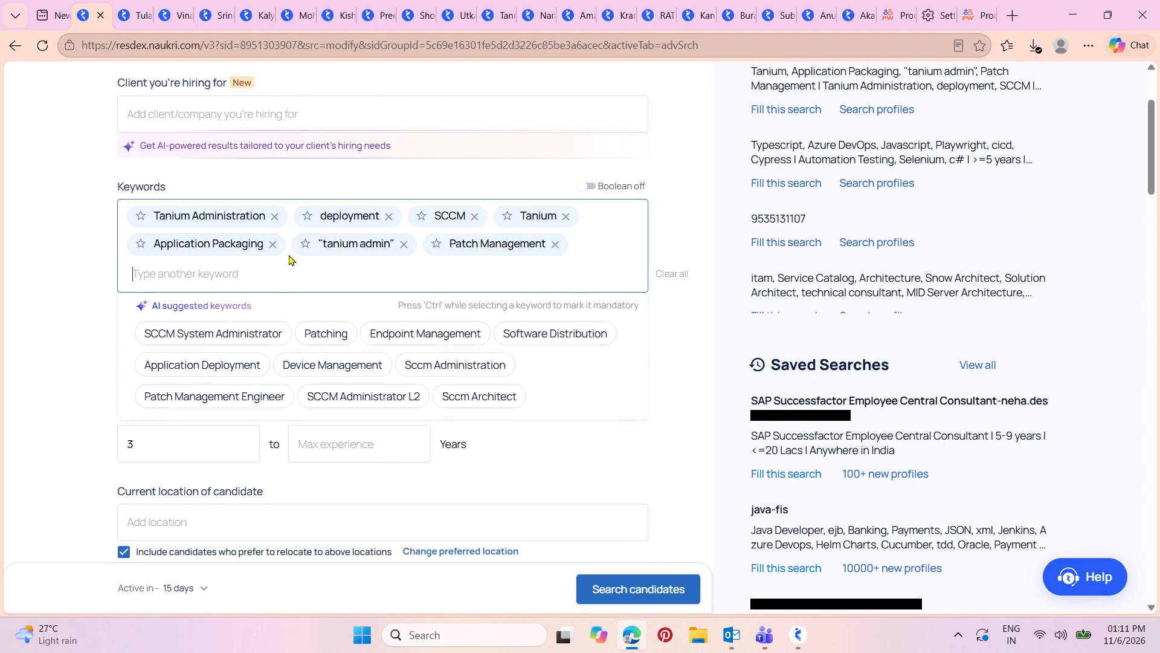
{"action": "left_click", "coordinate": [308, 249]}
{"action": "left_click", "coordinate": [311, 221]}
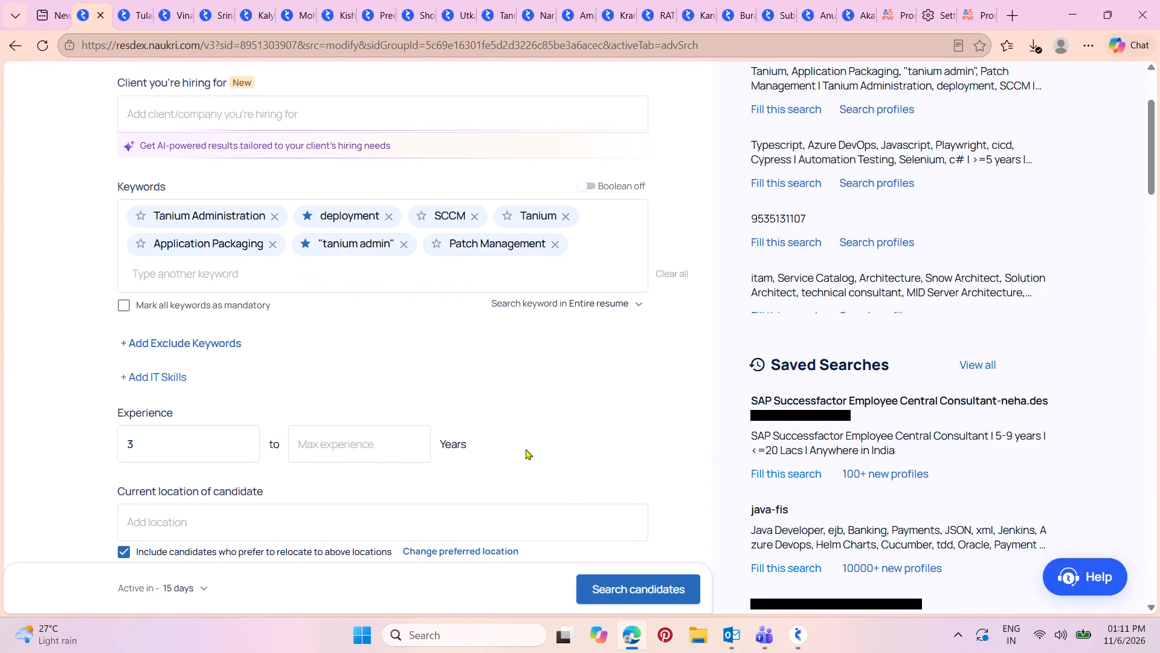
Mark the Patch Management keyword as mandatory in the search criteria and rerun the candidate search.
{"action": "left_click", "coordinate": [441, 233]}
{"action": "left_click", "coordinate": [438, 245]}
{"action": "left_click", "coordinate": [662, 584]}
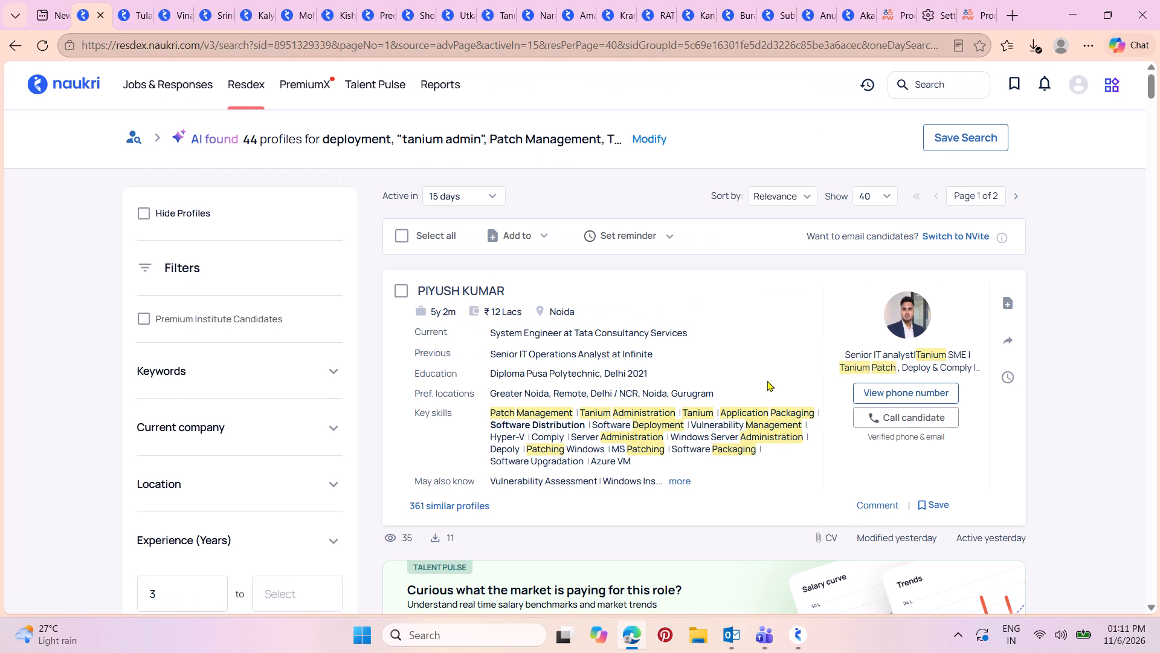
Scan the first page of the refined results for candidates with Tanium, SCCM, packaging and patch management skills.
{"action": "scroll", "coordinate": [767, 380], "scroll_direction": "down", "scroll_amount": 8}
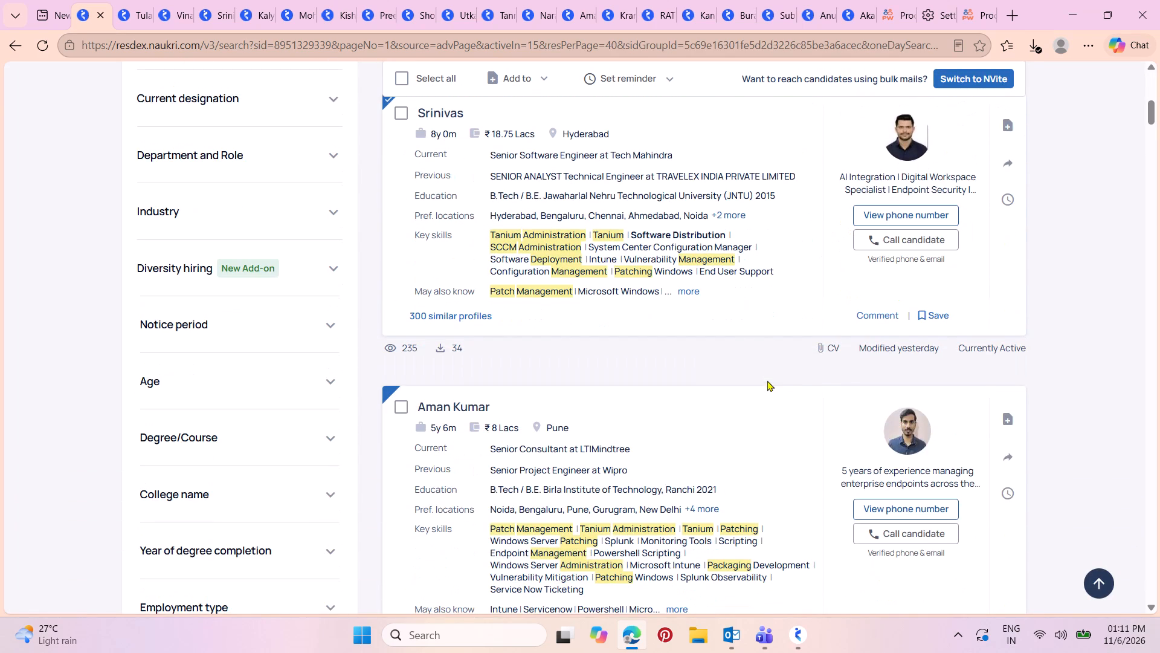
{"action": "scroll", "coordinate": [767, 380], "scroll_direction": "down", "scroll_amount": 3}
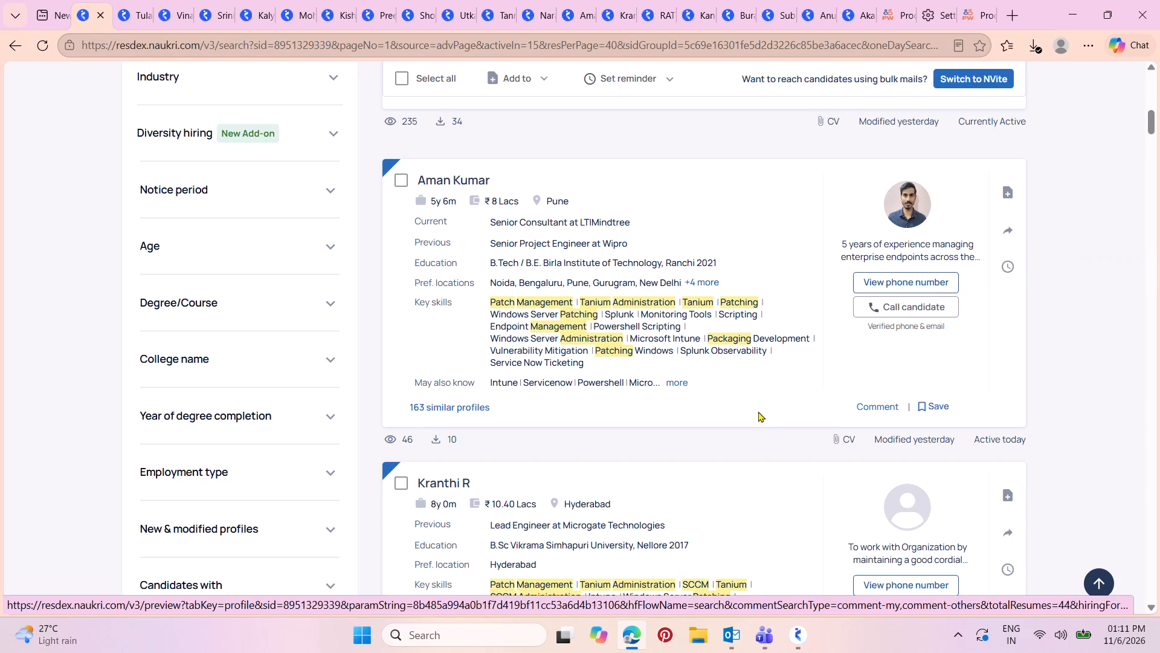
{"action": "scroll", "coordinate": [758, 411], "scroll_direction": "down", "scroll_amount": 11}
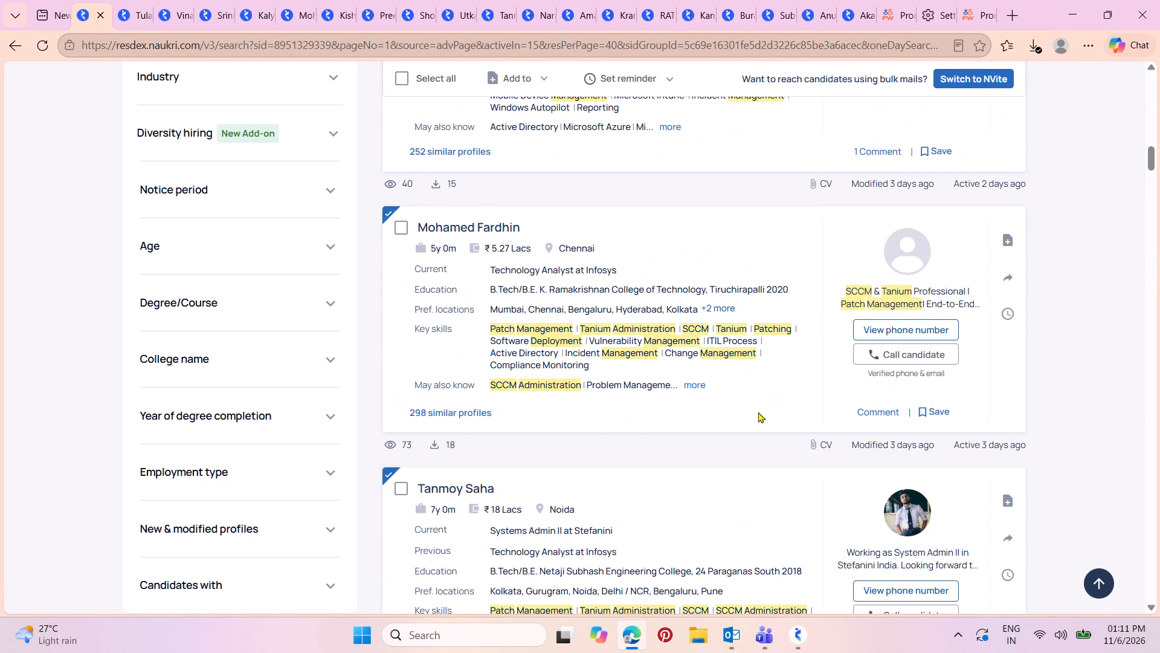
{"action": "scroll", "coordinate": [758, 412], "scroll_direction": "down", "scroll_amount": 6}
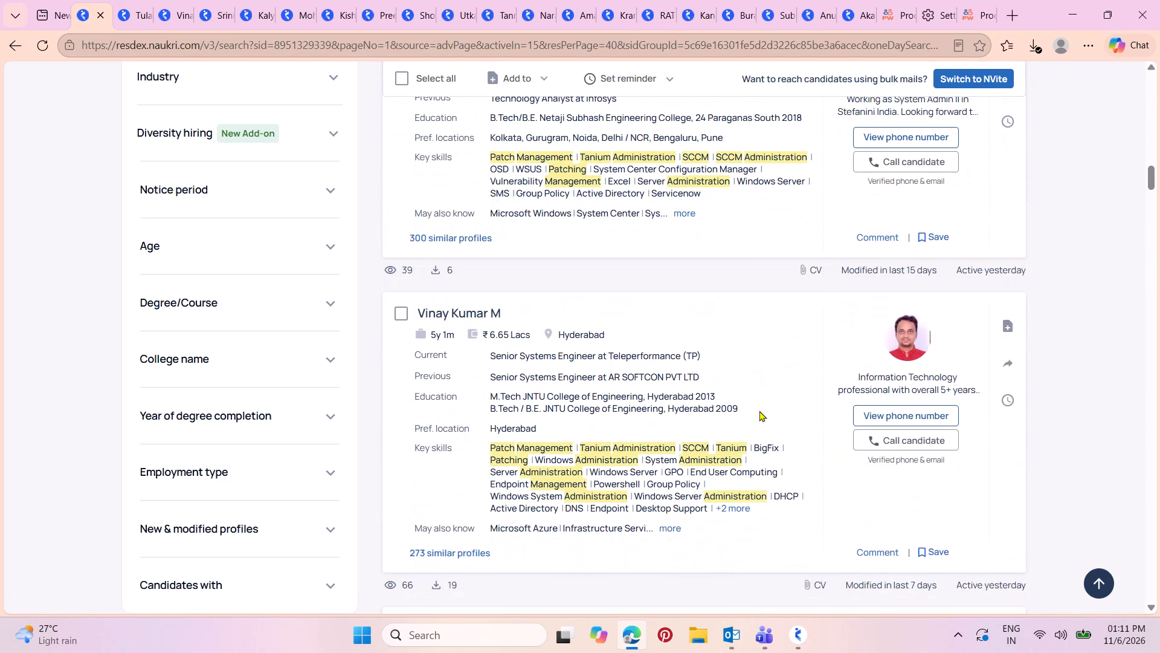
{"action": "scroll", "coordinate": [759, 411], "scroll_direction": "down", "scroll_amount": 8}
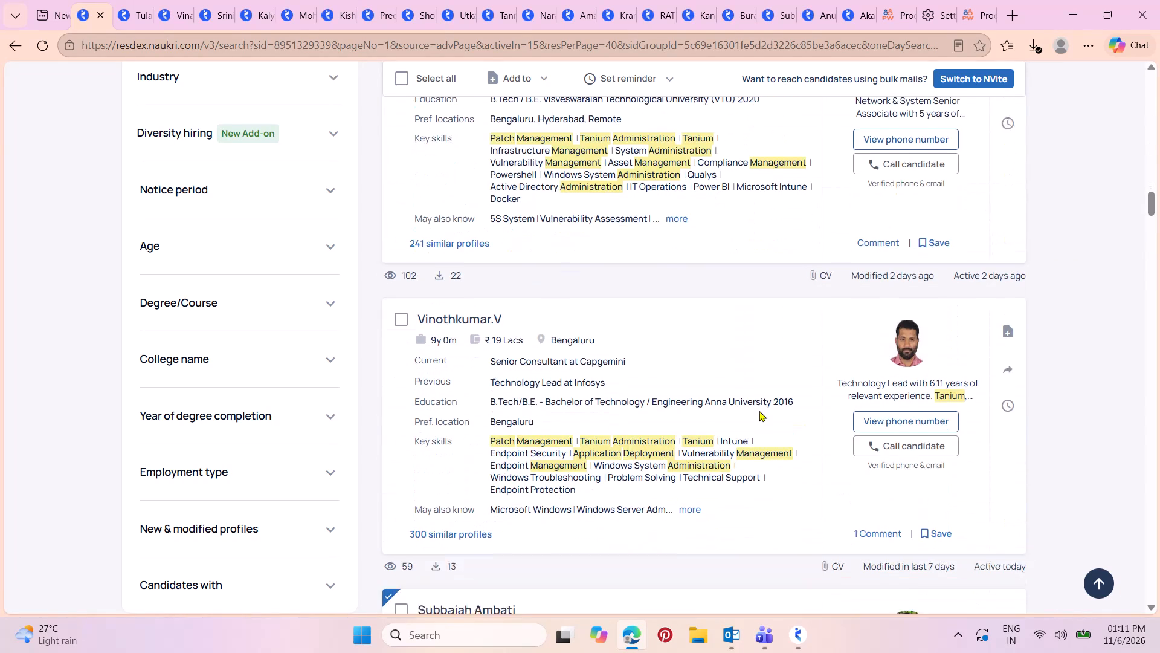
{"action": "scroll", "coordinate": [759, 411], "scroll_direction": "down", "scroll_amount": 1}
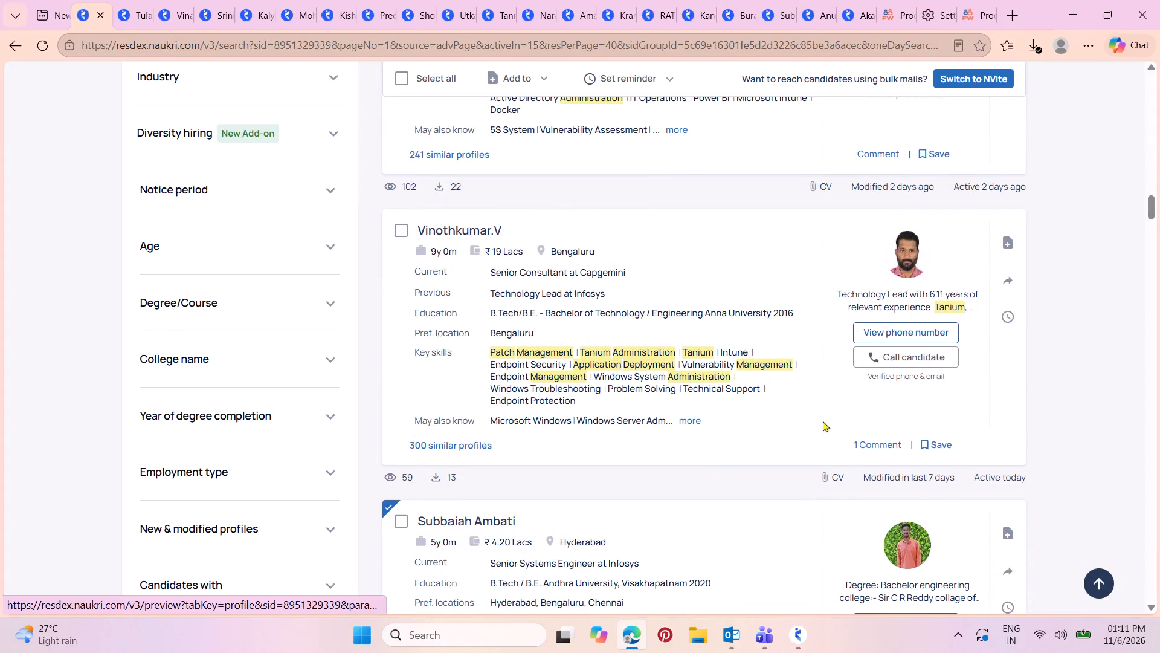
Check the recruiter comment and profile of the Bengaluru-based Capgemini Senior Consultant with Tanium experience, and close the profile.
{"action": "scroll", "coordinate": [823, 421], "scroll_direction": "down", "scroll_amount": 2}
{"action": "left_click", "coordinate": [874, 293]}
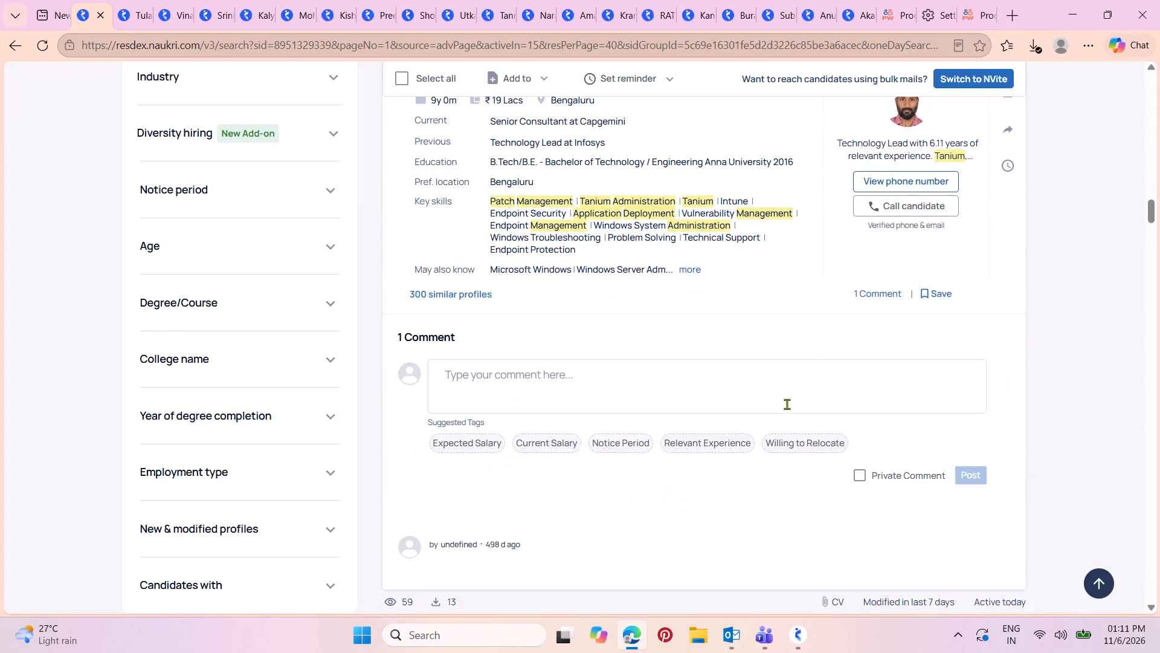
{"action": "scroll", "coordinate": [787, 403], "scroll_direction": "up", "scroll_amount": 2}
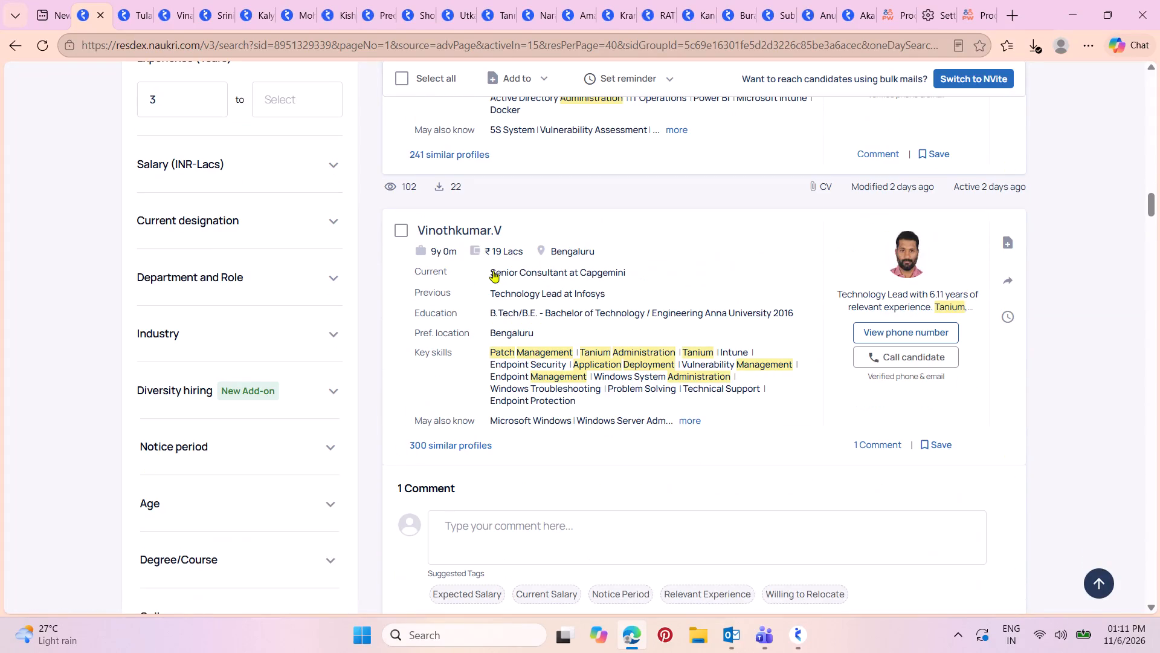
{"action": "left_click", "coordinate": [478, 233]}
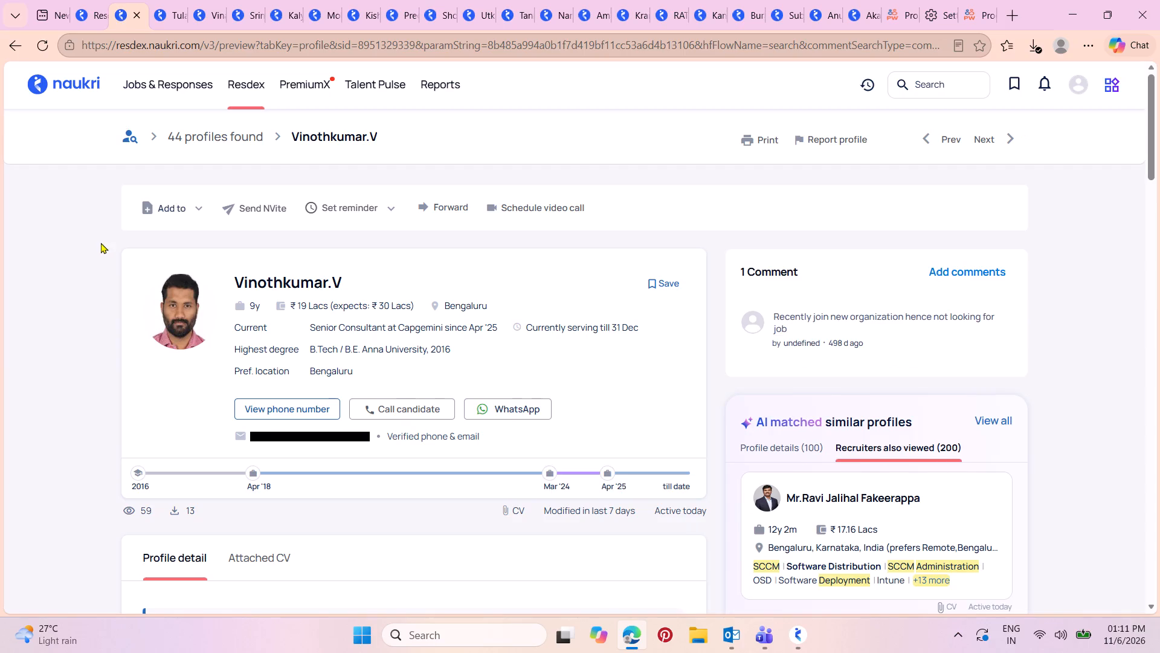
{"action": "left_click", "coordinate": [129, 17]}
{"action": "left_click", "coordinate": [137, 15]}
Continue scanning the refined search results for candidates with Tanium, SCCM, application packaging and patch management skills.
{"action": "scroll", "coordinate": [695, 371], "scroll_direction": "down", "scroll_amount": 14}
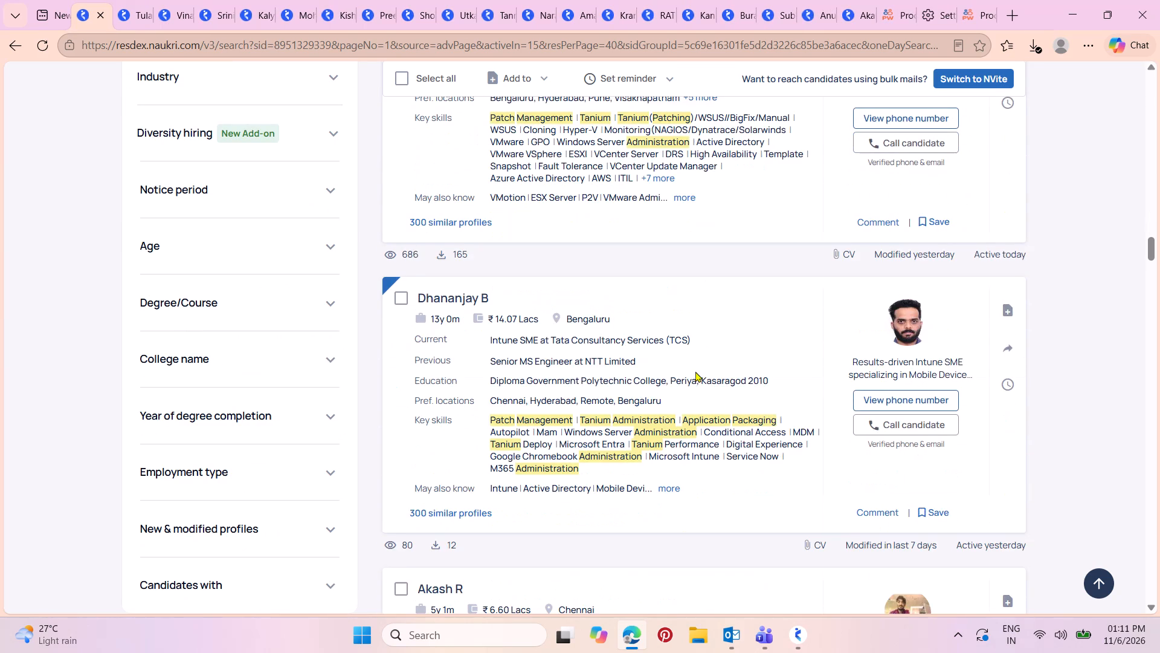
{"action": "scroll", "coordinate": [695, 371], "scroll_direction": "down", "scroll_amount": 7}
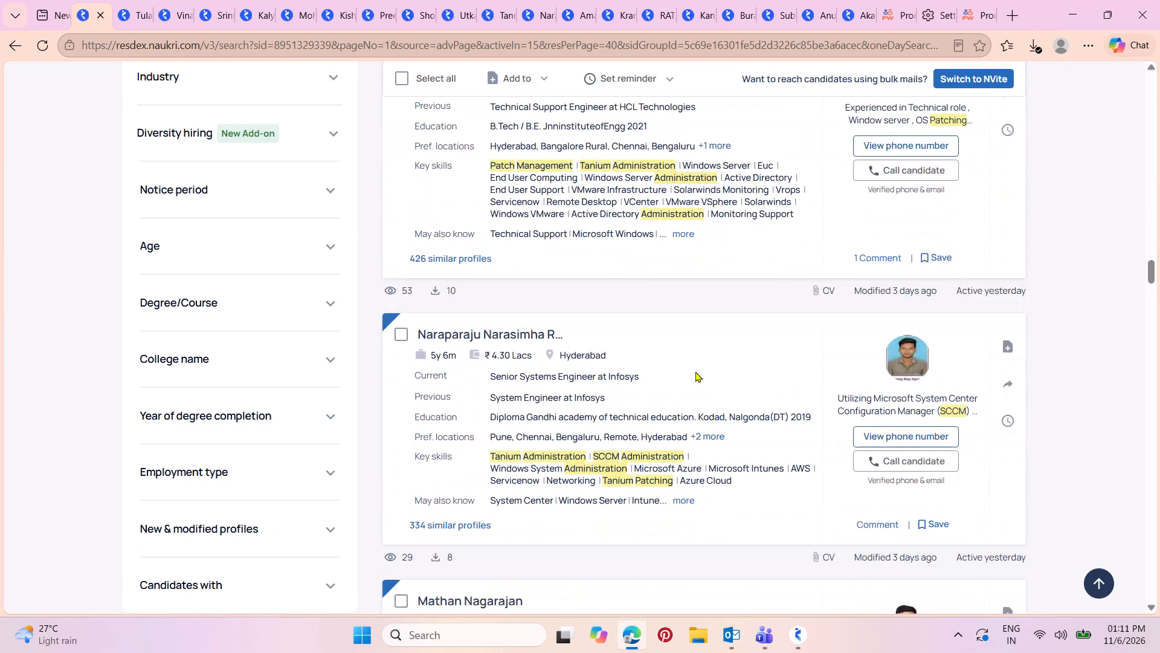
{"action": "scroll", "coordinate": [695, 371], "scroll_direction": "down", "scroll_amount": 8}
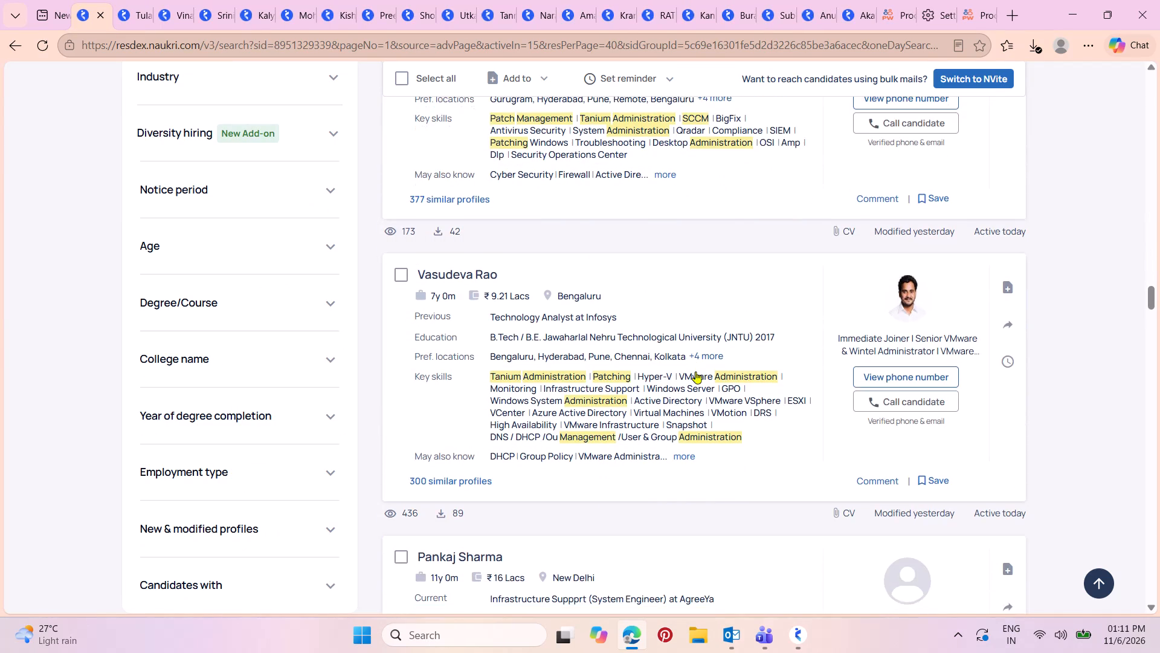
{"action": "scroll", "coordinate": [695, 371], "scroll_direction": "down", "scroll_amount": 8}
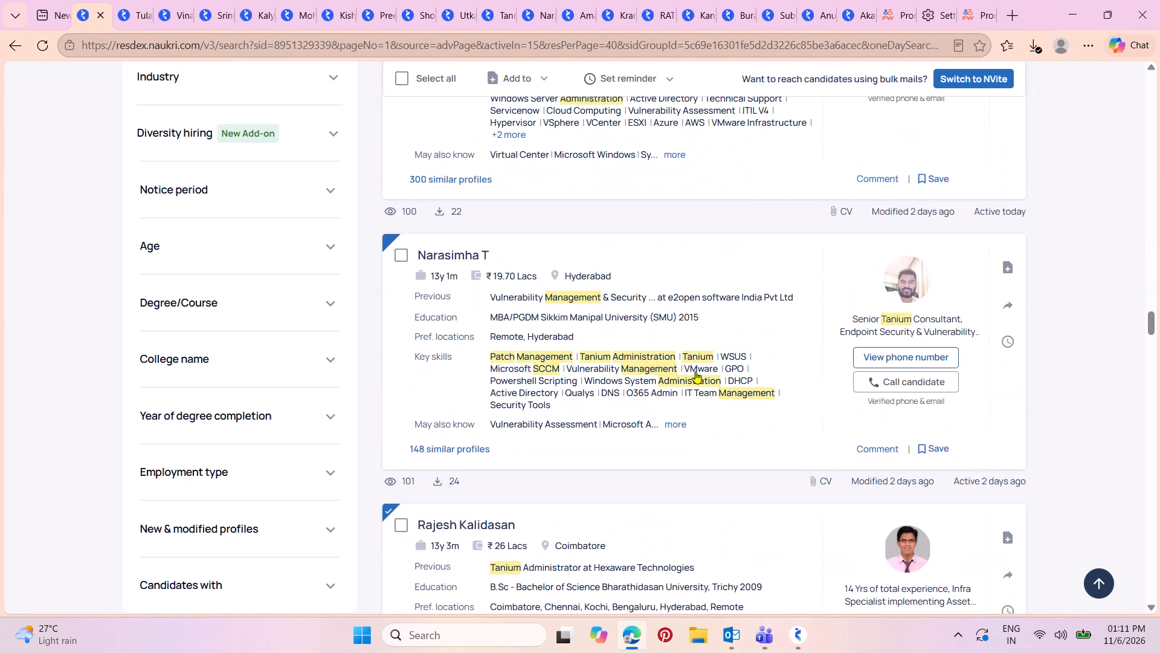
{"action": "scroll", "coordinate": [695, 371], "scroll_direction": "down", "scroll_amount": 6}
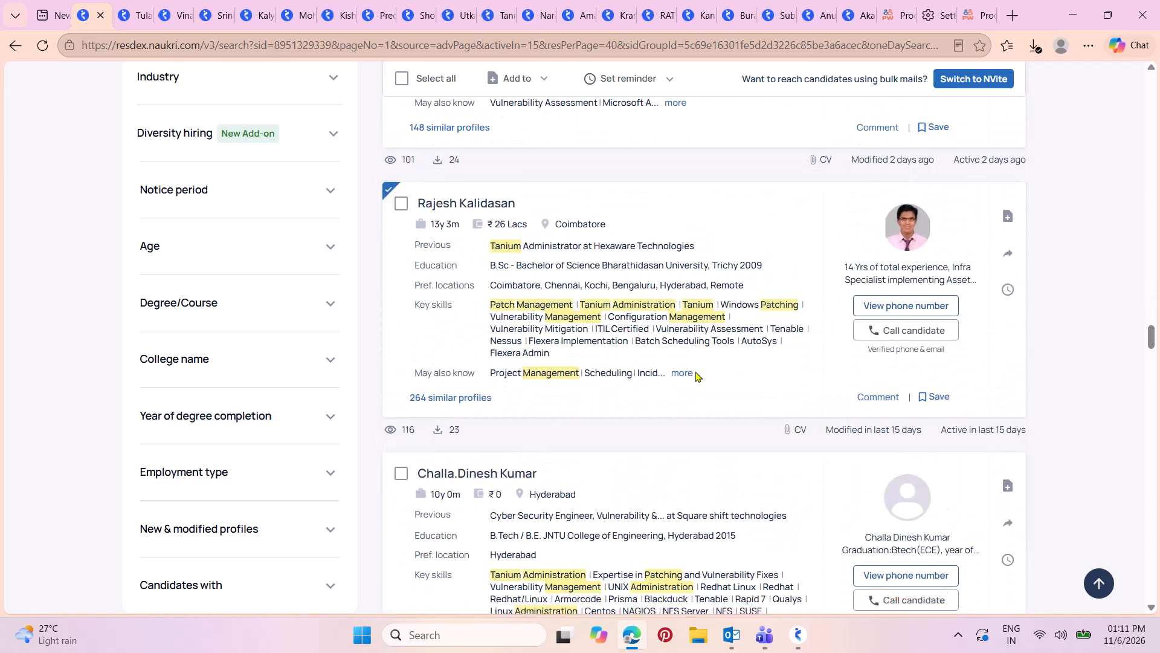
{"action": "scroll", "coordinate": [695, 371], "scroll_direction": "down", "scroll_amount": 8}
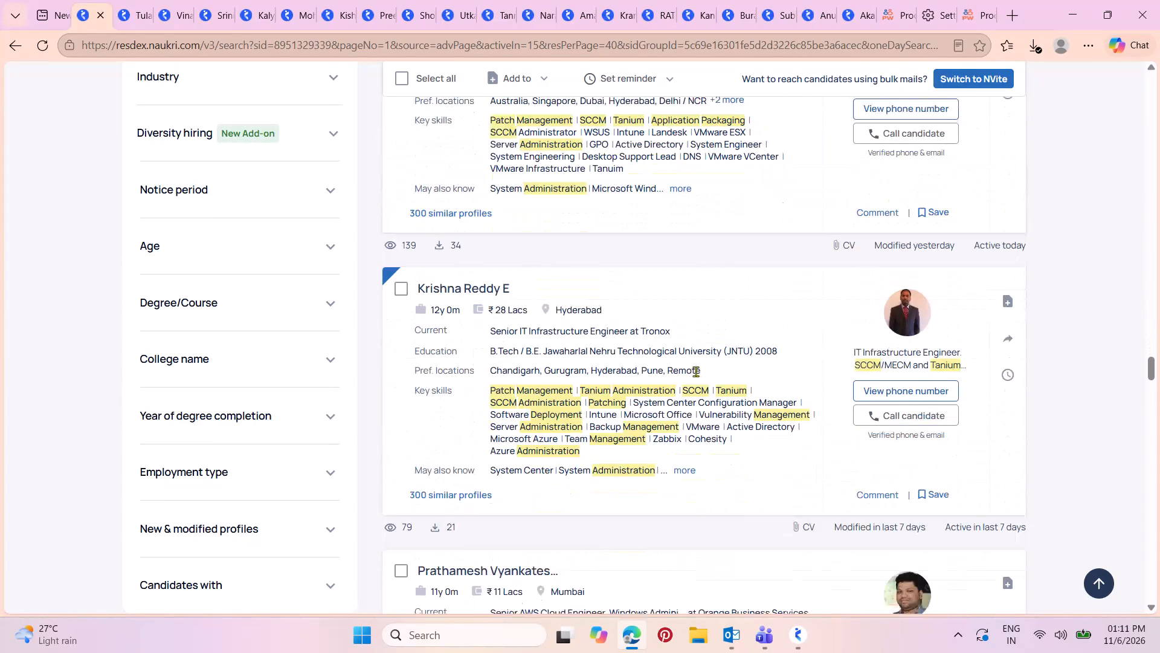
Review the remaining candidates on the first results page for Tanium, SCCM, patch management, deployment and application packaging skills.
{"action": "scroll", "coordinate": [695, 371], "scroll_direction": "down", "scroll_amount": 12}
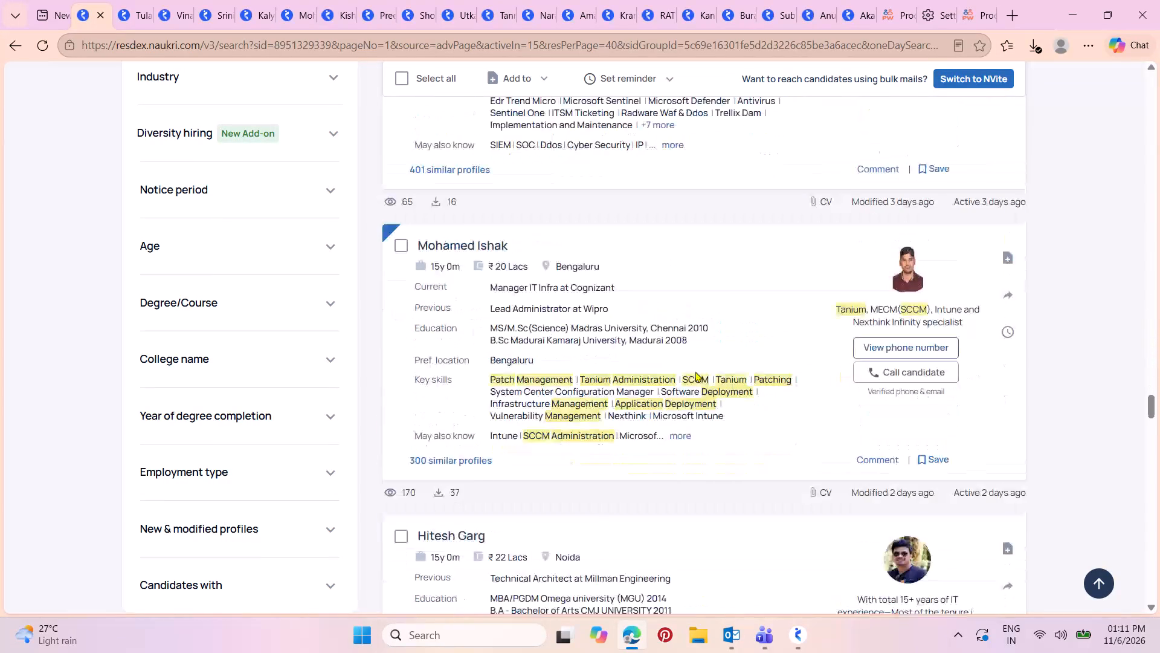
{"action": "scroll", "coordinate": [695, 371], "scroll_direction": "down", "scroll_amount": 2}
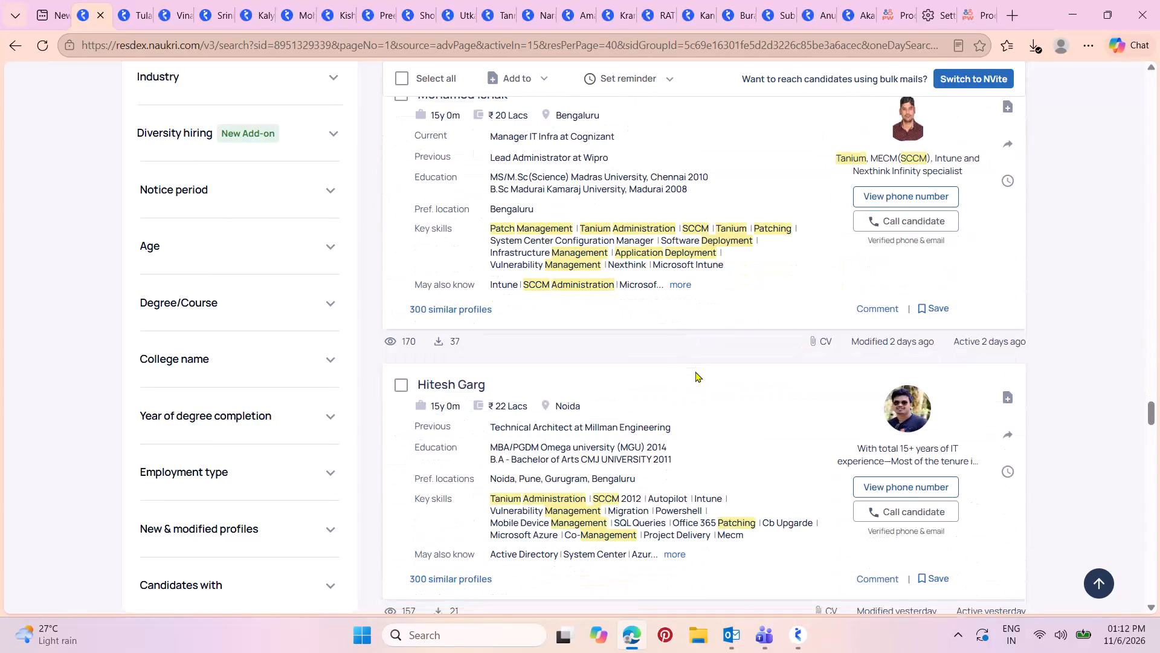
{"action": "scroll", "coordinate": [695, 371], "scroll_direction": "down", "scroll_amount": 11}
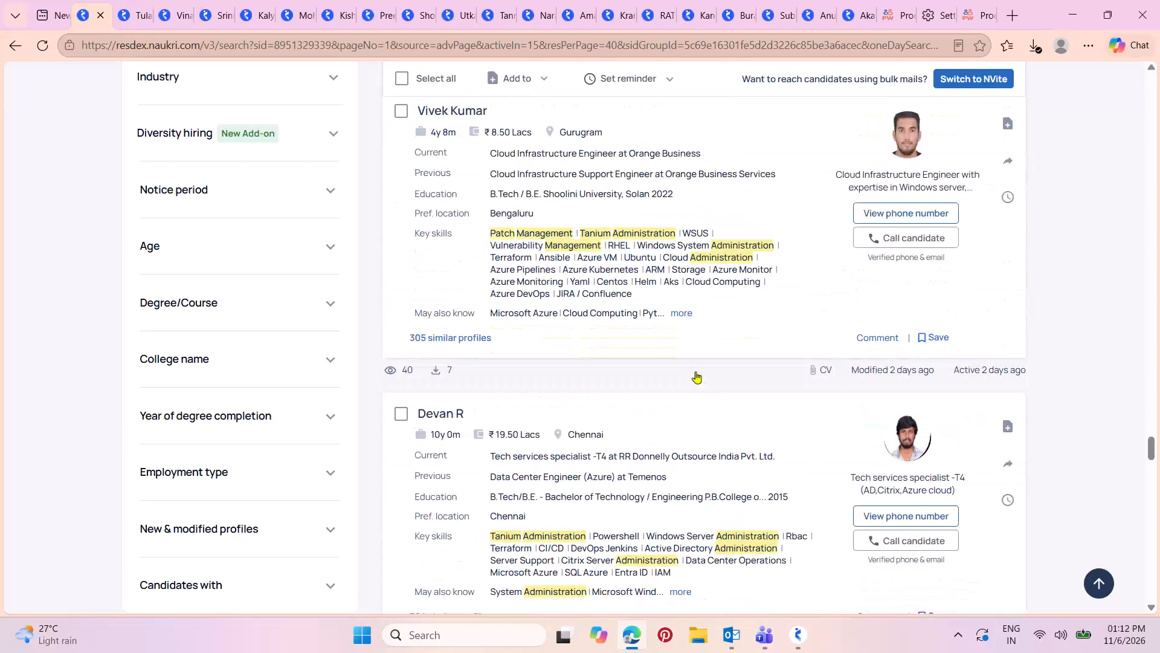
{"action": "scroll", "coordinate": [695, 371], "scroll_direction": "down", "scroll_amount": 8}
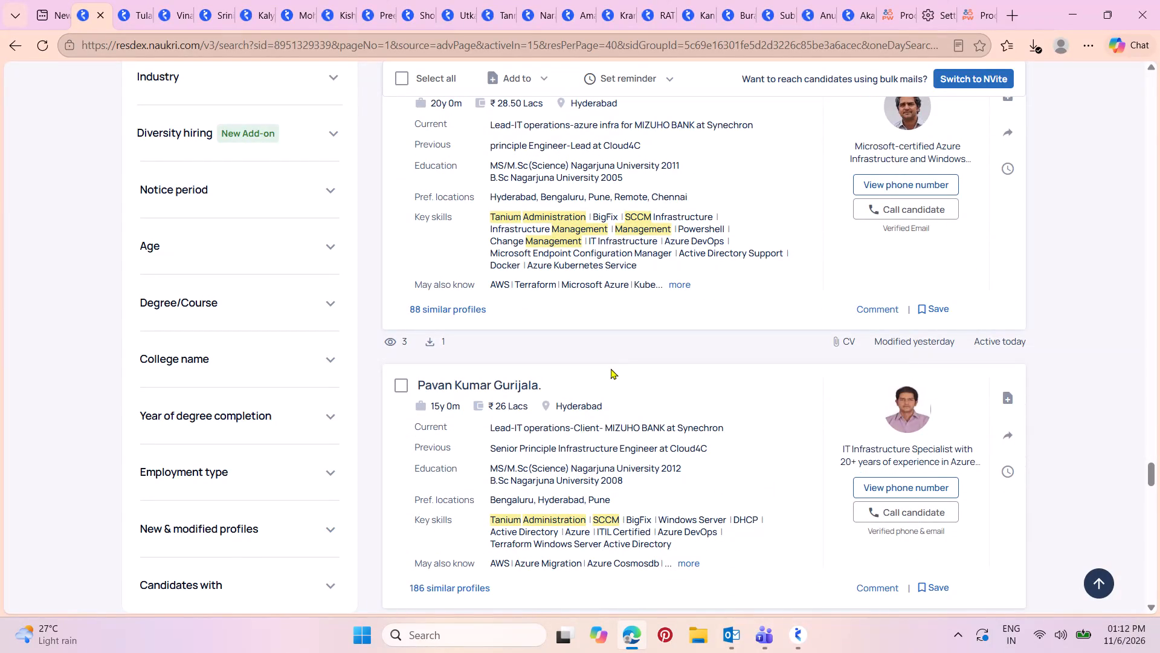
{"action": "scroll", "coordinate": [608, 367], "scroll_direction": "down", "scroll_amount": 6}
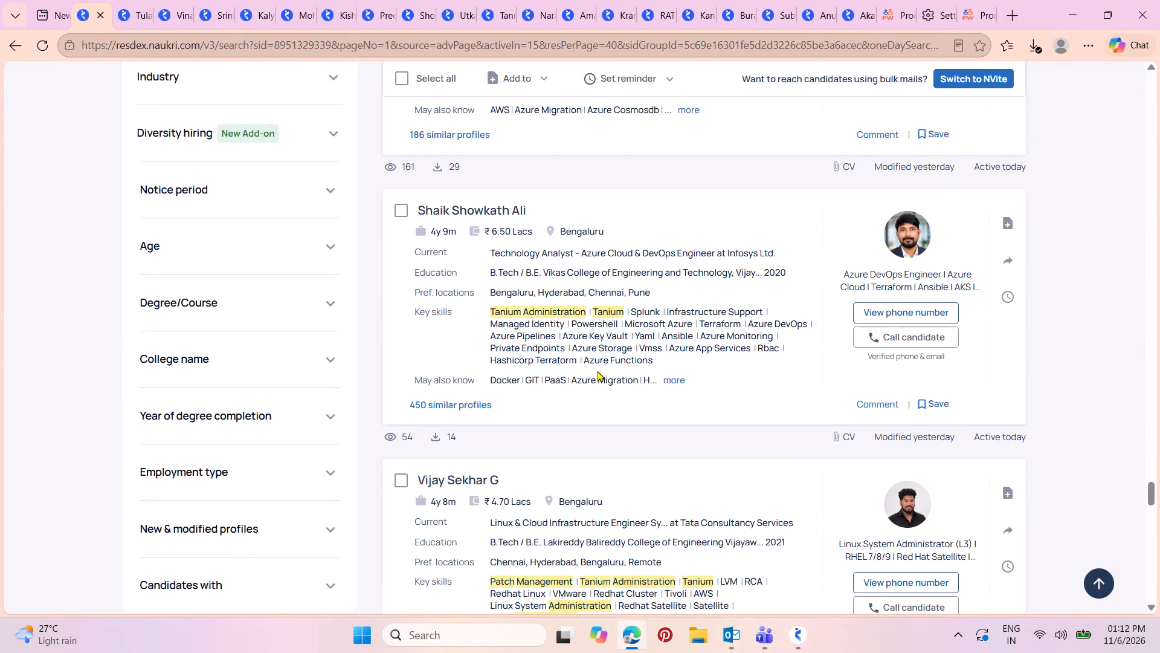
{"action": "scroll", "coordinate": [598, 371], "scroll_direction": "down", "scroll_amount": 19}
{"action": "scroll", "coordinate": [591, 365], "scroll_direction": "up", "scroll_amount": 1}
{"action": "scroll", "coordinate": [591, 365], "scroll_direction": "down", "scroll_amount": 5}
{"action": "scroll", "coordinate": [738, 517], "scroll_direction": "down", "scroll_amount": 4}
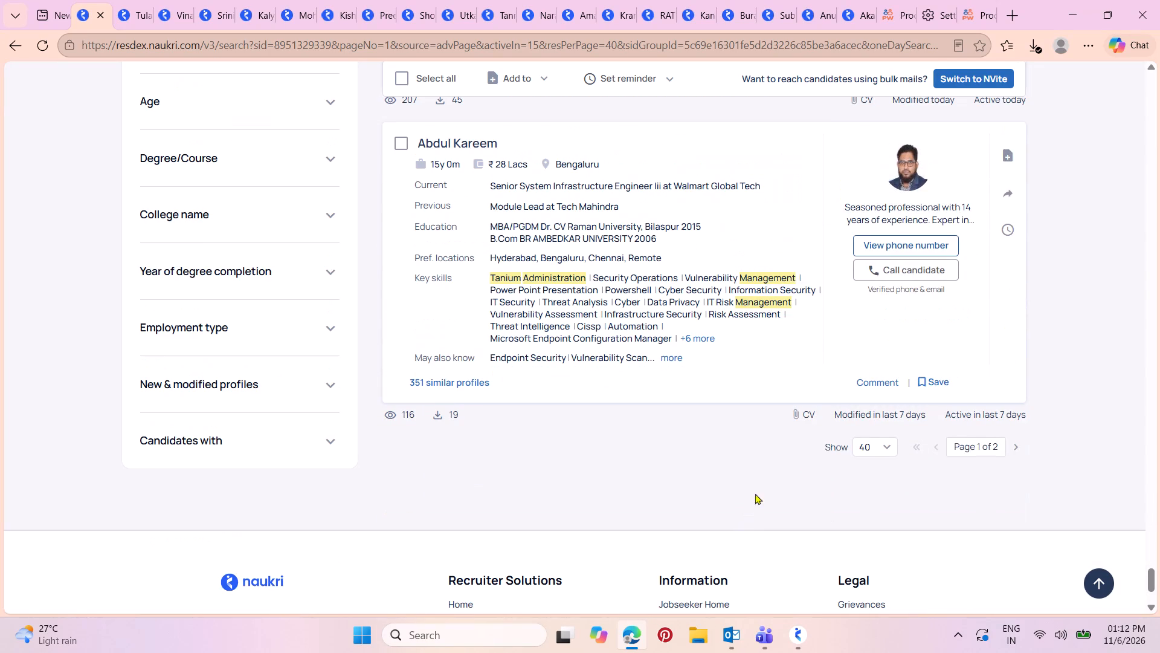
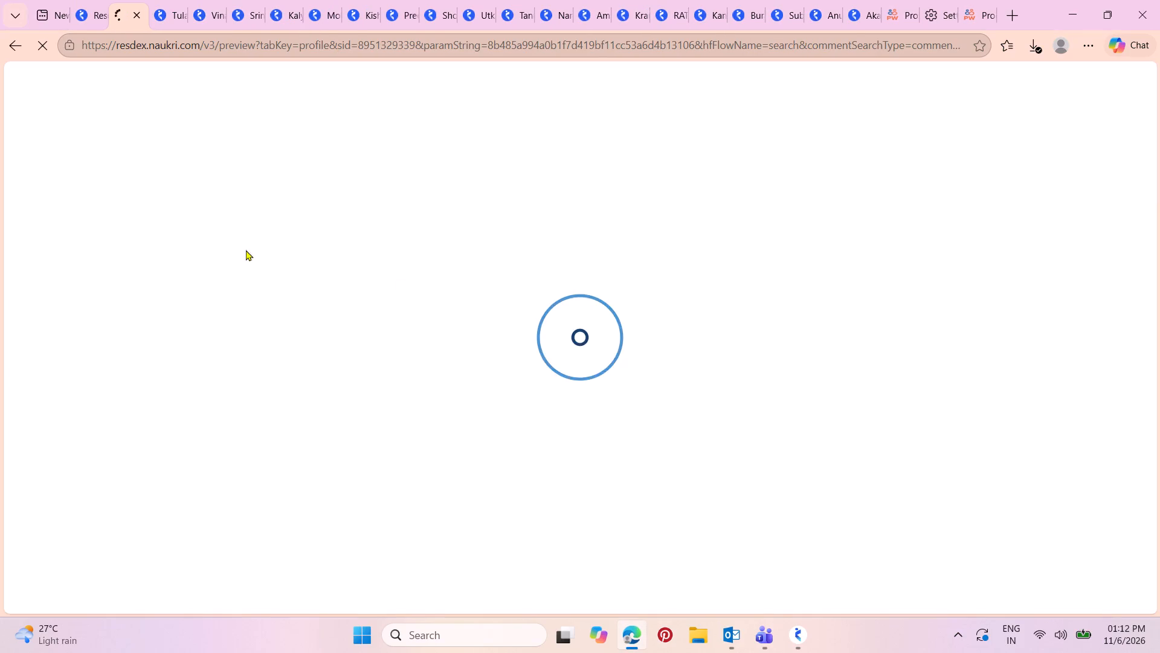
Review the profile and attached CV of the Windows Server Administrator at Capgemini for Tanium, patching and deployment experience.
{"action": "scroll", "coordinate": [78, 297], "scroll_direction": "down", "scroll_amount": 8}
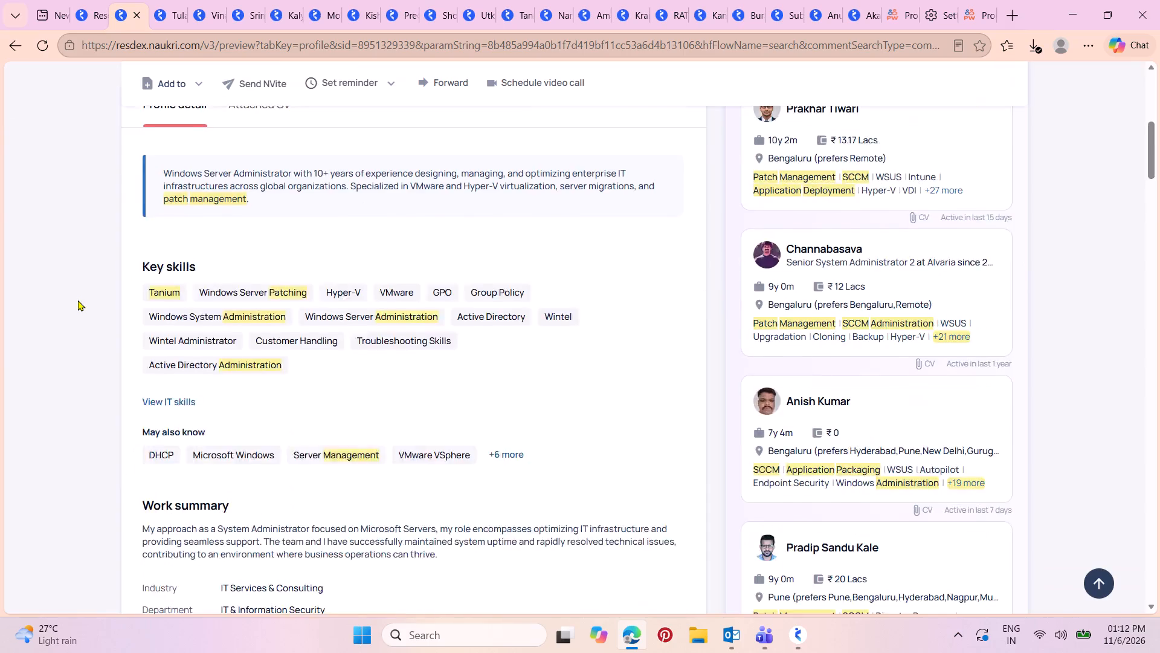
{"action": "scroll", "coordinate": [78, 300], "scroll_direction": "down", "scroll_amount": 2}
{"action": "scroll", "coordinate": [78, 300], "scroll_direction": "up", "scroll_amount": 1}
{"action": "scroll", "coordinate": [78, 300], "scroll_direction": "down", "scroll_amount": 14}
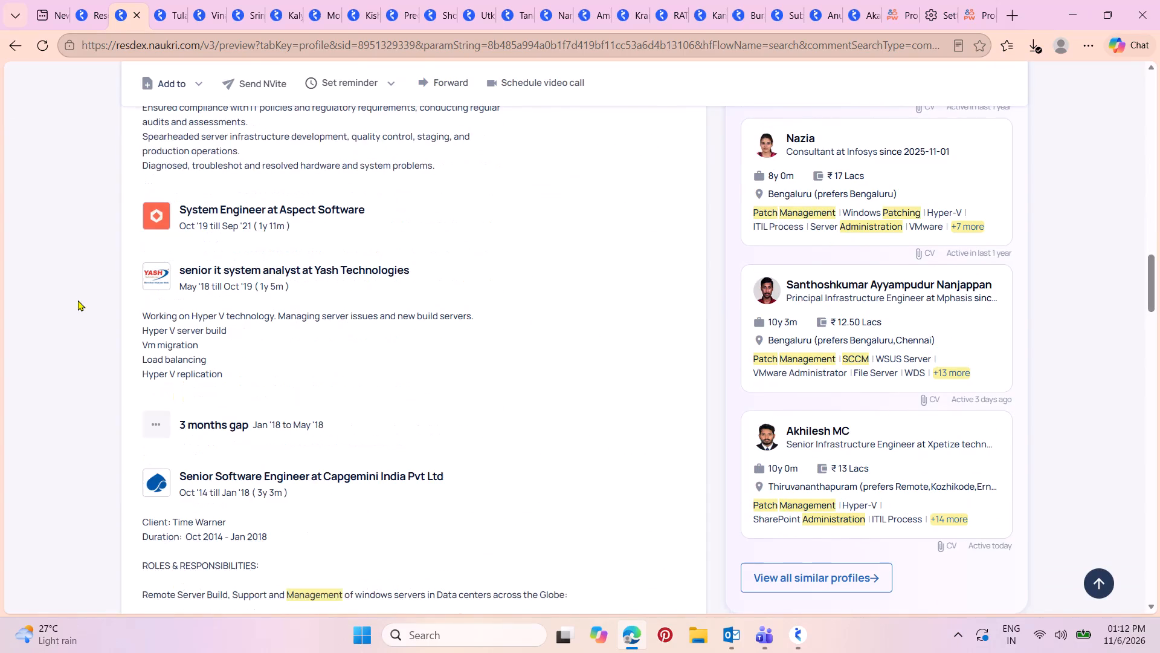
{"action": "scroll", "coordinate": [78, 300], "scroll_direction": "down", "scroll_amount": 11}
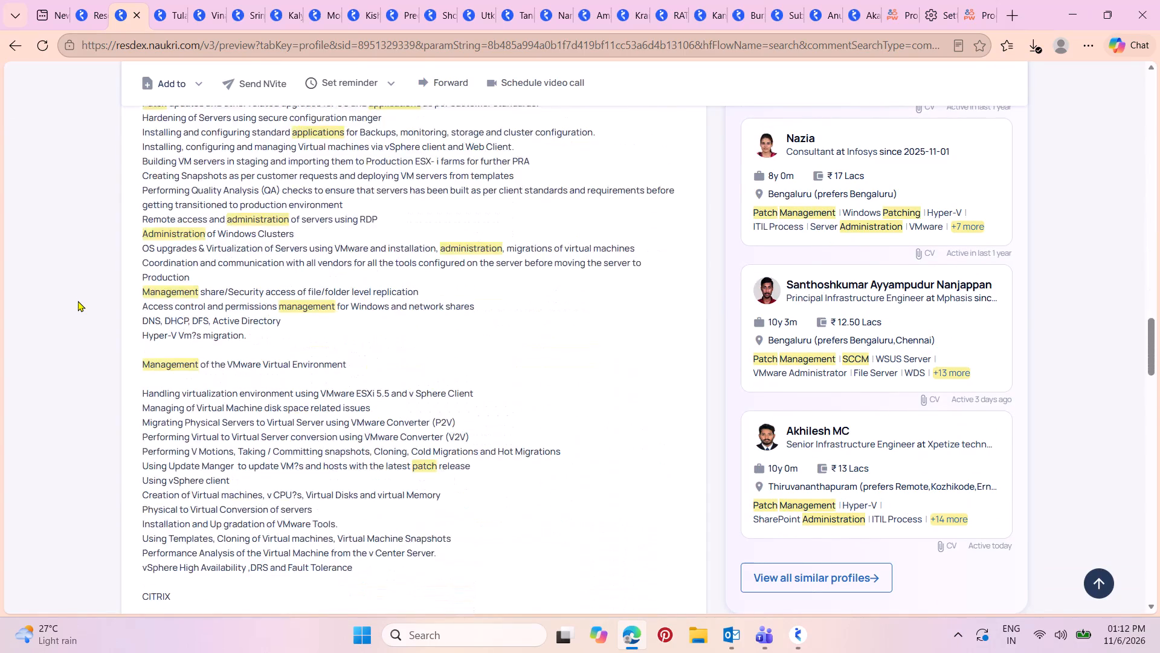
{"action": "scroll", "coordinate": [78, 301], "scroll_direction": "down", "scroll_amount": 15}
{"action": "scroll", "coordinate": [79, 303], "scroll_direction": "down", "scroll_amount": 6}
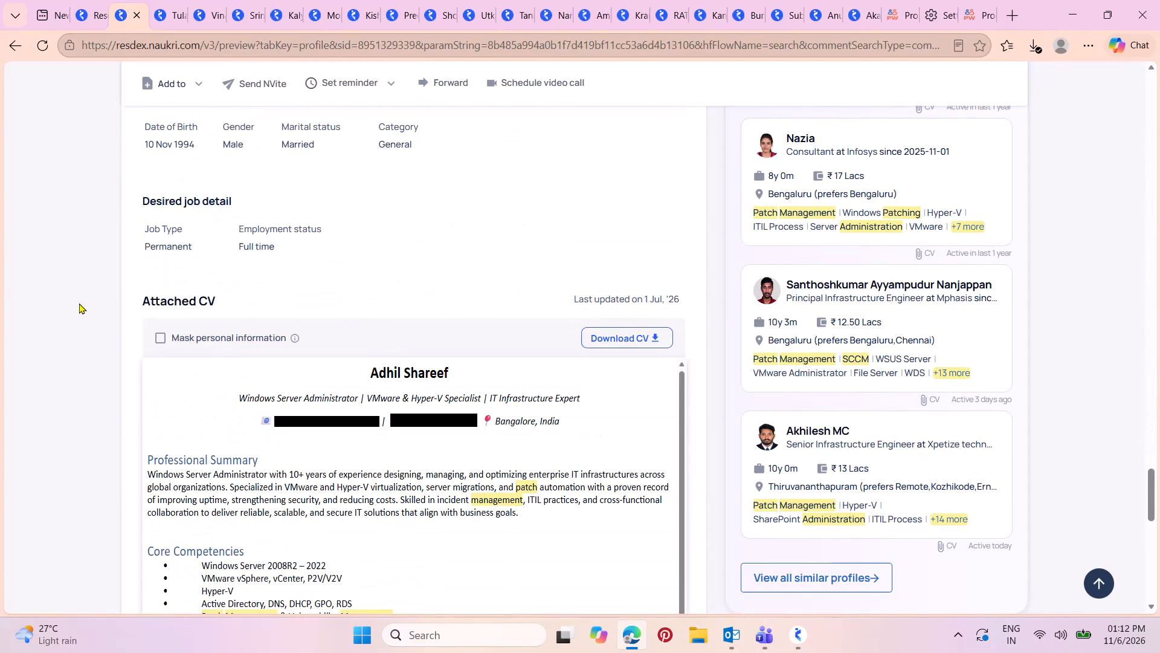
{"action": "scroll", "coordinate": [79, 303], "scroll_direction": "down", "scroll_amount": 3}
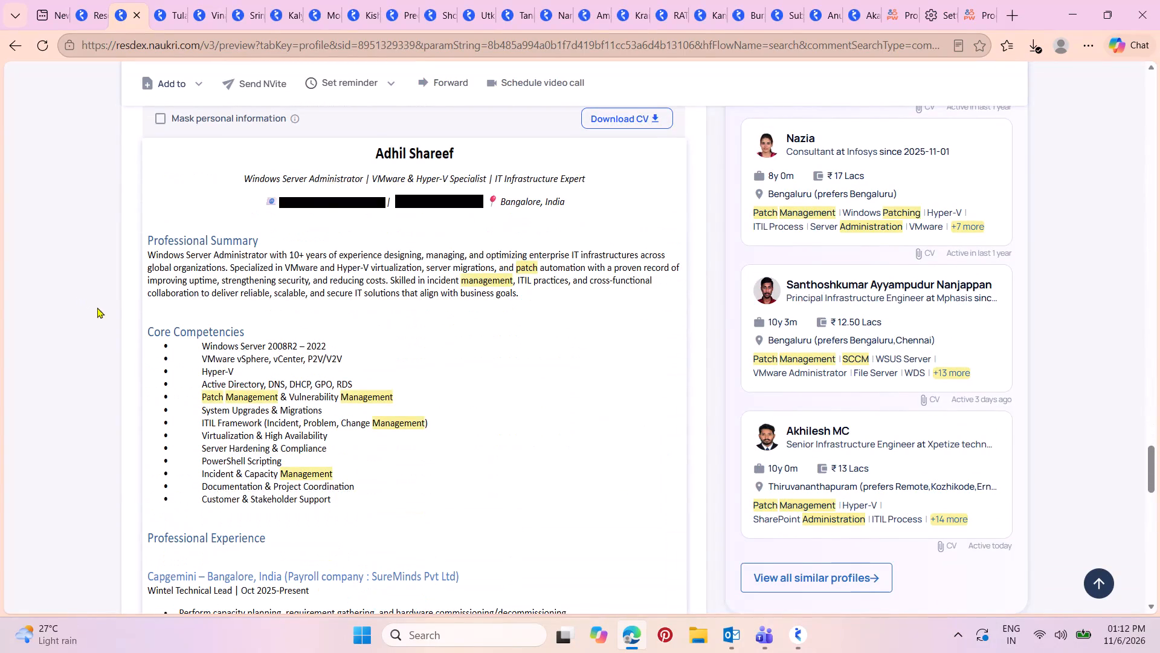
{"action": "scroll", "coordinate": [101, 308], "scroll_direction": "down", "scroll_amount": 3}
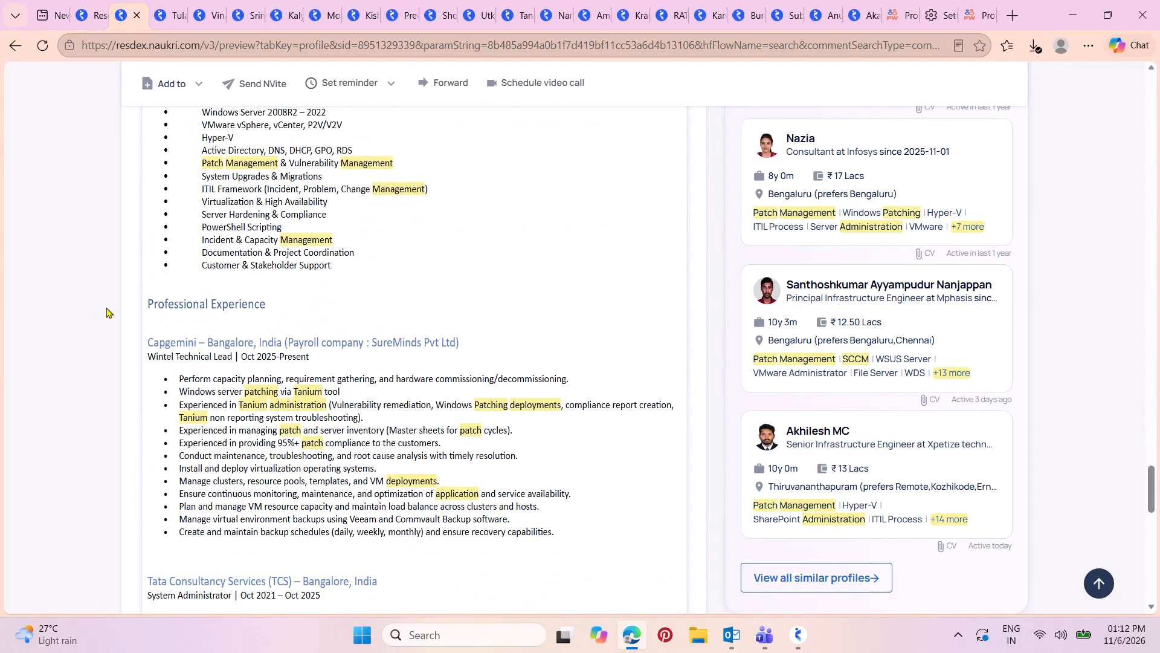
Download the attached CV of the Windows Server Administrator at Capgemini and close the profile.
{"action": "scroll", "coordinate": [106, 307], "scroll_direction": "up", "scroll_amount": 8}
{"action": "left_click", "coordinate": [652, 492]}
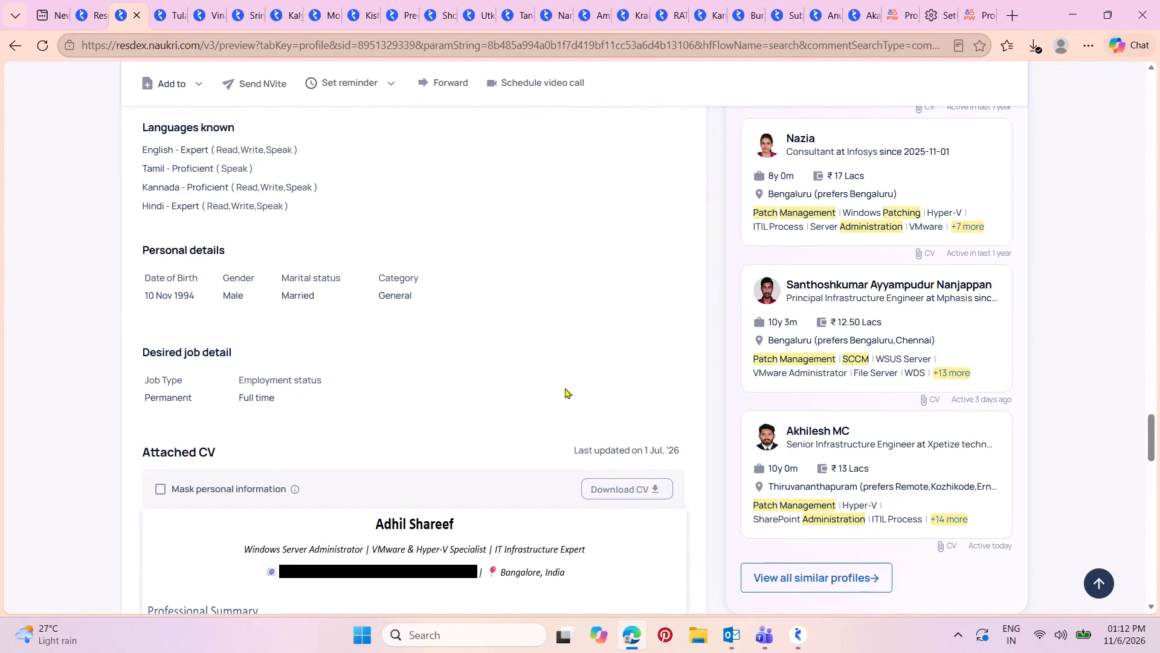
{"action": "left_click", "coordinate": [141, 16]}
Continue scanning the second page of search results for candidates with Tanium, SCCM, packaging and patch management skills.
{"action": "scroll", "coordinate": [723, 479], "scroll_direction": "down", "scroll_amount": 4}
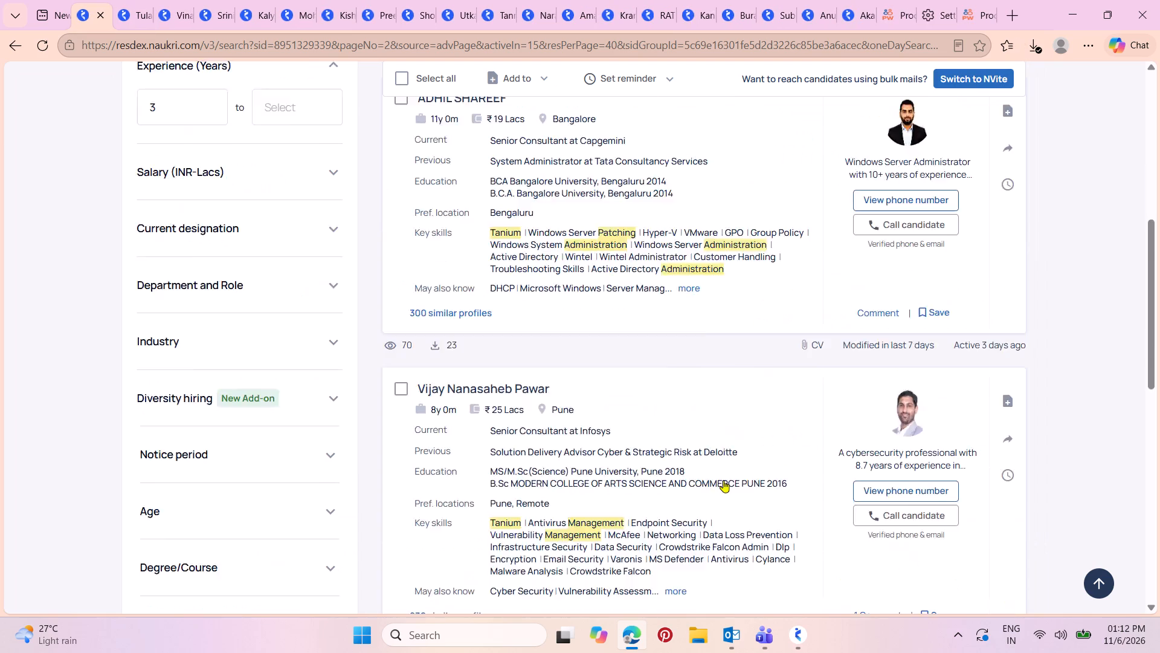
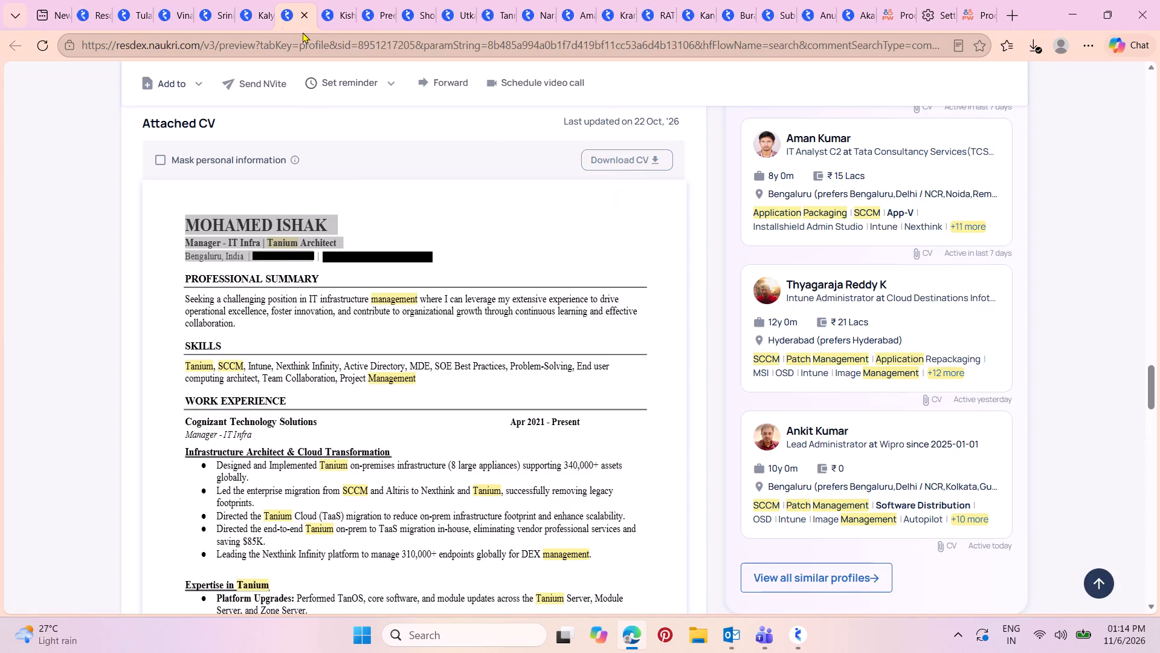
Close the profile of the Cognizant IT infrastructure manager and Tanium architect.
{"action": "left_click", "coordinate": [302, 16]}
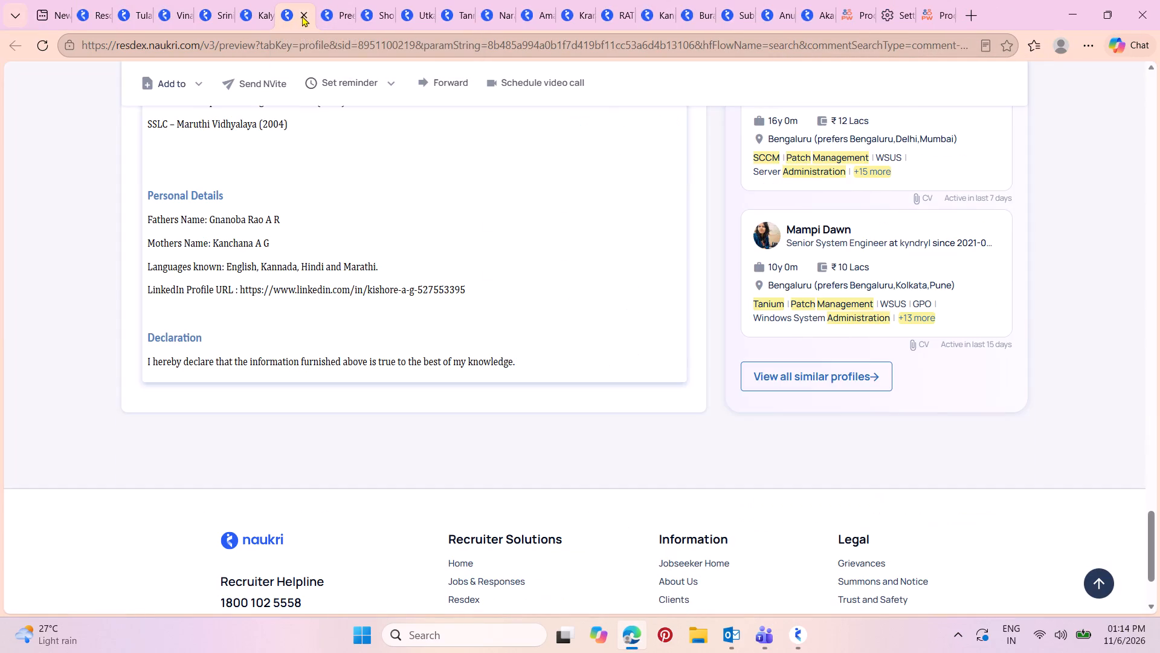
Return to the candidate search results, reopen the search criteria for modification and clear the mandatory marking from all keywords.
{"action": "left_click", "coordinate": [109, 1]}
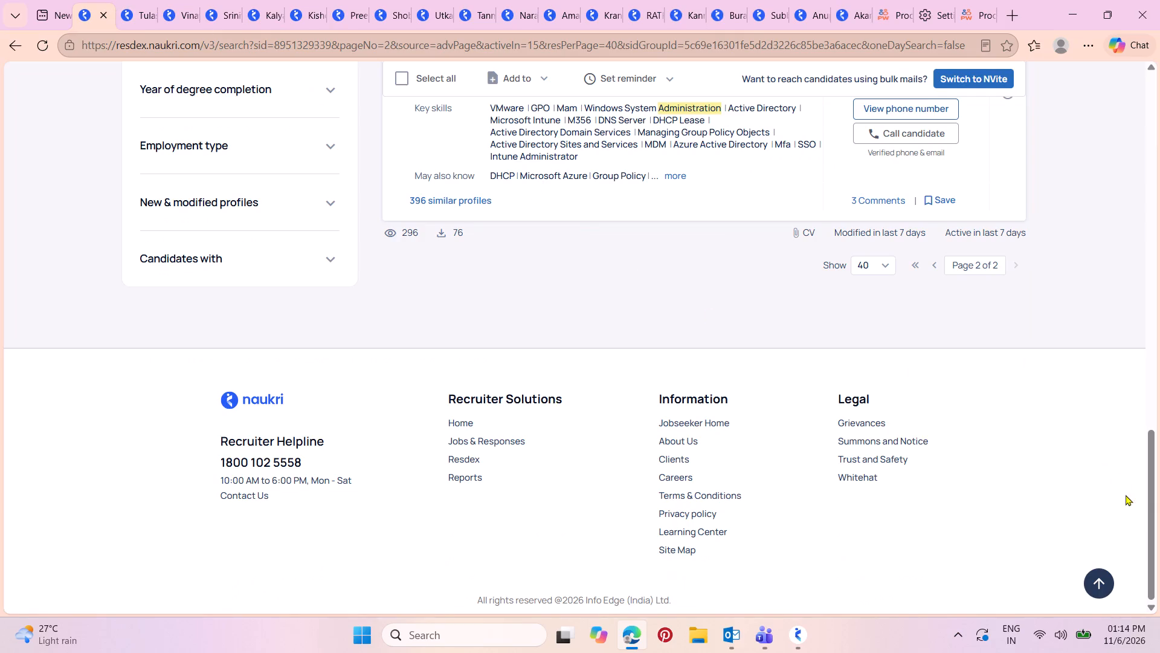
{"action": "left_click", "coordinate": [1142, 512]}
{"action": "left_click", "coordinate": [1145, 508]}
{"action": "left_click_drag", "start_coordinate": [1145, 508], "coordinate": [1159, 126]}
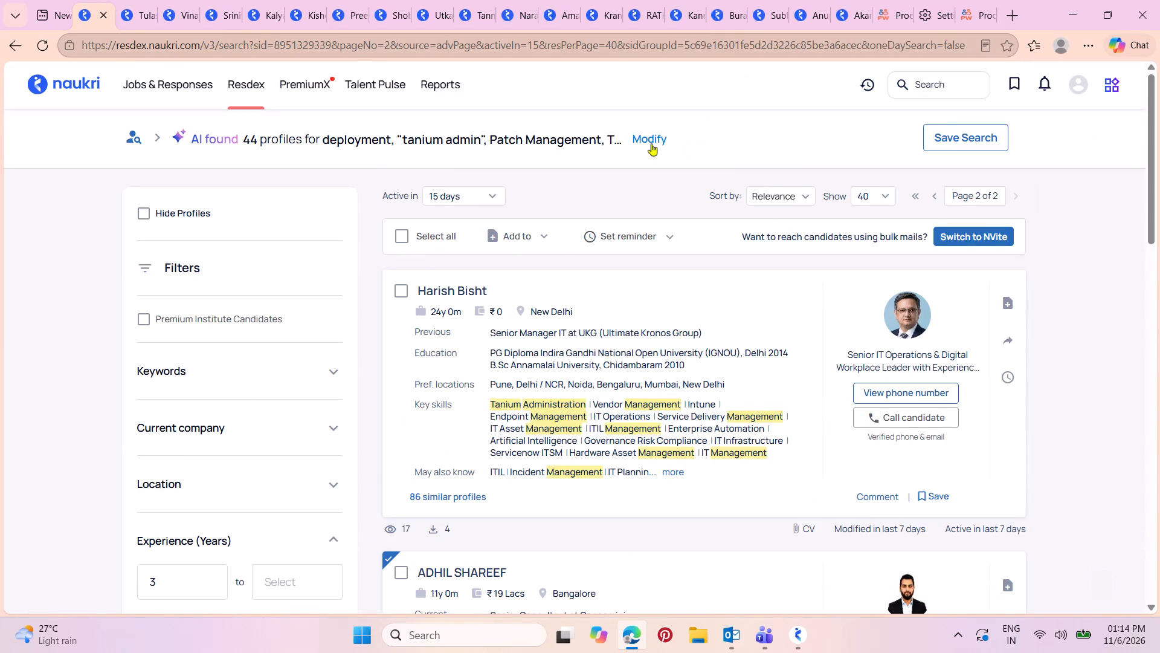
{"action": "left_click", "coordinate": [625, 138]}
{"action": "left_click", "coordinate": [641, 139]}
{"action": "left_click", "coordinate": [49, 292]}
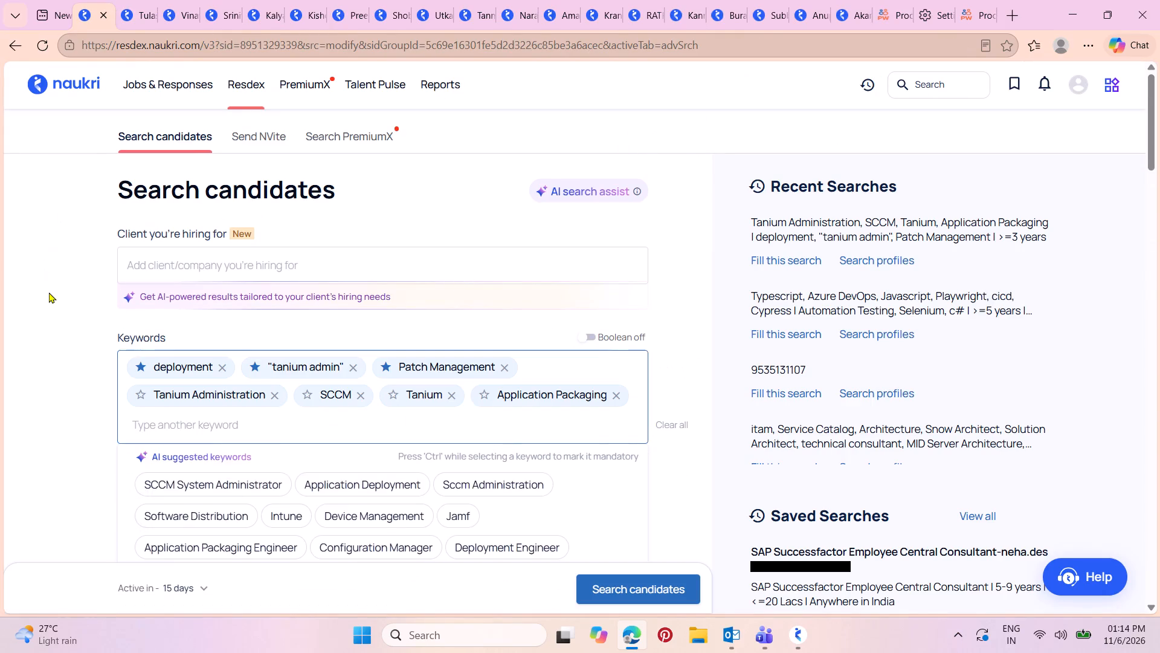
{"action": "left_click", "coordinate": [126, 463]}
{"action": "double_click", "coordinate": [126, 455]}
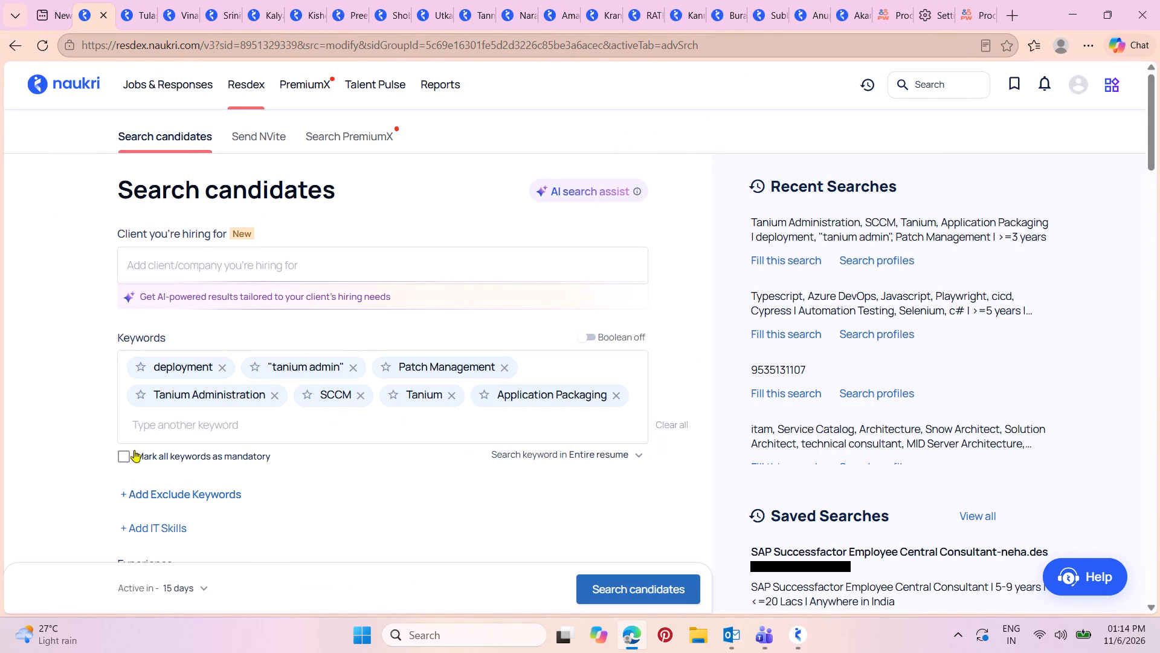
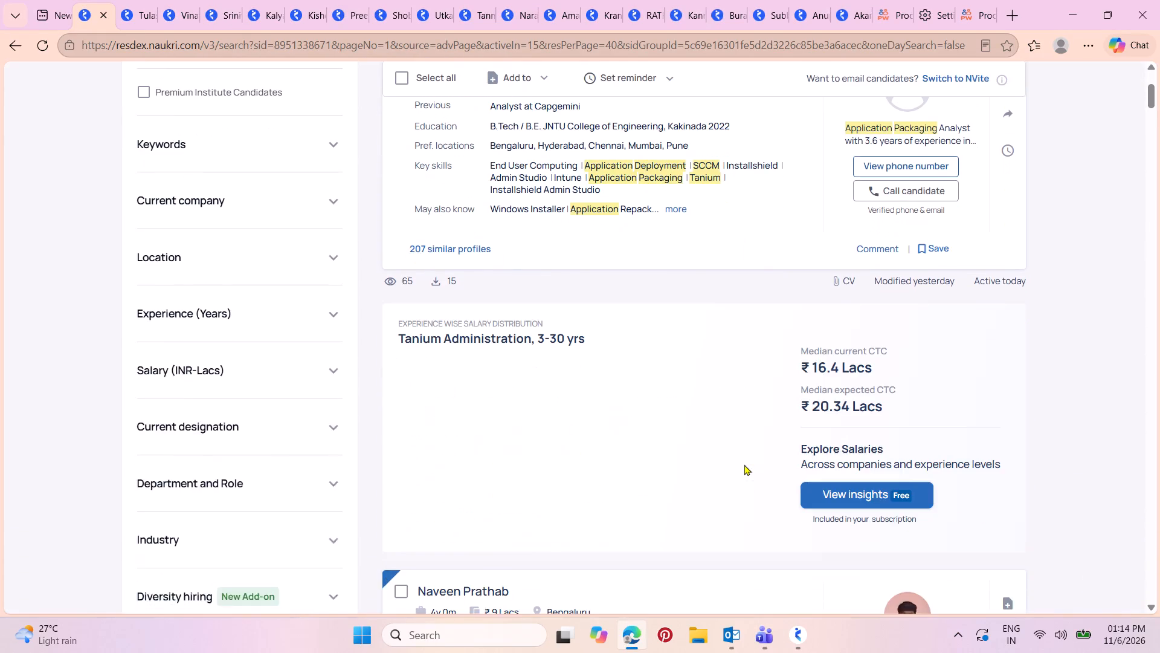
Review the candidate search results for key skills covering Tanium, SCCM, application packaging and patch management, along with experience, employer and location.
{"action": "scroll", "coordinate": [744, 464], "scroll_direction": "down", "scroll_amount": 11}
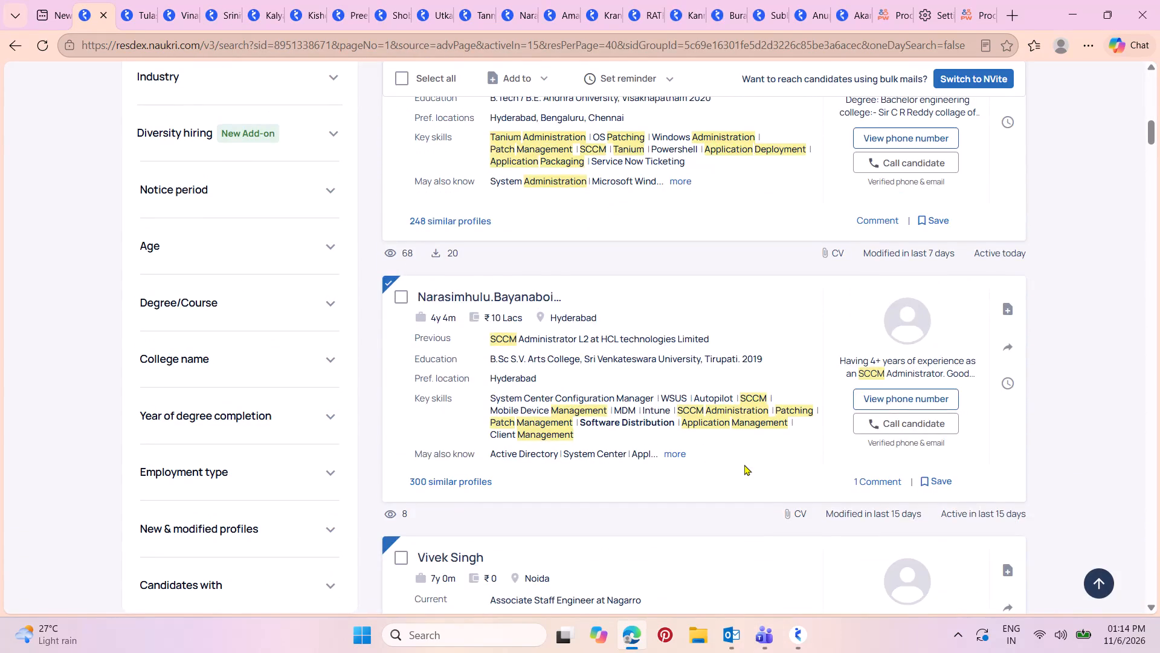
{"action": "scroll", "coordinate": [744, 464], "scroll_direction": "down", "scroll_amount": 7}
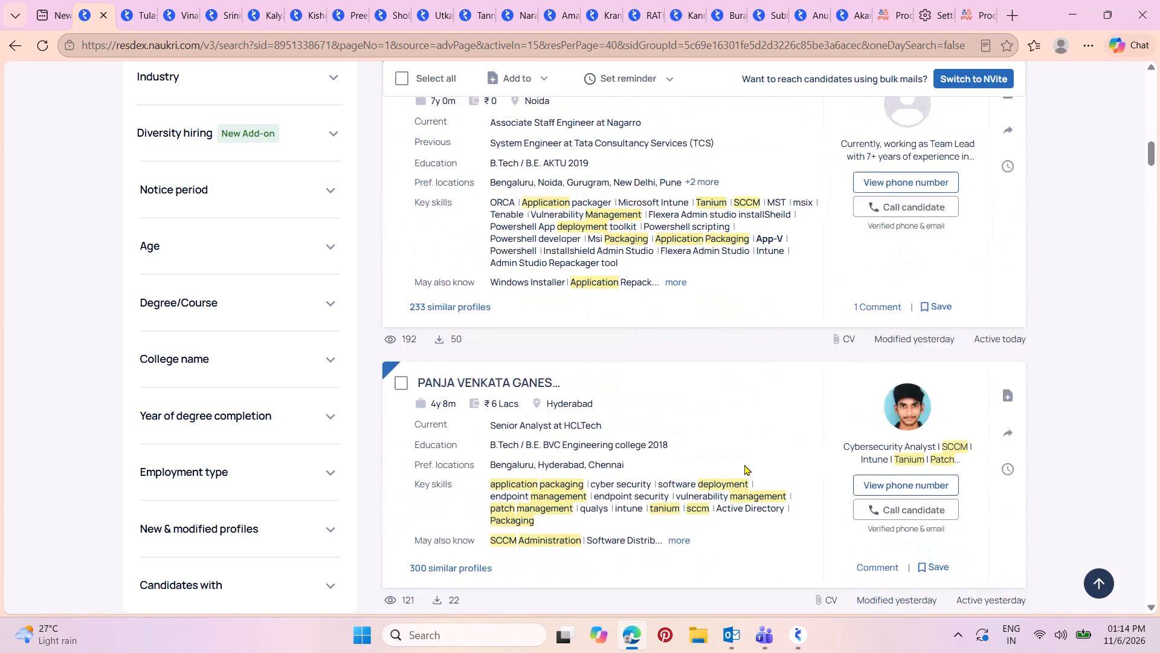
{"action": "scroll", "coordinate": [744, 464], "scroll_direction": "down", "scroll_amount": 6}
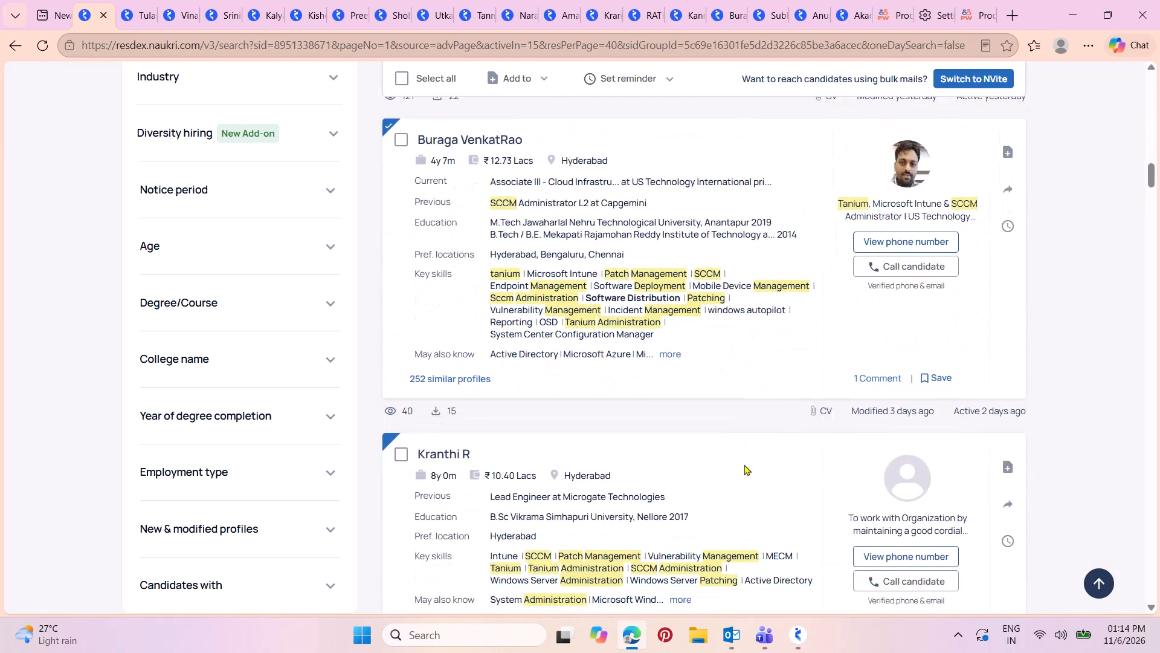
{"action": "scroll", "coordinate": [744, 464], "scroll_direction": "down", "scroll_amount": 2}
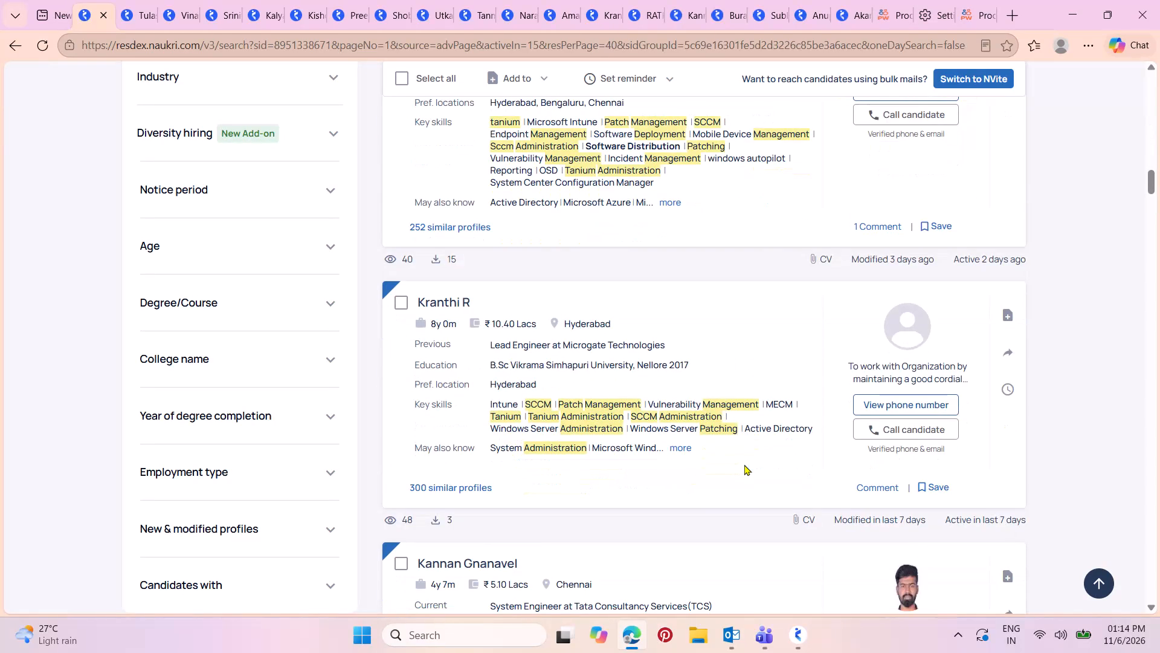
{"action": "scroll", "coordinate": [744, 464], "scroll_direction": "down", "scroll_amount": 6}
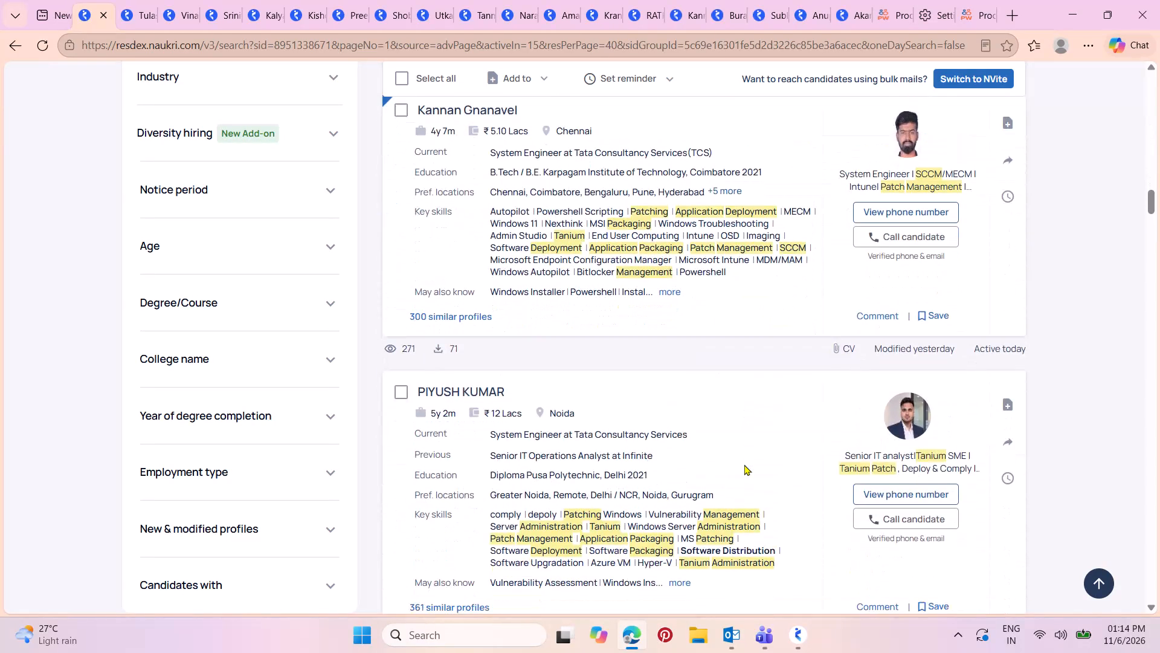
{"action": "scroll", "coordinate": [744, 464], "scroll_direction": "down", "scroll_amount": 6}
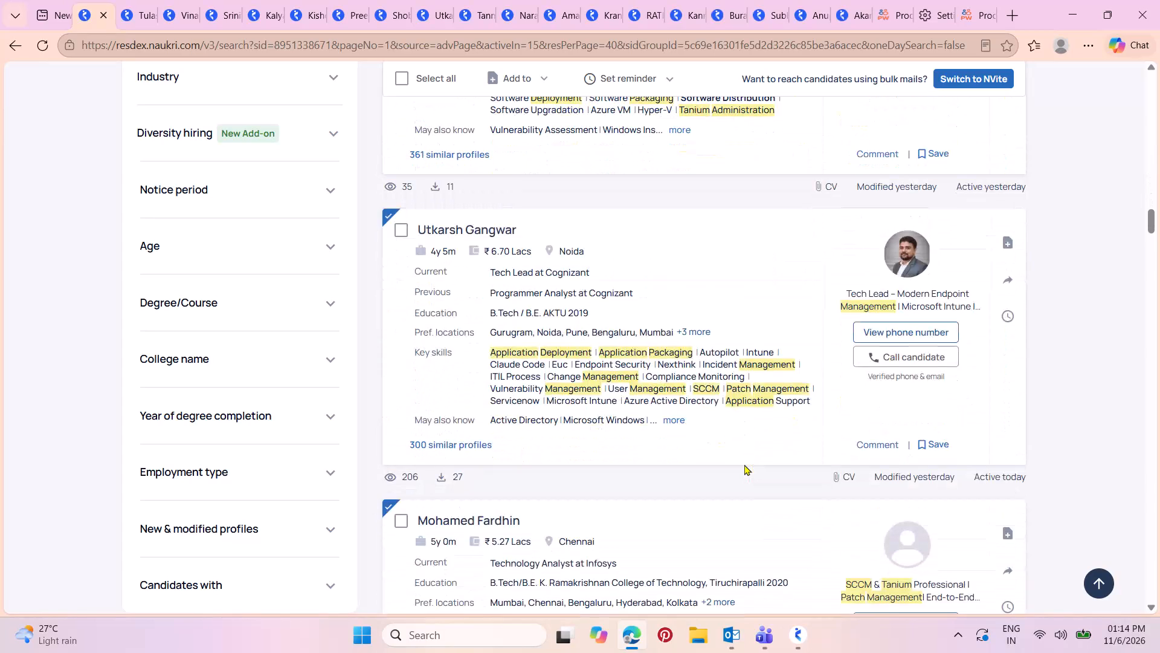
{"action": "scroll", "coordinate": [744, 464], "scroll_direction": "down", "scroll_amount": 6}
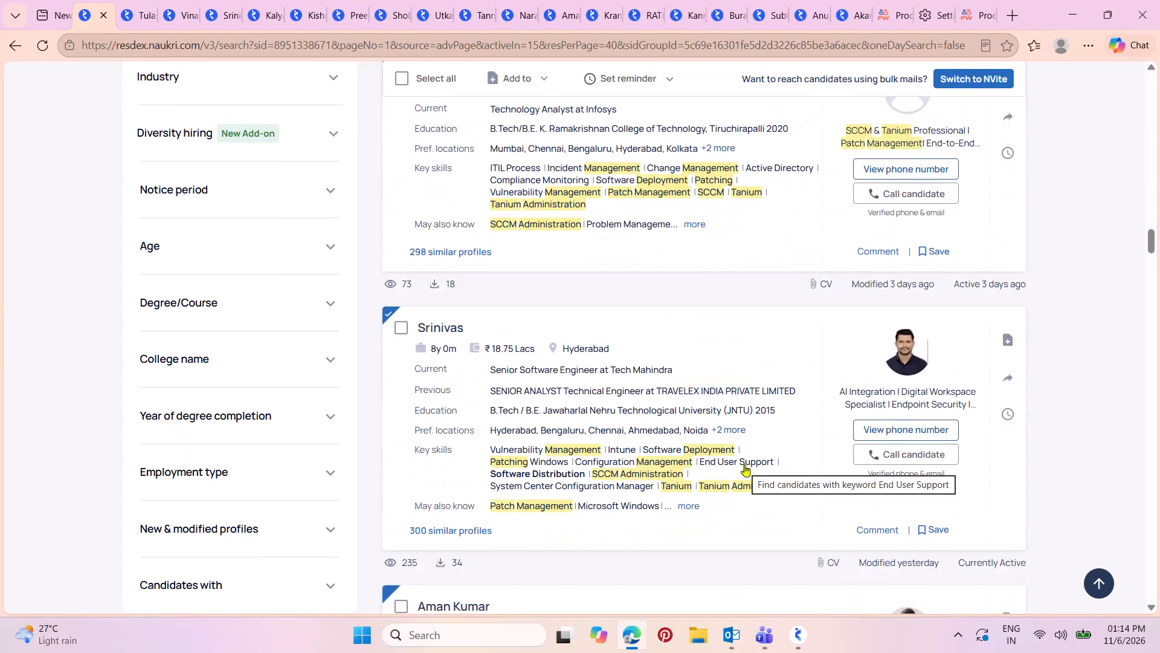
{"action": "scroll", "coordinate": [744, 464], "scroll_direction": "down", "scroll_amount": 6}
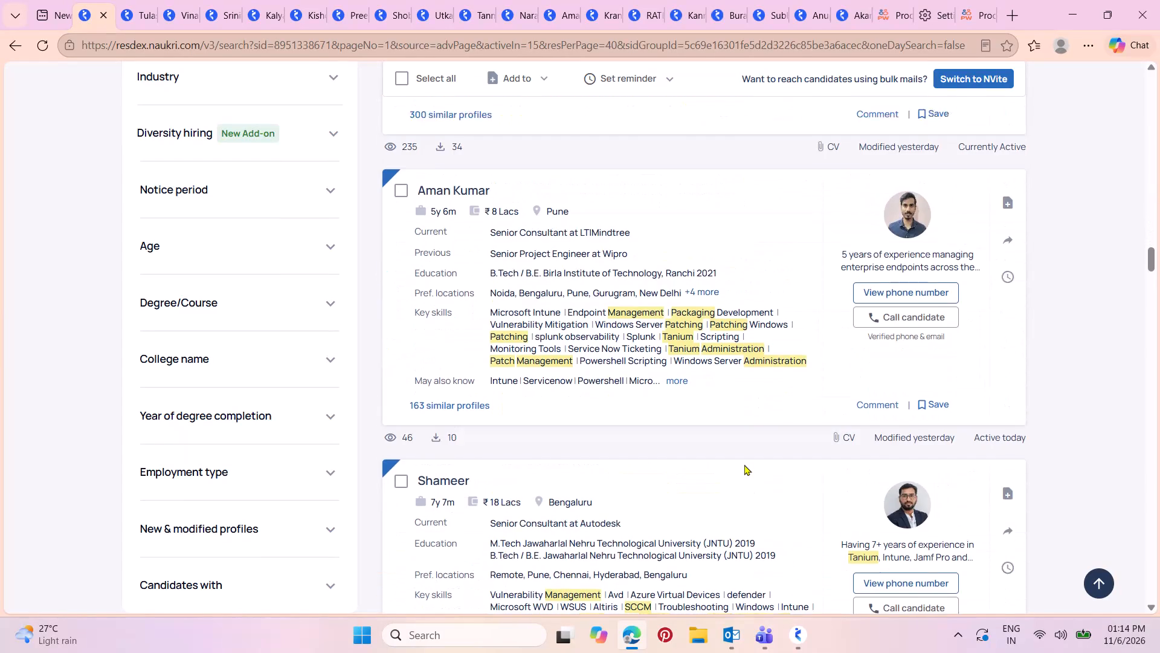
Continue reviewing the candidate results for Tanium, SCCM, patch management and application packaging skills, along with experience, employer and location.
{"action": "scroll", "coordinate": [744, 464], "scroll_direction": "down", "scroll_amount": 4}
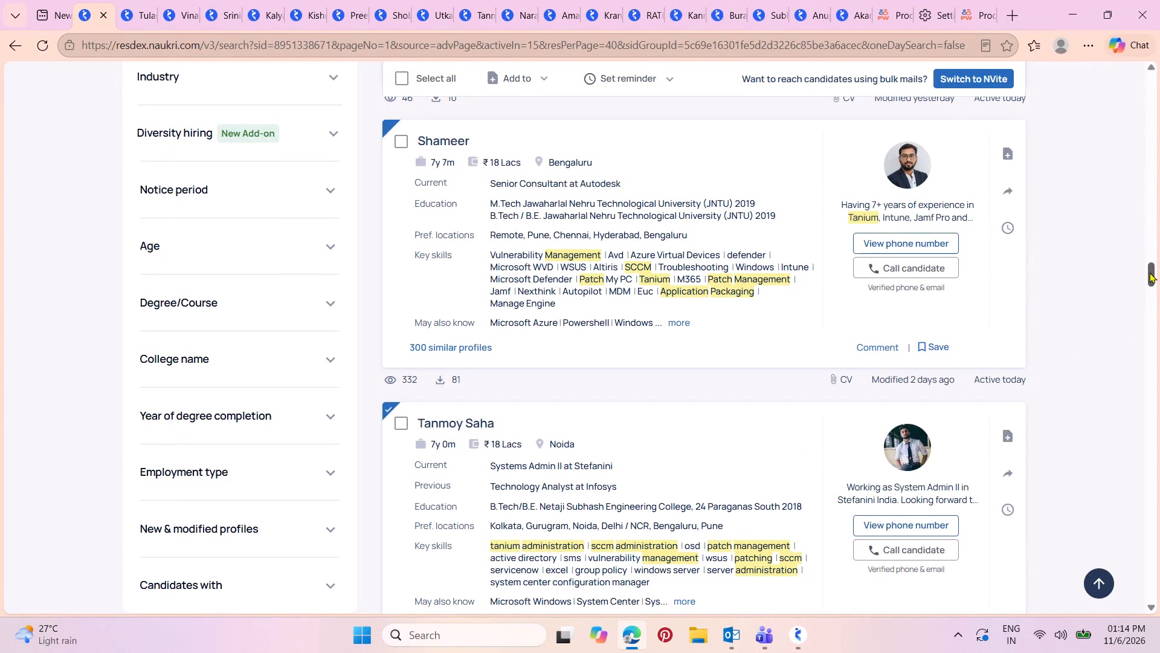
{"action": "scroll", "coordinate": [918, 437], "scroll_direction": "down", "scroll_amount": 3}
{"action": "scroll", "coordinate": [771, 400], "scroll_direction": "down", "scroll_amount": 4}
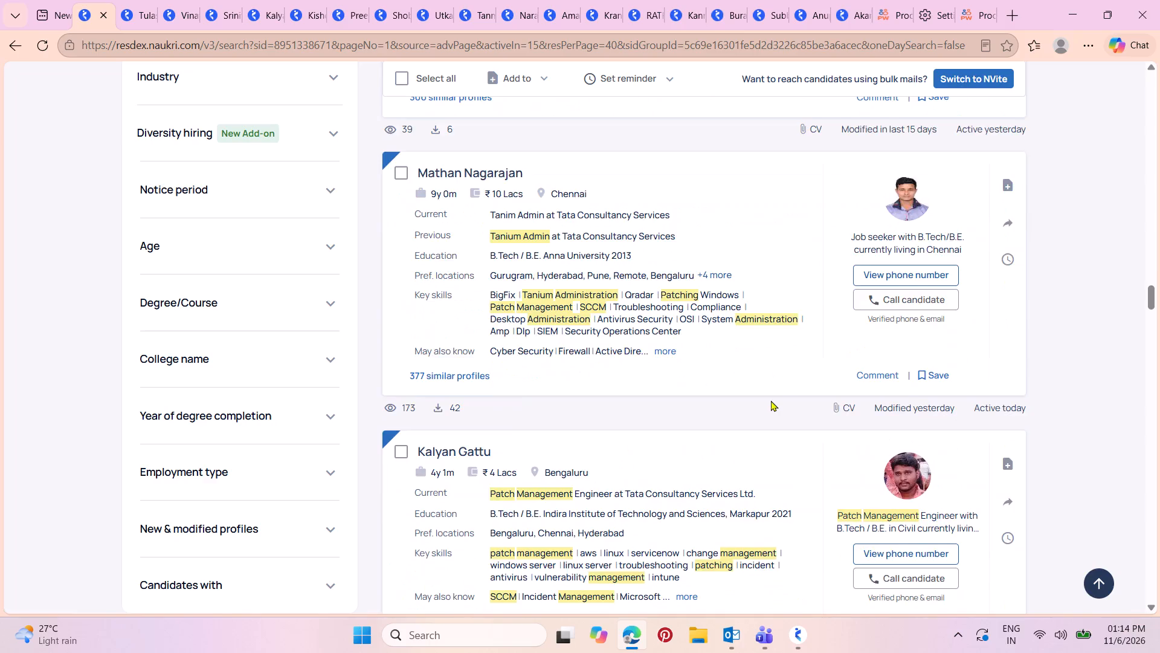
{"action": "scroll", "coordinate": [771, 400], "scroll_direction": "down", "scroll_amount": 10}
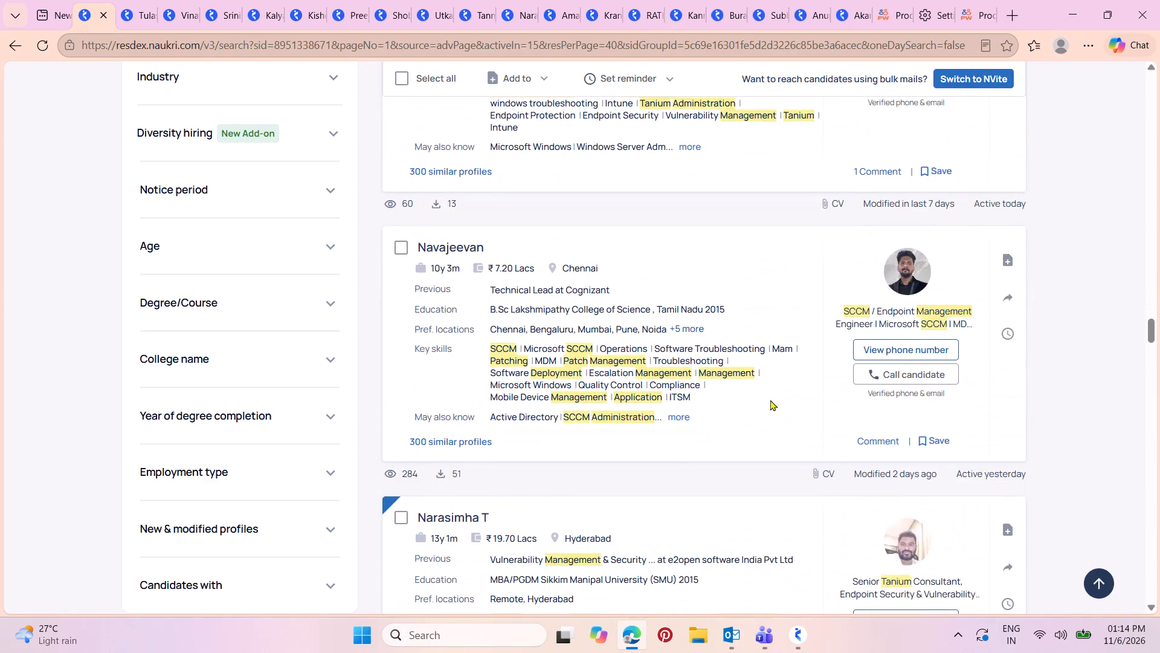
{"action": "scroll", "coordinate": [770, 400], "scroll_direction": "down", "scroll_amount": 3}
Reopen the search criteria for modification and include 1 month in the notice period selection.
{"action": "left_click_drag", "start_coordinate": [1147, 339], "coordinate": [1153, 175]}
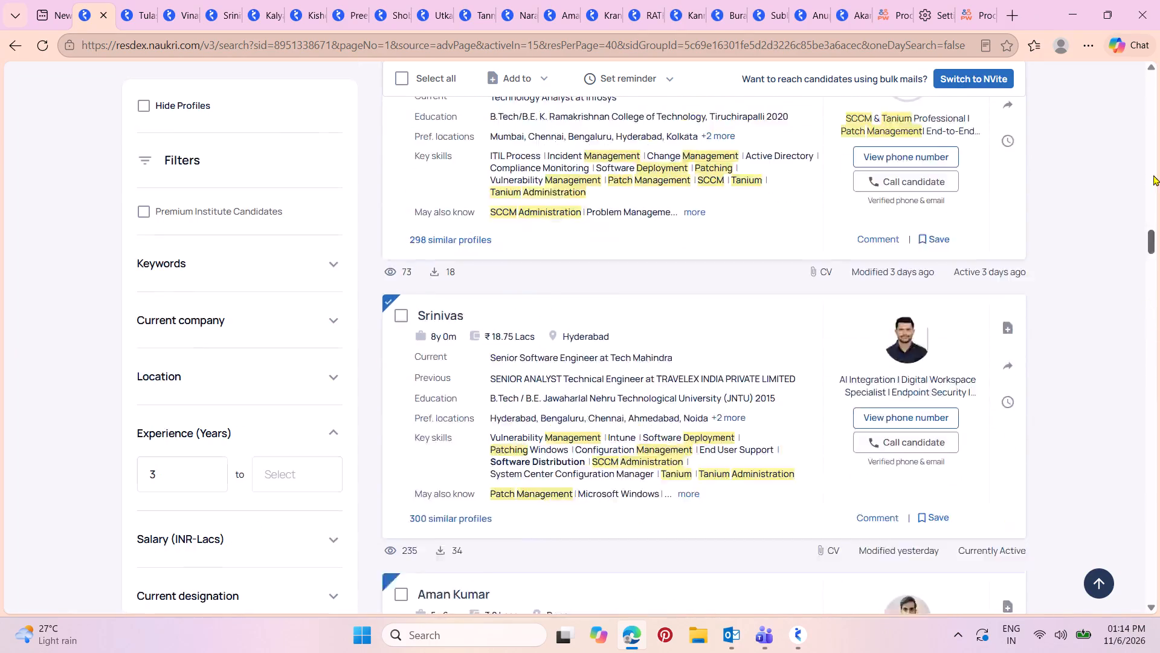
{"action": "left_click_drag", "start_coordinate": [1153, 175], "coordinate": [1159, 56]}
{"action": "left_click", "coordinate": [667, 143]}
{"action": "left_click", "coordinate": [660, 141]}
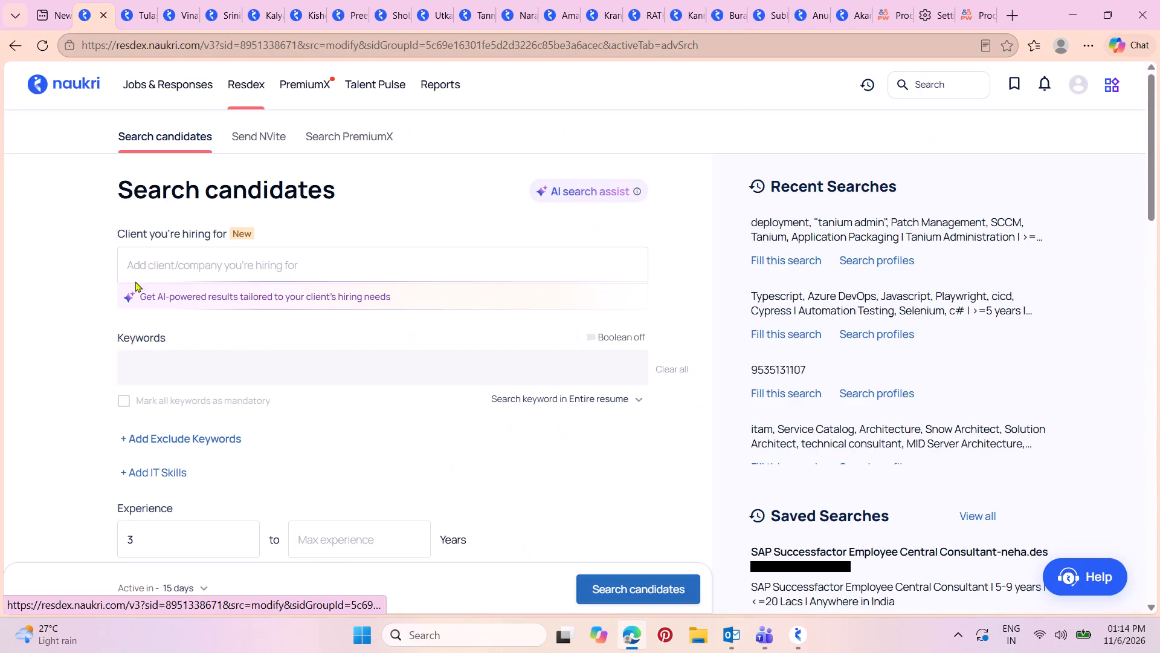
{"action": "scroll", "coordinate": [135, 302], "scroll_direction": "down", "scroll_amount": 14}
{"action": "left_click", "coordinate": [272, 323]}
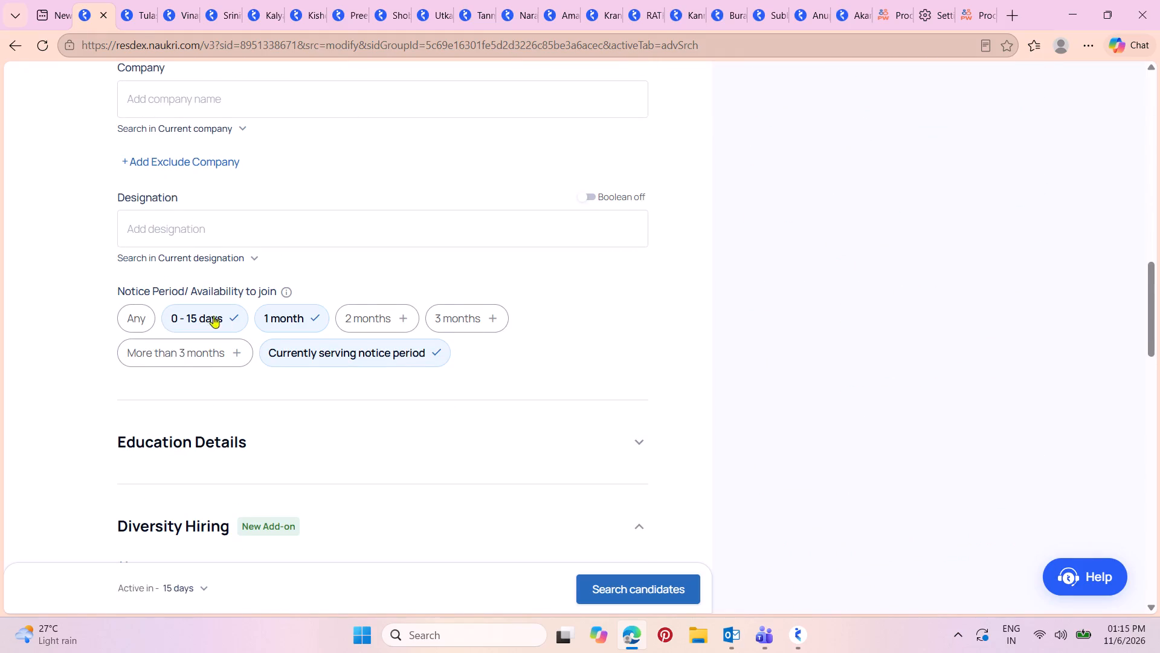
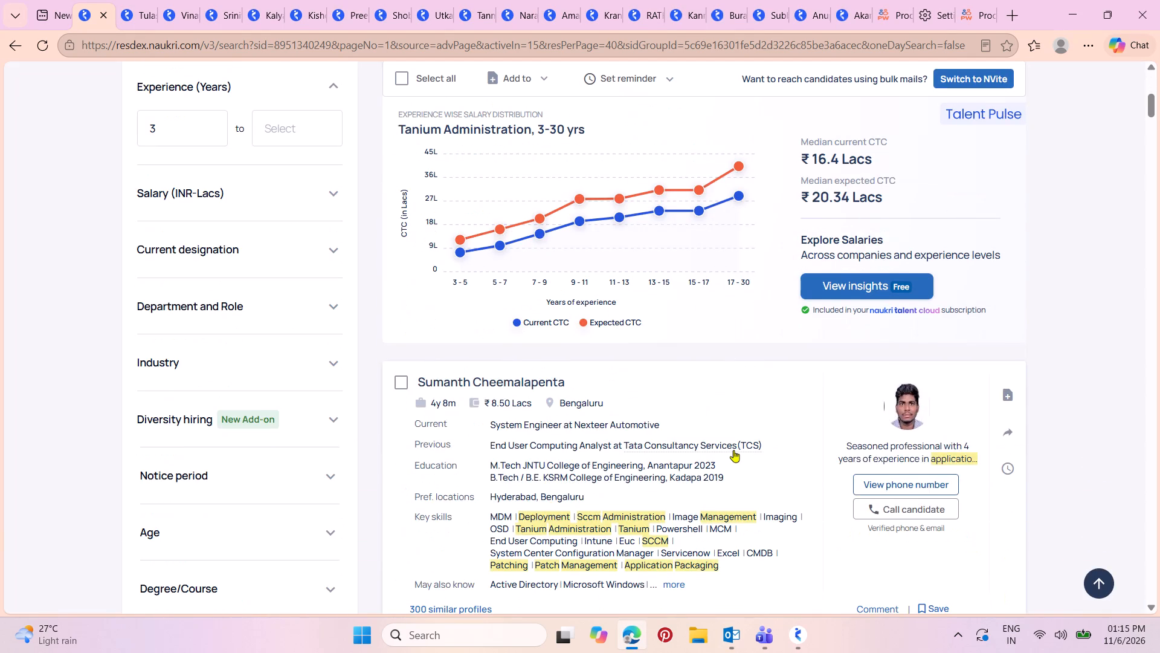
Scan the next candidates in the search results for Tanium, SCCM, patch management, deployment and application packaging skills, along with experience and current role.
{"action": "scroll", "coordinate": [733, 450], "scroll_direction": "down", "scroll_amount": 5}
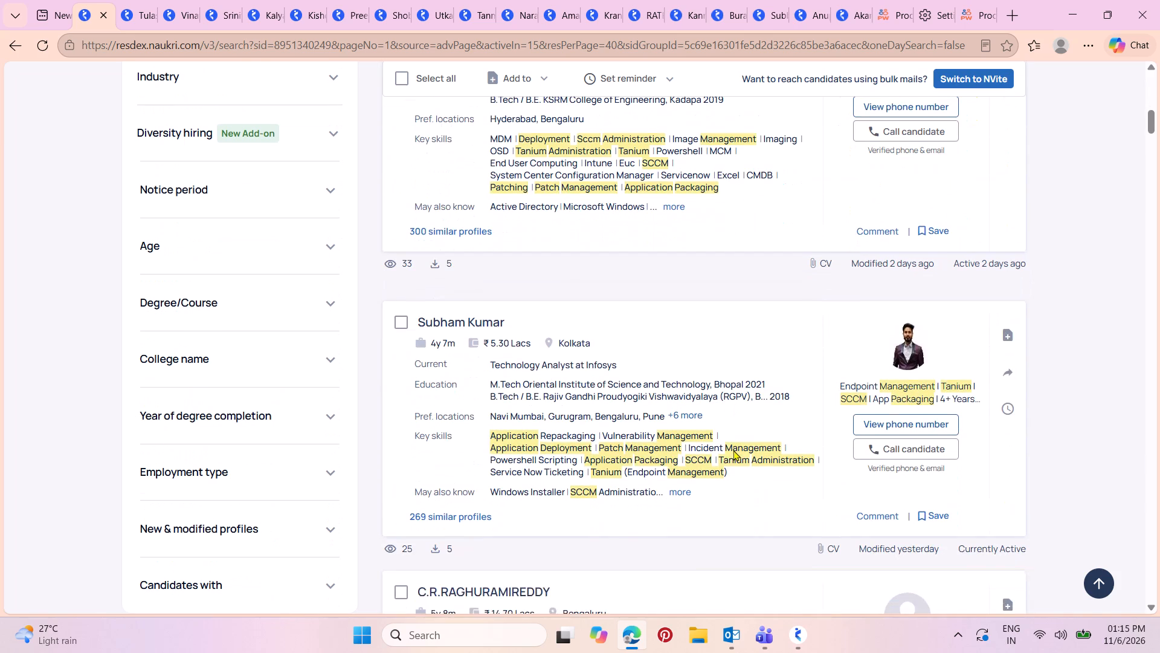
{"action": "scroll", "coordinate": [733, 450], "scroll_direction": "down", "scroll_amount": 6}
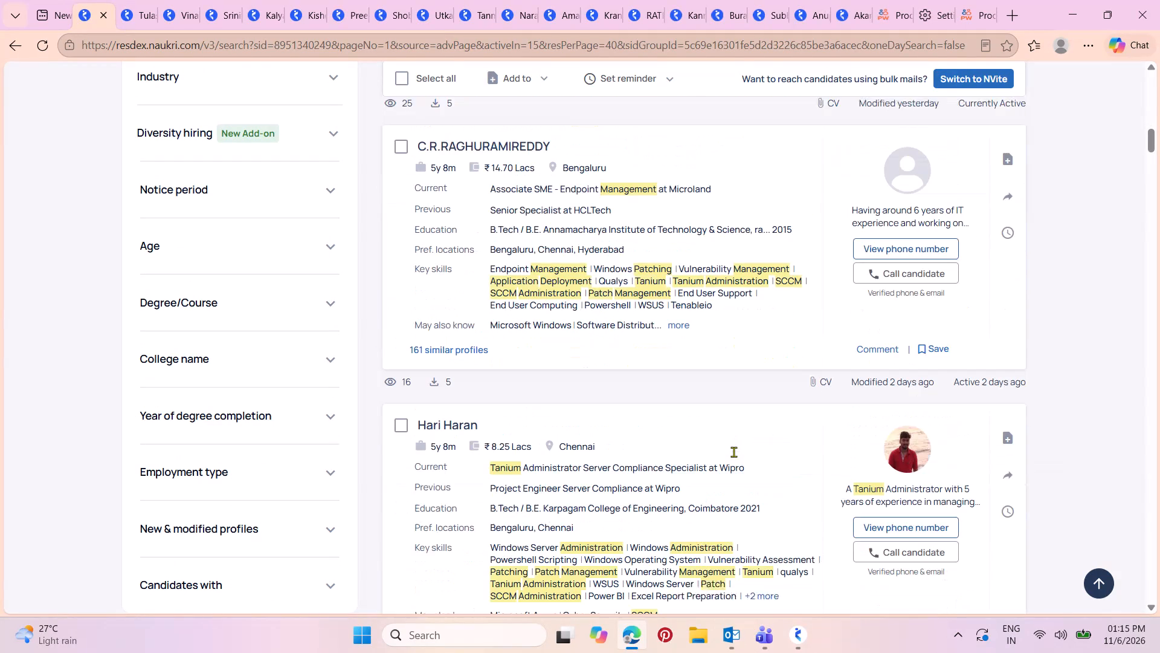
{"action": "scroll", "coordinate": [733, 452], "scroll_direction": "down", "scroll_amount": 2}
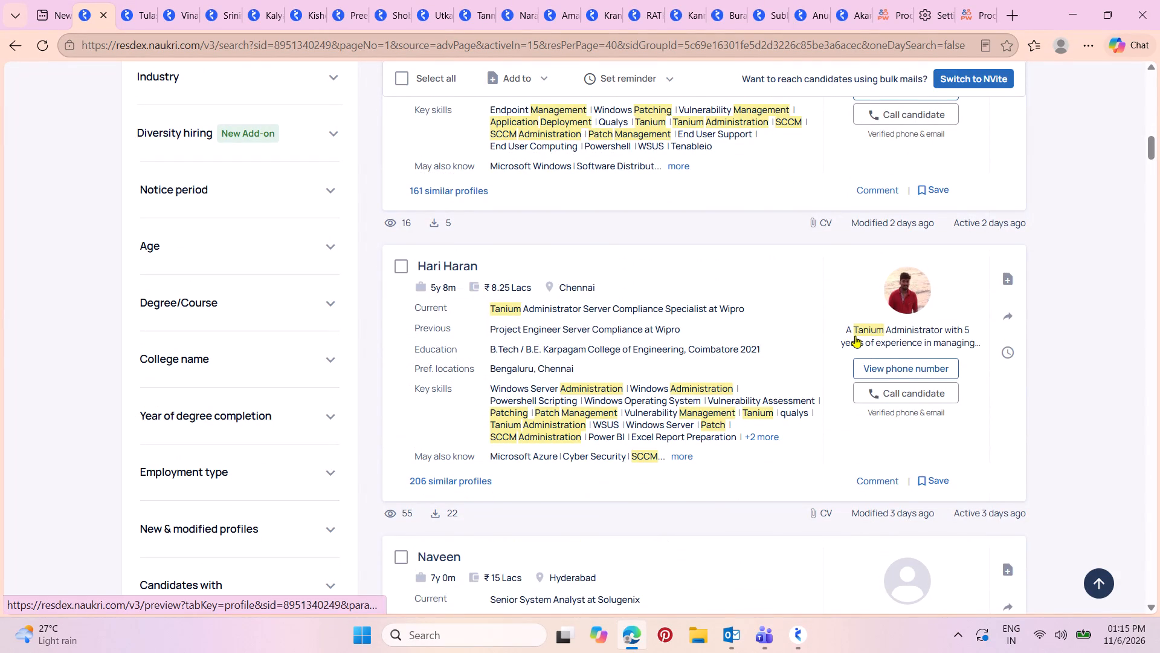
Open the profile of the Chennai-based Tanium Administrator at Wipro and review the skills, work history, education and attached CV.
{"action": "left_click", "coordinate": [449, 276]}
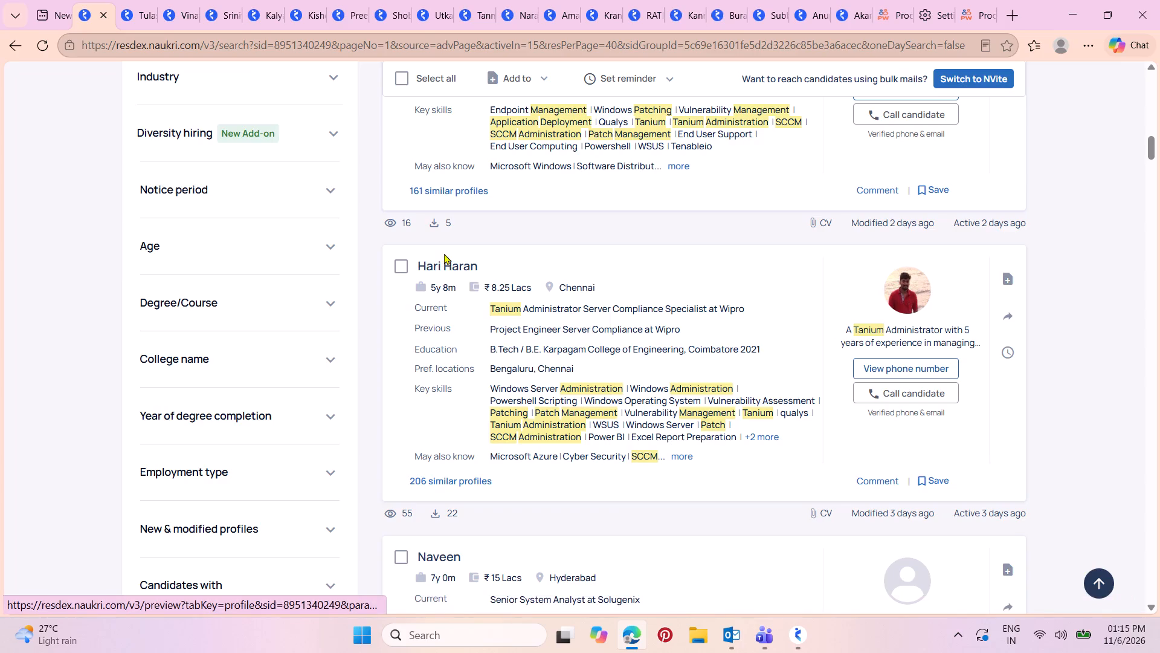
{"action": "left_click", "coordinate": [469, 271]}
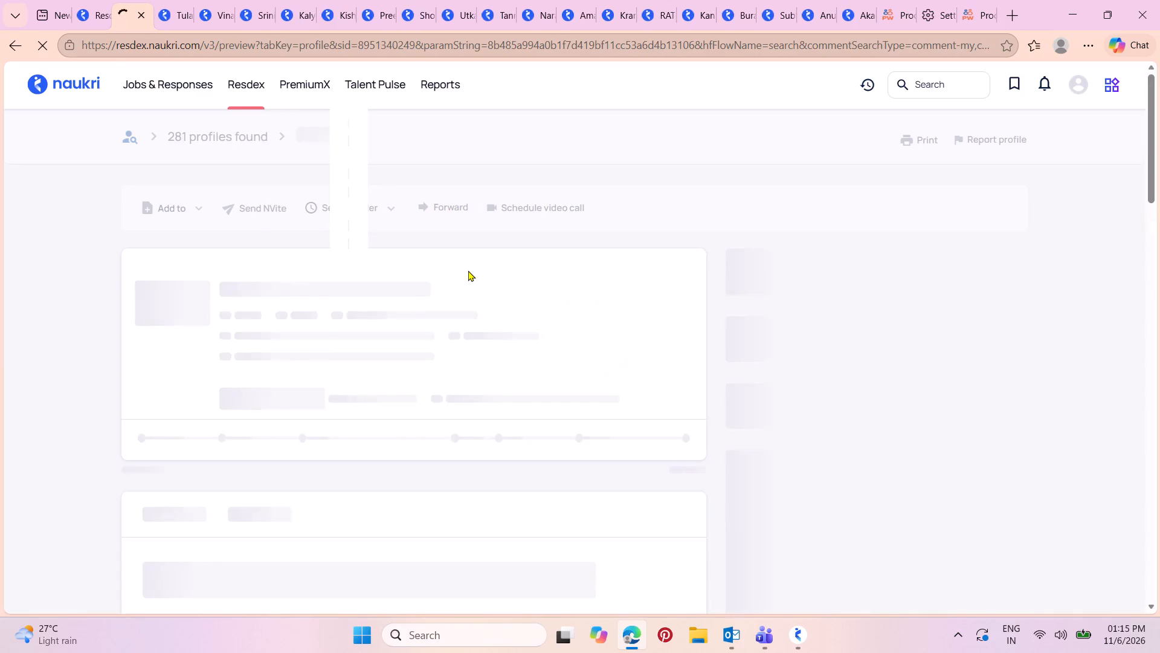
{"action": "scroll", "coordinate": [140, 337], "scroll_direction": "down", "scroll_amount": 11}
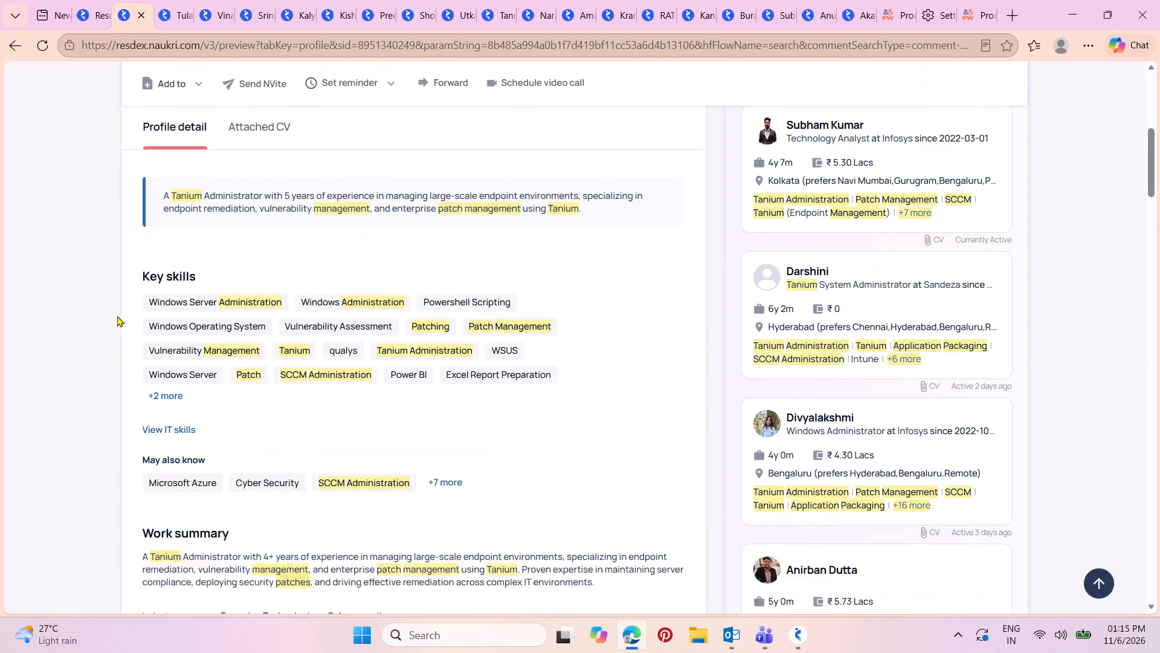
{"action": "scroll", "coordinate": [117, 316], "scroll_direction": "down", "scroll_amount": 15}
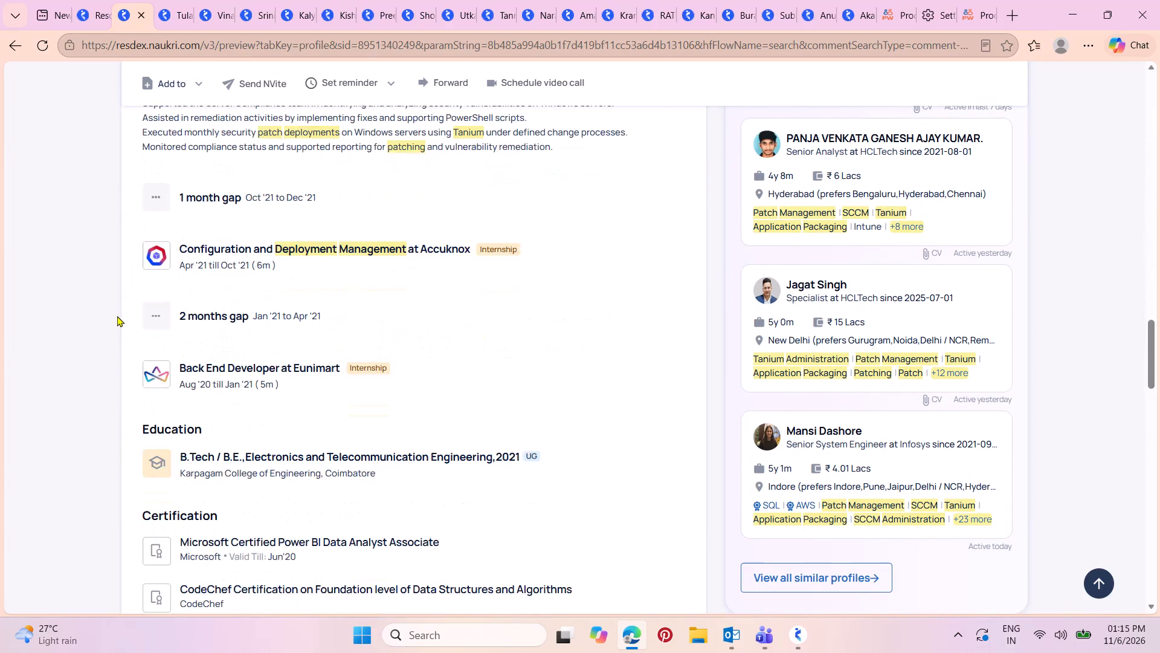
{"action": "scroll", "coordinate": [117, 316], "scroll_direction": "down", "scroll_amount": 20}
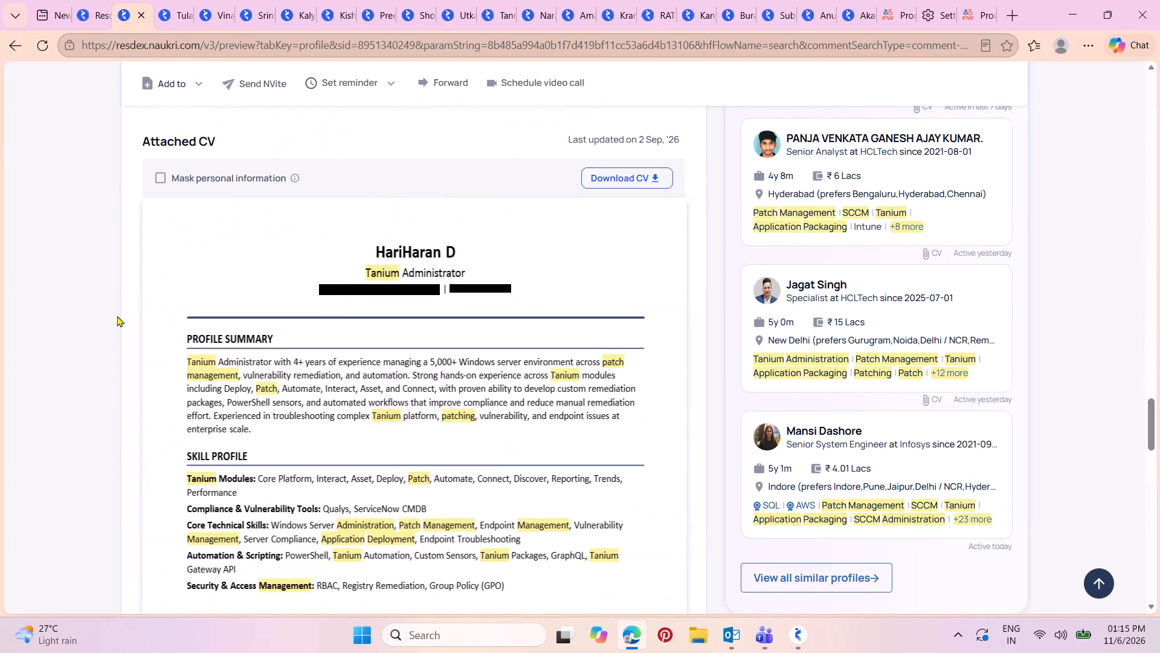
{"action": "scroll", "coordinate": [102, 239], "scroll_direction": "down", "scroll_amount": 4}
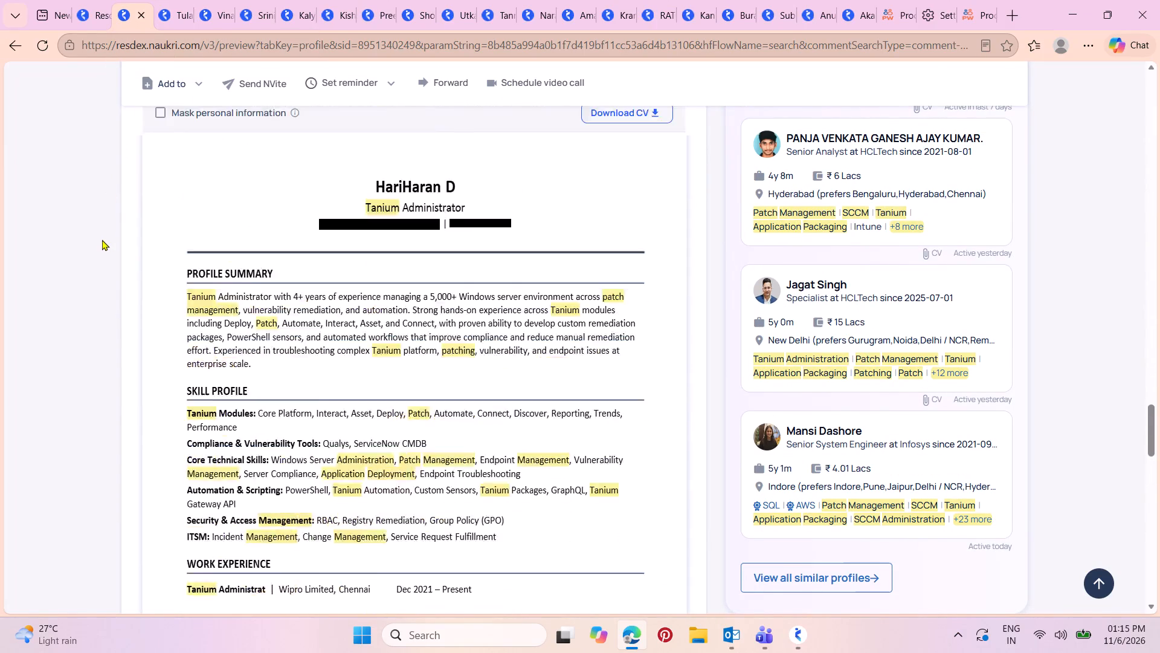
Return to the search results and examine the following candidates' Tanium, SCCM, packaging and patching skills, experience and employers.
{"action": "left_click", "coordinate": [101, 5]}
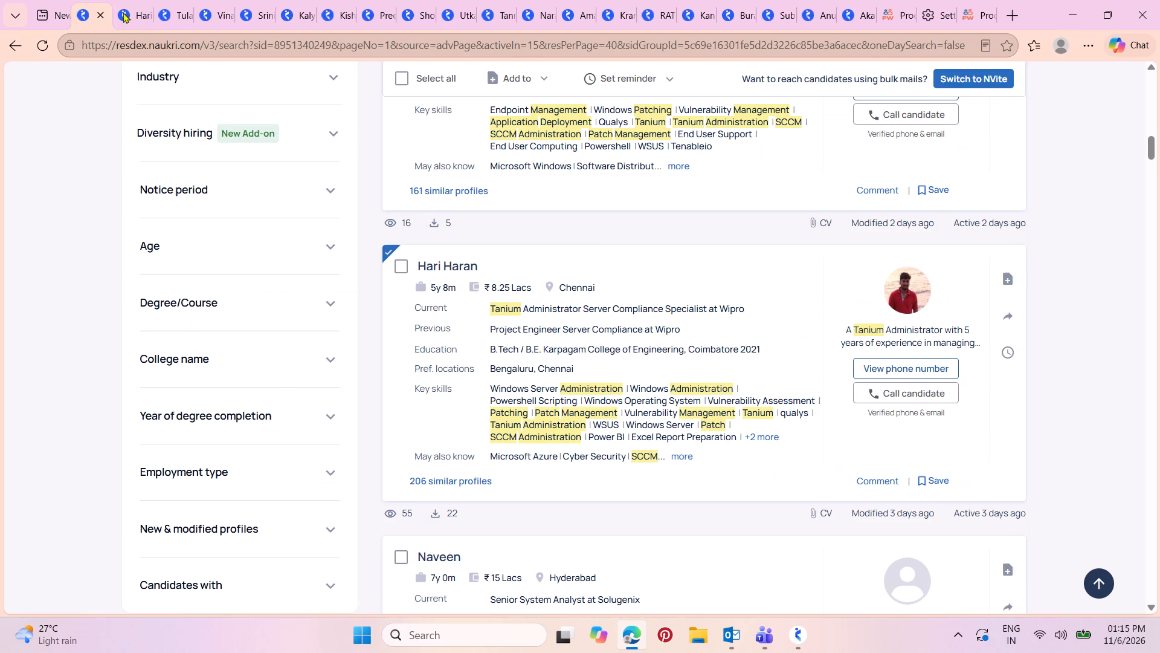
{"action": "scroll", "coordinate": [622, 294], "scroll_direction": "down", "scroll_amount": 3}
{"action": "scroll", "coordinate": [773, 431], "scroll_direction": "down", "scroll_amount": 3}
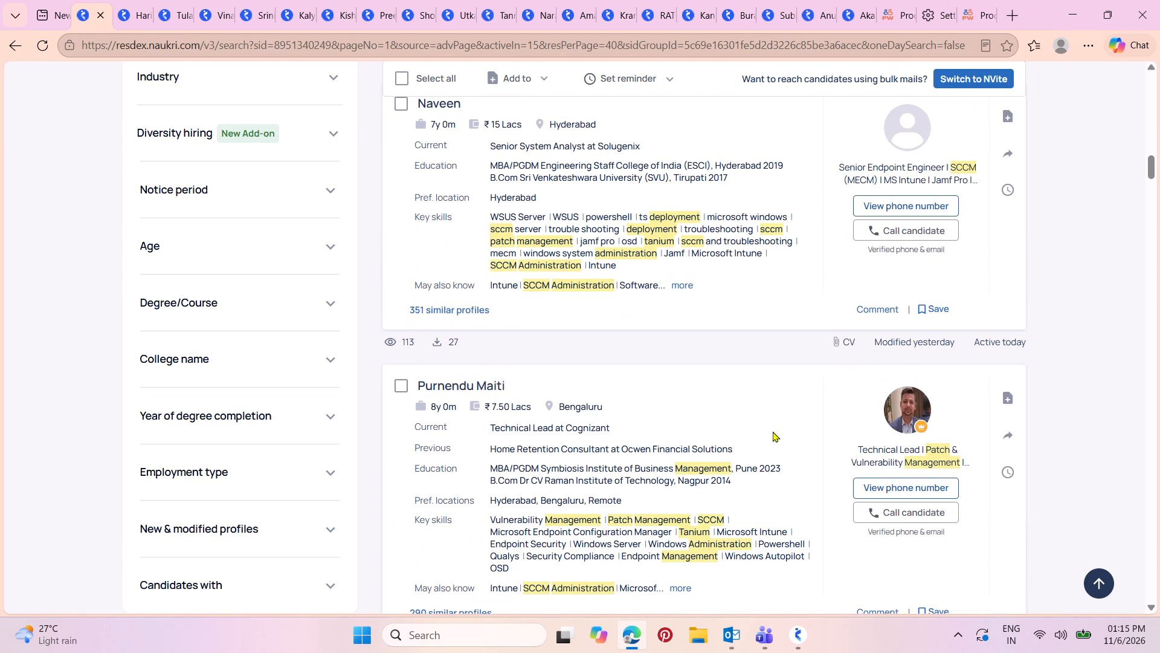
{"action": "scroll", "coordinate": [773, 431], "scroll_direction": "down", "scroll_amount": 9}
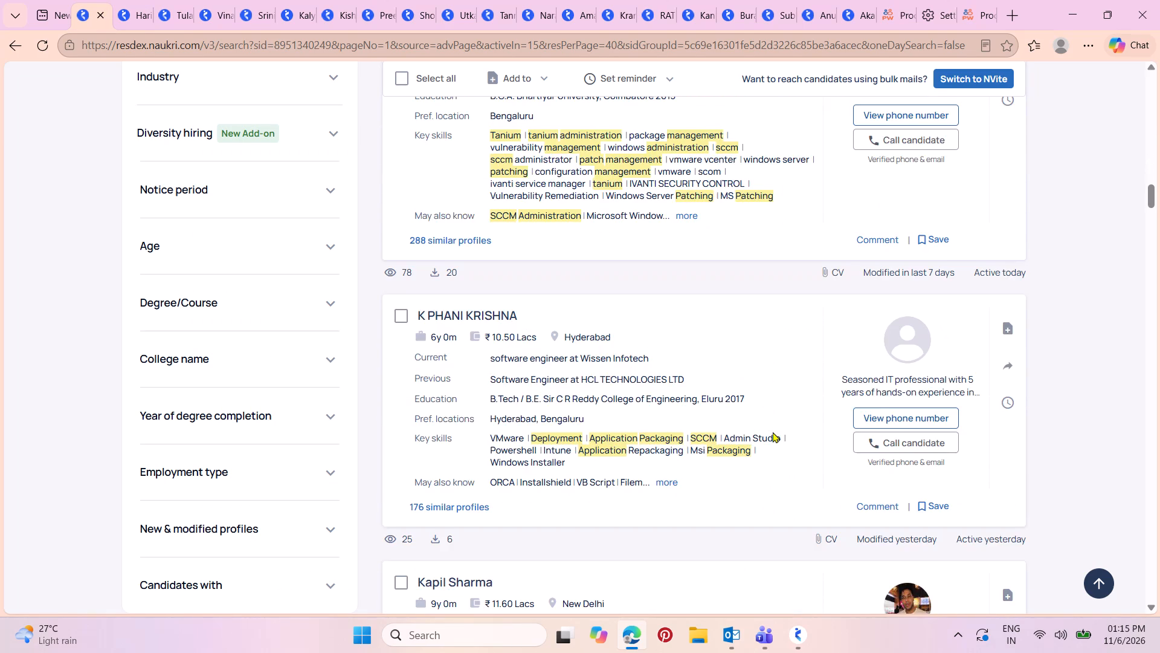
{"action": "scroll", "coordinate": [773, 432], "scroll_direction": "down", "scroll_amount": 7}
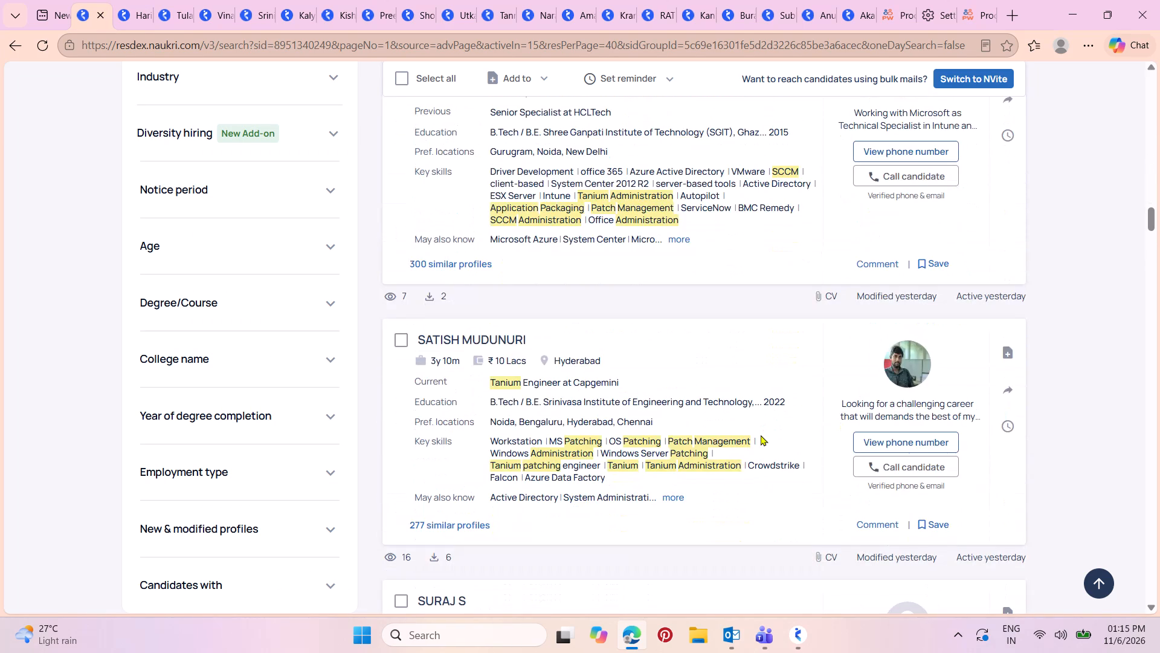
{"action": "scroll", "coordinate": [761, 435], "scroll_direction": "down", "scroll_amount": 1}
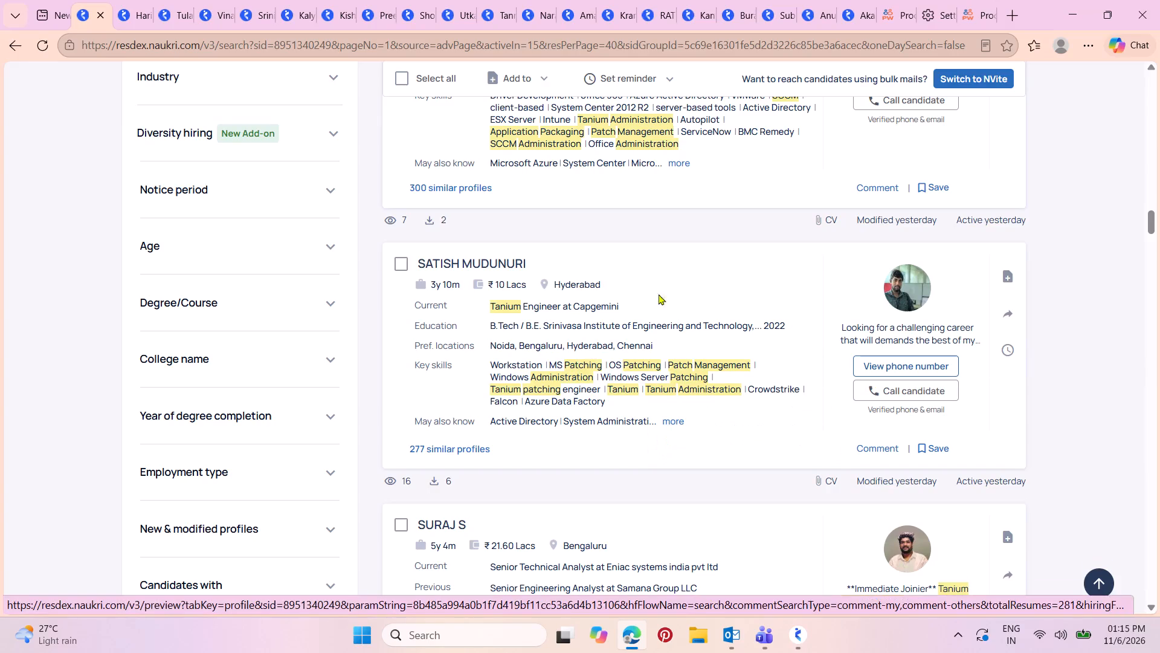
Open the profile of the Hyderabad-based Tanium Engineer at Capgemini and review the attached CV for Tanium, patching and deployment experience.
{"action": "left_click", "coordinate": [481, 263]}
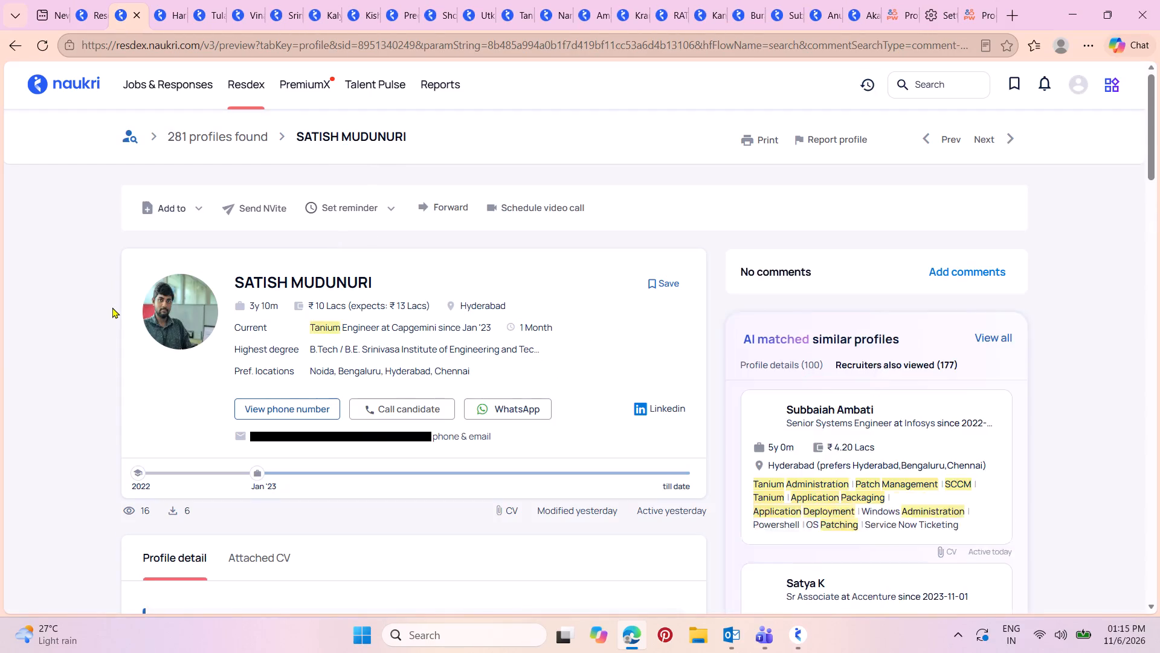
{"action": "scroll", "coordinate": [112, 307], "scroll_direction": "down", "scroll_amount": 16}
{"action": "scroll", "coordinate": [116, 305], "scroll_direction": "down", "scroll_amount": 12}
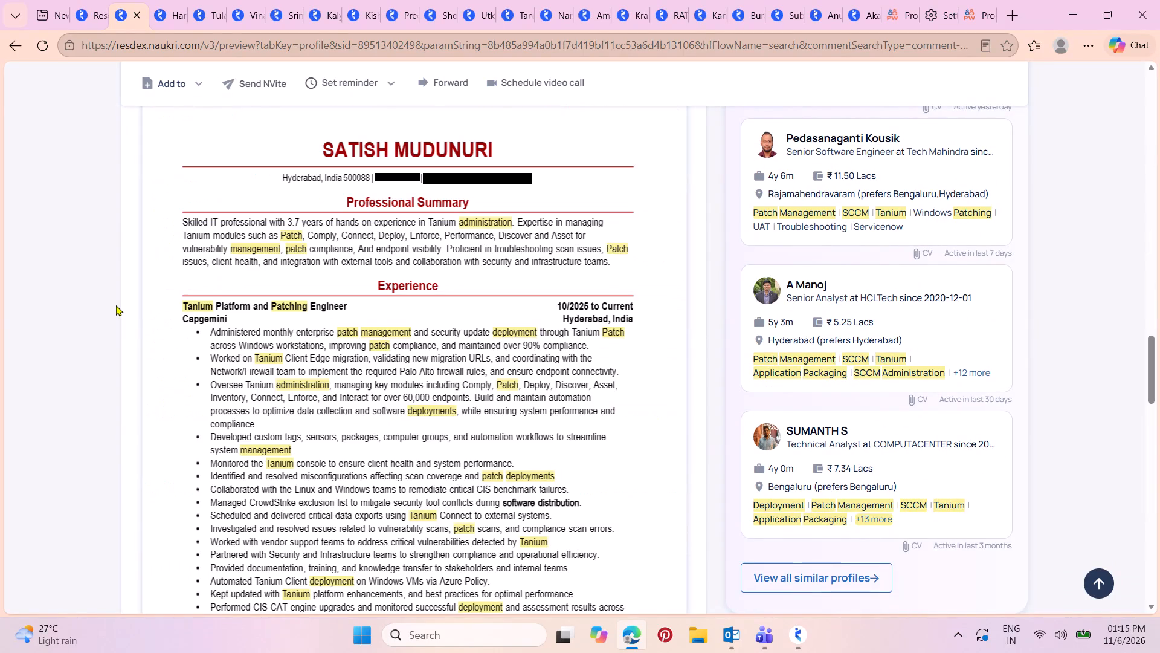
{"action": "scroll", "coordinate": [116, 305], "scroll_direction": "down", "scroll_amount": 9}
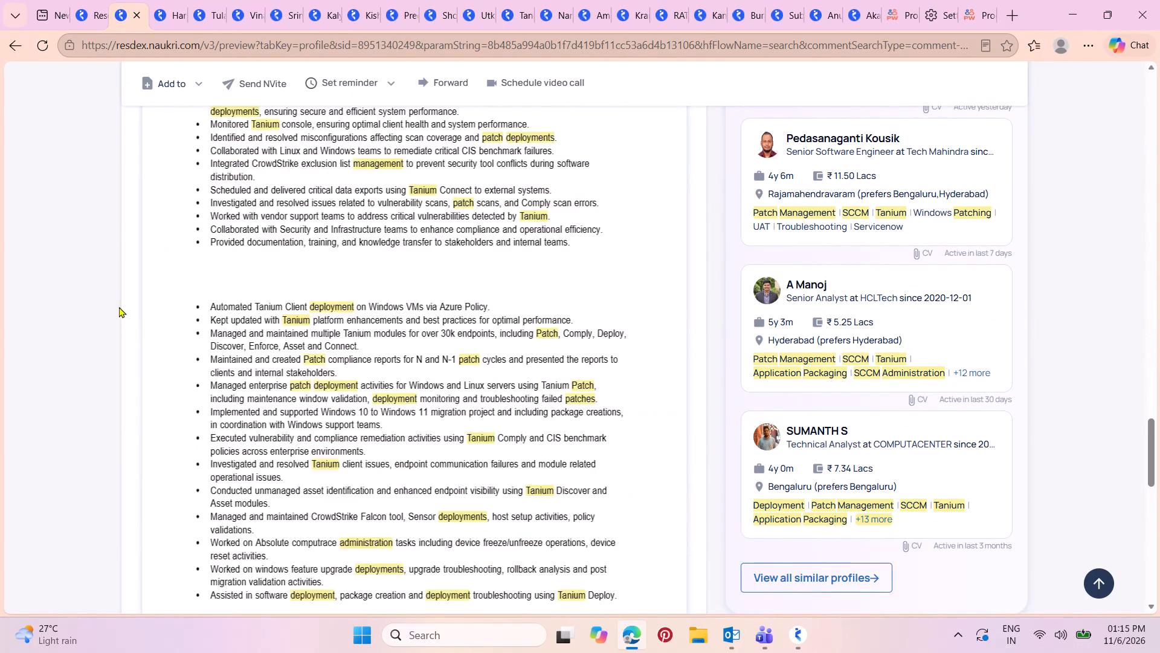
Read the rest of the Capgemini Tanium Engineer's attached CV, including the education and certifications.
{"action": "scroll", "coordinate": [120, 311], "scroll_direction": "down", "scroll_amount": 7}
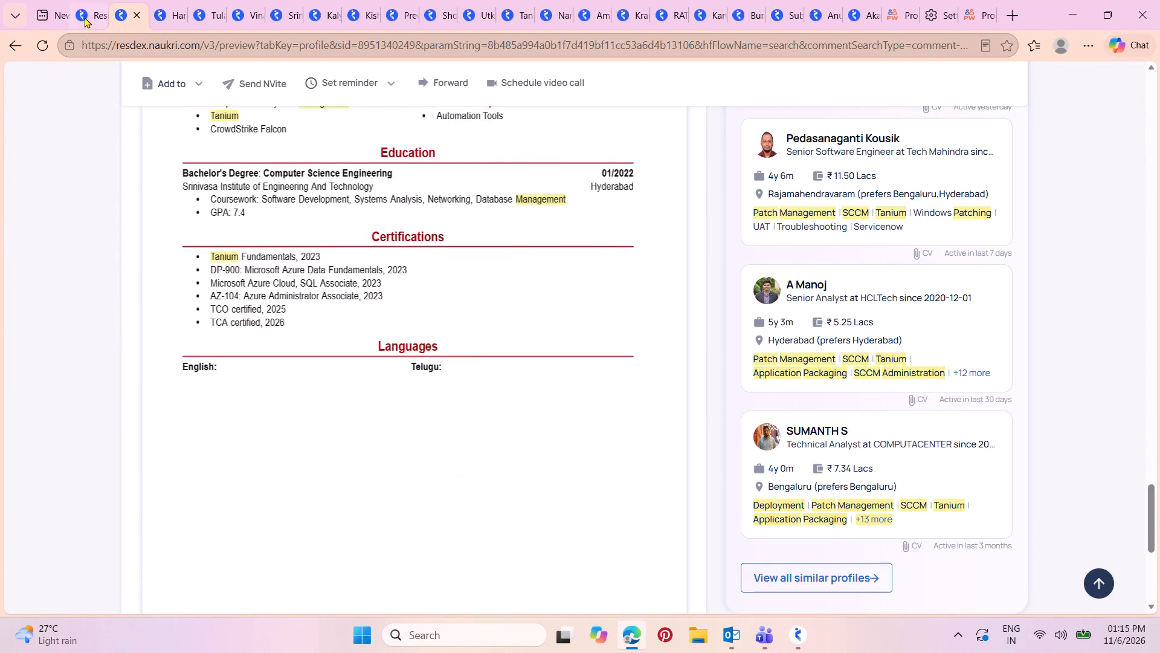
Return to the search results, open the profile of the Bengaluru-based Senior Technical Analyst at Eniac systems, check its summary and close it.
{"action": "left_click", "coordinate": [85, 16]}
{"action": "scroll", "coordinate": [659, 401], "scroll_direction": "down", "scroll_amount": 5}
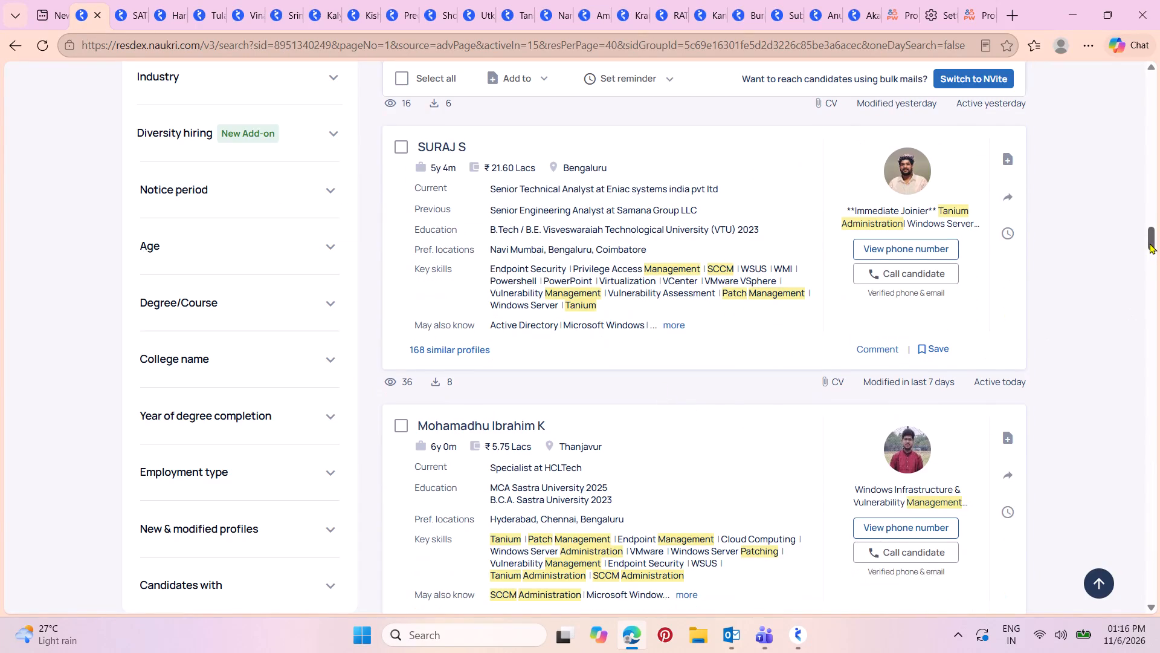
{"action": "left_click", "coordinate": [455, 152]}
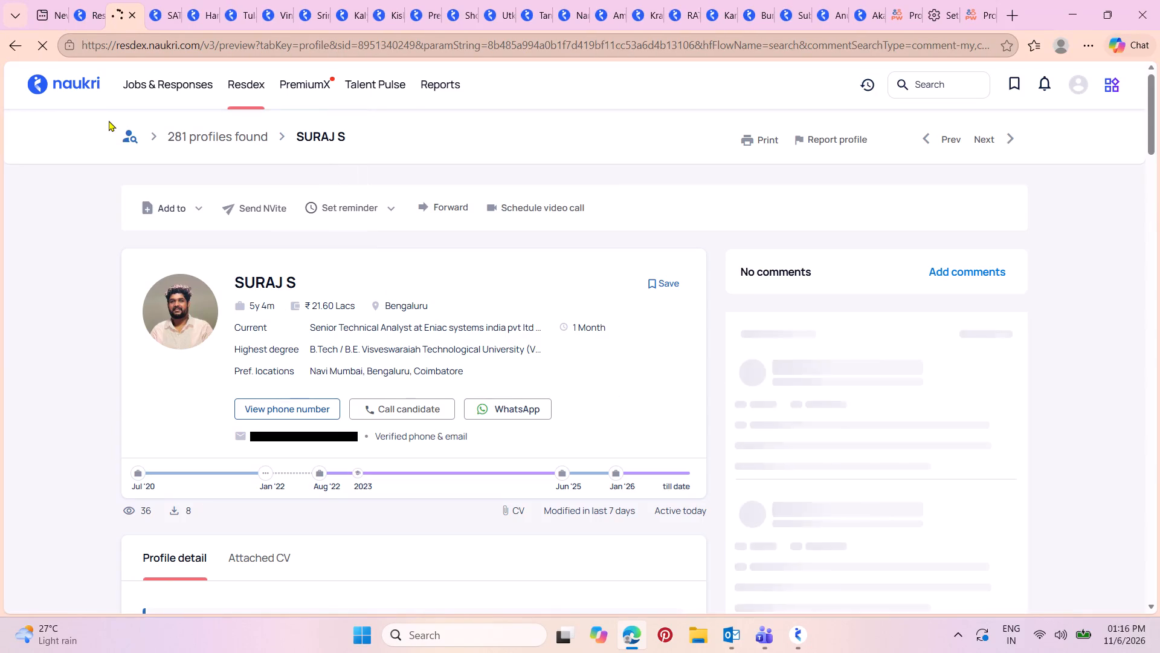
{"action": "left_click", "coordinate": [129, 16]}
Examine the following candidates' key skills, experience and employers in the search results.
{"action": "scroll", "coordinate": [727, 417], "scroll_direction": "down", "scroll_amount": 3}
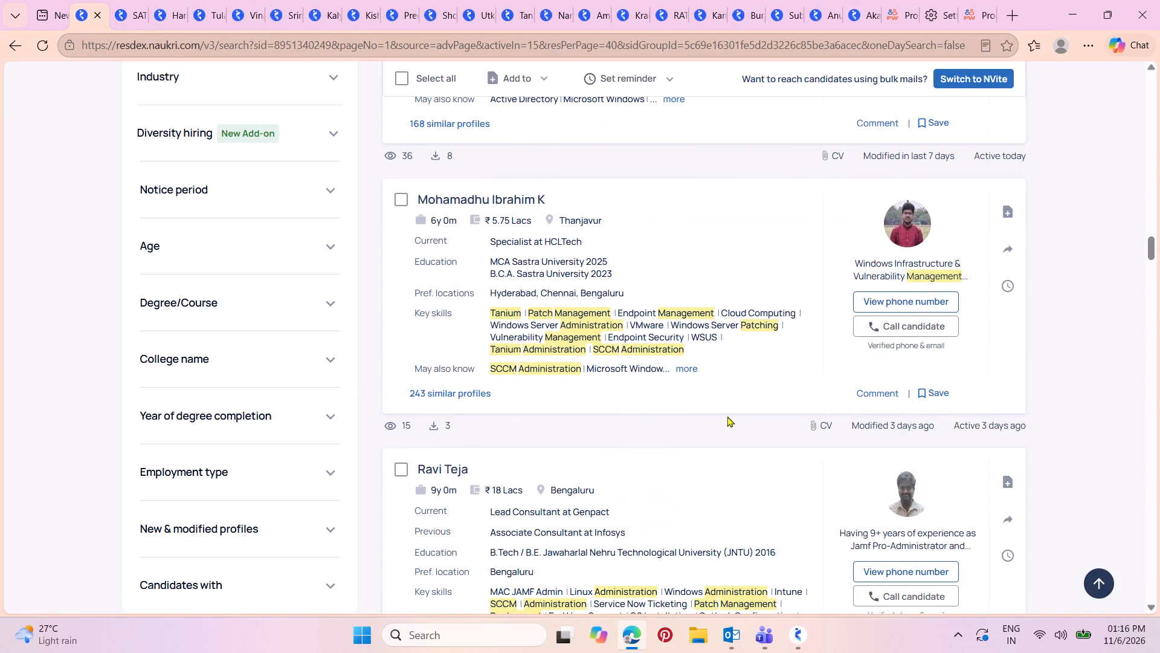
{"action": "scroll", "coordinate": [709, 415], "scroll_direction": "down", "scroll_amount": 1}
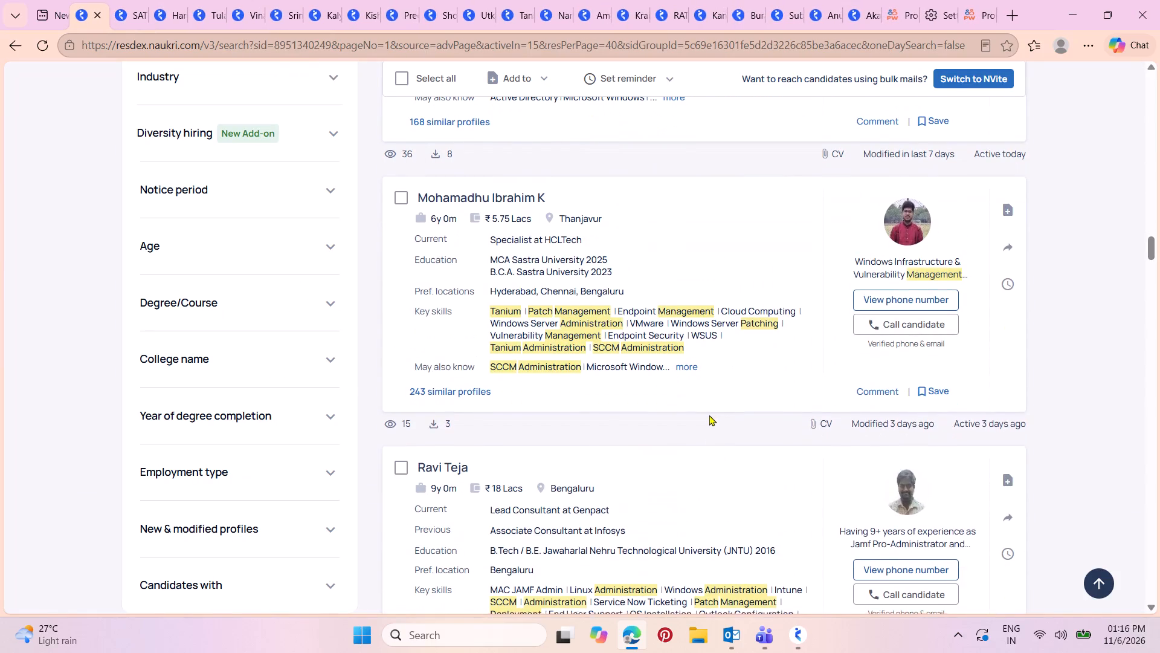
{"action": "scroll", "coordinate": [709, 415], "scroll_direction": "down", "scroll_amount": 2}
Modify the candidate search by selecting the 0 - 15 days notice period and deselecting 1 month.
{"action": "left_click_drag", "start_coordinate": [1147, 262], "coordinate": [1147, 77]}
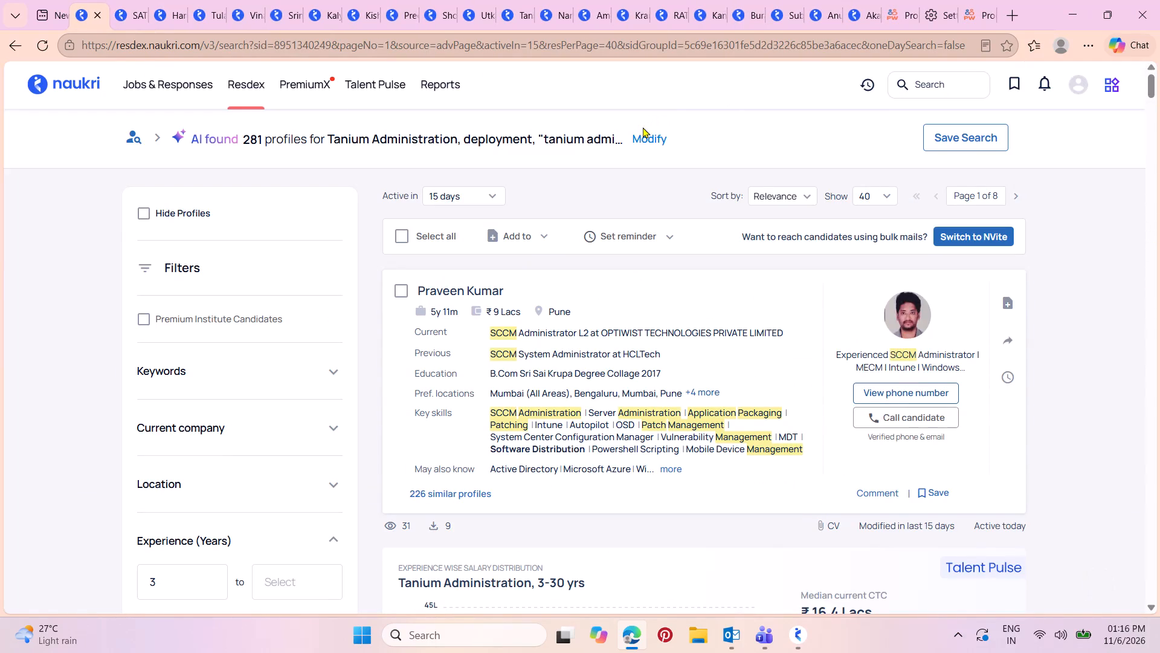
{"action": "left_click", "coordinate": [643, 127]}
{"action": "left_click", "coordinate": [642, 134]}
{"action": "scroll", "coordinate": [357, 353], "scroll_direction": "down", "scroll_amount": 16}
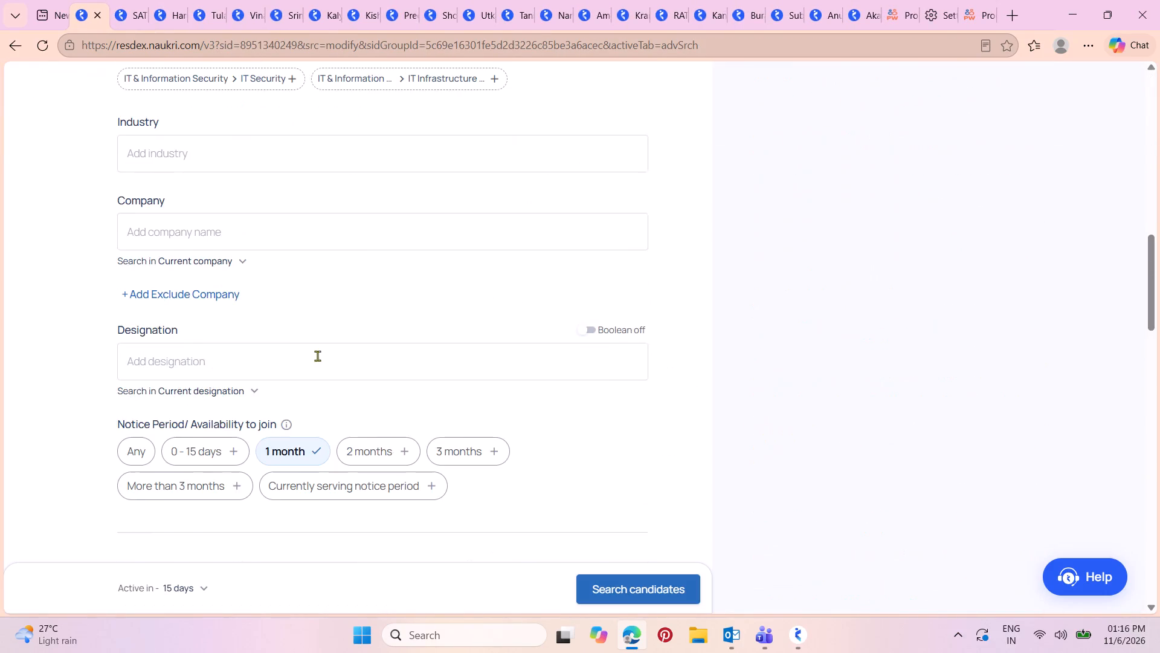
{"action": "left_click", "coordinate": [209, 449]}
{"action": "left_click", "coordinate": [277, 449]}
{"action": "scroll", "coordinate": [305, 460], "scroll_direction": "down", "scroll_amount": 4}
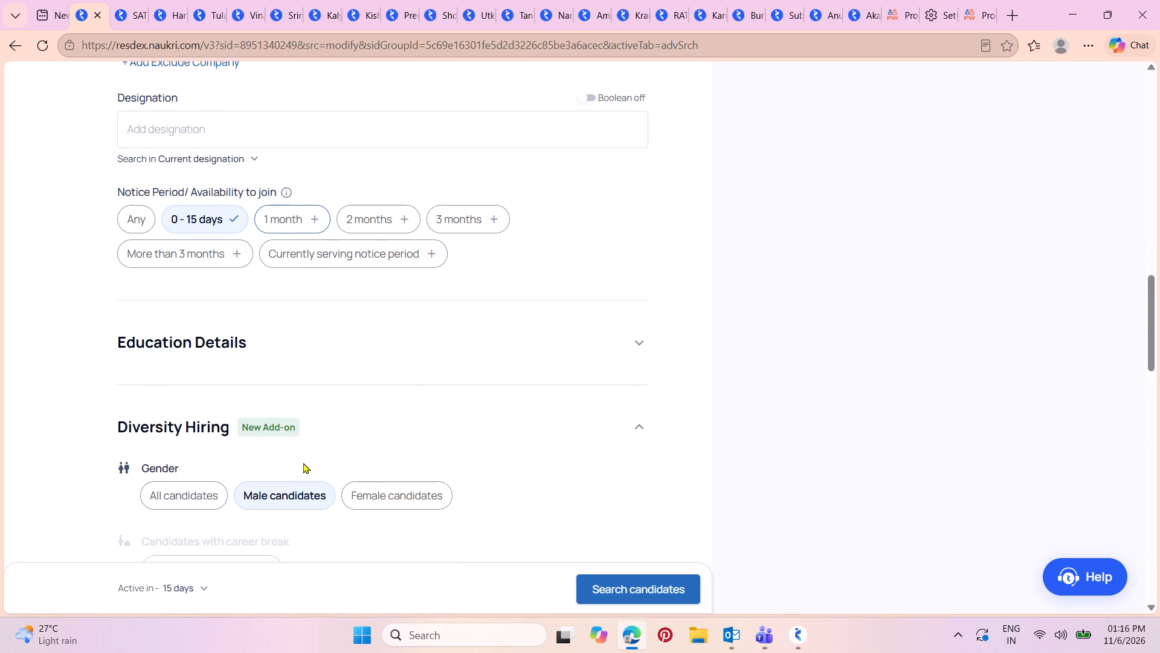
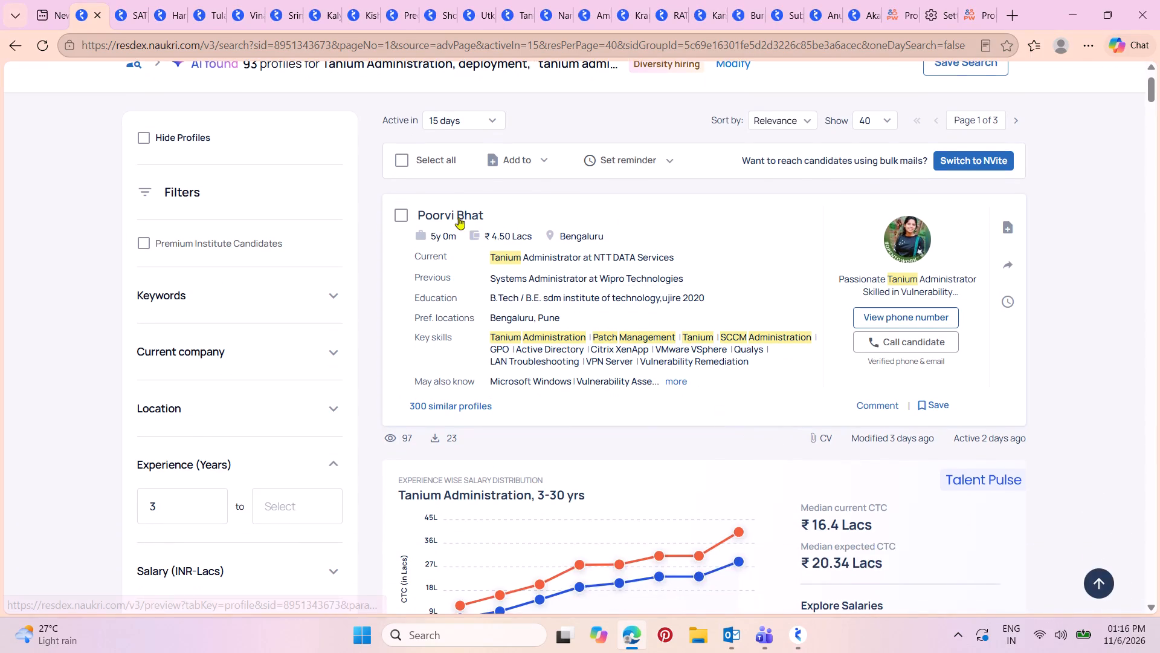
Open the profile of the Bengaluru-based Tanium Administrator at NTT DATA Services and review the work summary and work experience.
{"action": "left_click", "coordinate": [459, 217]}
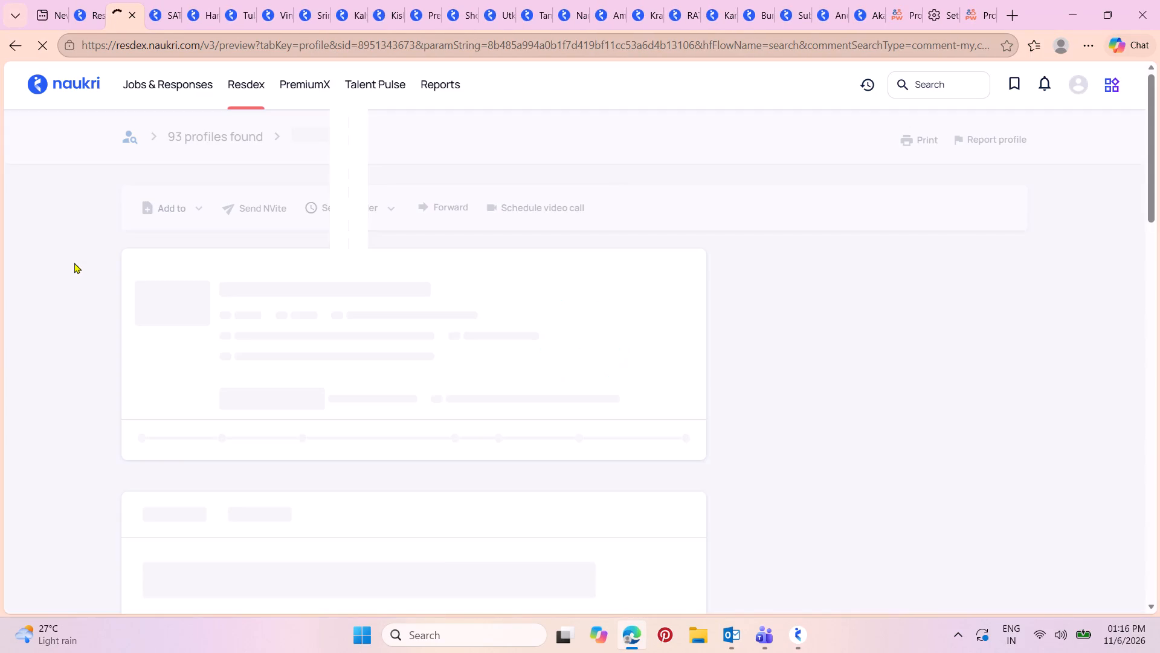
{"action": "scroll", "coordinate": [75, 263], "scroll_direction": "down", "scroll_amount": 10}
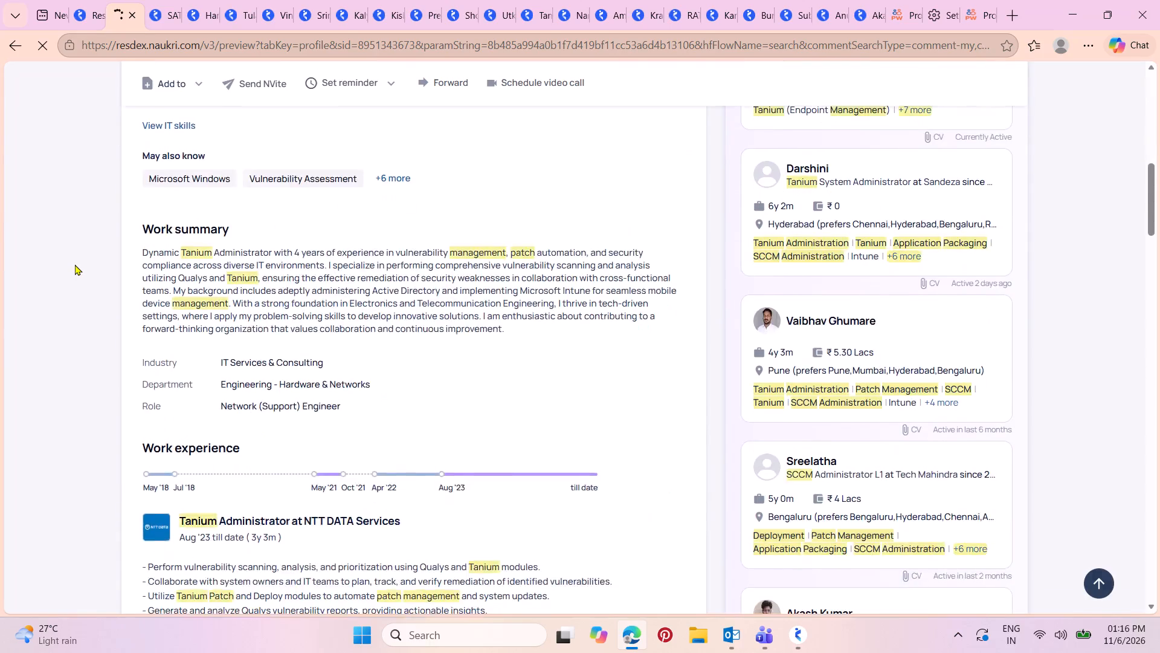
Review the NTT DATA Tanium Administrator's work history, IT skills and attached CV, selecting the name and contact block in the CV header.
{"action": "scroll", "coordinate": [75, 264], "scroll_direction": "down", "scroll_amount": 7}
{"action": "scroll", "coordinate": [75, 265], "scroll_direction": "down", "scroll_amount": 18}
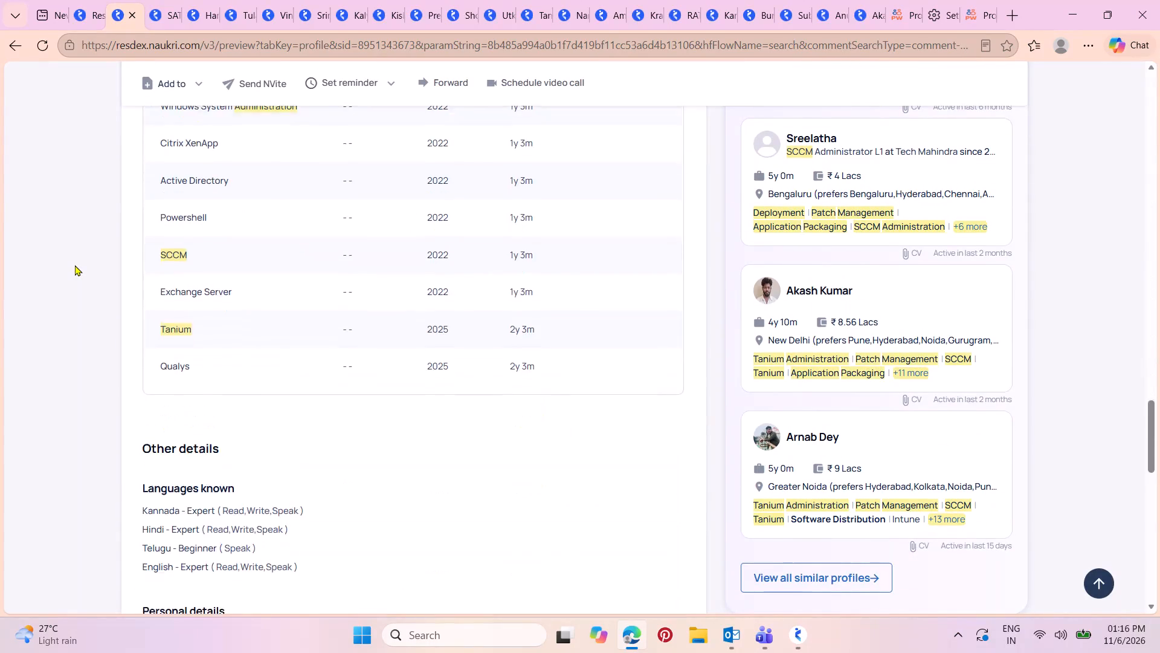
{"action": "scroll", "coordinate": [75, 265], "scroll_direction": "down", "scroll_amount": 10}
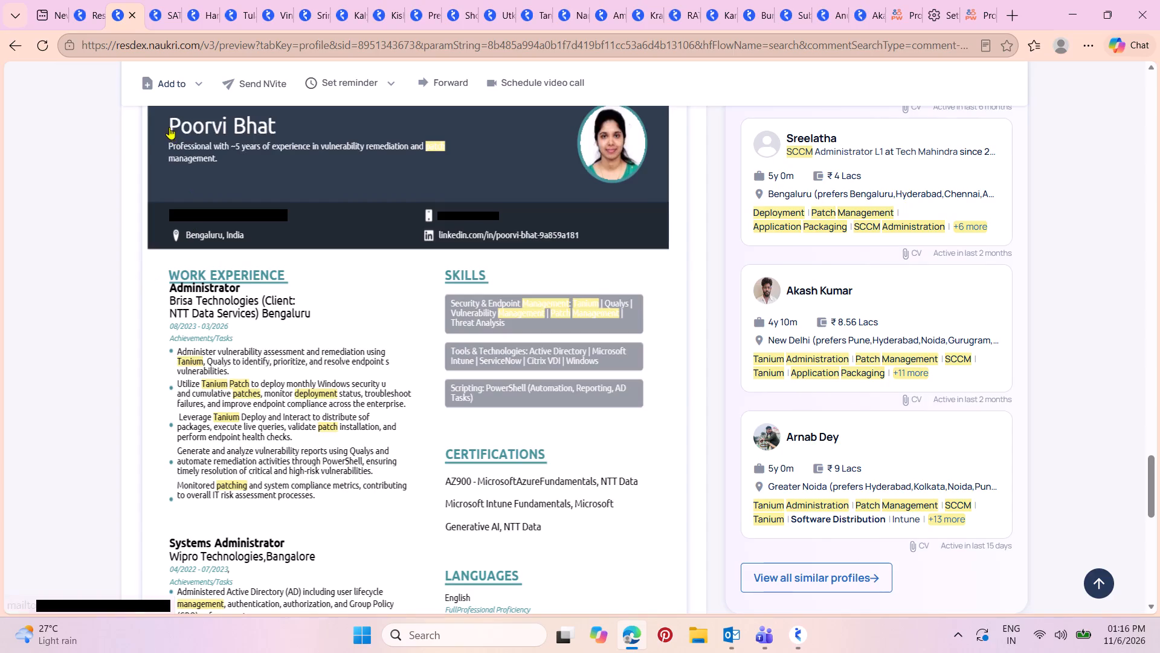
{"action": "left_click_drag", "start_coordinate": [169, 127], "coordinate": [268, 199]}
{"action": "left_click_drag", "start_coordinate": [1151, 492], "coordinate": [1159, 124]}
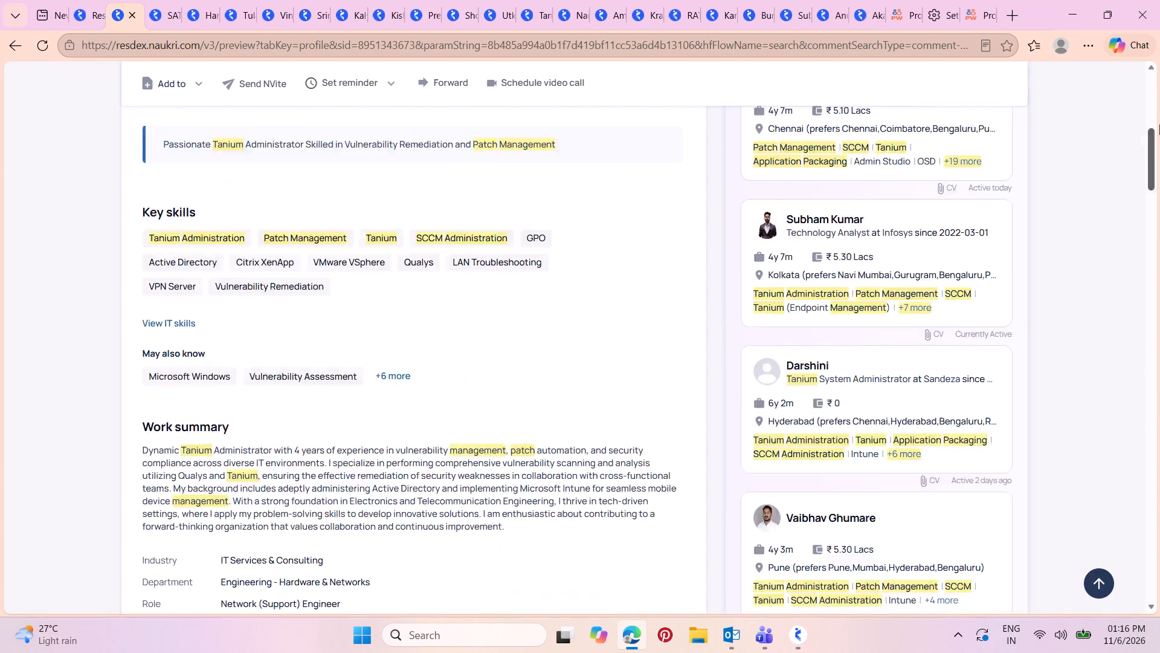
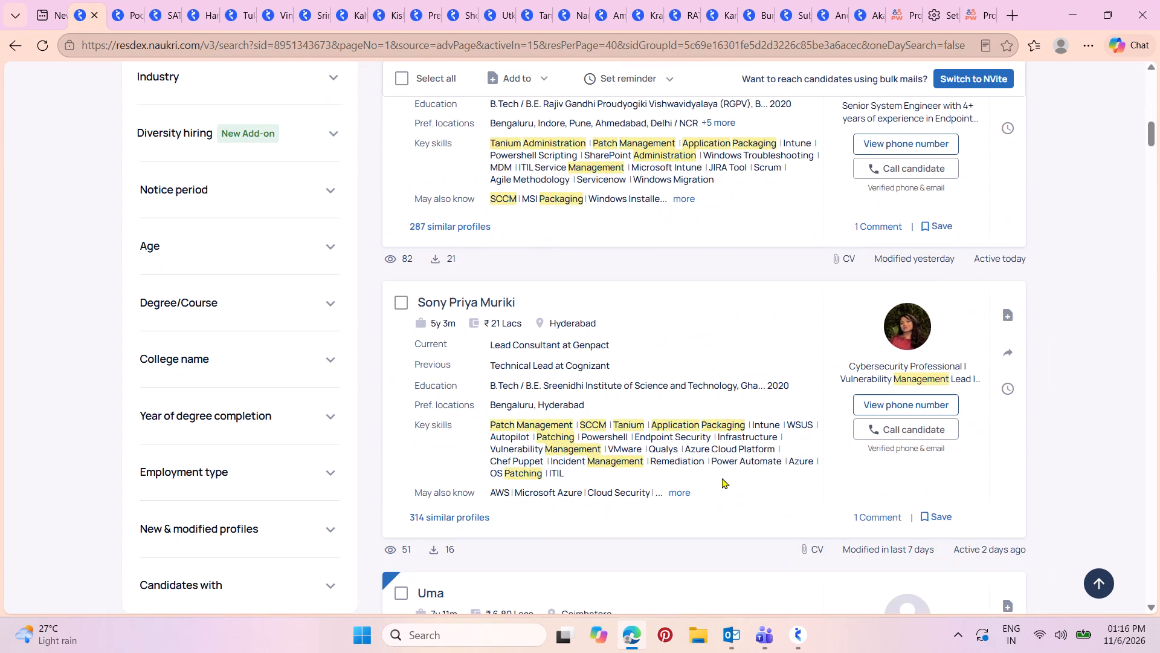
Examine the Resdex candidate cards for Tanium, SCCM, application packaging and patch management skills, checking experience, employers and profile headlines.
{"action": "scroll", "coordinate": [722, 478], "scroll_direction": "down", "scroll_amount": 4}
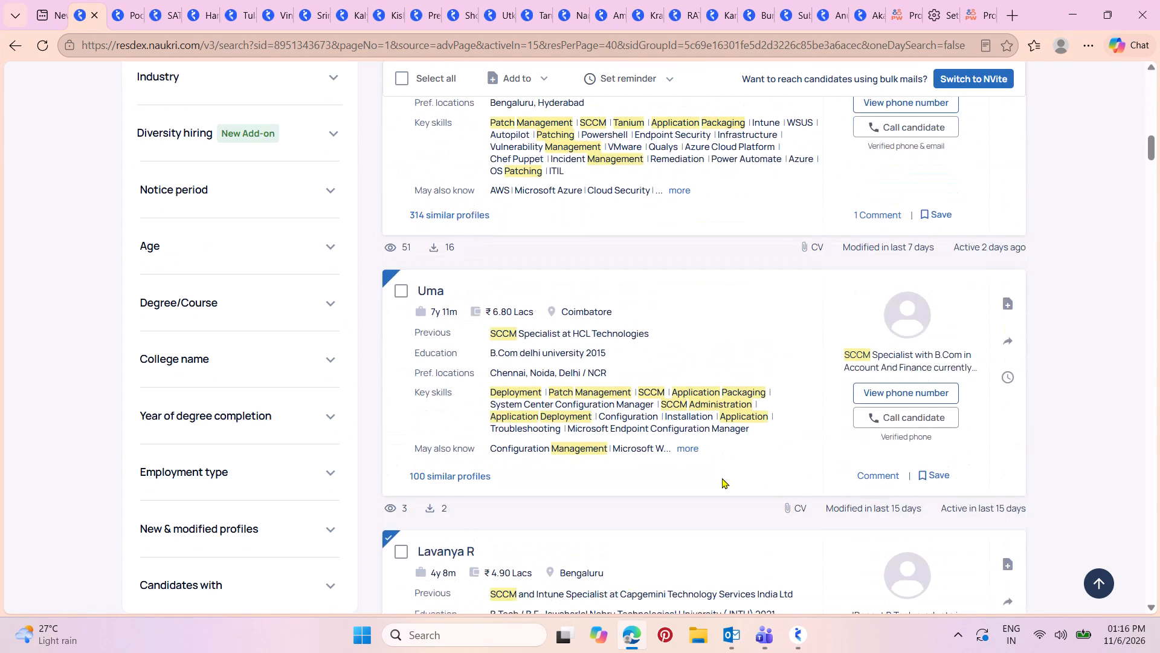
{"action": "scroll", "coordinate": [722, 478], "scroll_direction": "down", "scroll_amount": 6}
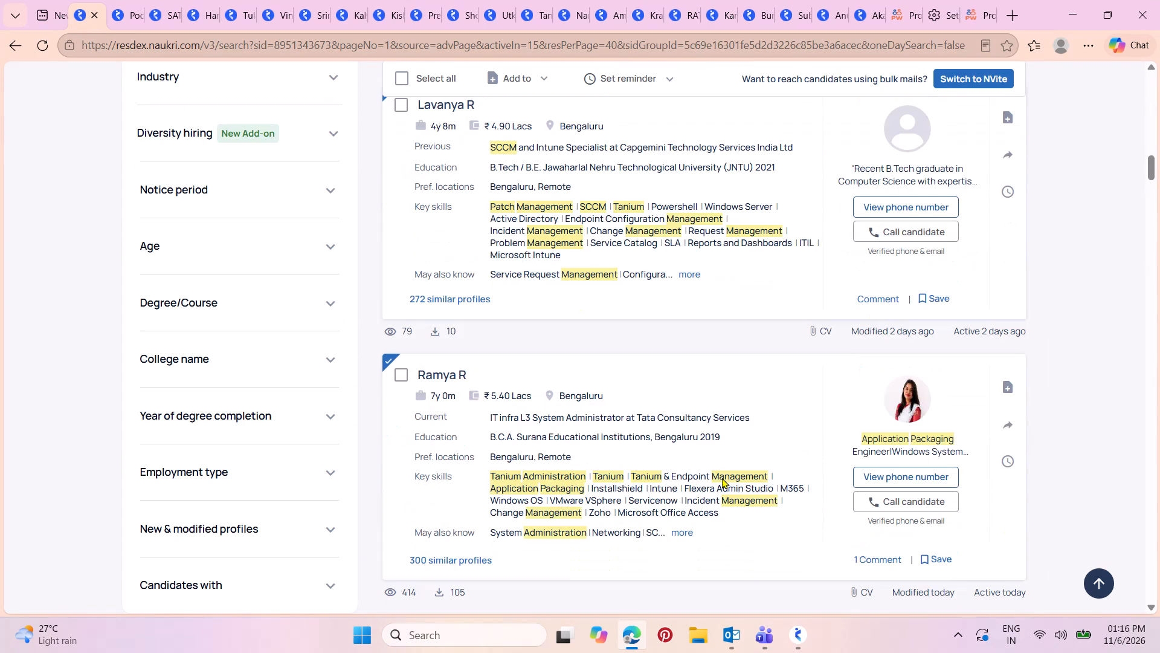
{"action": "scroll", "coordinate": [722, 478], "scroll_direction": "down", "scroll_amount": 5}
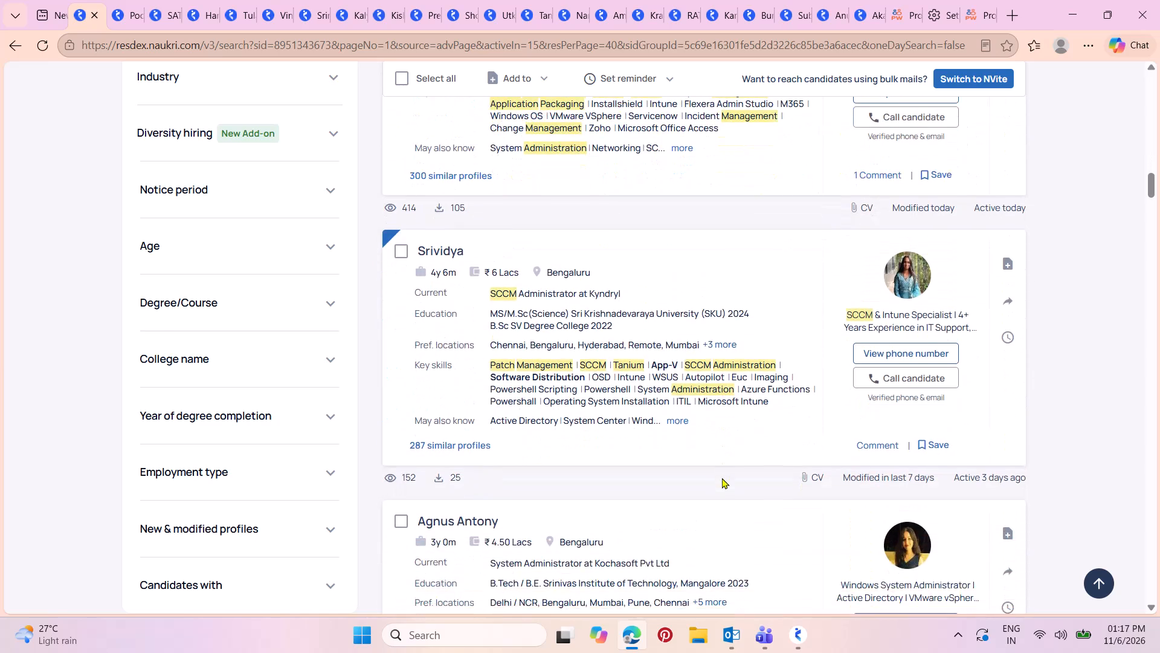
{"action": "scroll", "coordinate": [722, 478], "scroll_direction": "down", "scroll_amount": 4}
{"action": "scroll", "coordinate": [722, 478], "scroll_direction": "up", "scroll_amount": 3}
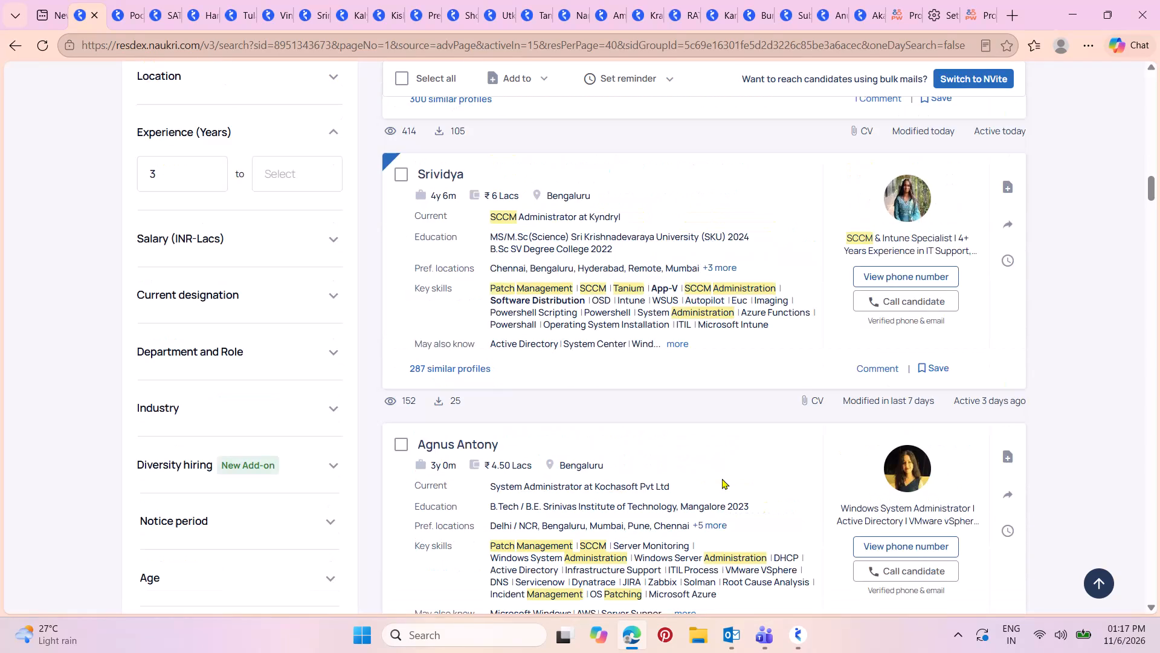
{"action": "scroll", "coordinate": [722, 478], "scroll_direction": "down", "scroll_amount": 11}
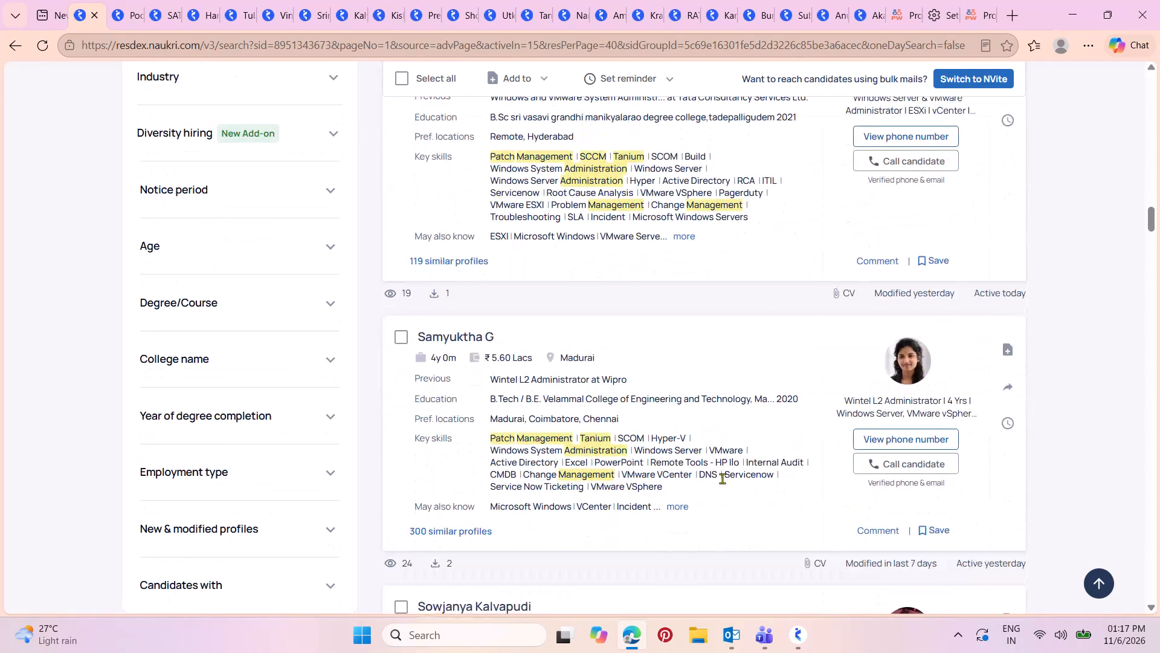
{"action": "scroll", "coordinate": [722, 478], "scroll_direction": "down", "scroll_amount": 9}
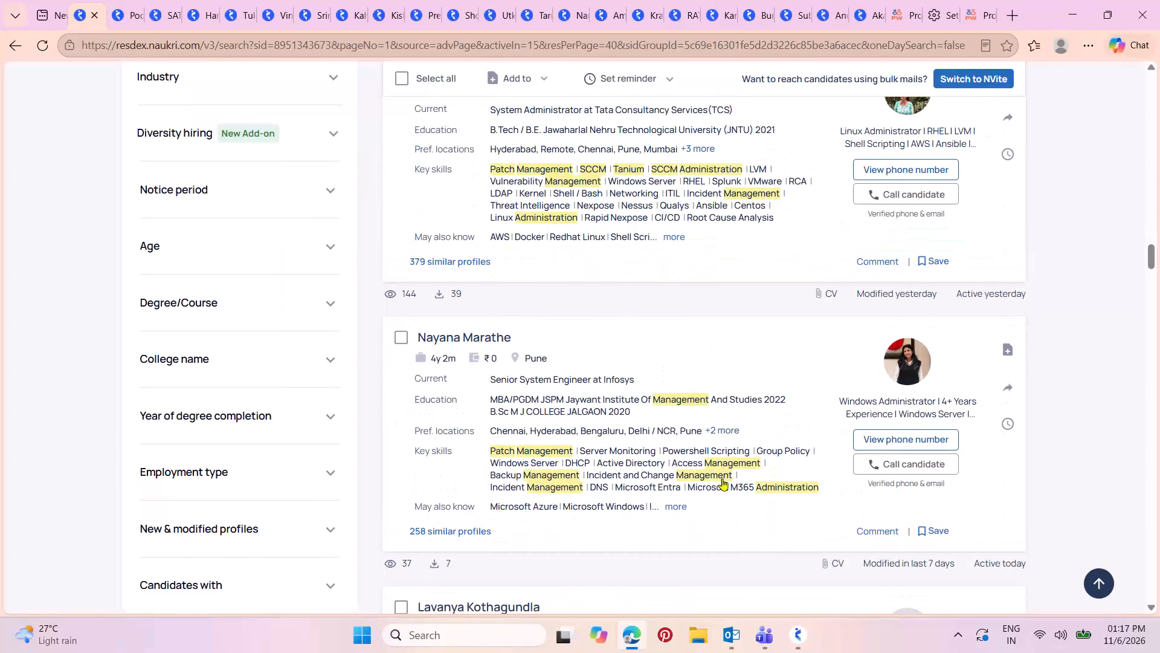
{"action": "scroll", "coordinate": [722, 478], "scroll_direction": "down", "scroll_amount": 9}
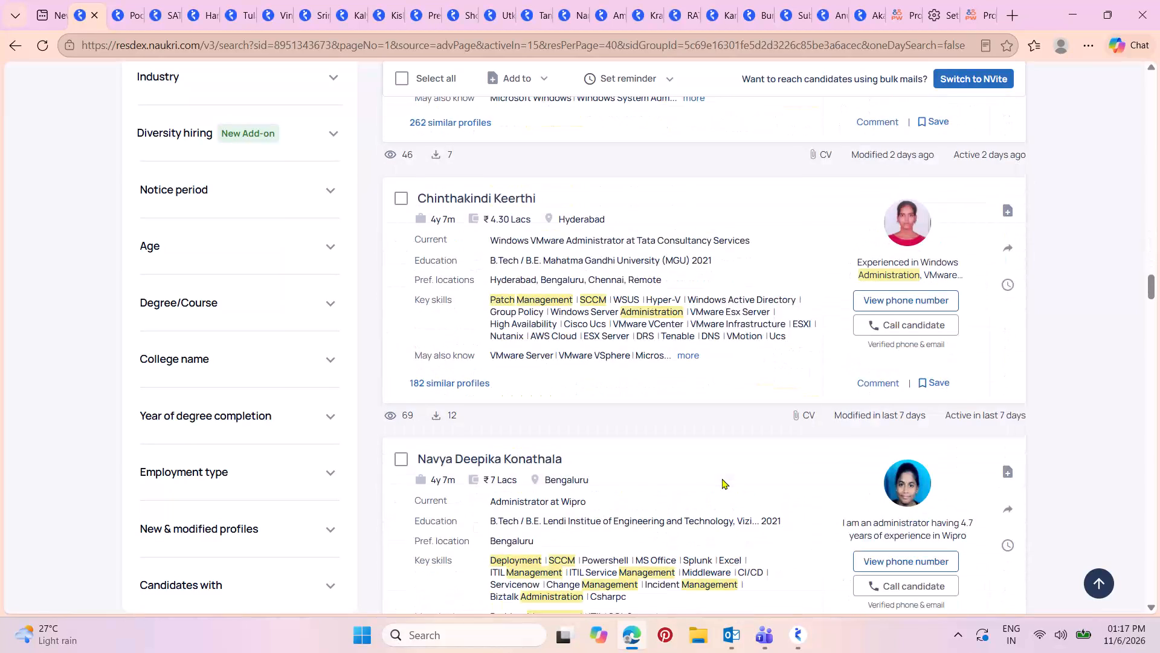
{"action": "scroll", "coordinate": [722, 478], "scroll_direction": "down", "scroll_amount": 8}
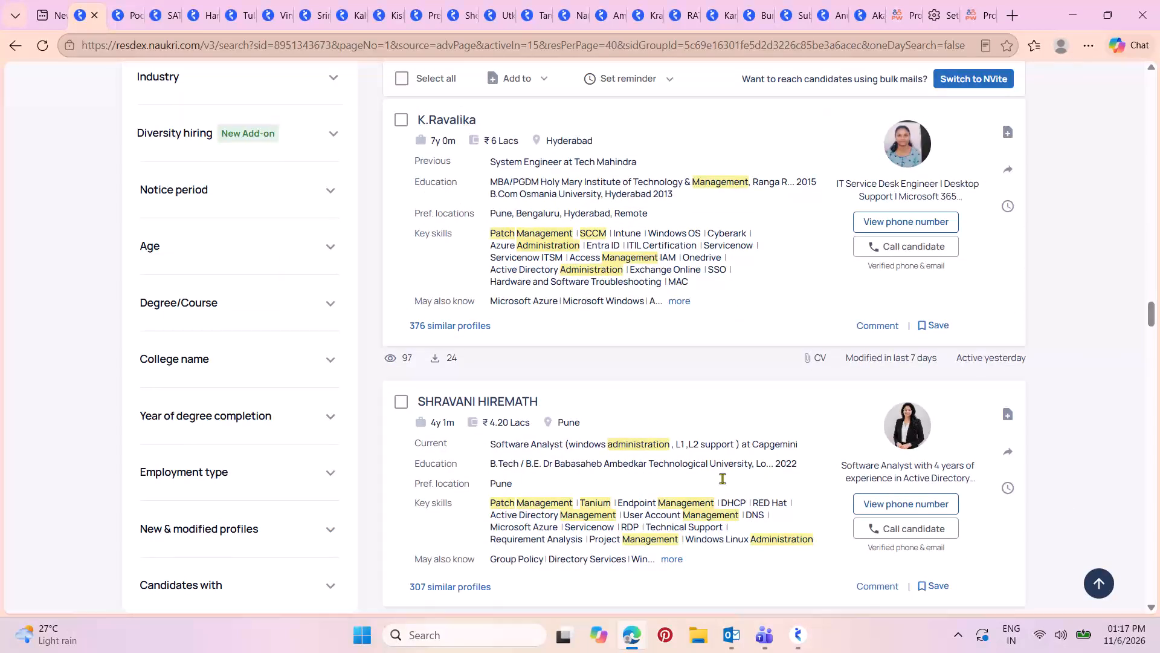
{"action": "scroll", "coordinate": [722, 478], "scroll_direction": "down", "scroll_amount": 5}
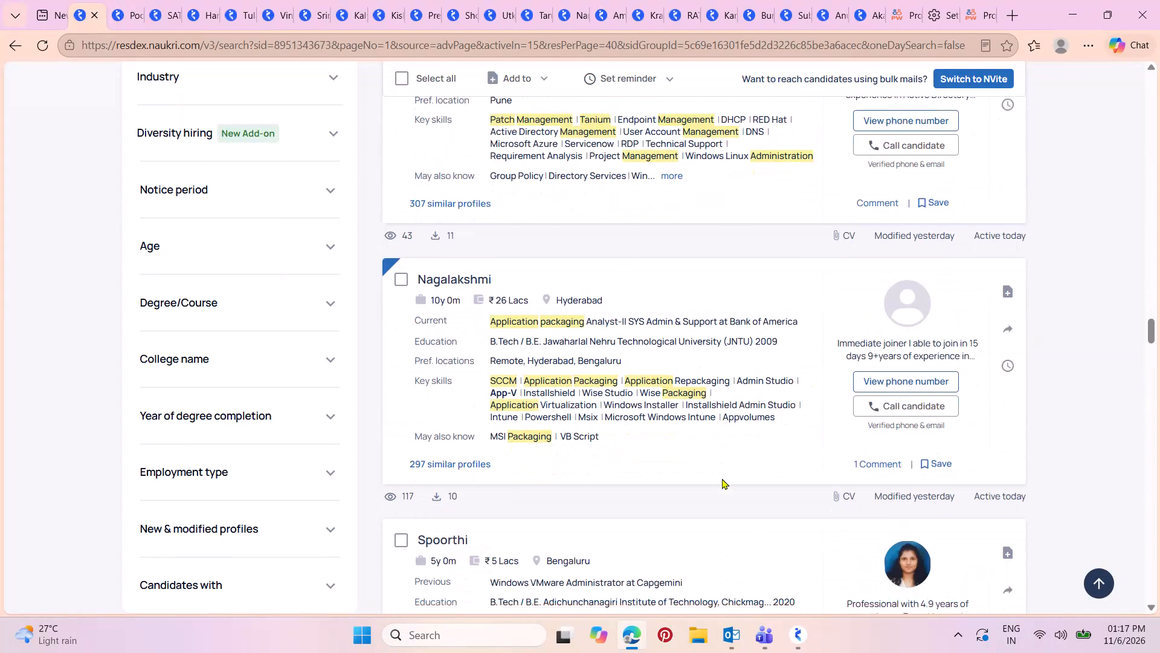
{"action": "scroll", "coordinate": [722, 478], "scroll_direction": "down", "scroll_amount": 13}
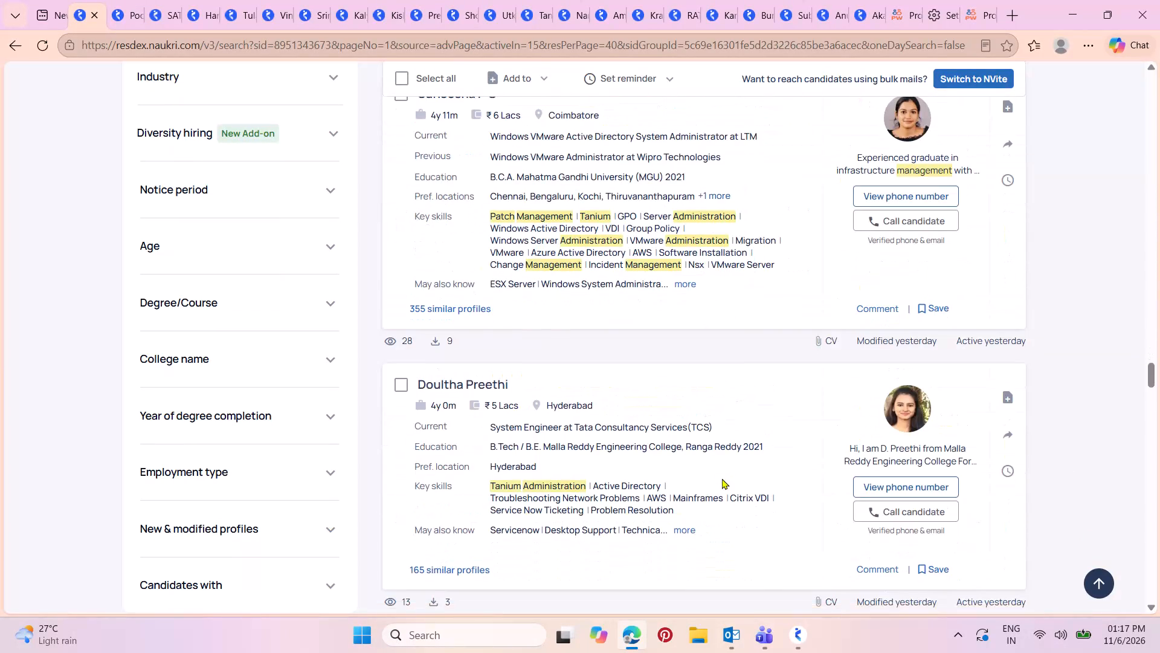
{"action": "scroll", "coordinate": [722, 478], "scroll_direction": "down", "scroll_amount": 2}
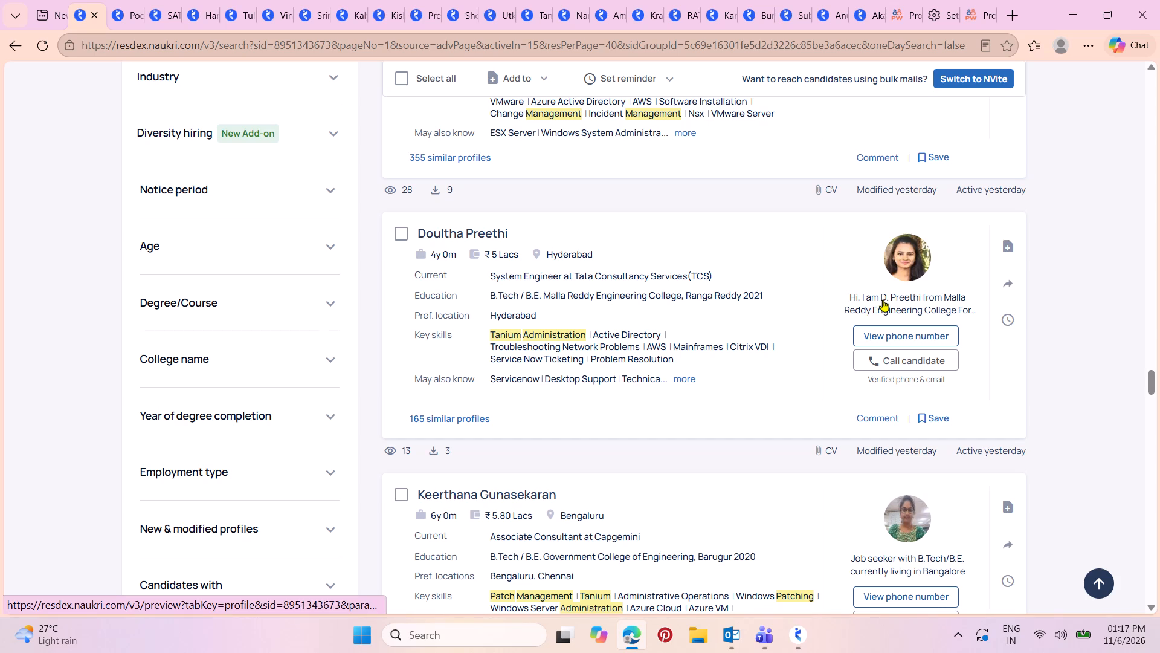
{"action": "scroll", "coordinate": [771, 483], "scroll_direction": "down", "scroll_amount": 3}
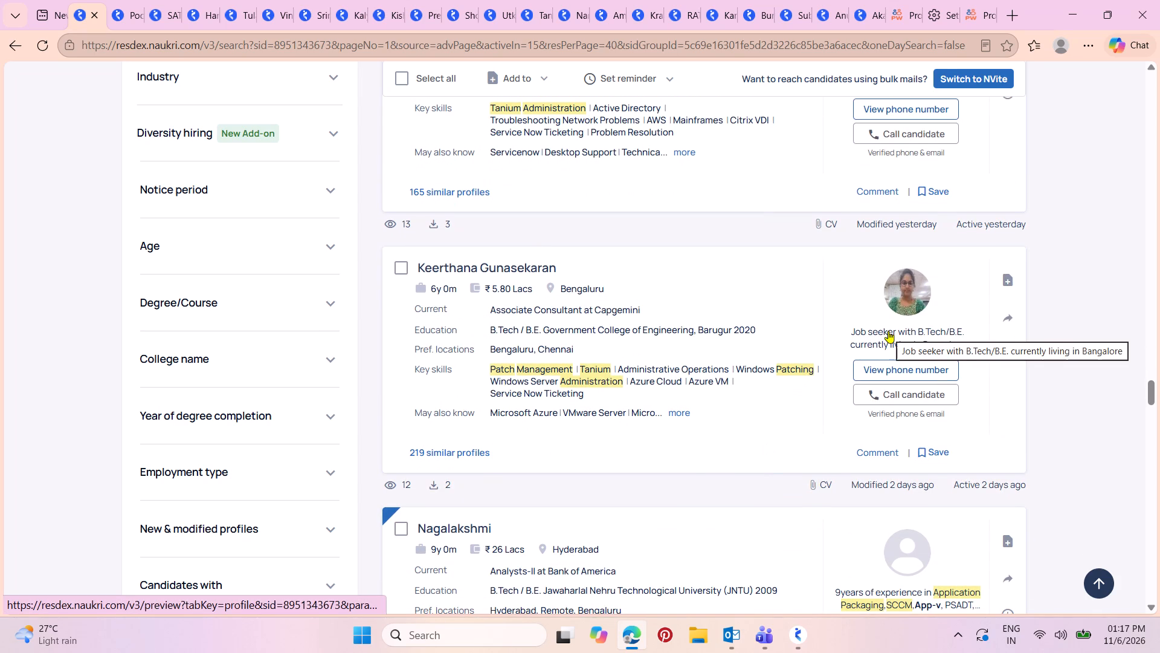
Open the profile of the Bengaluru Associate Consultant at Capgemini and review the work summary, attached CV, IT skills and certifications.
{"action": "left_click", "coordinate": [513, 267]}
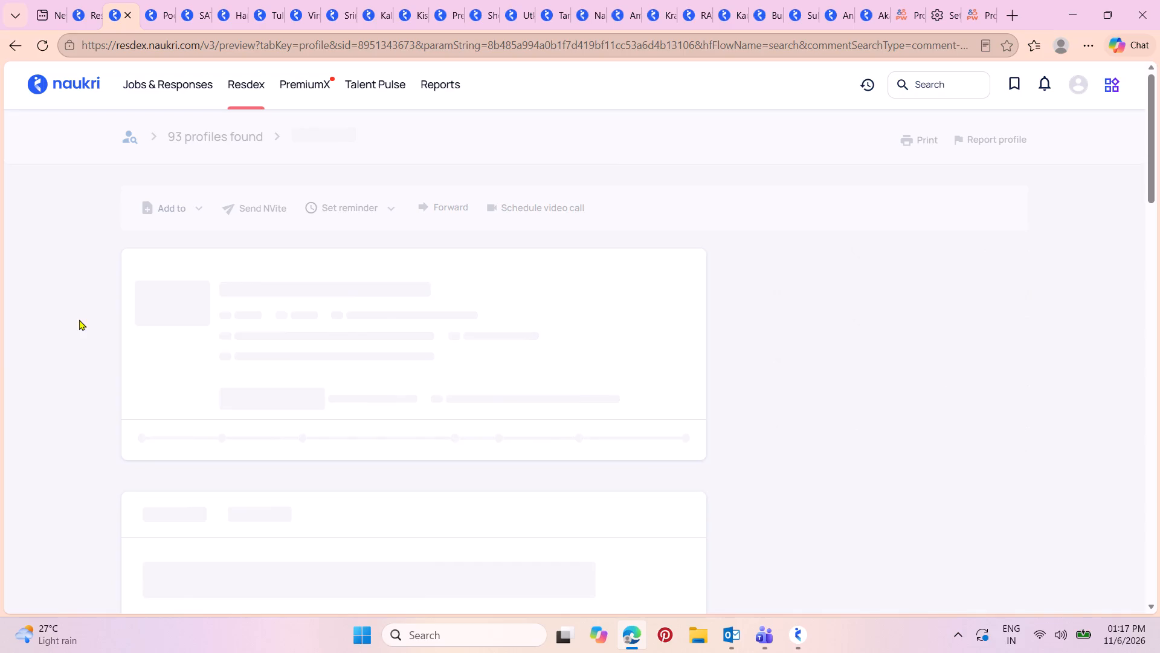
{"action": "scroll", "coordinate": [79, 319], "scroll_direction": "down", "scroll_amount": 7}
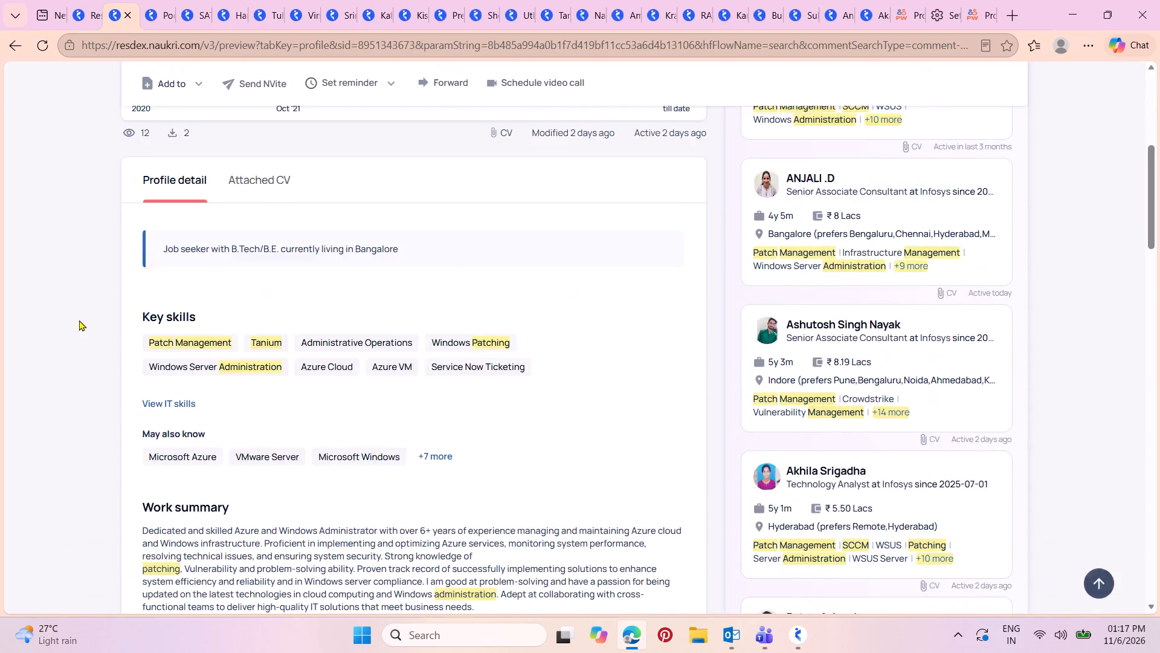
{"action": "scroll", "coordinate": [79, 320], "scroll_direction": "down", "scroll_amount": 15}
{"action": "scroll", "coordinate": [79, 324], "scroll_direction": "down", "scroll_amount": 6}
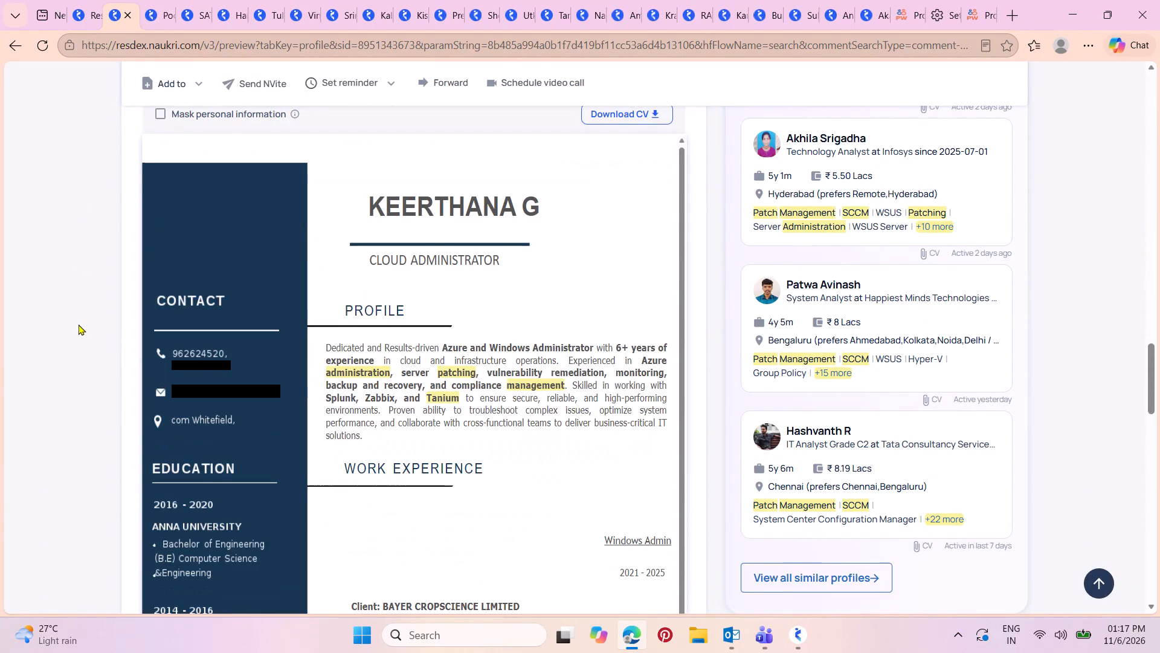
{"action": "scroll", "coordinate": [79, 324], "scroll_direction": "down", "scroll_amount": 11}
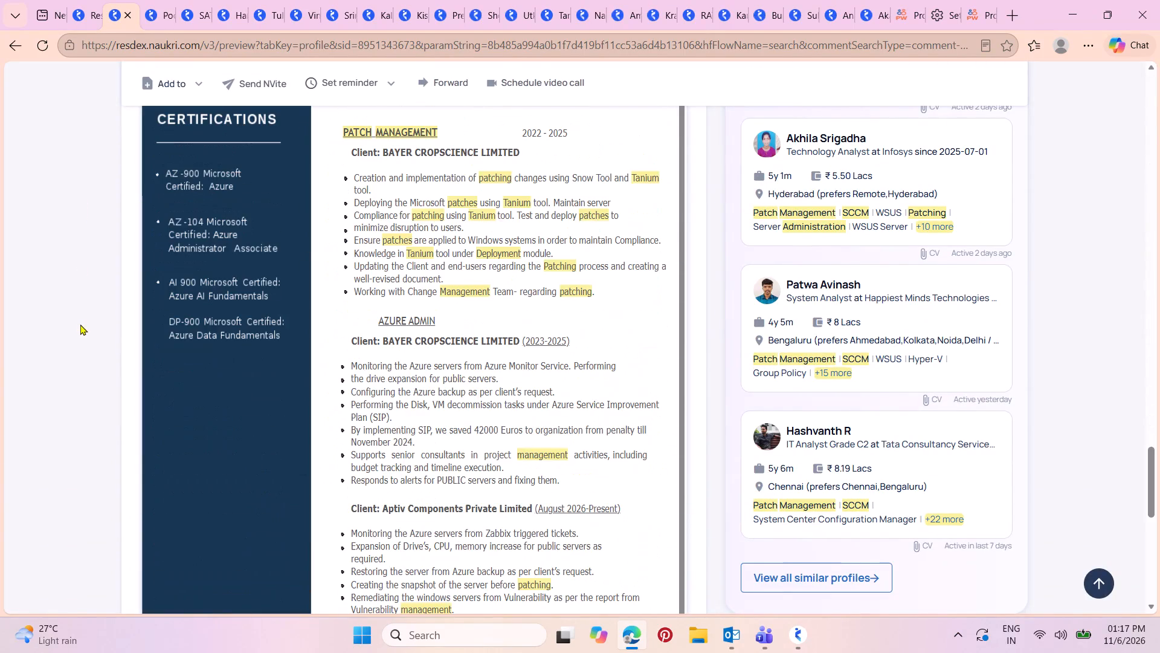
{"action": "scroll", "coordinate": [80, 324], "scroll_direction": "down", "scroll_amount": 5}
{"action": "scroll", "coordinate": [80, 324], "scroll_direction": "up", "scroll_amount": 8}
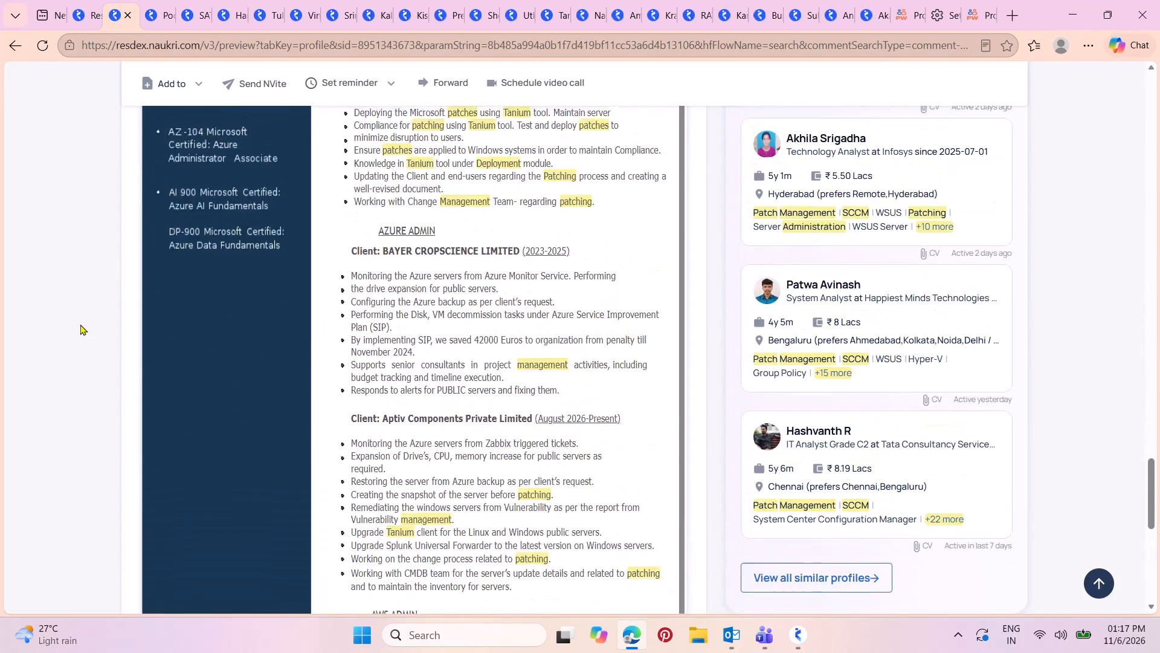
{"action": "scroll", "coordinate": [80, 324], "scroll_direction": "up", "scroll_amount": 5}
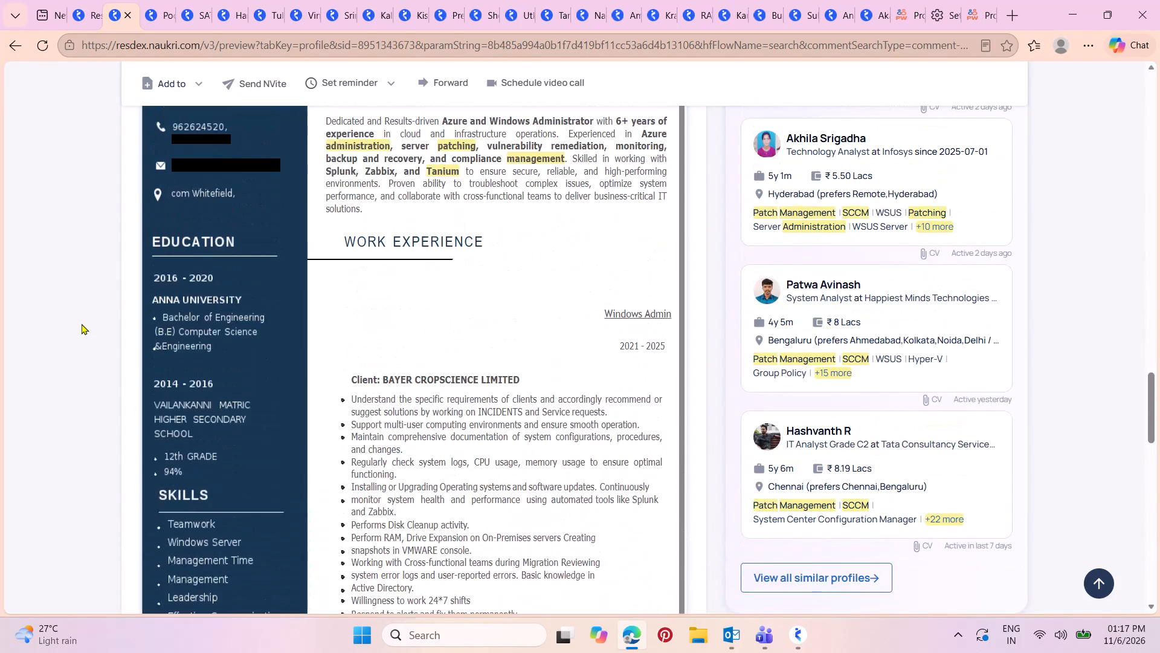
{"action": "scroll", "coordinate": [82, 323], "scroll_direction": "up", "scroll_amount": 13}
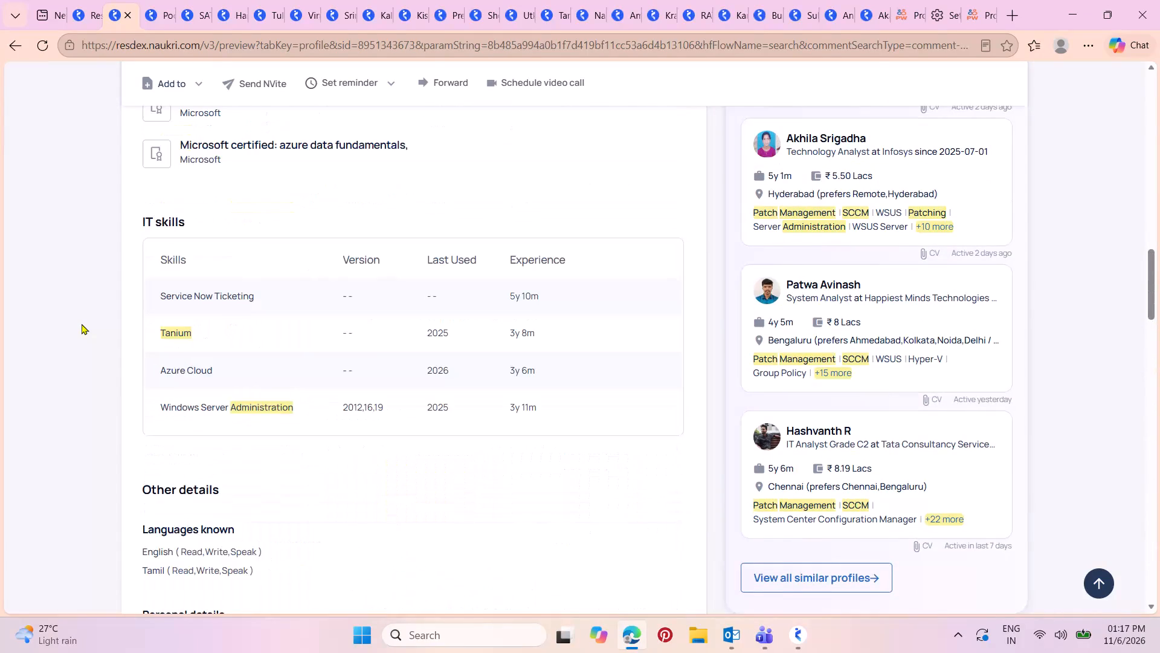
{"action": "scroll", "coordinate": [82, 323], "scroll_direction": "up", "scroll_amount": 3}
Return to the search results and examine the following candidate cards for Tanium, SCCM, packaging and patch management experience.
{"action": "left_click", "coordinate": [97, 16]}
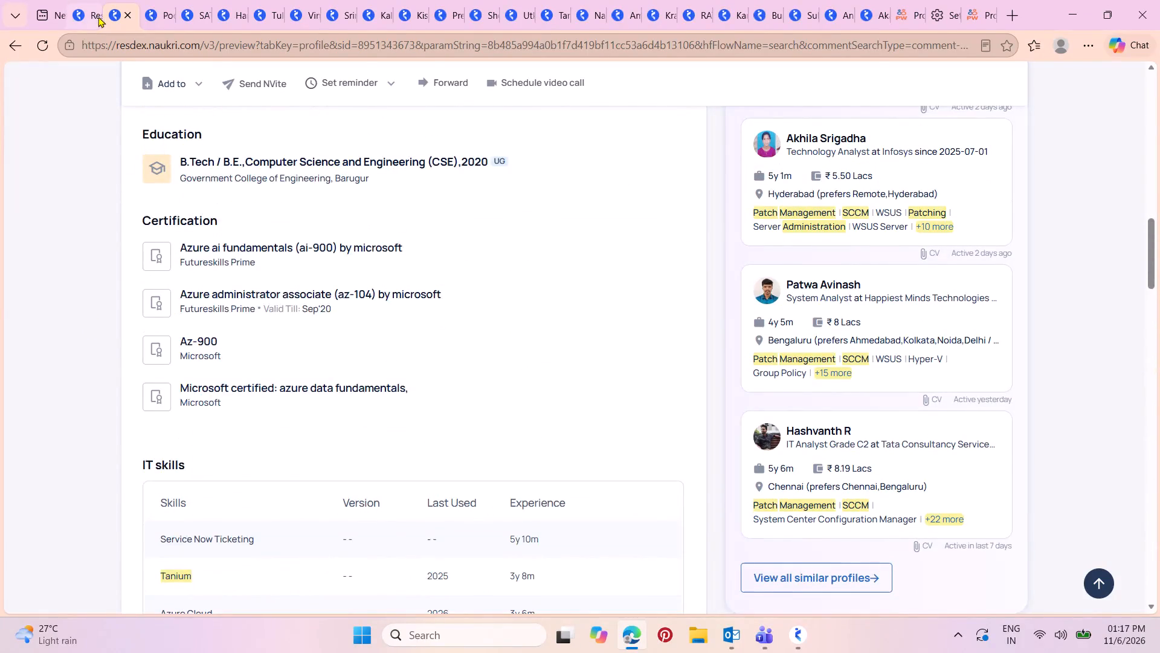
{"action": "scroll", "coordinate": [721, 447], "scroll_direction": "down", "scroll_amount": 3}
{"action": "scroll", "coordinate": [736, 461], "scroll_direction": "up", "scroll_amount": 1}
{"action": "scroll", "coordinate": [736, 461], "scroll_direction": "down", "scroll_amount": 2}
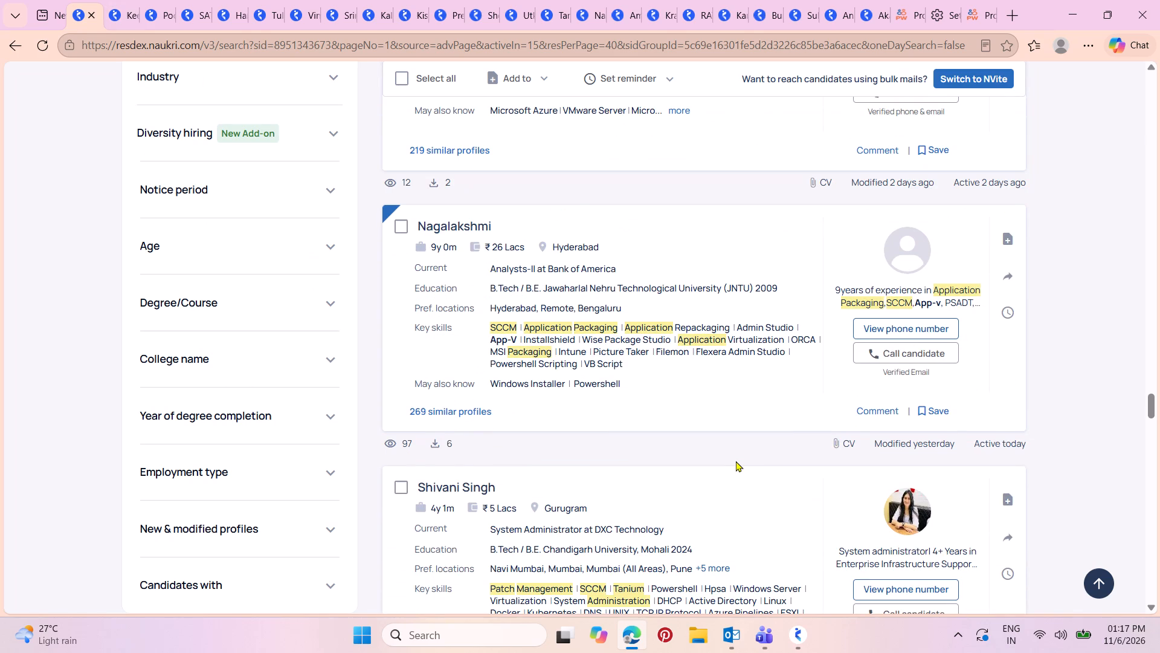
{"action": "scroll", "coordinate": [736, 461], "scroll_direction": "down", "scroll_amount": 3}
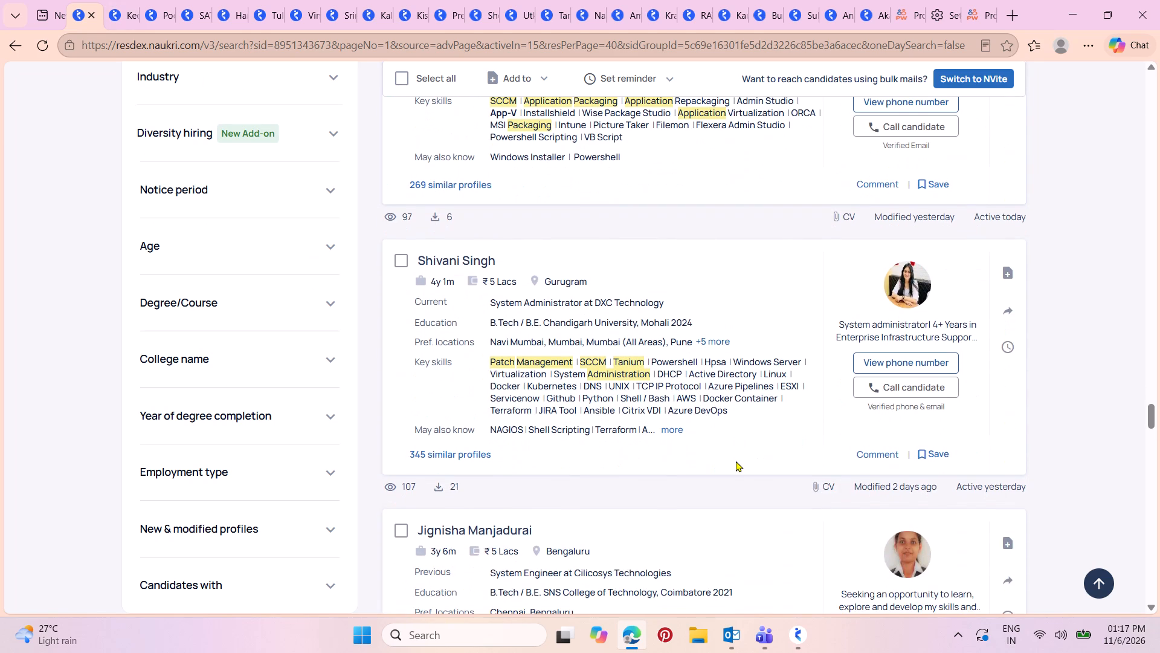
{"action": "scroll", "coordinate": [736, 461], "scroll_direction": "down", "scroll_amount": 9}
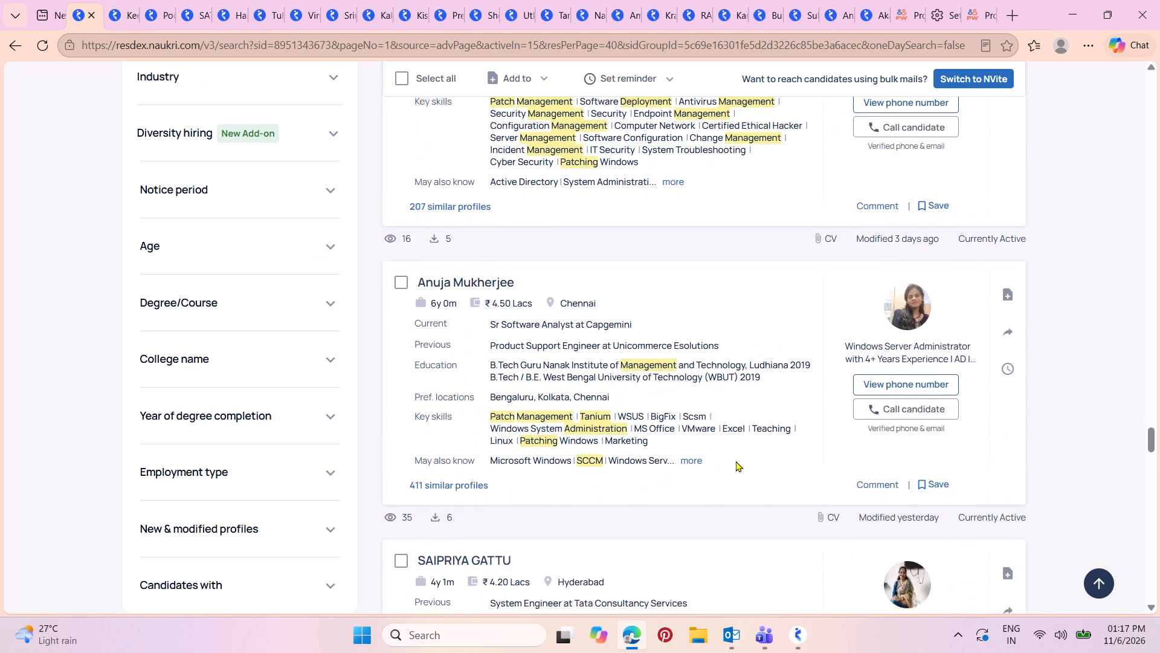
{"action": "scroll", "coordinate": [736, 461], "scroll_direction": "down", "scroll_amount": 2}
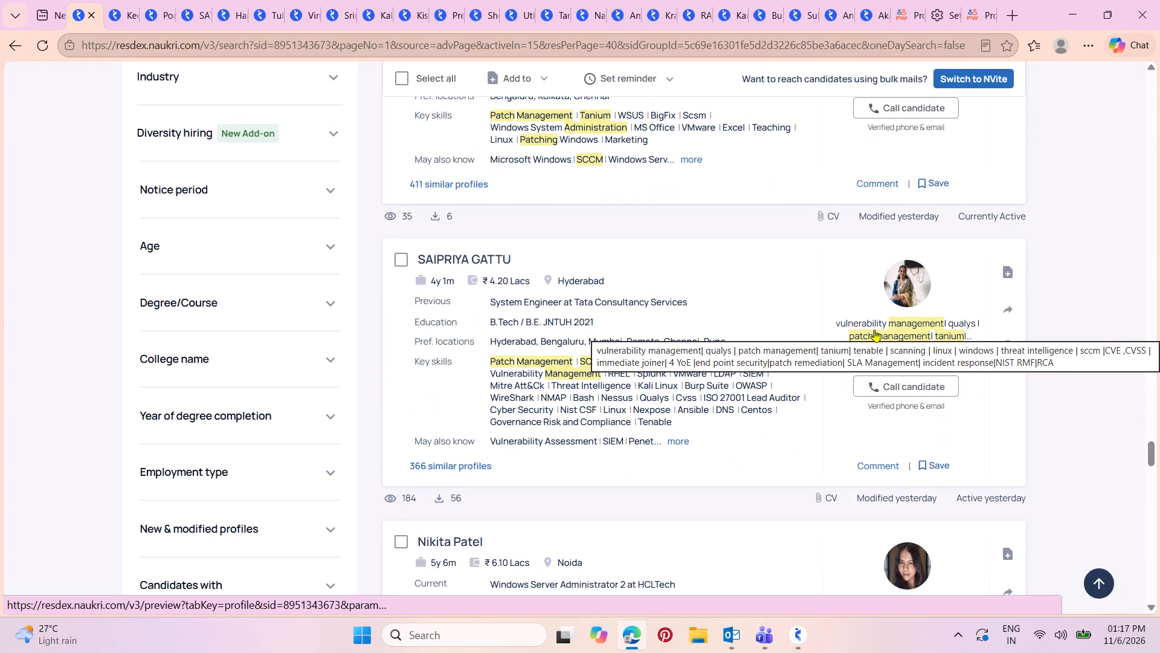
Open the profile of the Hyderabad former TCS System Engineer with vulnerability management skills and review the education, IT skills and attached CV.
{"action": "left_click", "coordinate": [460, 258]}
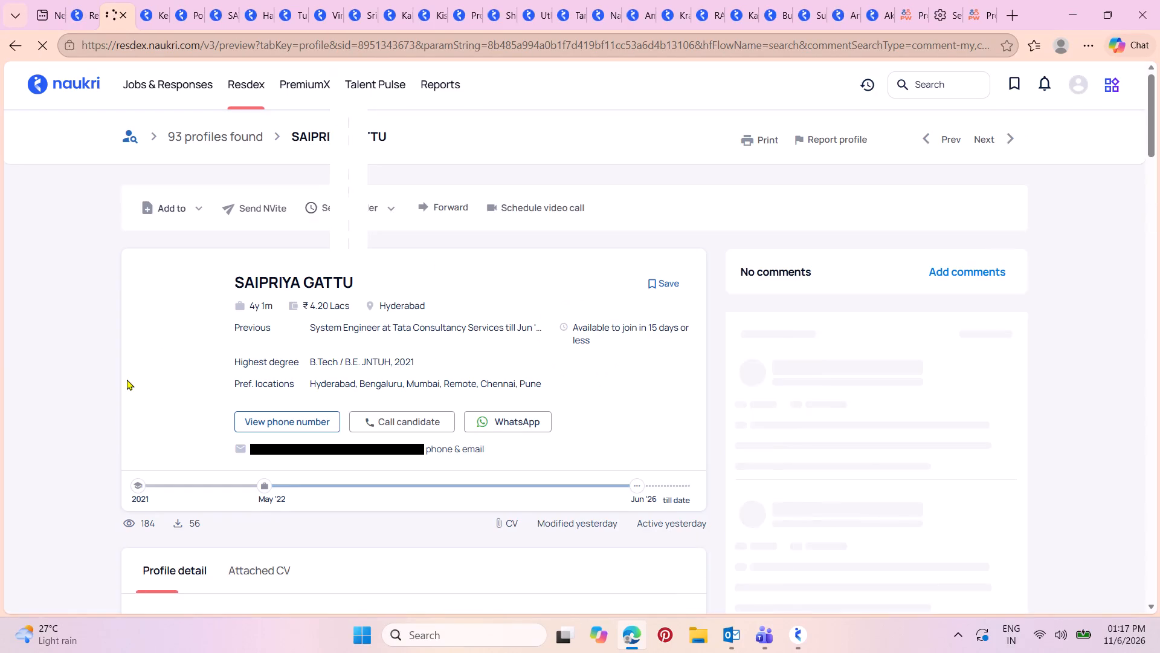
{"action": "scroll", "coordinate": [127, 379], "scroll_direction": "down", "scroll_amount": 15}
{"action": "scroll", "coordinate": [127, 379], "scroll_direction": "down", "scroll_amount": 12}
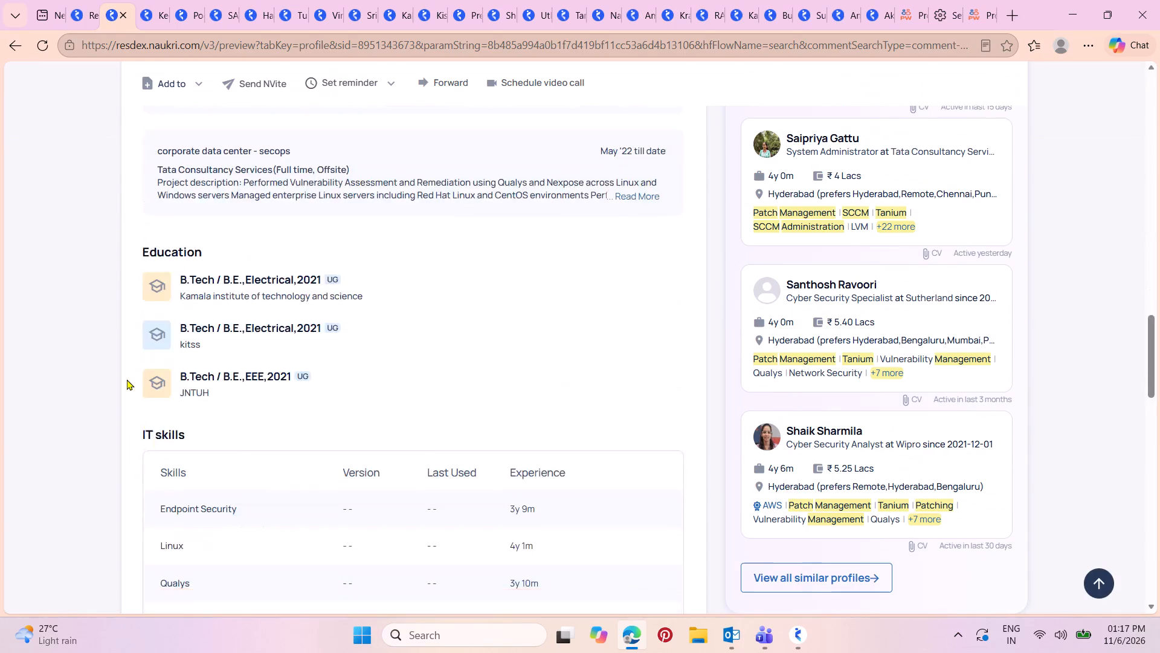
{"action": "scroll", "coordinate": [127, 379], "scroll_direction": "down", "scroll_amount": 10}
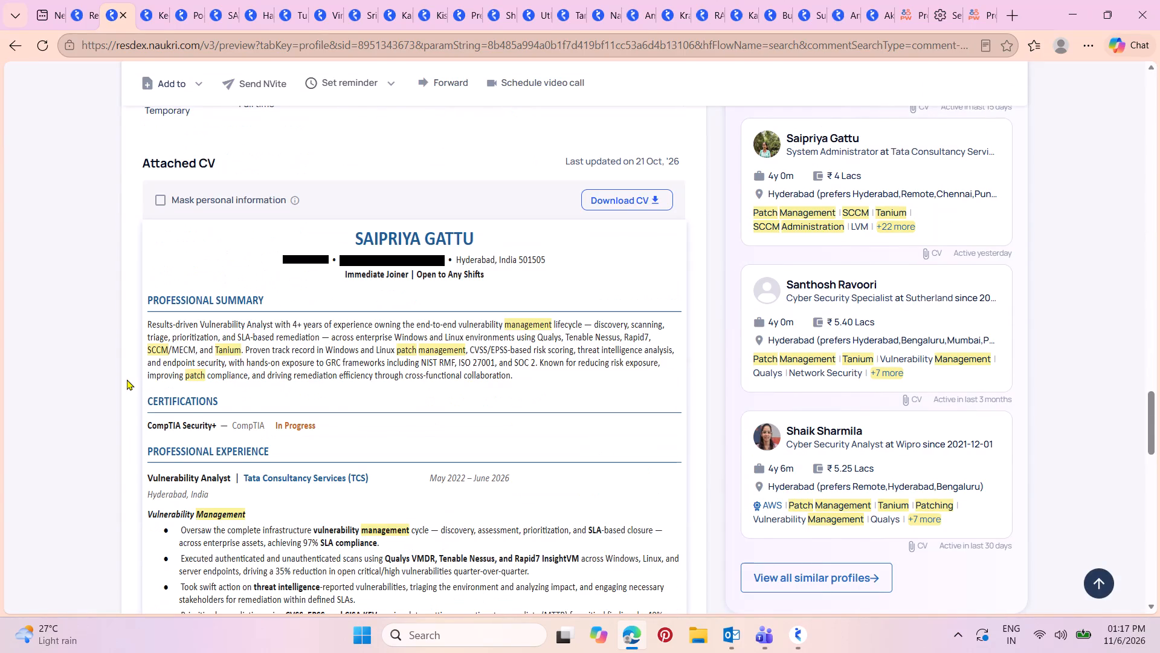
{"action": "scroll", "coordinate": [127, 379], "scroll_direction": "down", "scroll_amount": 3}
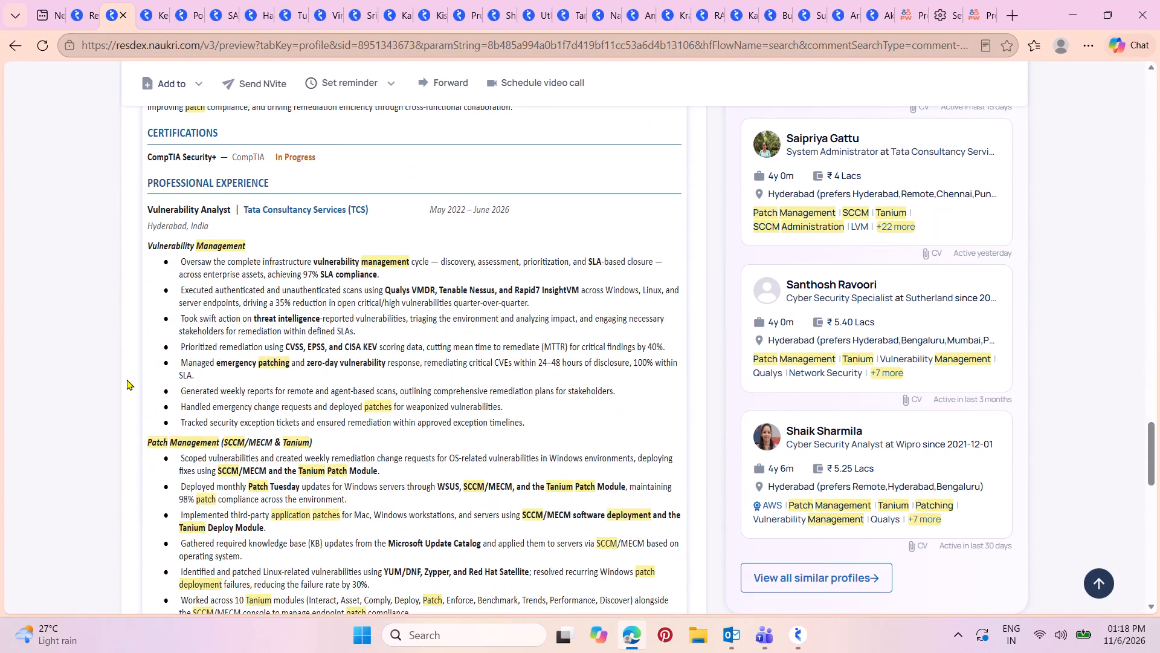
{"action": "scroll", "coordinate": [127, 379], "scroll_direction": "down", "scroll_amount": 7}
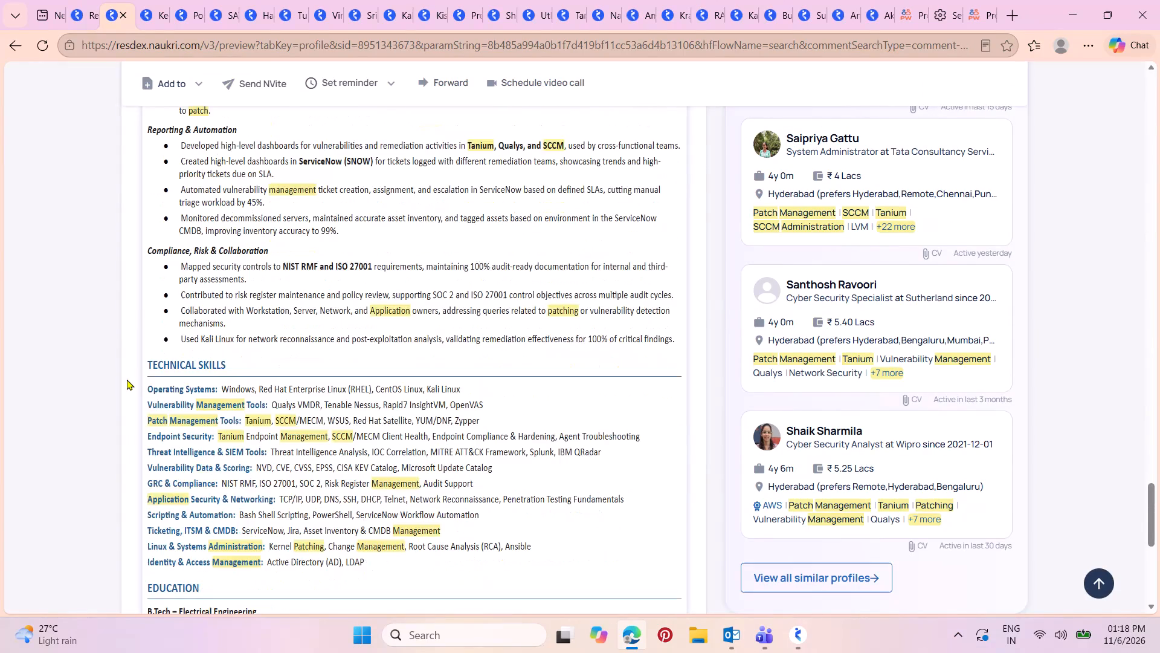
{"action": "scroll", "coordinate": [127, 379], "scroll_direction": "up", "scroll_amount": 10}
{"action": "left_click_drag", "start_coordinate": [344, 186], "coordinate": [332, 206]}
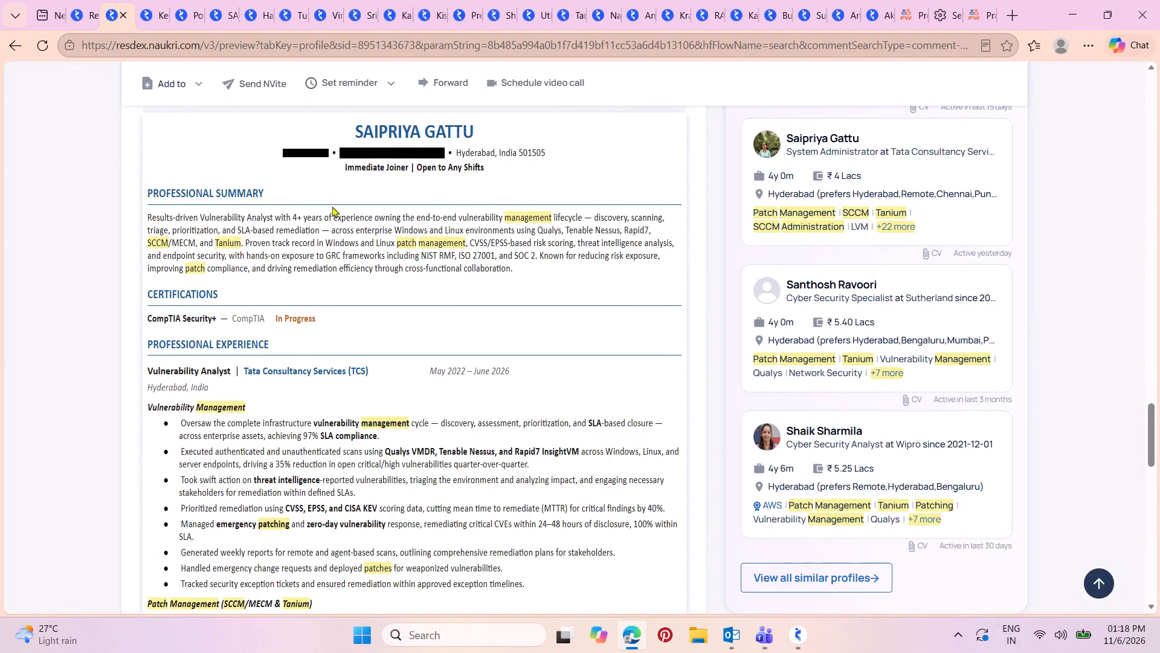
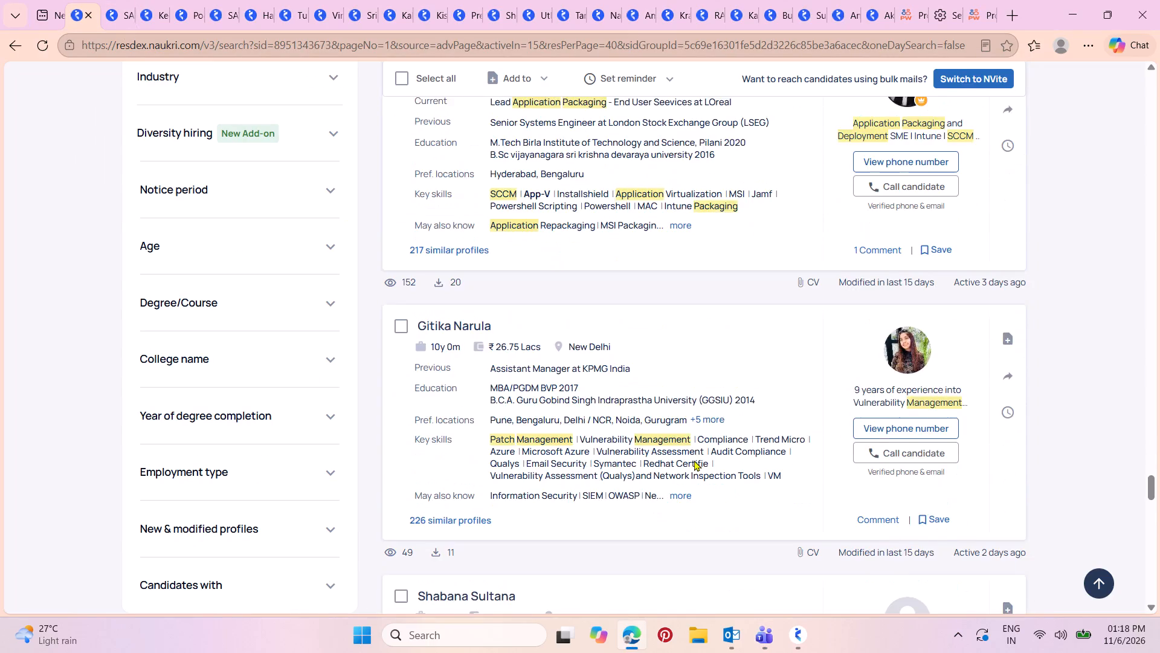
Examine the remaining candidate cards on the first results page for Tanium, SCCM, packaging and patch management skills.
{"action": "scroll", "coordinate": [694, 461], "scroll_direction": "down", "scroll_amount": 9}
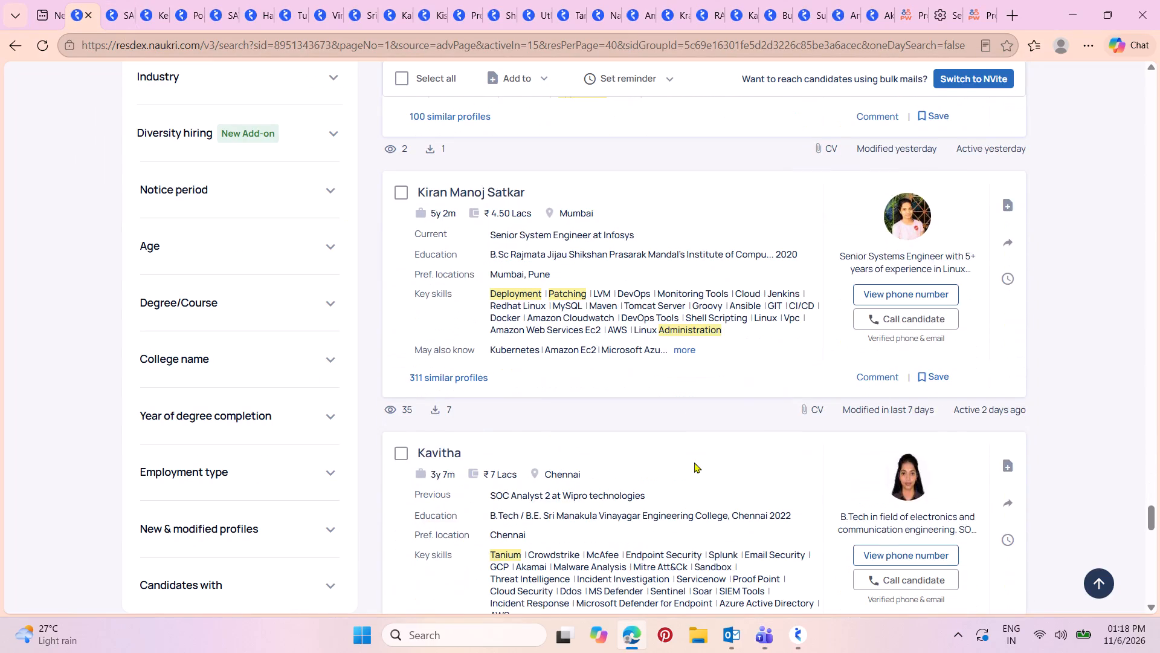
{"action": "scroll", "coordinate": [694, 462], "scroll_direction": "down", "scroll_amount": 11}
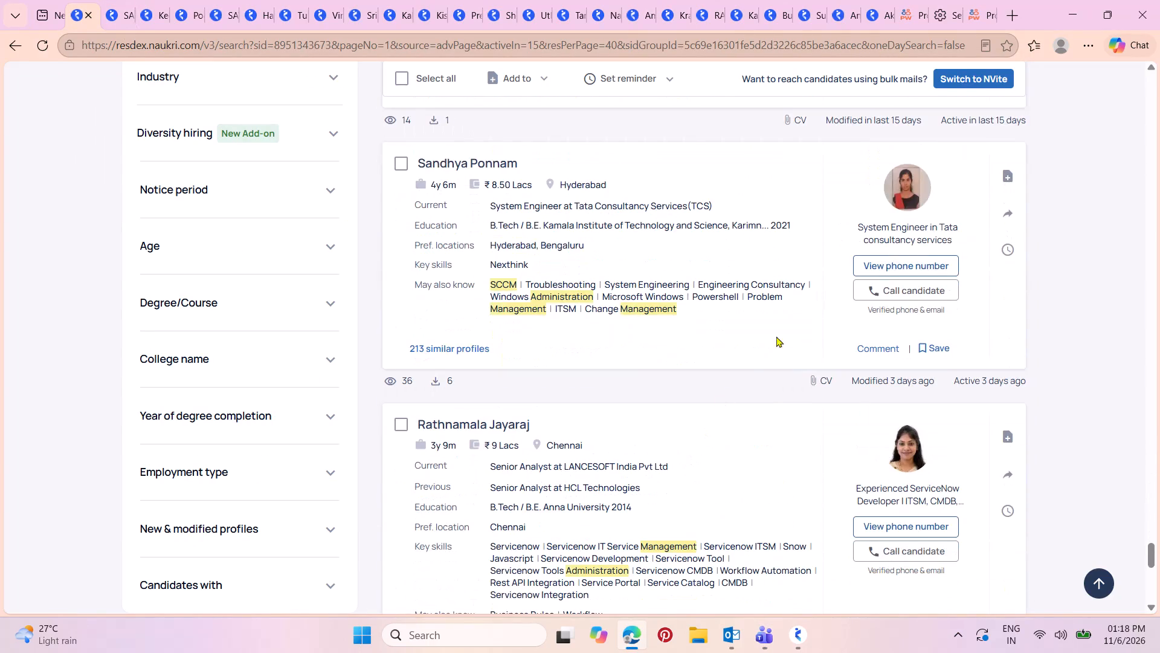
{"action": "scroll", "coordinate": [751, 456], "scroll_direction": "down", "scroll_amount": 8}
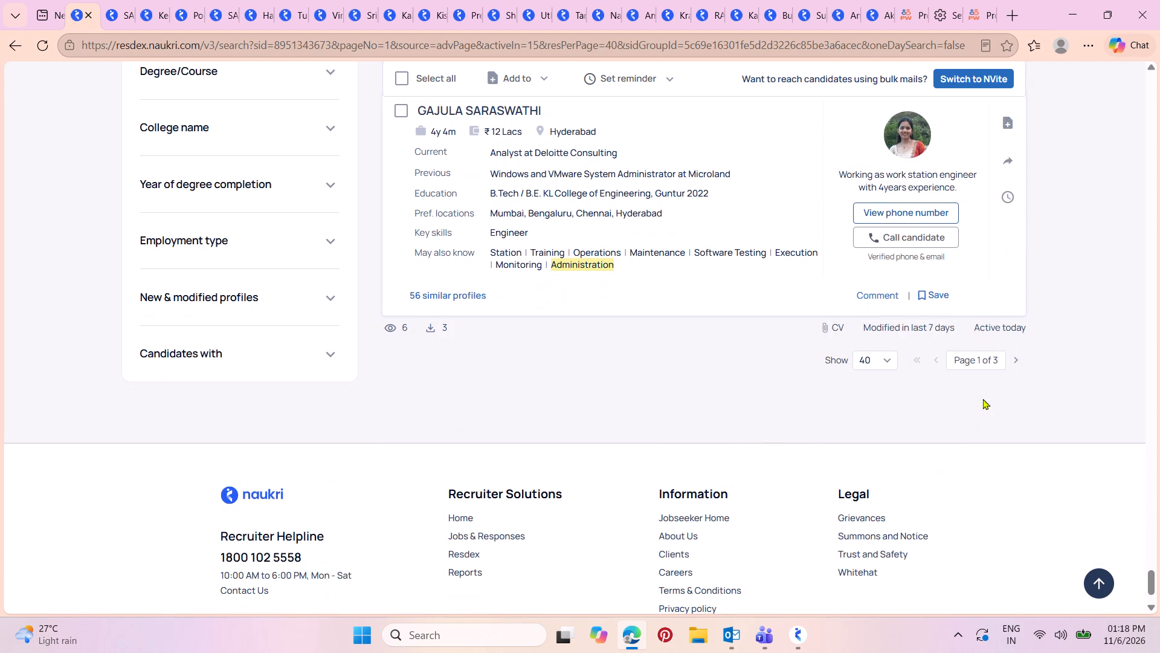
Go to page 2 of the results and examine its candidate cards for Tanium, SCCM, packaging and patch management experience.
{"action": "left_click", "coordinate": [1017, 346]}
{"action": "left_click", "coordinate": [1020, 360]}
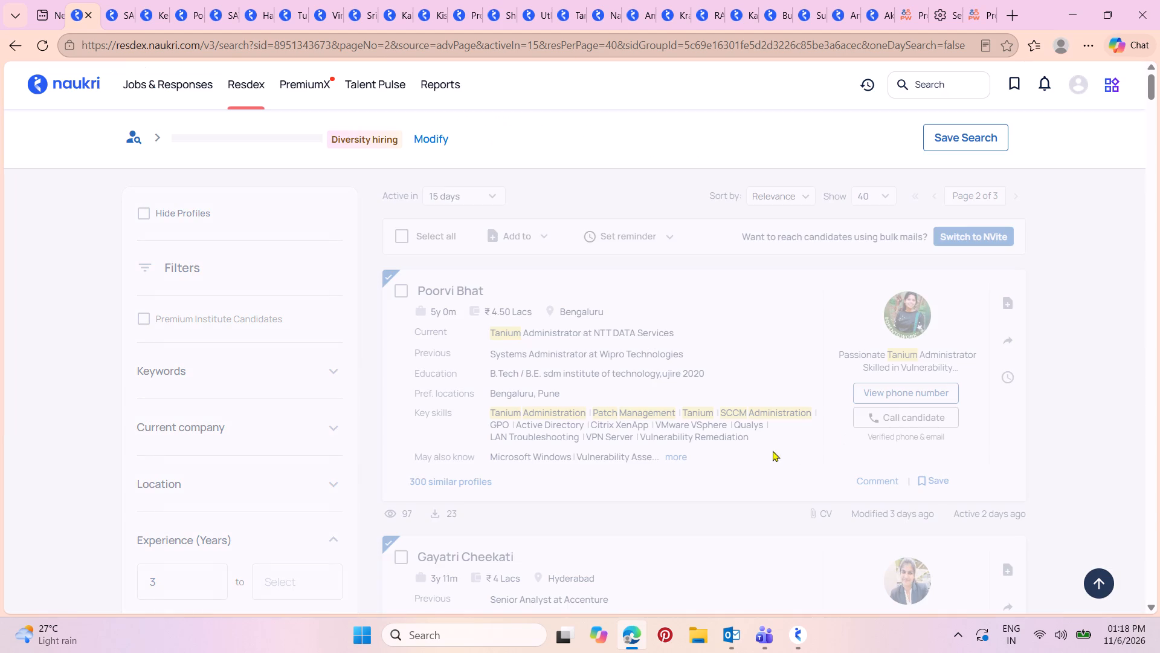
{"action": "scroll", "coordinate": [727, 432], "scroll_direction": "down", "scroll_amount": 8}
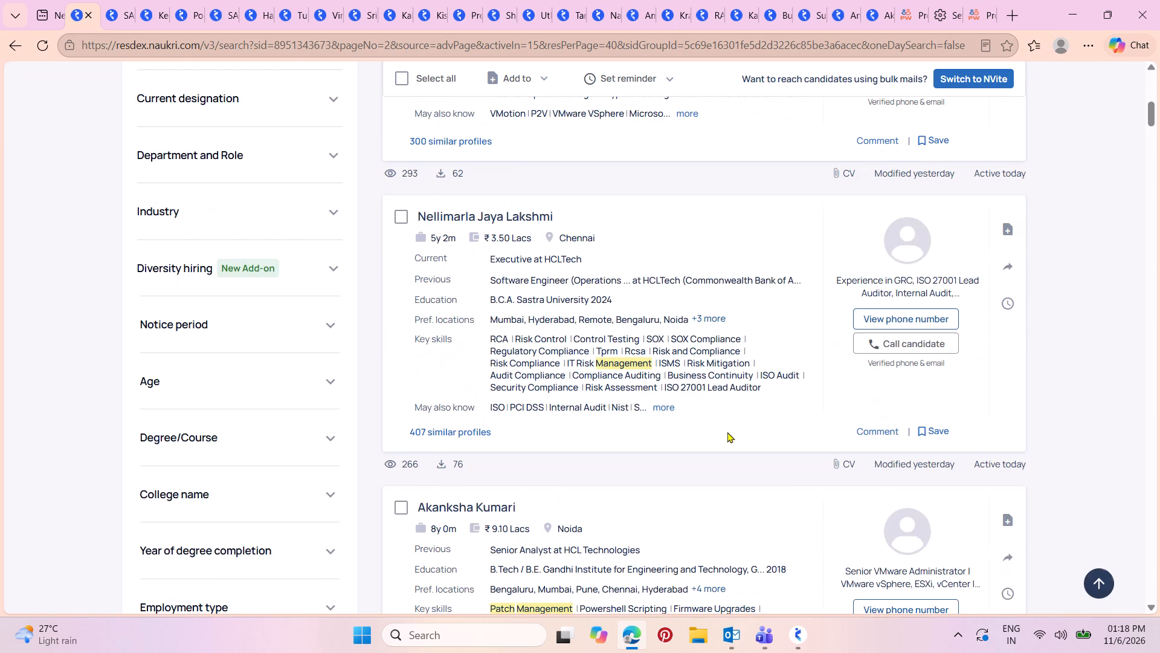
{"action": "scroll", "coordinate": [727, 432], "scroll_direction": "down", "scroll_amount": 13}
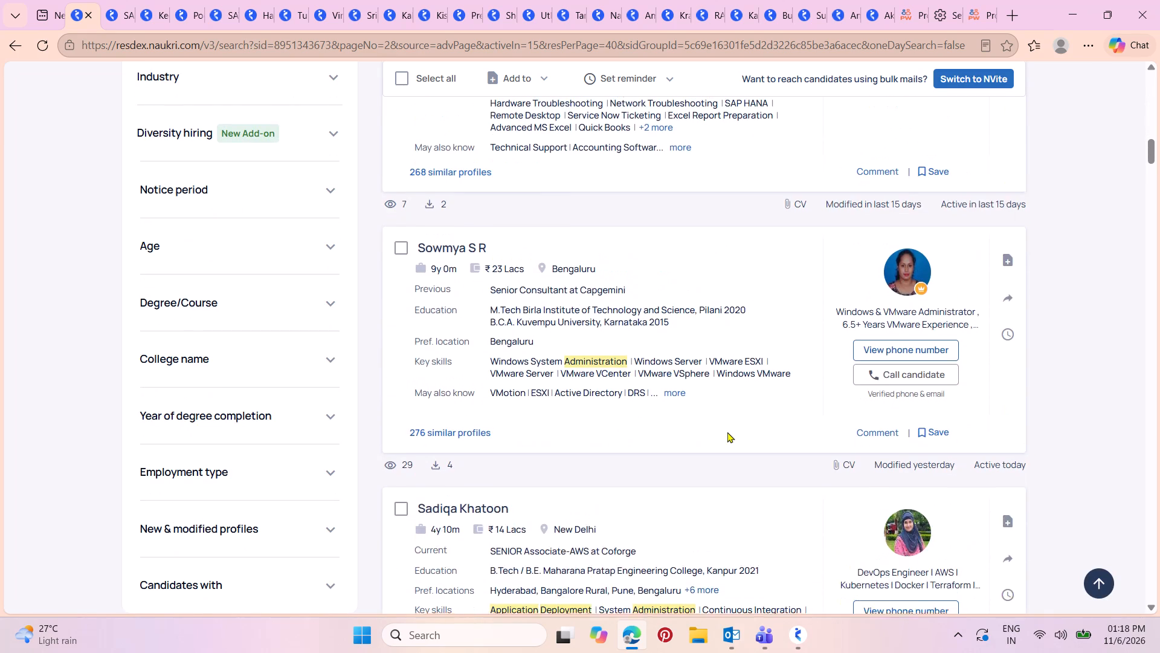
{"action": "scroll", "coordinate": [727, 432], "scroll_direction": "down", "scroll_amount": 6}
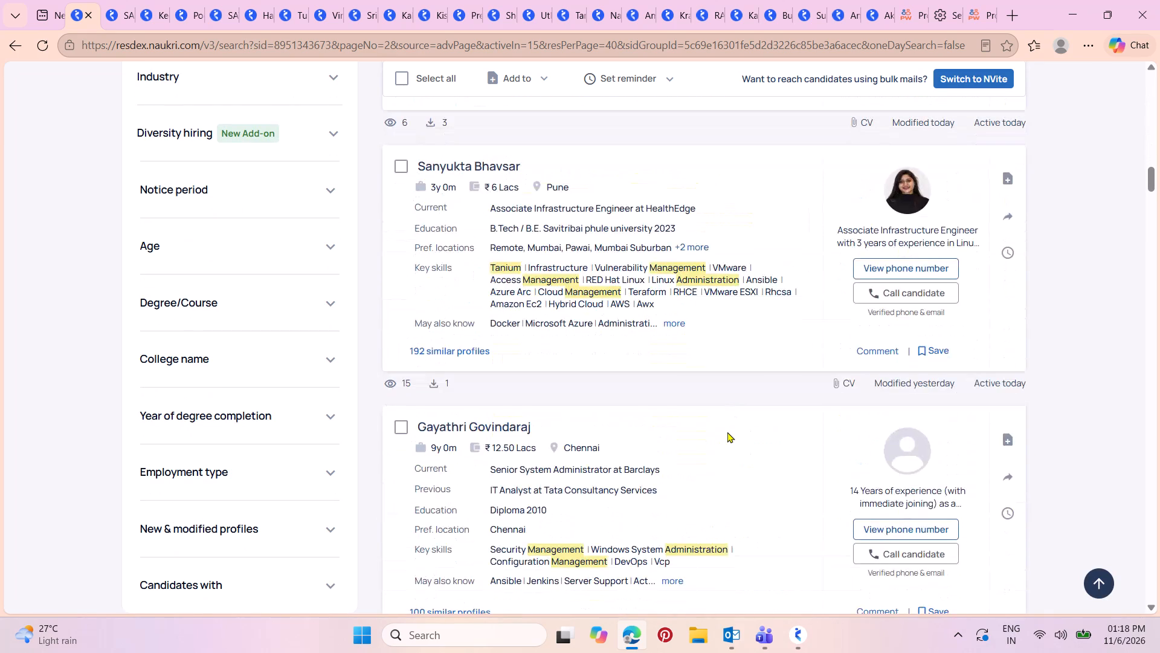
{"action": "scroll", "coordinate": [727, 432], "scroll_direction": "down", "scroll_amount": 13}
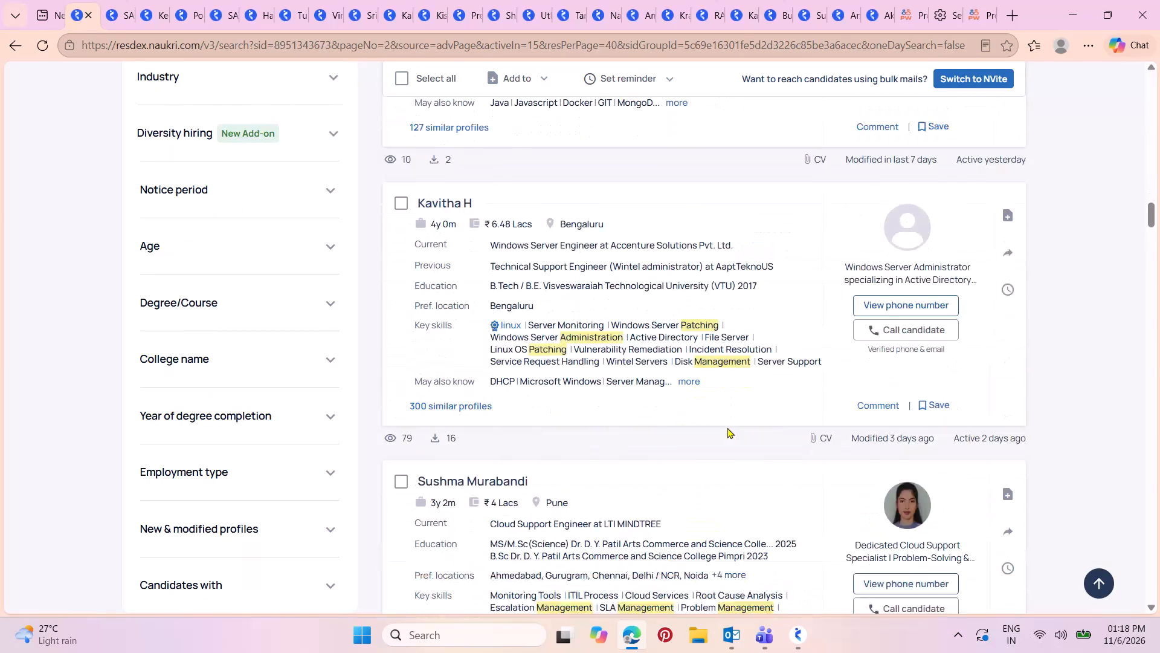
{"action": "scroll", "coordinate": [727, 427], "scroll_direction": "down", "scroll_amount": 12}
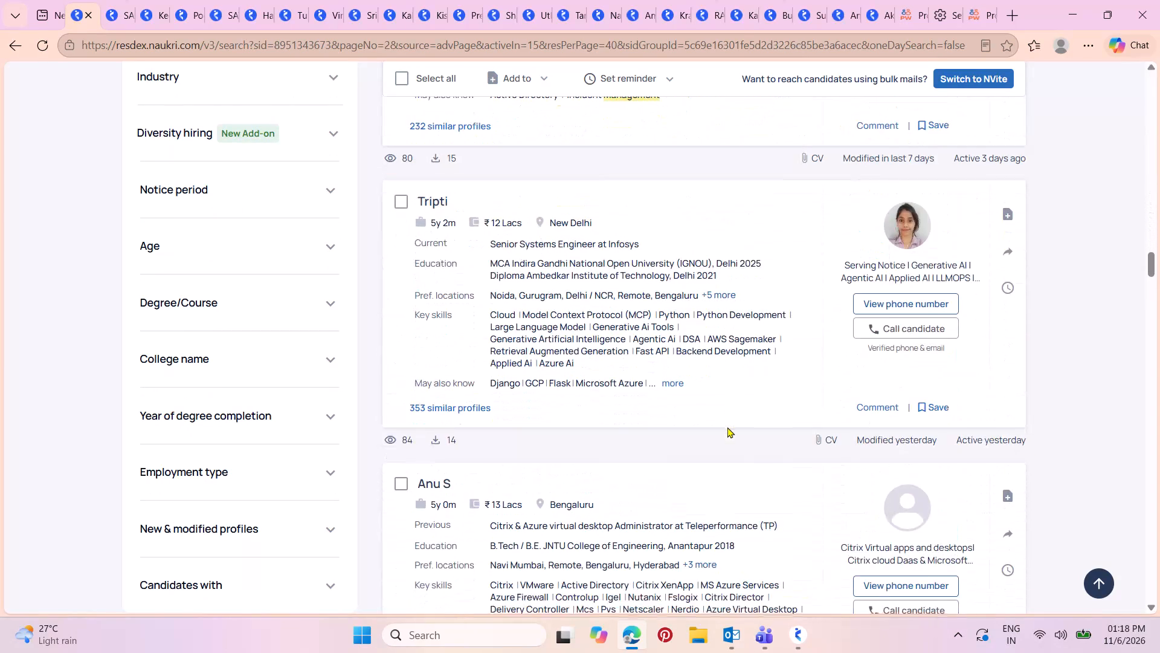
{"action": "scroll", "coordinate": [727, 427], "scroll_direction": "down", "scroll_amount": 20}
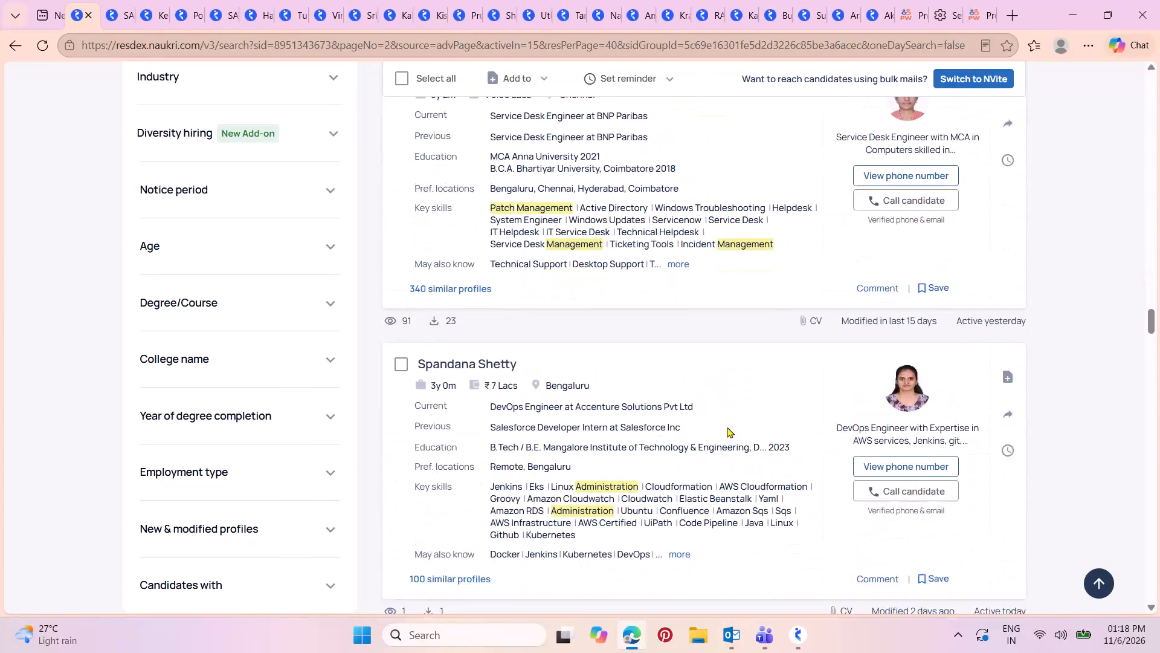
{"action": "scroll", "coordinate": [727, 427], "scroll_direction": "down", "scroll_amount": 12}
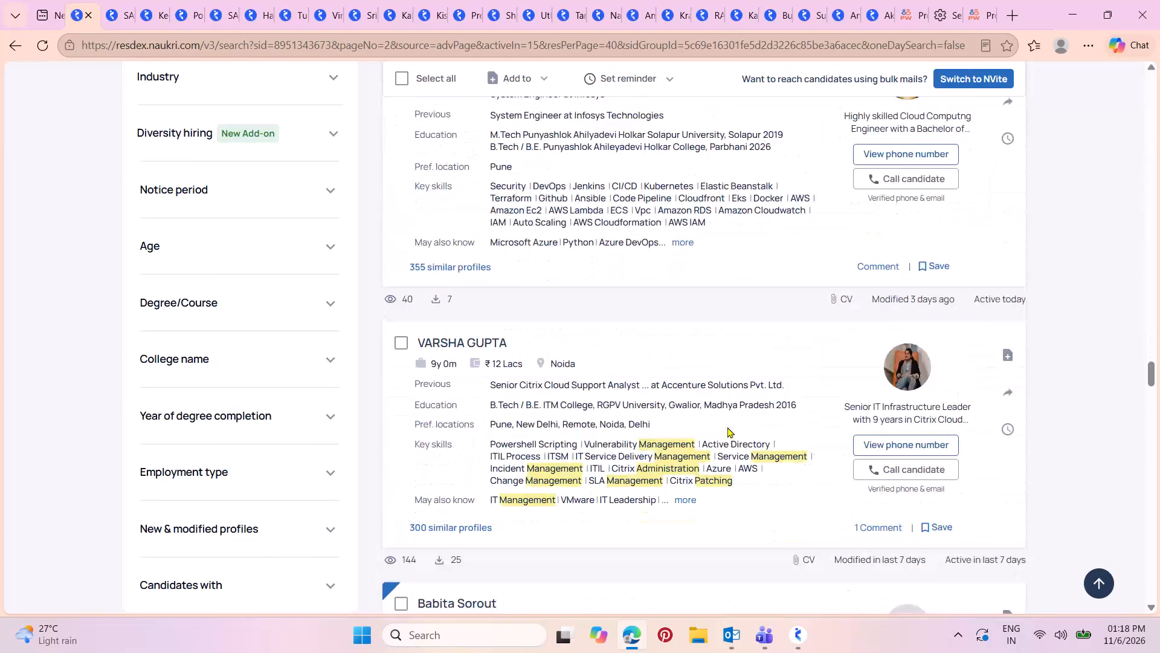
{"action": "scroll", "coordinate": [727, 427], "scroll_direction": "down", "scroll_amount": 17}
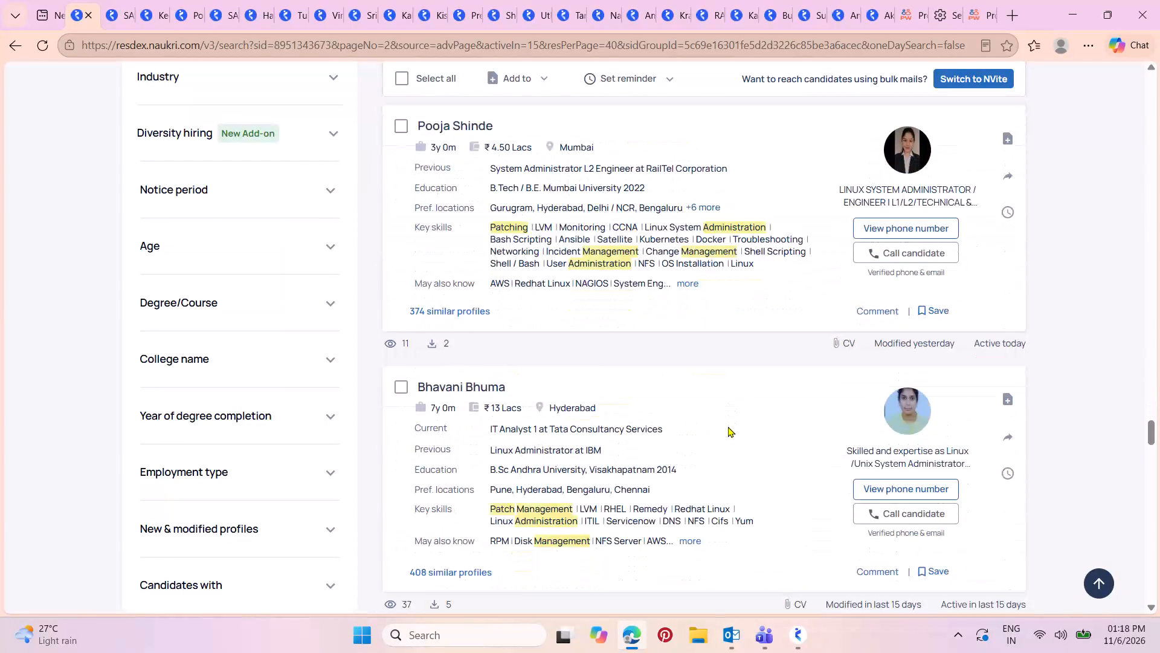
{"action": "scroll", "coordinate": [728, 426], "scroll_direction": "down", "scroll_amount": 17}
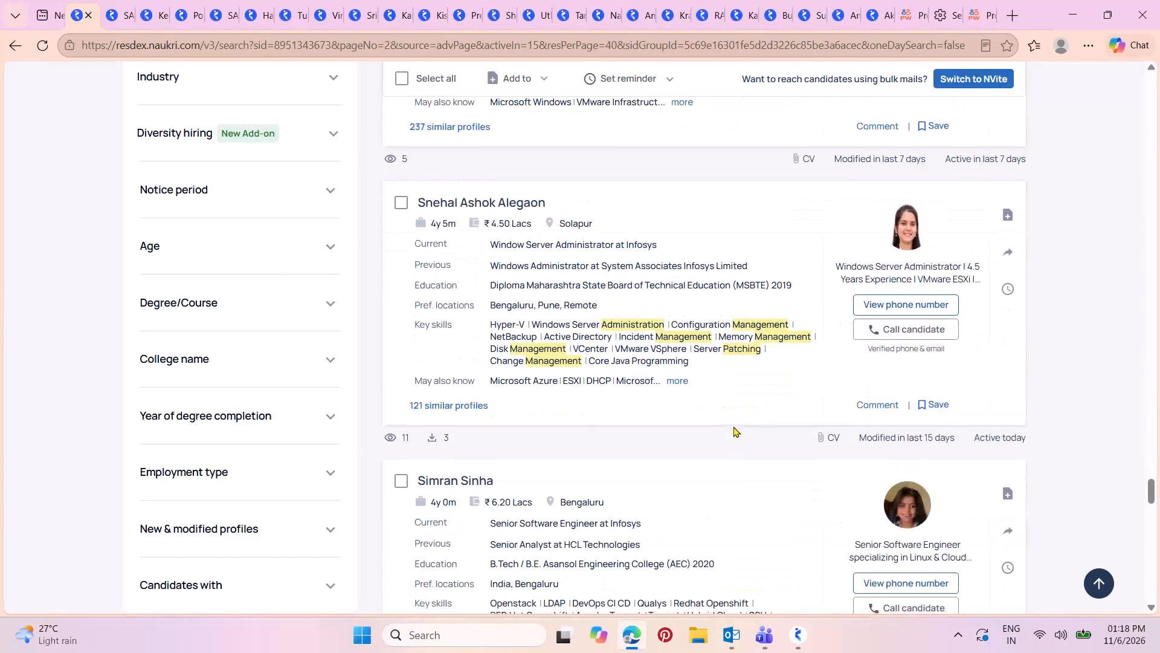
{"action": "scroll", "coordinate": [733, 426], "scroll_direction": "down", "scroll_amount": 2}
{"action": "scroll", "coordinate": [733, 426], "scroll_direction": "up", "scroll_amount": 1}
{"action": "scroll", "coordinate": [733, 426], "scroll_direction": "down", "scroll_amount": 1}
Modify the search to make deployment, "tanium admin", Patch Management and SCCM mandatory and Tanium Administration optional, and rerun it.
{"action": "left_click_drag", "start_coordinate": [1150, 496], "coordinate": [1159, 71]}
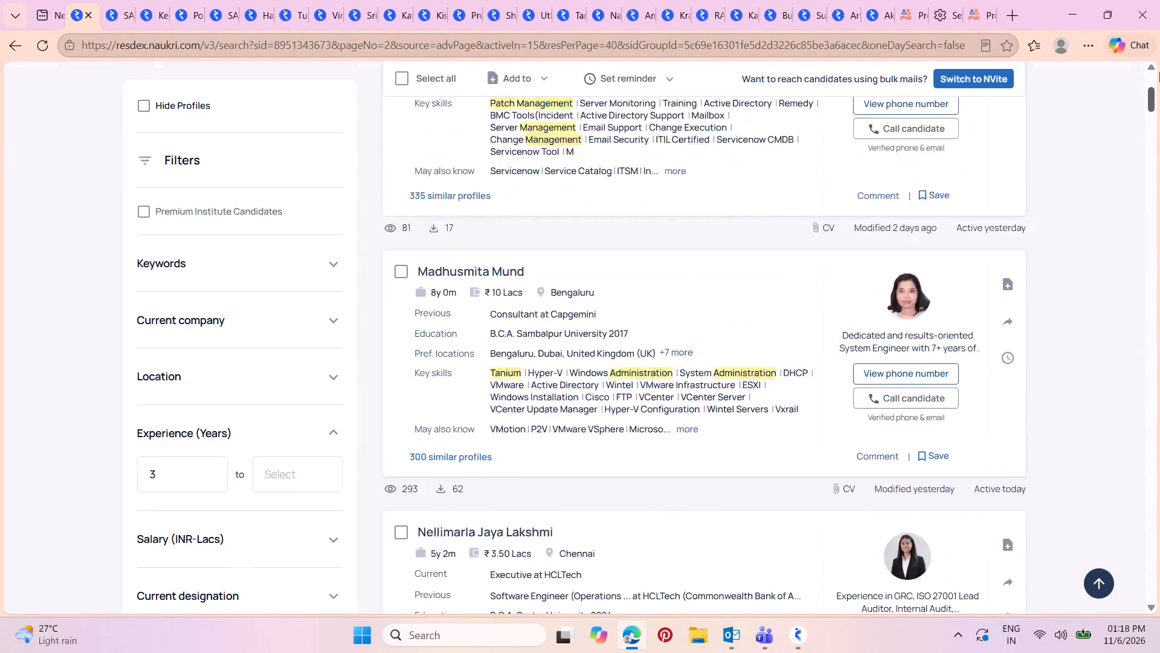
{"action": "left_click_drag", "start_coordinate": [1159, 71], "coordinate": [1159, 53]}
{"action": "left_click", "coordinate": [729, 134]}
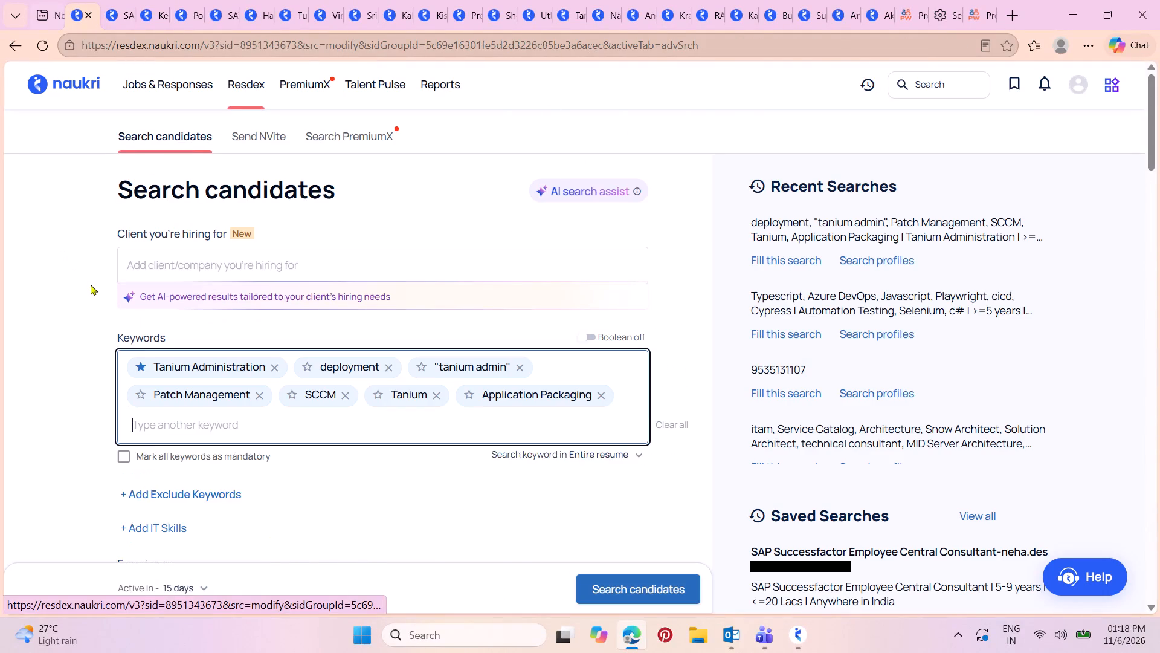
{"action": "left_click", "coordinate": [91, 285]}
{"action": "double_click", "coordinate": [127, 460]}
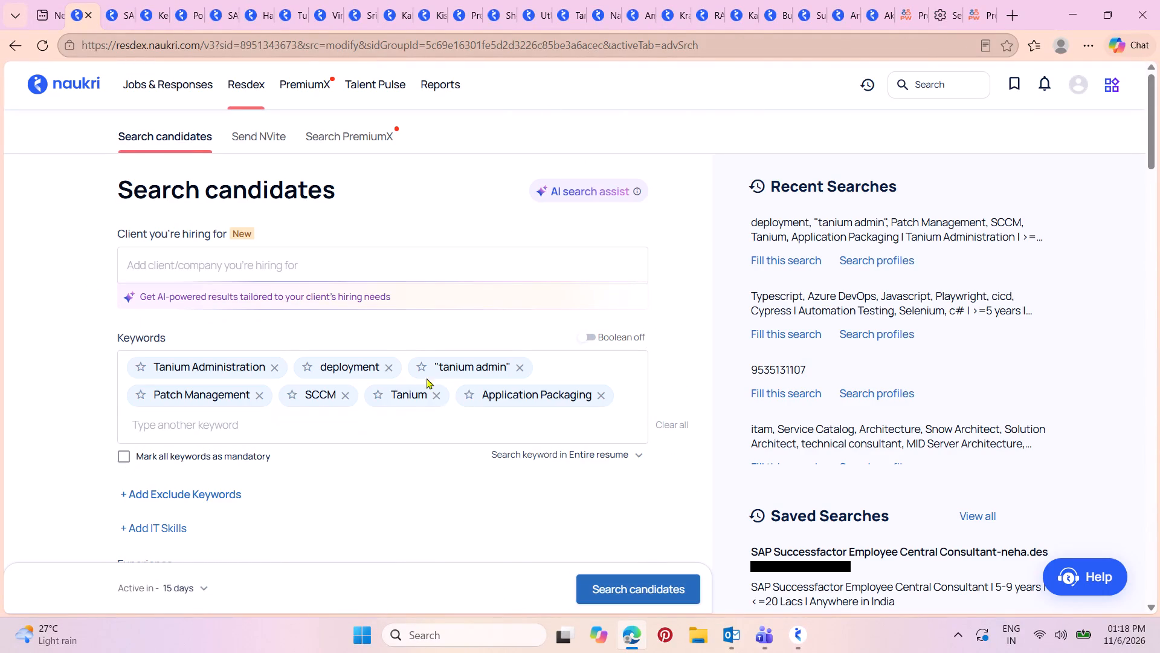
{"action": "left_click", "coordinate": [422, 366]}
{"action": "left_click", "coordinate": [303, 370]}
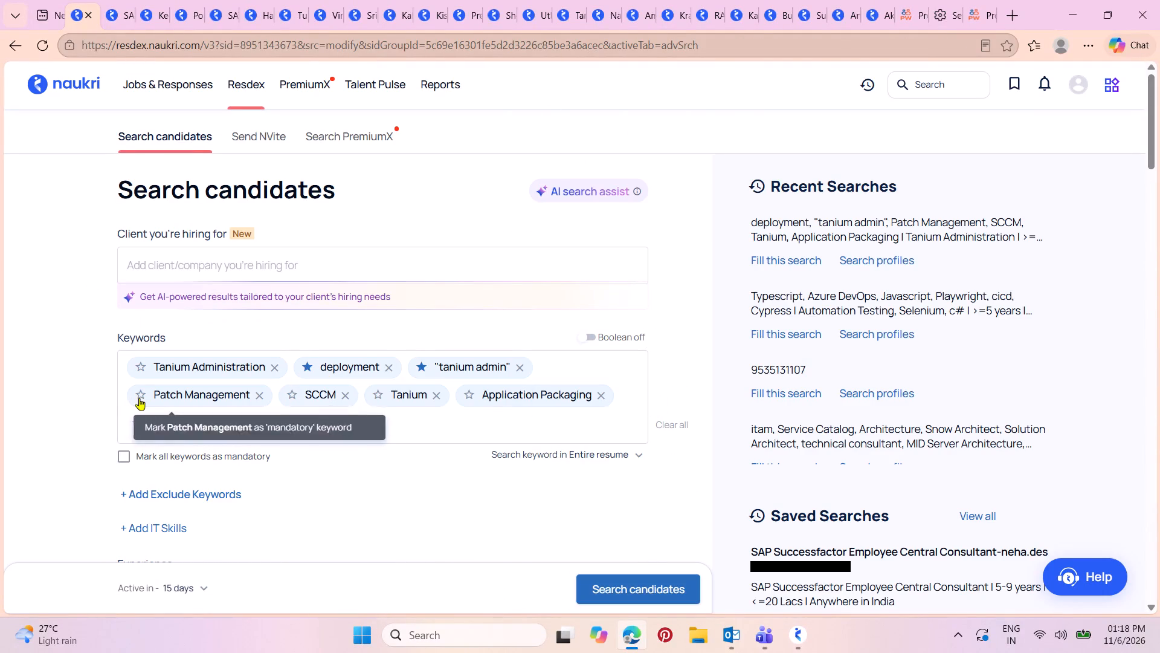
{"action": "left_click", "coordinate": [139, 398]}
{"action": "left_click", "coordinate": [294, 397]}
{"action": "left_click", "coordinate": [638, 589]}
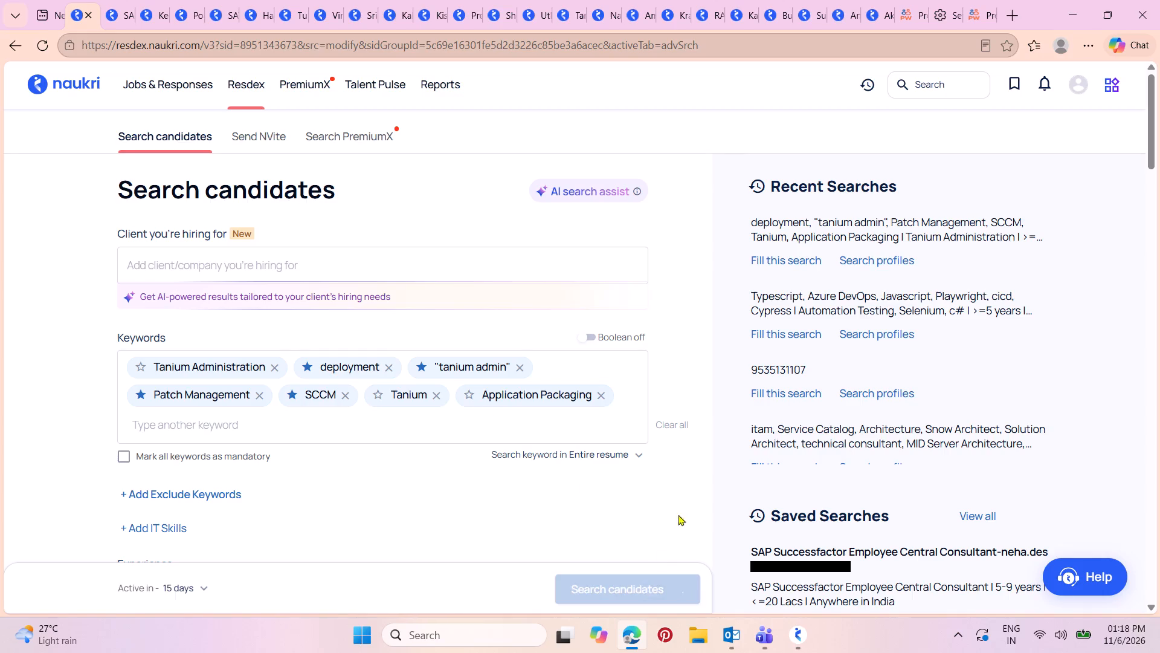
Check the narrowed candidate results, make the Patch Management keyword optional in the search, and rerun it.
{"action": "scroll", "coordinate": [690, 392], "scroll_direction": "down", "scroll_amount": 8}
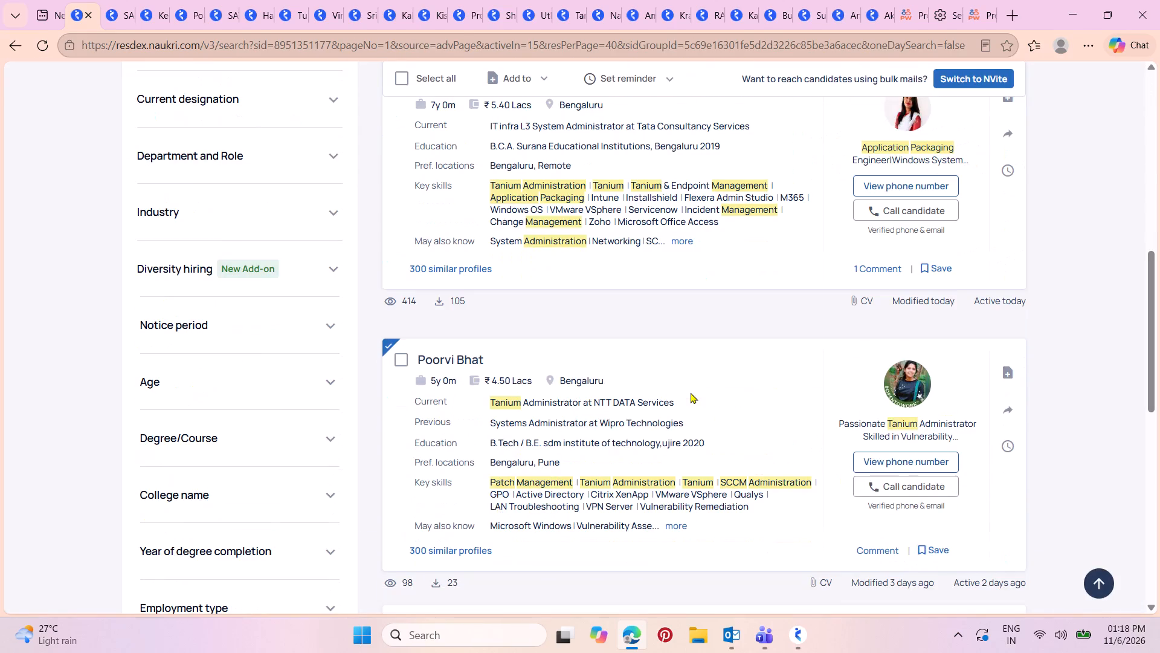
{"action": "scroll", "coordinate": [691, 392], "scroll_direction": "down", "scroll_amount": 9}
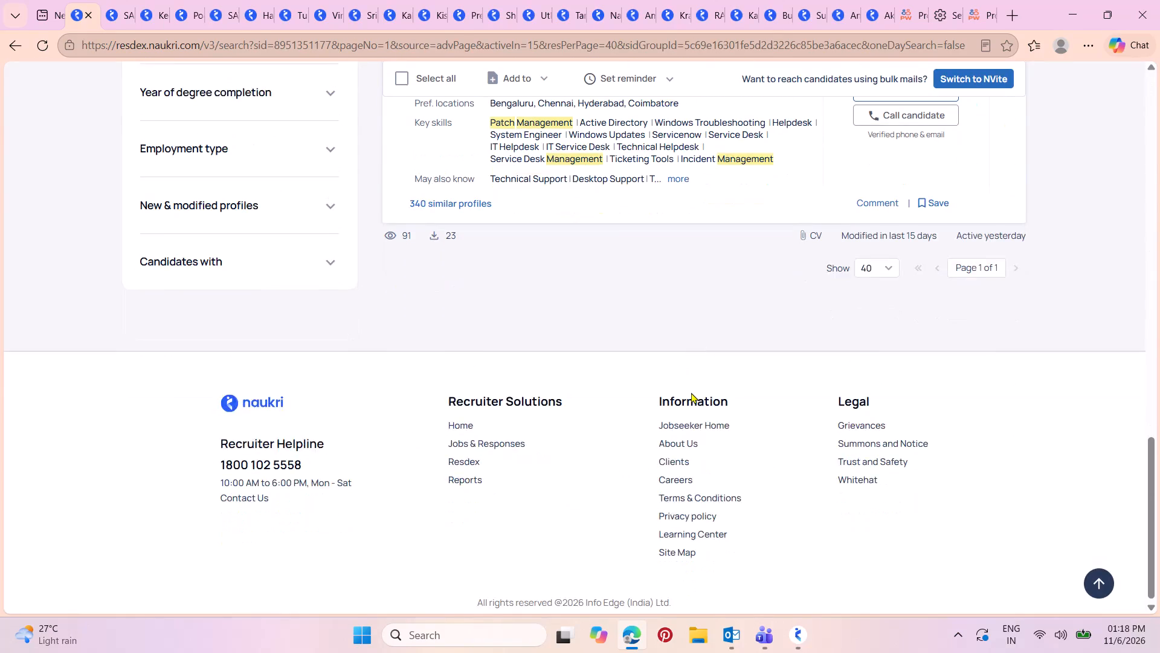
{"action": "scroll", "coordinate": [691, 392], "scroll_direction": "up", "scroll_amount": 19}
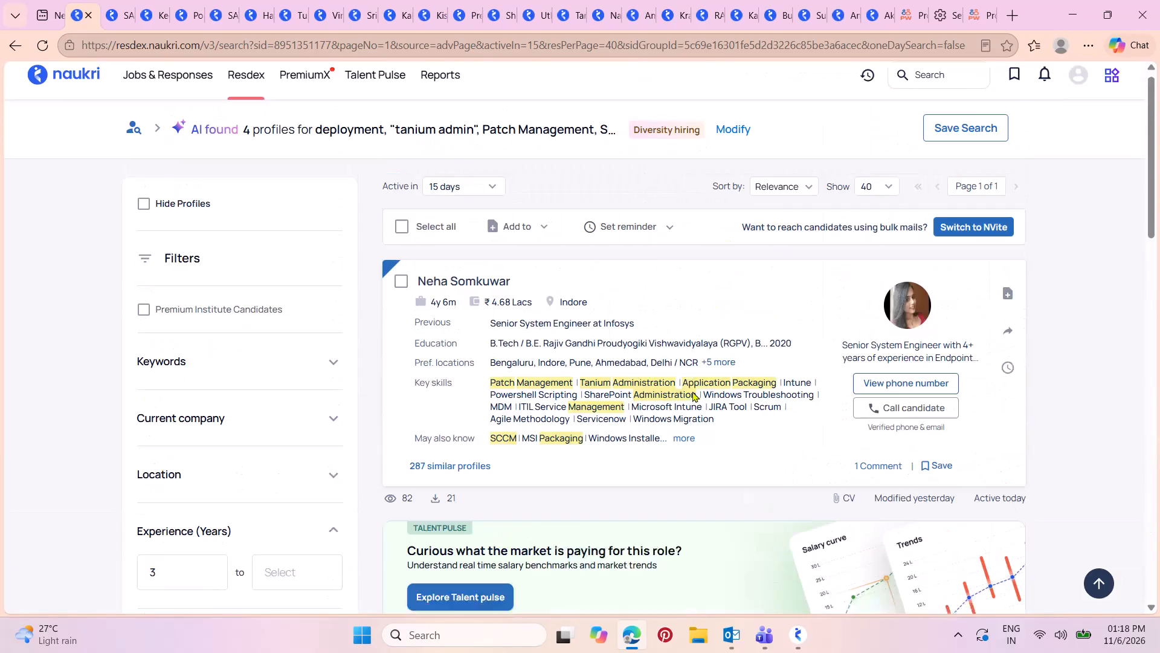
{"action": "left_click", "coordinate": [740, 140]}
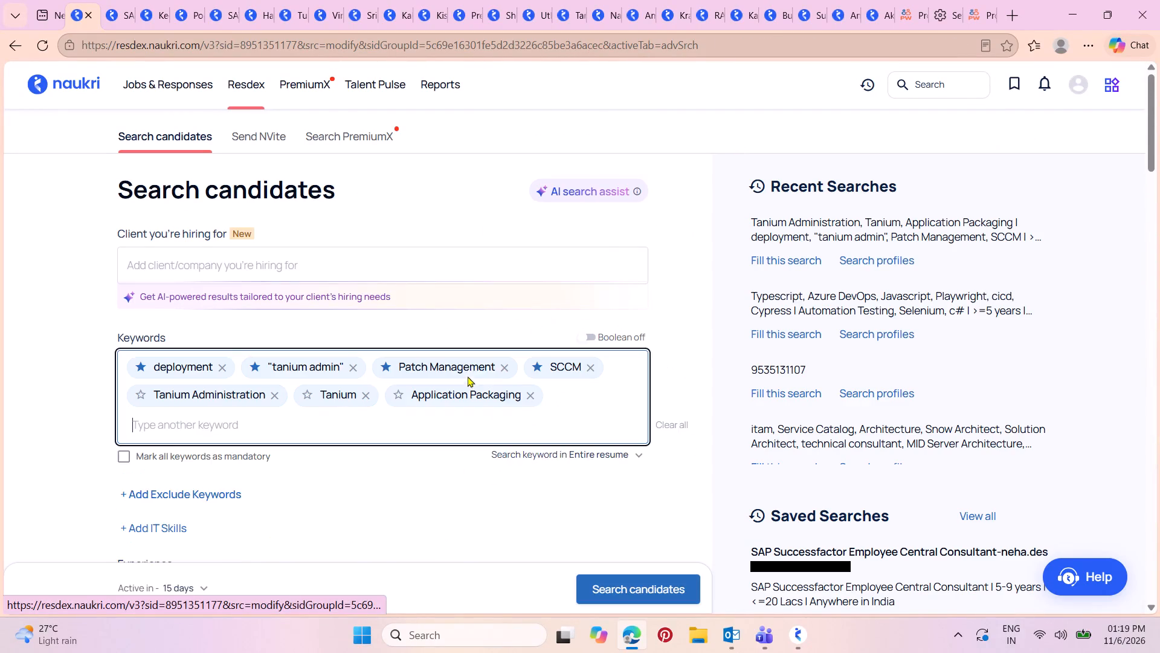
{"action": "left_click", "coordinate": [386, 364]}
{"action": "left_click", "coordinate": [639, 589]}
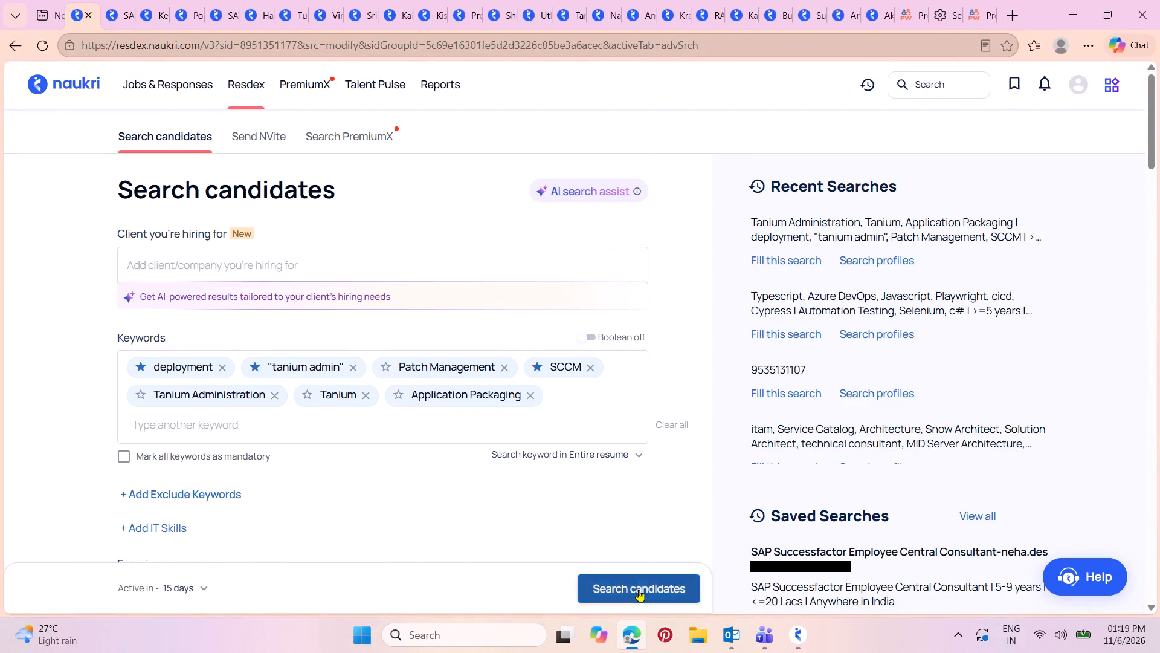
Check the refreshed results, modify the search to make "tanium admin" optional and Tanium mandatory, and rerun it.
{"action": "scroll", "coordinate": [720, 346], "scroll_direction": "down", "scroll_amount": 3}
{"action": "scroll", "coordinate": [673, 328], "scroll_direction": "down", "scroll_amount": 10}
{"action": "scroll", "coordinate": [673, 328], "scroll_direction": "up", "scroll_amount": 15}
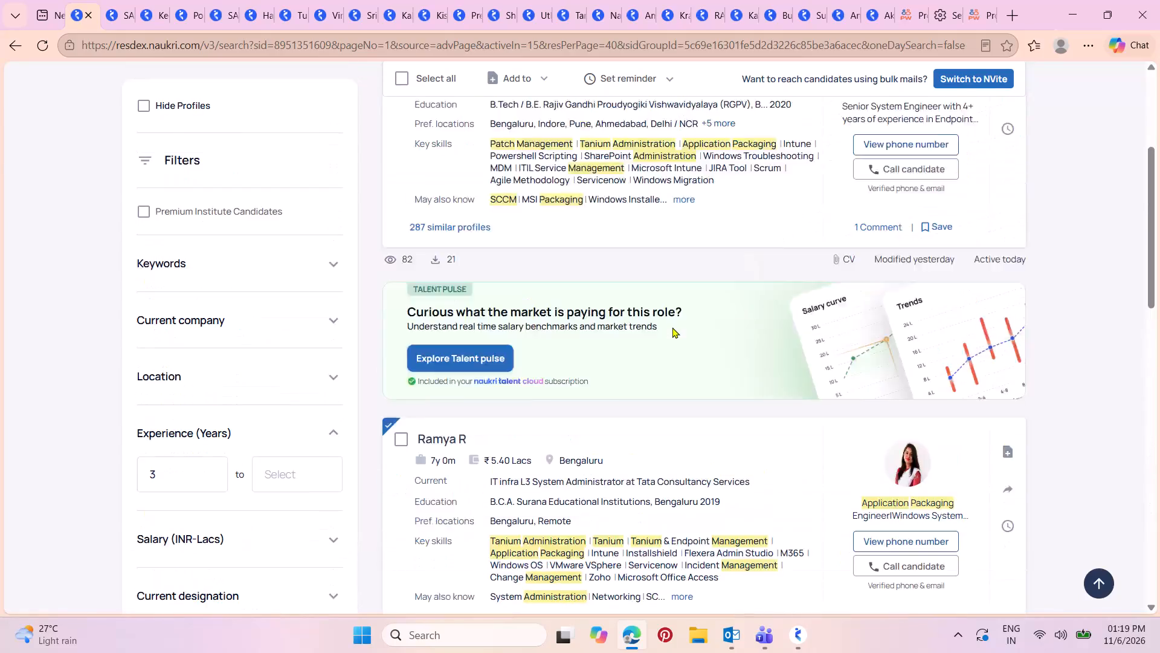
{"action": "scroll", "coordinate": [672, 326], "scroll_direction": "up", "scroll_amount": 5}
{"action": "left_click", "coordinate": [738, 134]}
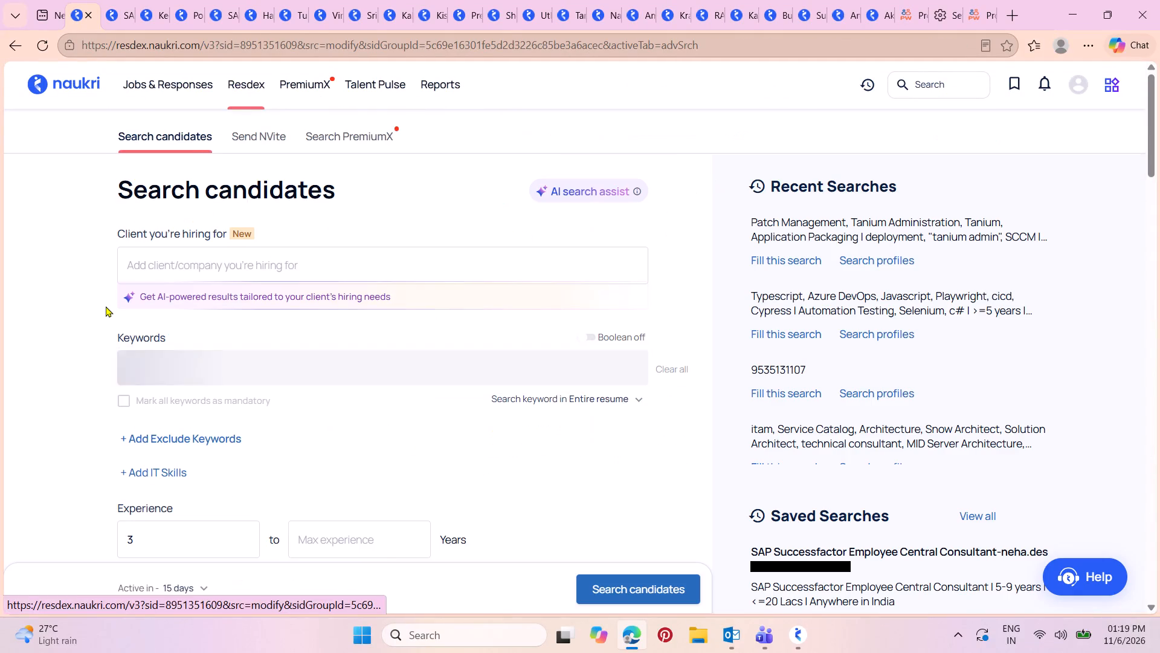
{"action": "left_click", "coordinate": [257, 362]}
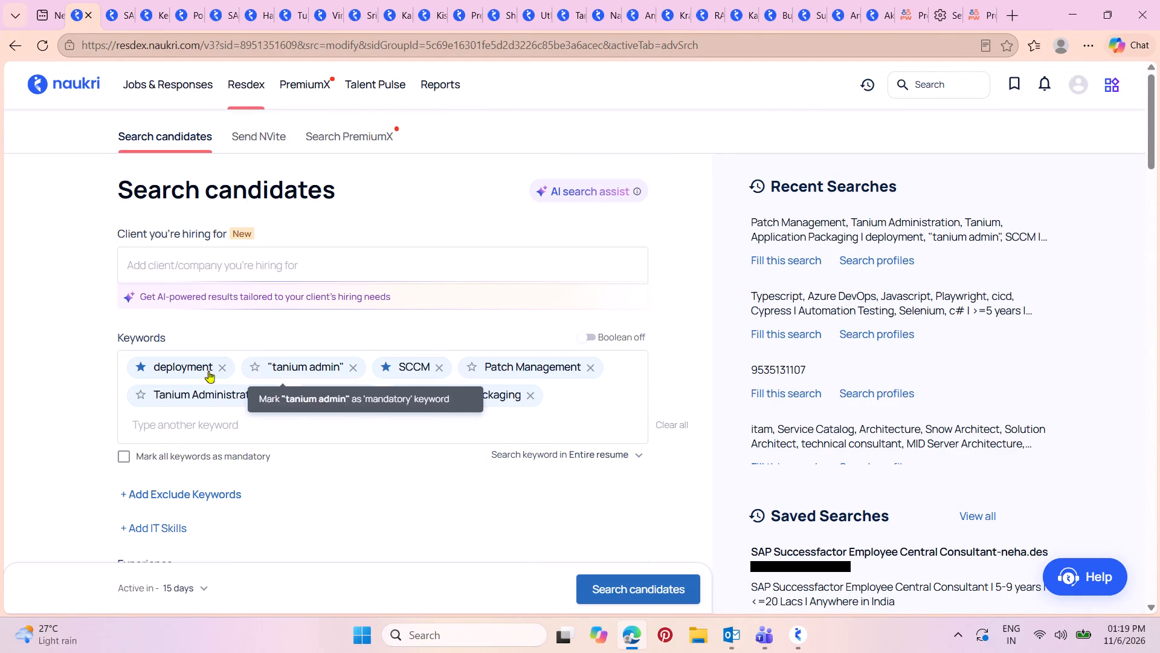
{"action": "left_click", "coordinate": [308, 397]}
{"action": "left_click", "coordinate": [667, 589]}
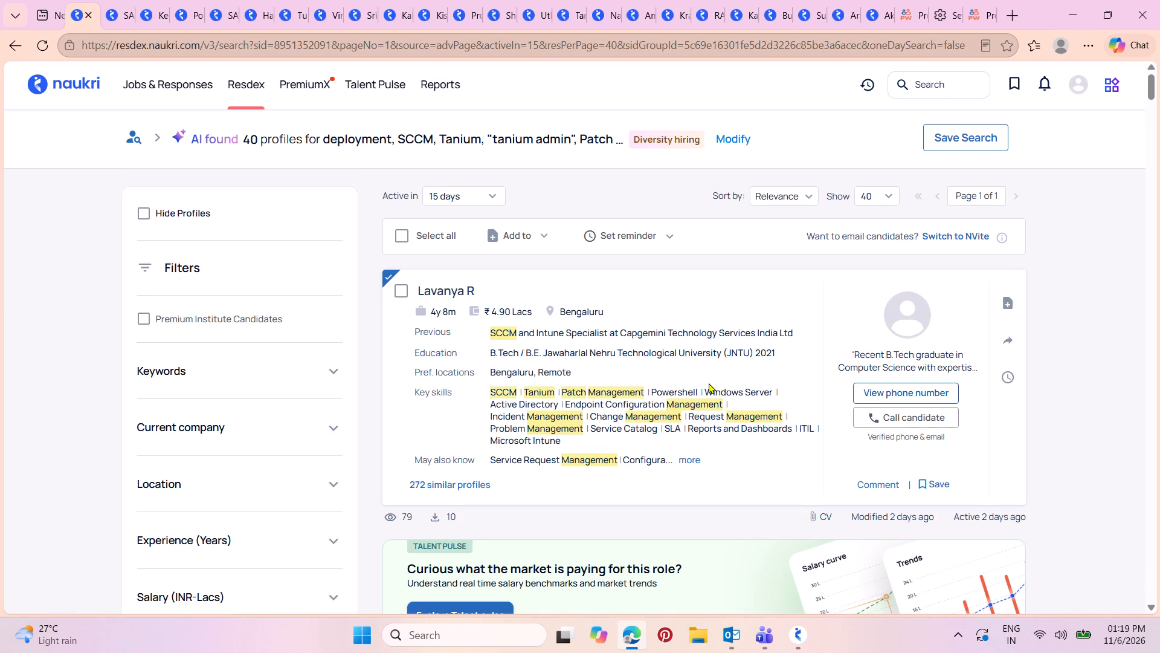
Examine the candidate cards in the rerun search results for Tanium, SCCM, application packaging and patch management skills, current roles and experience.
{"action": "scroll", "coordinate": [709, 383], "scroll_direction": "down", "scroll_amount": 5}
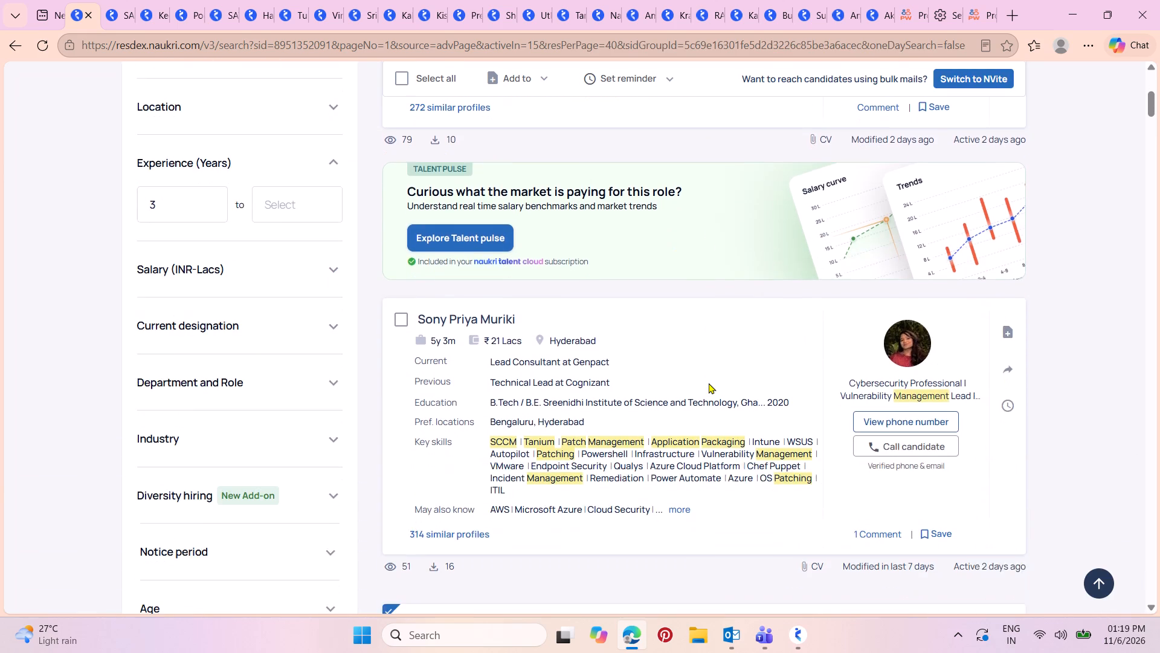
{"action": "scroll", "coordinate": [709, 383], "scroll_direction": "down", "scroll_amount": 7}
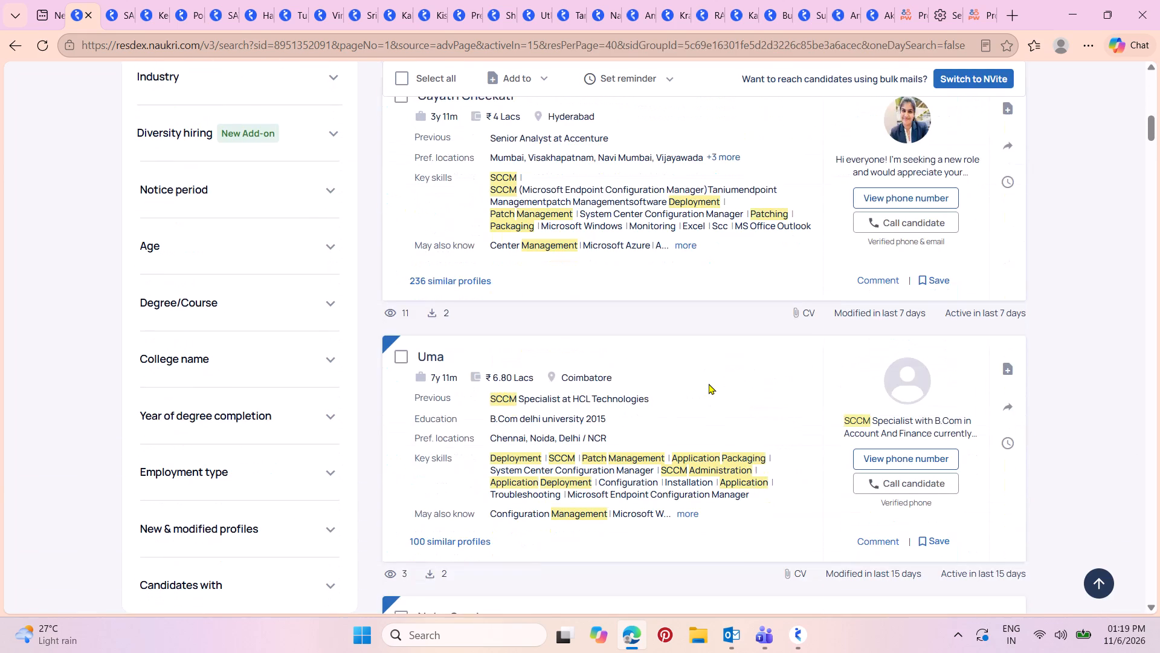
{"action": "scroll", "coordinate": [709, 383], "scroll_direction": "down", "scroll_amount": 11}
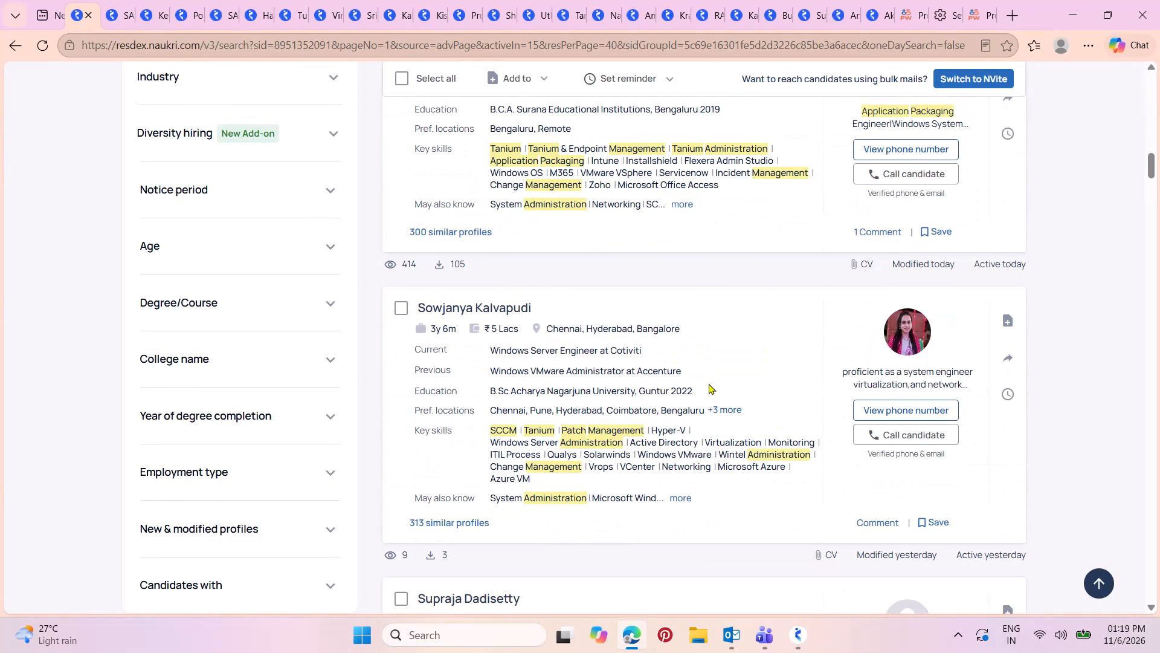
{"action": "scroll", "coordinate": [709, 383], "scroll_direction": "down", "scroll_amount": 3}
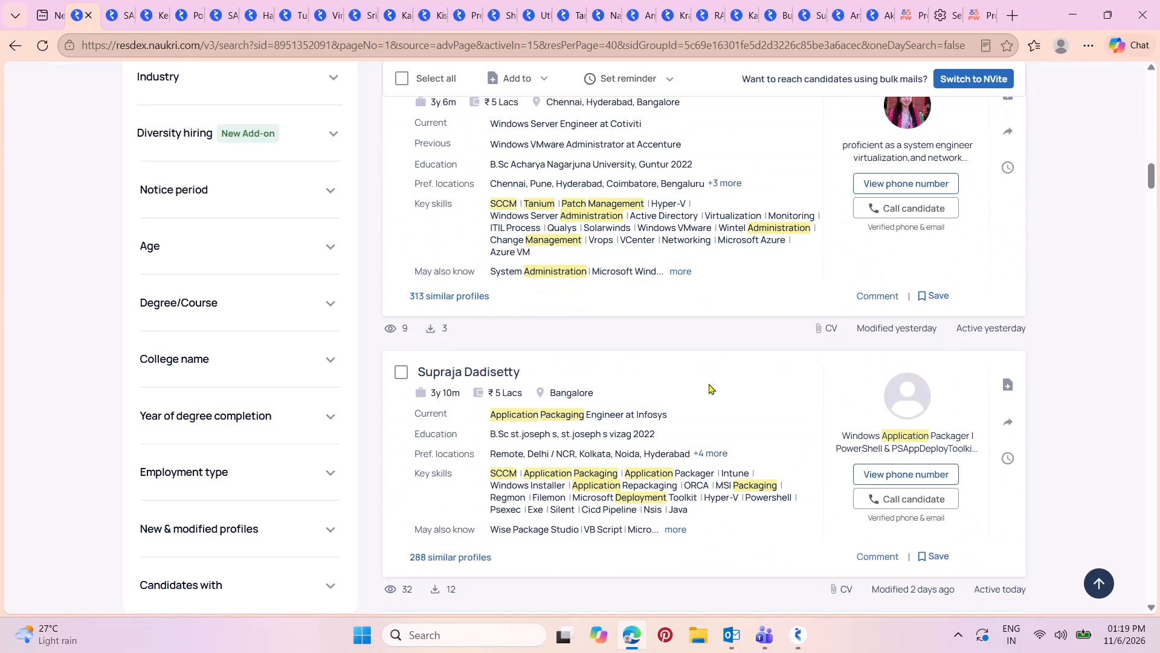
{"action": "scroll", "coordinate": [709, 383], "scroll_direction": "down", "scroll_amount": 5}
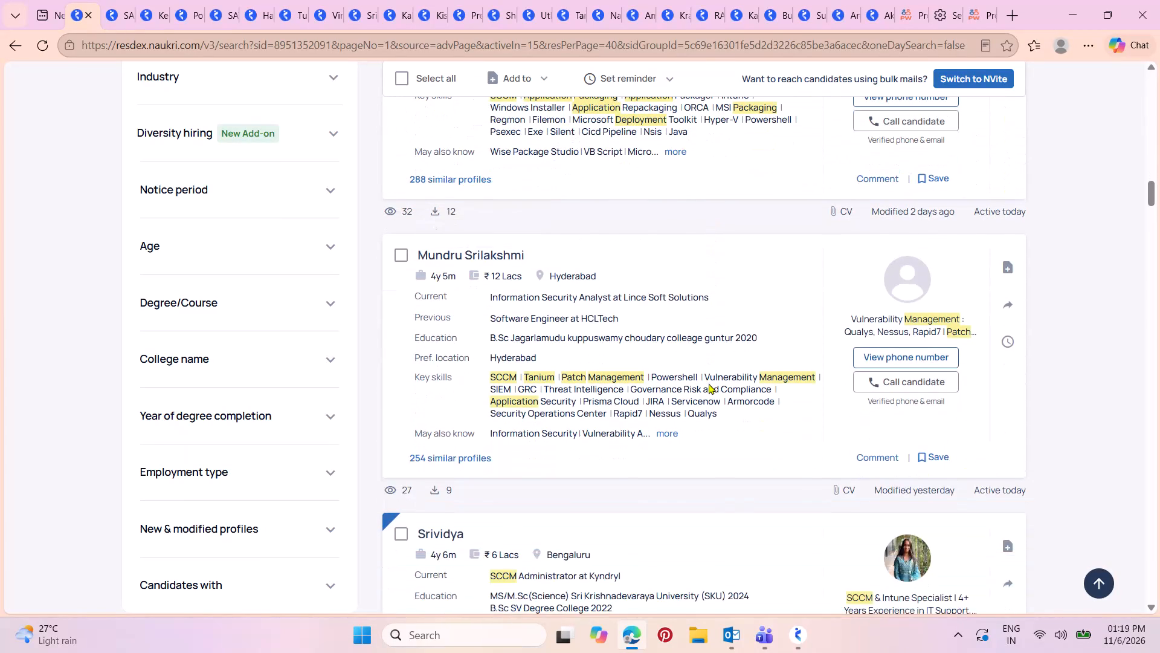
{"action": "scroll", "coordinate": [709, 383], "scroll_direction": "down", "scroll_amount": 3}
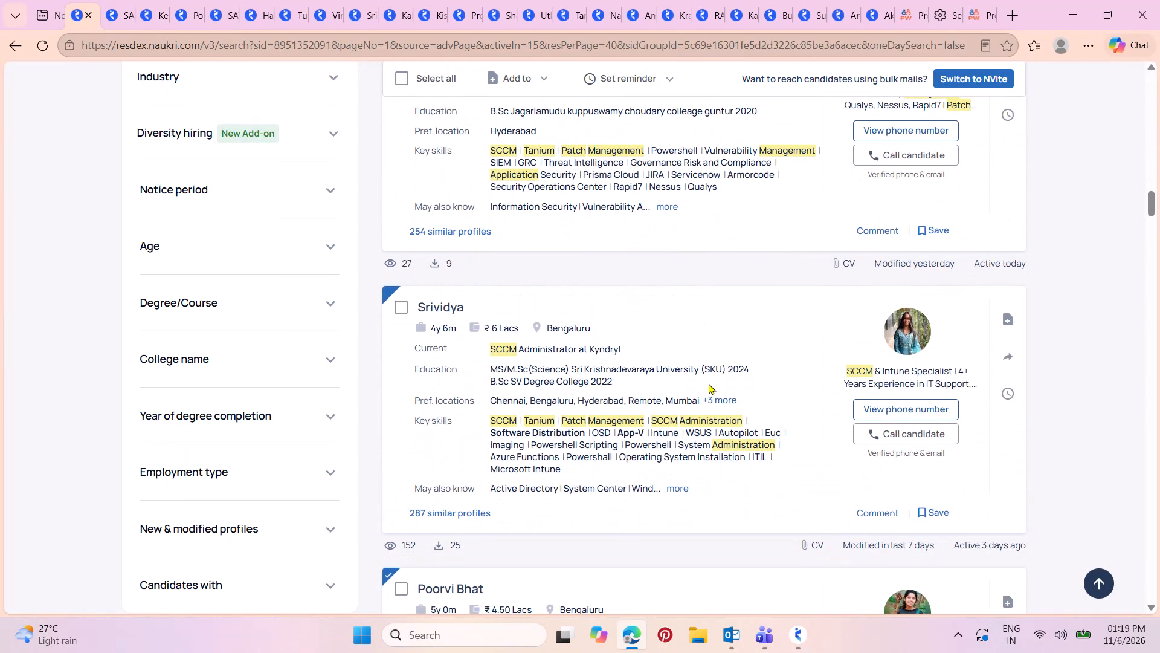
{"action": "scroll", "coordinate": [709, 383], "scroll_direction": "down", "scroll_amount": 7}
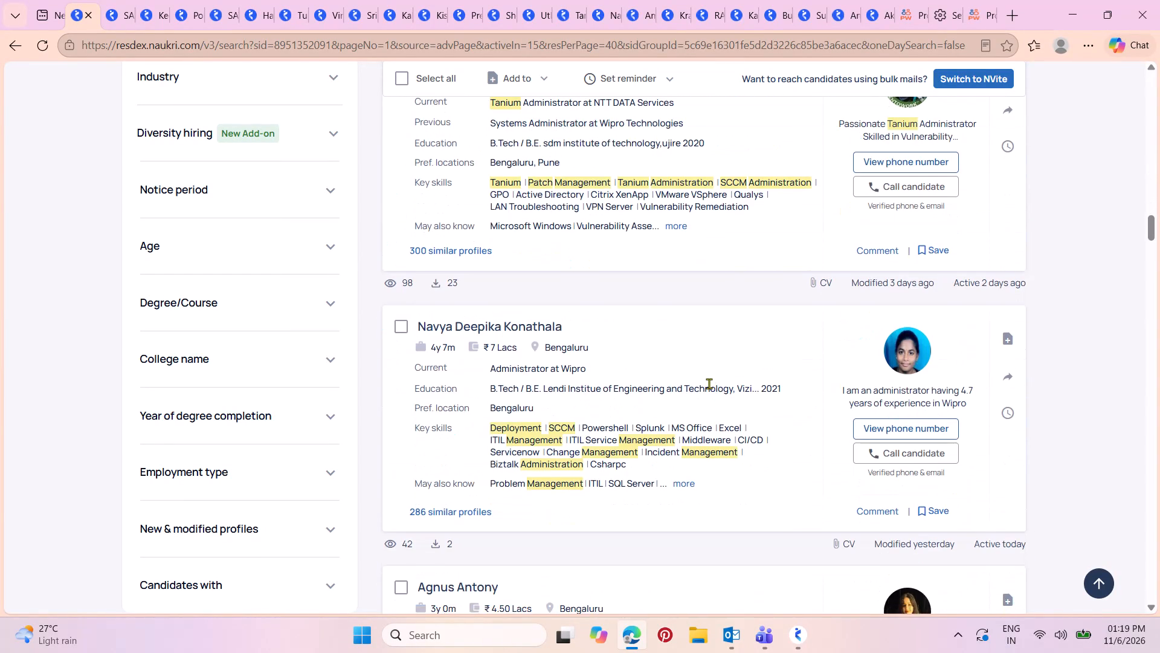
{"action": "scroll", "coordinate": [709, 383], "scroll_direction": "down", "scroll_amount": 7}
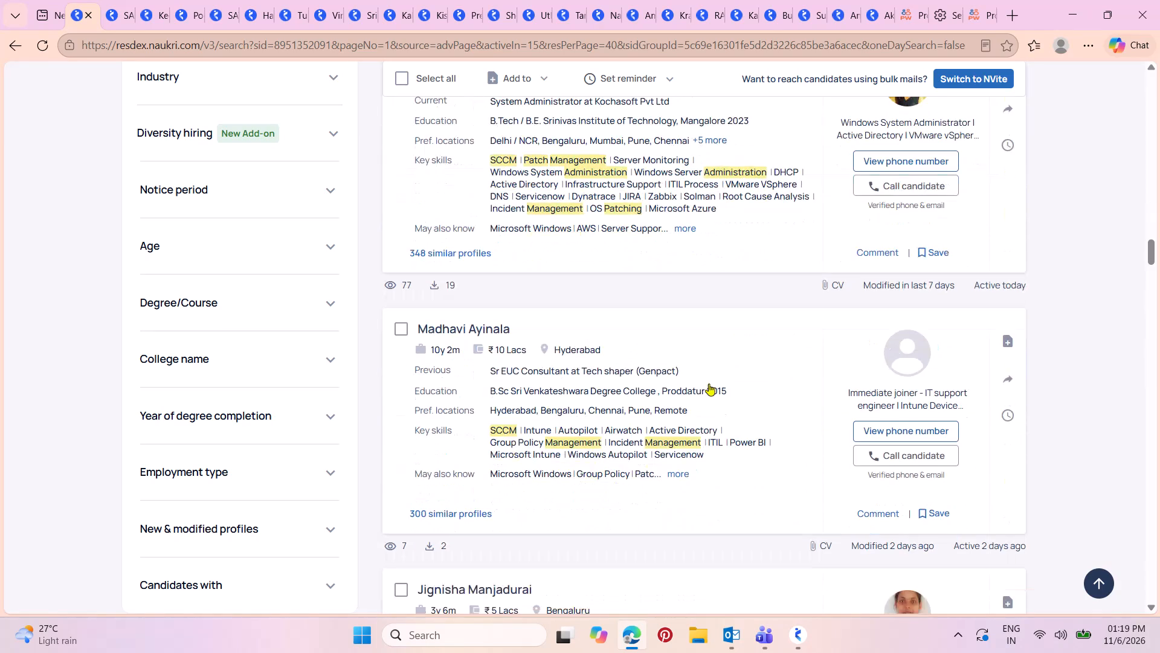
{"action": "scroll", "coordinate": [709, 383], "scroll_direction": "down", "scroll_amount": 7}
{"action": "scroll", "coordinate": [709, 383], "scroll_direction": "up", "scroll_amount": 1}
{"action": "scroll", "coordinate": [709, 383], "scroll_direction": "down", "scroll_amount": 6}
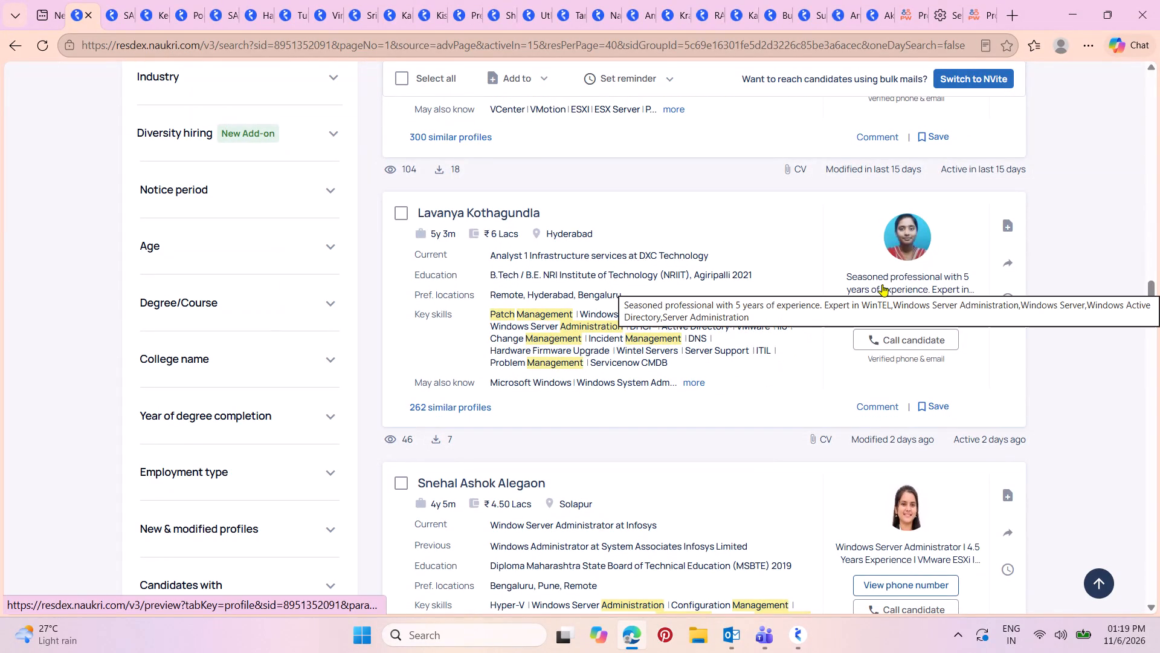
{"action": "scroll", "coordinate": [784, 418], "scroll_direction": "down", "scroll_amount": 12}
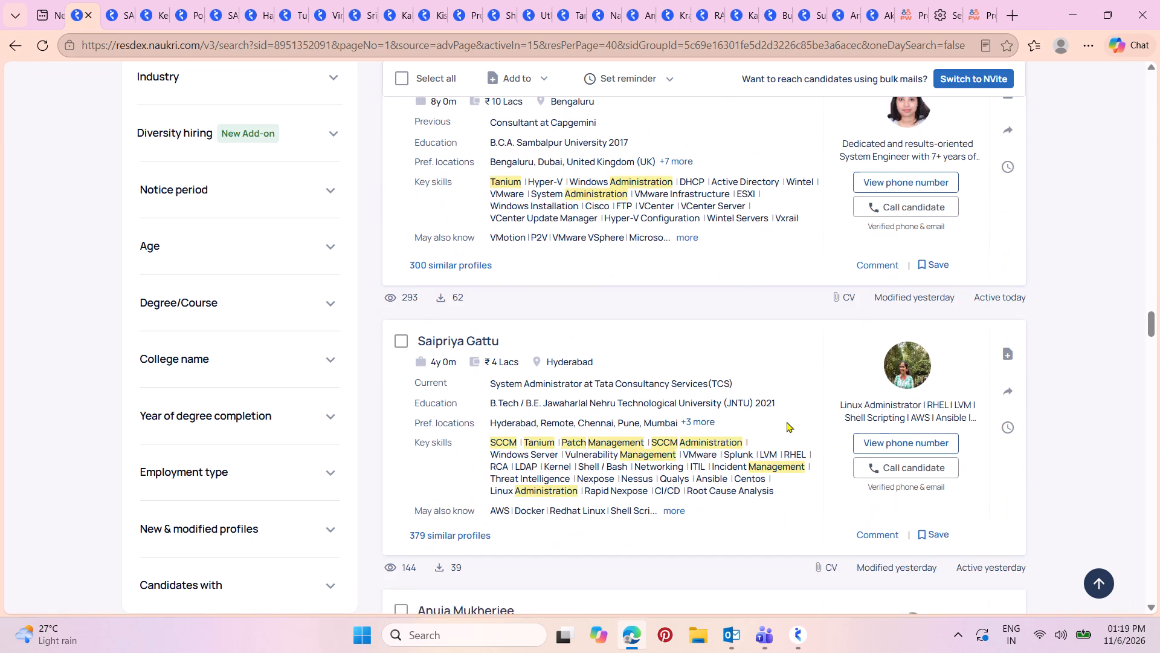
{"action": "scroll", "coordinate": [787, 421], "scroll_direction": "down", "scroll_amount": 2}
{"action": "scroll", "coordinate": [787, 421], "scroll_direction": "up", "scroll_amount": 2}
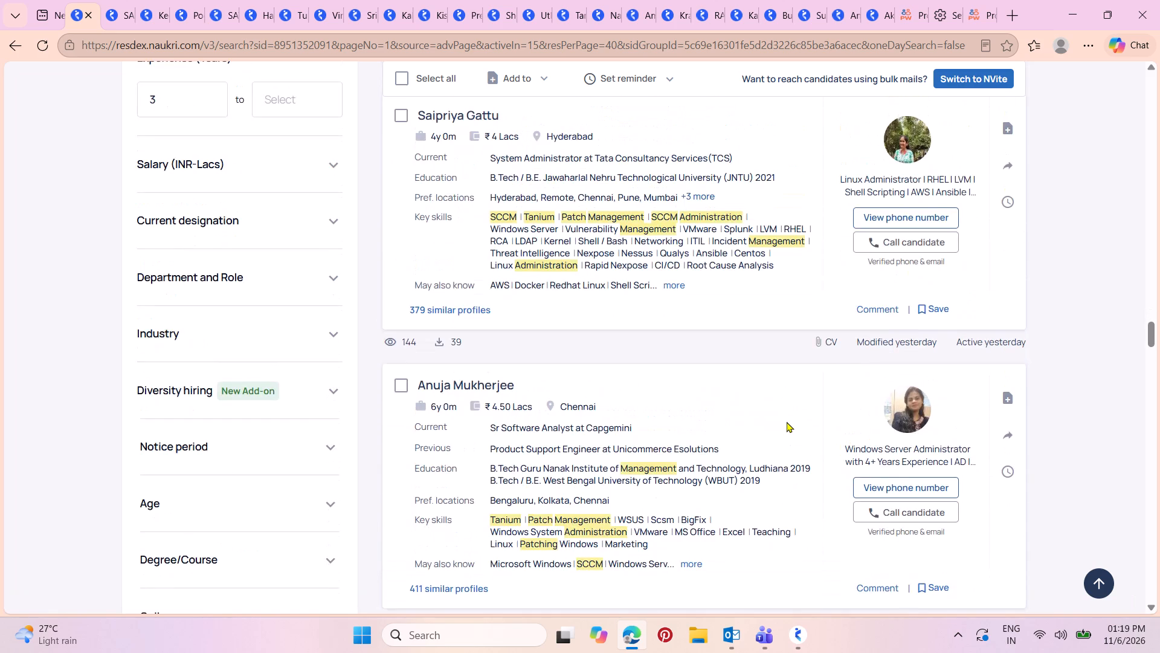
{"action": "scroll", "coordinate": [787, 421], "scroll_direction": "down", "scroll_amount": 1}
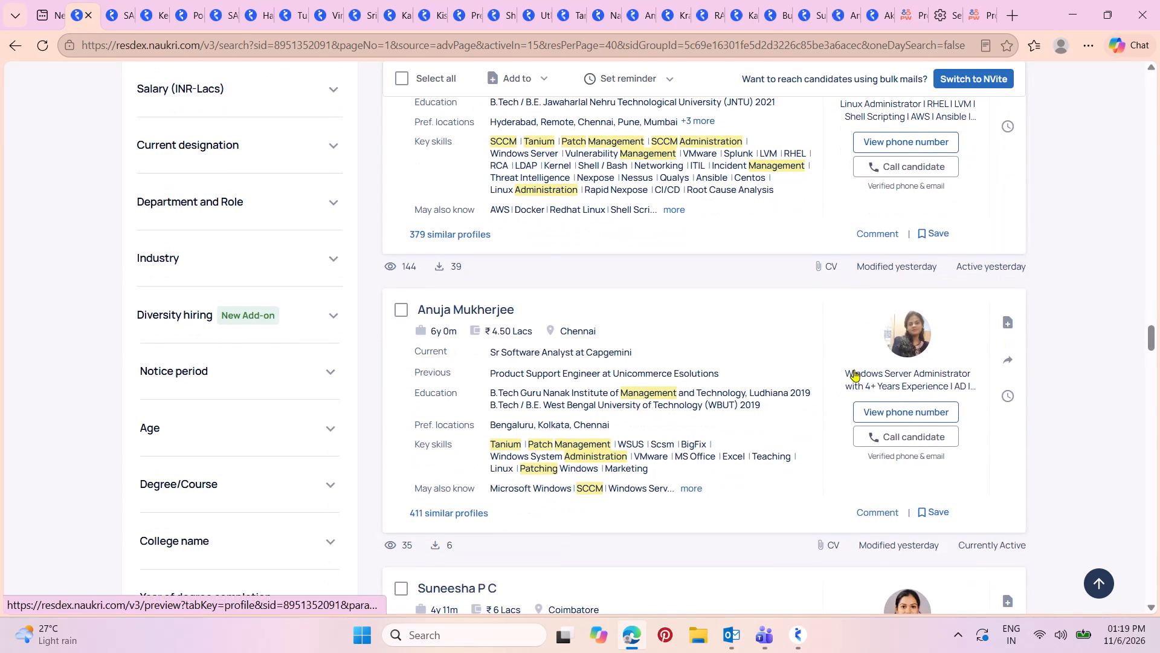
{"action": "scroll", "coordinate": [804, 430], "scroll_direction": "down", "scroll_amount": 4}
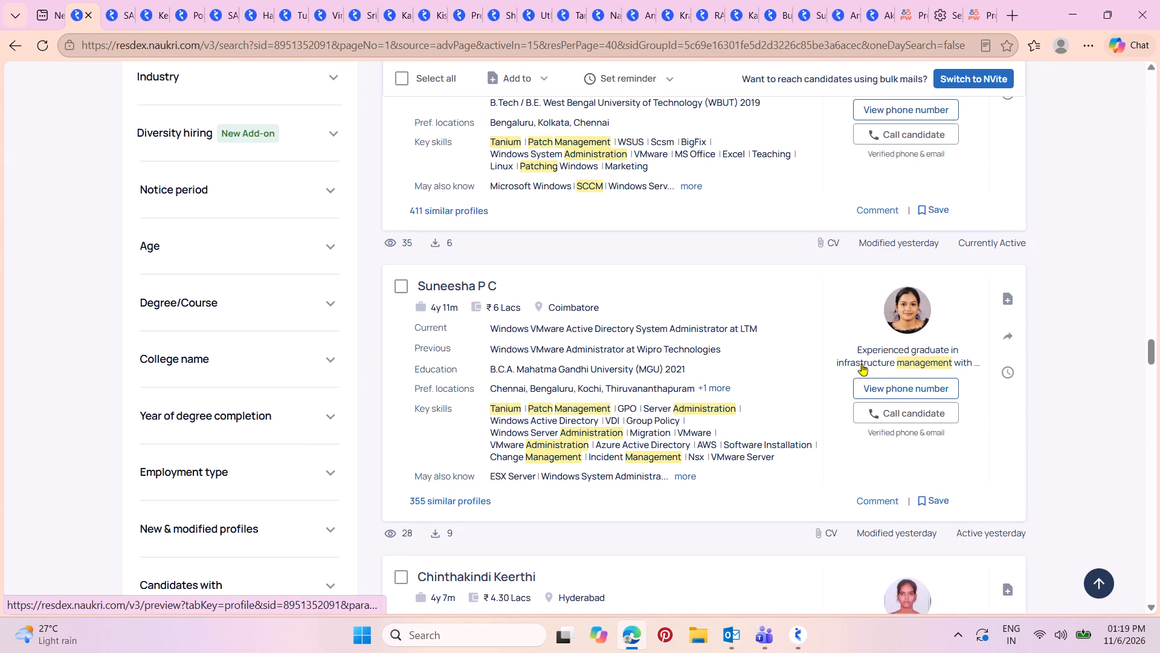
{"action": "scroll", "coordinate": [855, 363], "scroll_direction": "down", "scroll_amount": 4}
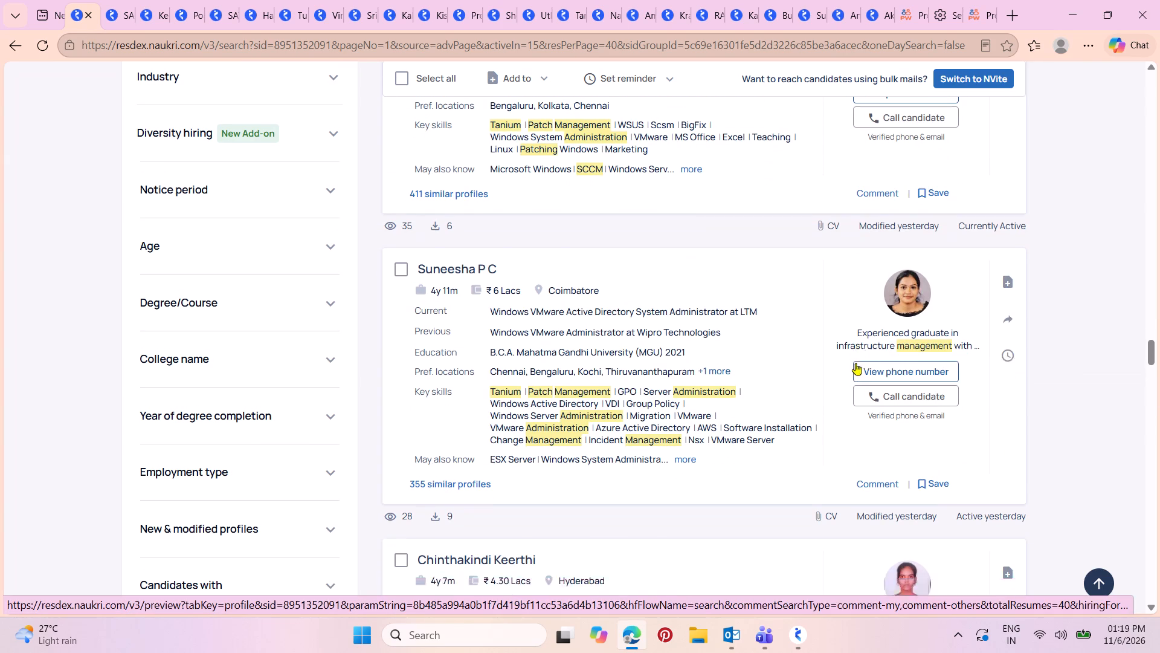
{"action": "scroll", "coordinate": [852, 368], "scroll_direction": "down", "scroll_amount": 4}
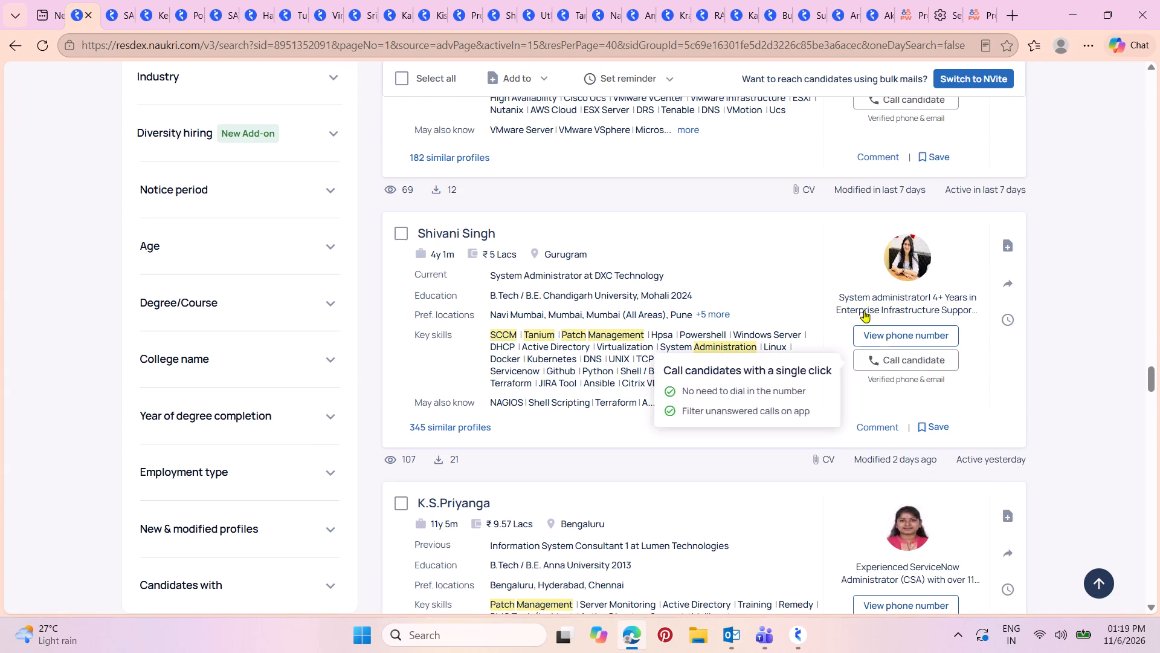
Check further candidate cards and open the comments on the Application packaging Analyst-II candidate at Bank of America.
{"action": "scroll", "coordinate": [777, 411], "scroll_direction": "down", "scroll_amount": 9}
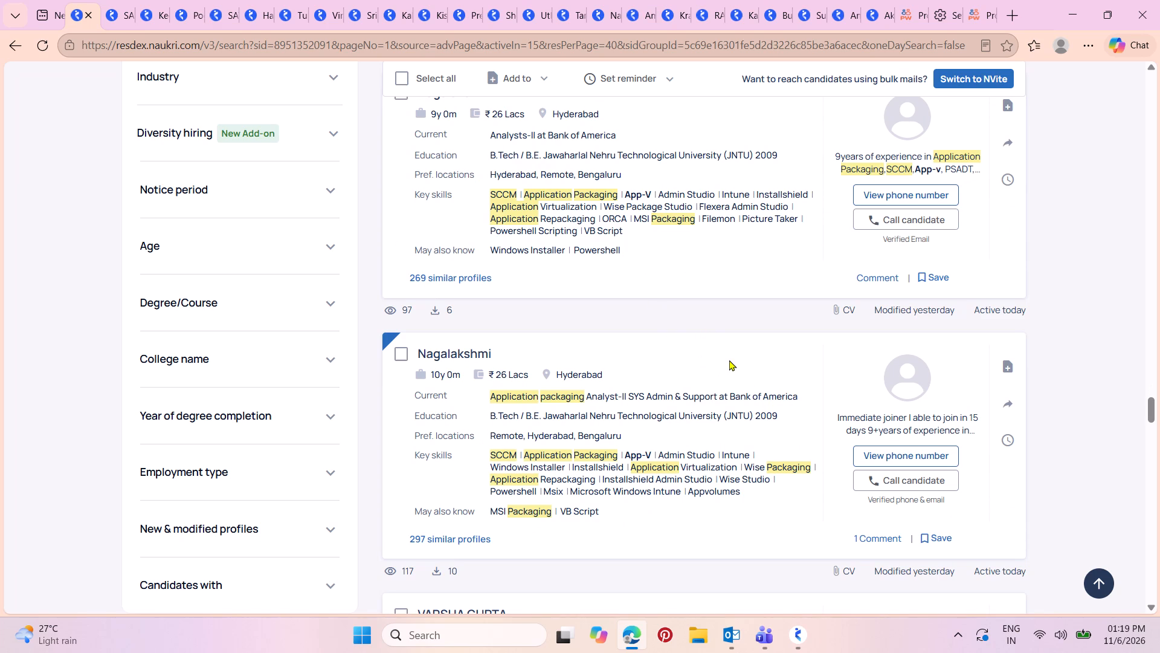
{"action": "scroll", "coordinate": [729, 360], "scroll_direction": "up", "scroll_amount": 2}
{"action": "scroll", "coordinate": [729, 360], "scroll_direction": "down", "scroll_amount": 2}
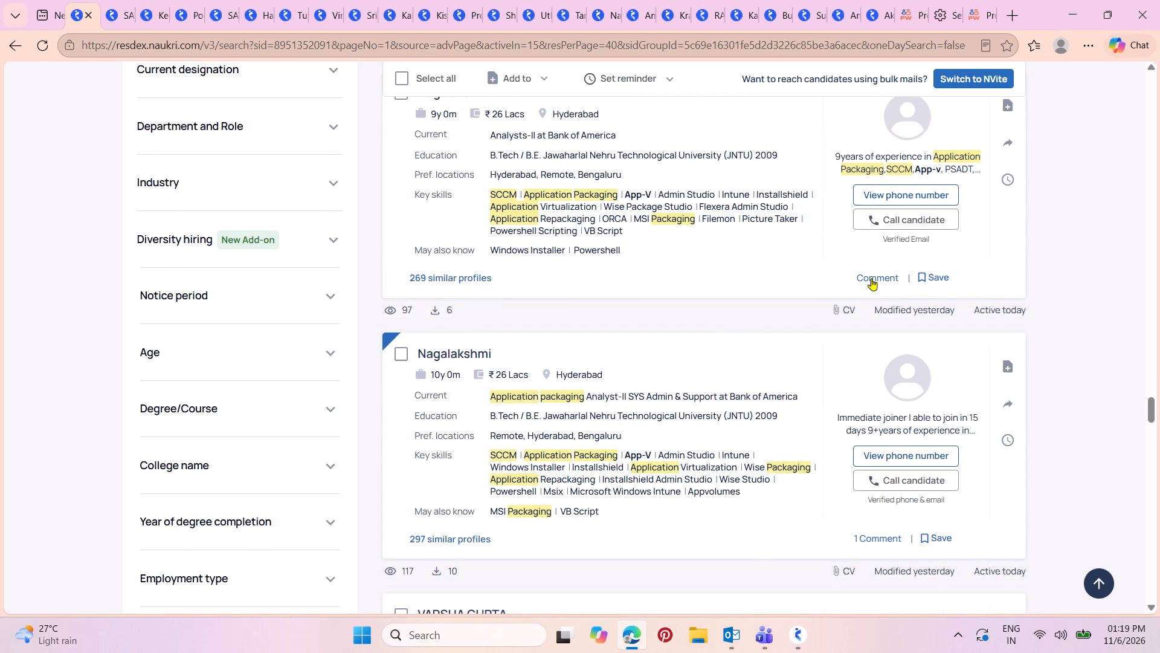
{"action": "scroll", "coordinate": [856, 356], "scroll_direction": "down", "scroll_amount": 3}
{"action": "left_click", "coordinate": [869, 307]}
{"action": "scroll", "coordinate": [802, 386], "scroll_direction": "down", "scroll_amount": 2}
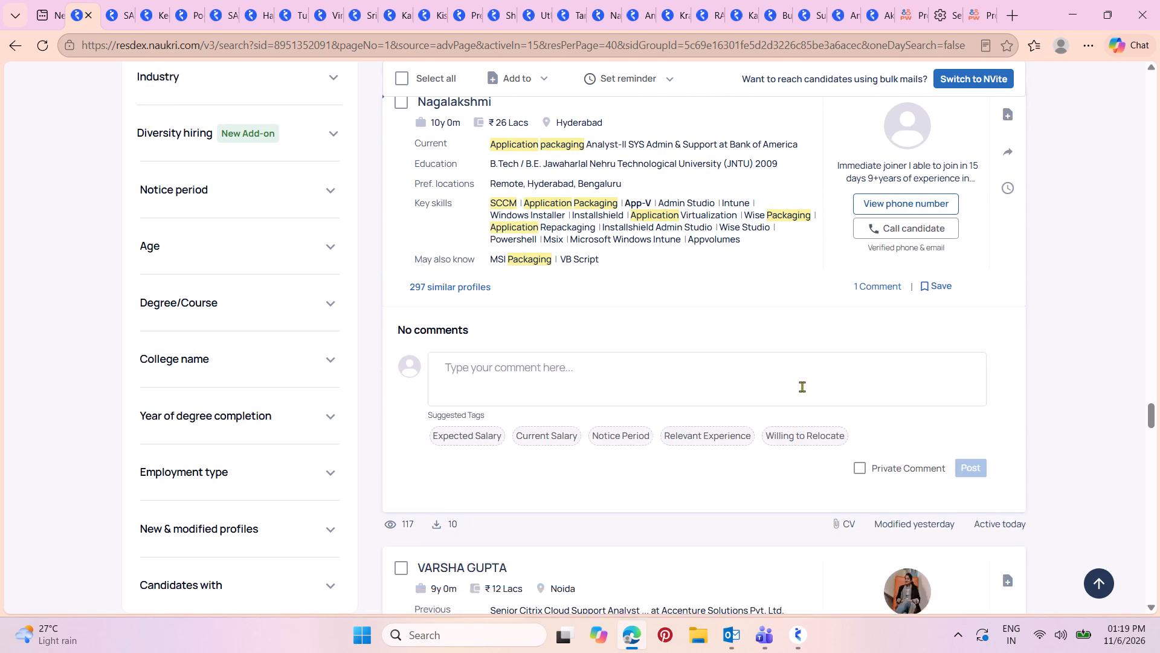
{"action": "scroll", "coordinate": [802, 386], "scroll_direction": "down", "scroll_amount": 1}
{"action": "scroll", "coordinate": [802, 387], "scroll_direction": "up", "scroll_amount": 4}
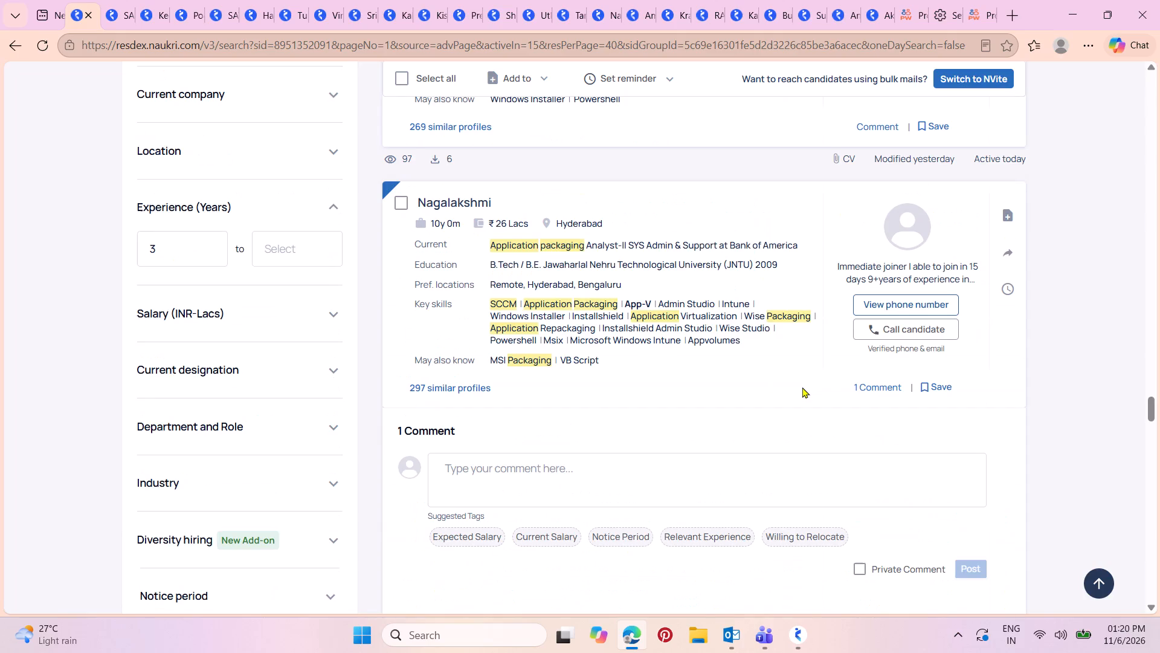
Open the Bank of America Application packaging Analyst-II's full profile and review the work summary, experience and attached CV.
{"action": "left_click", "coordinate": [498, 212]}
{"action": "left_click", "coordinate": [463, 220]}
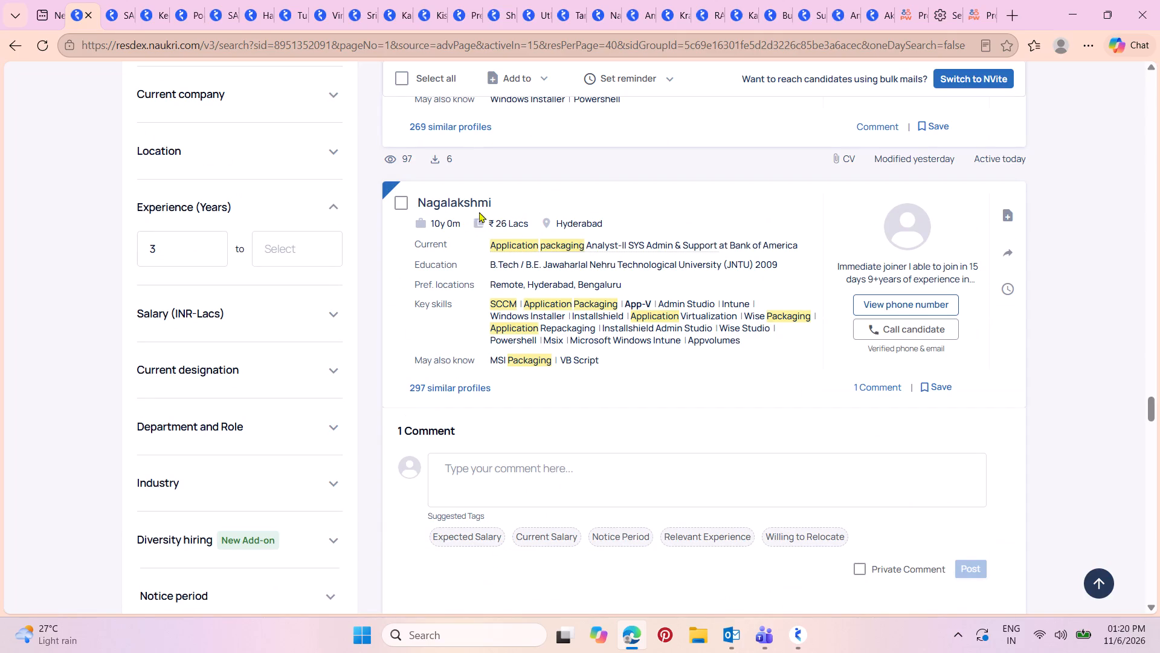
{"action": "left_click", "coordinate": [482, 209]}
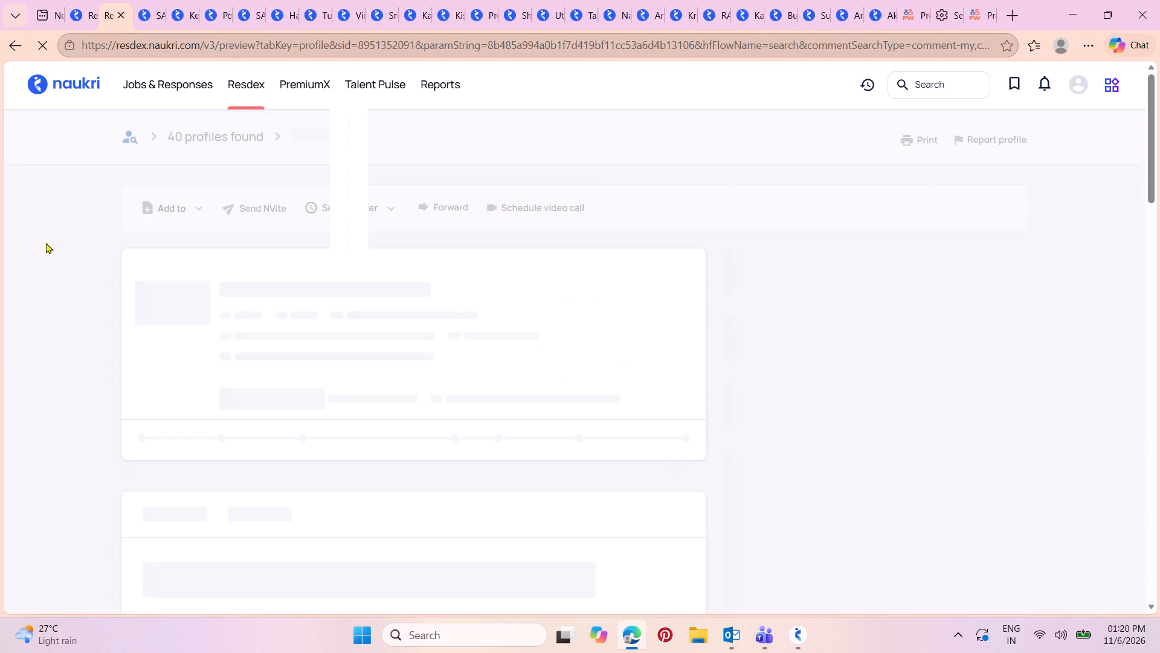
{"action": "scroll", "coordinate": [46, 242], "scroll_direction": "down", "scroll_amount": 11}
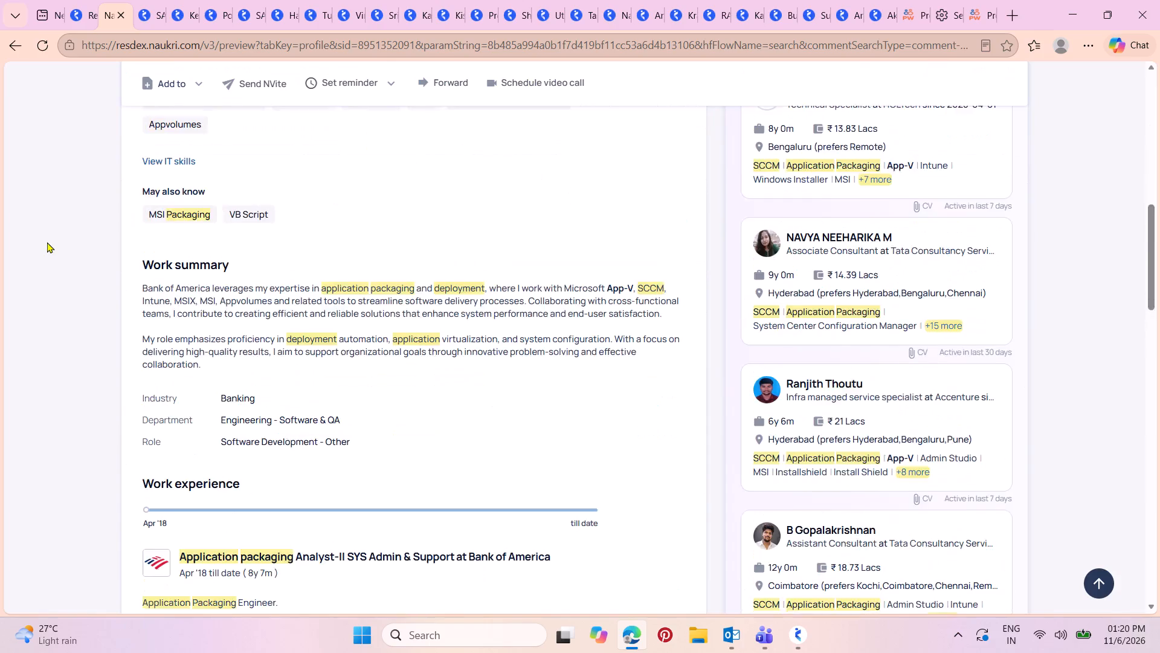
{"action": "scroll", "coordinate": [47, 242], "scroll_direction": "down", "scroll_amount": 16}
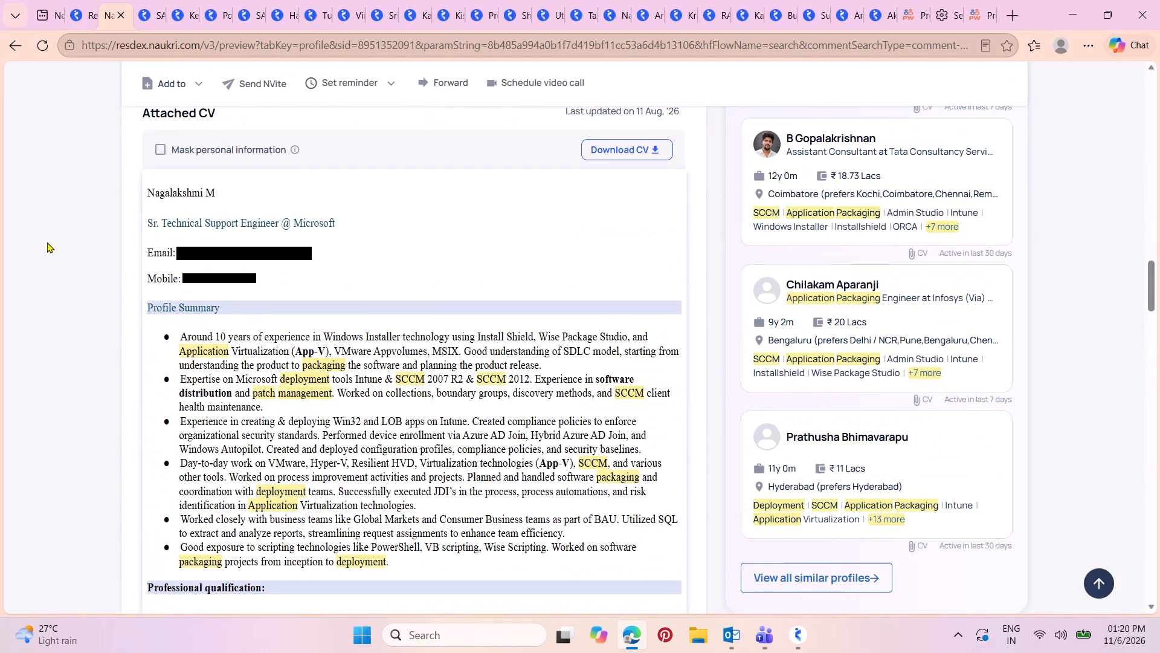
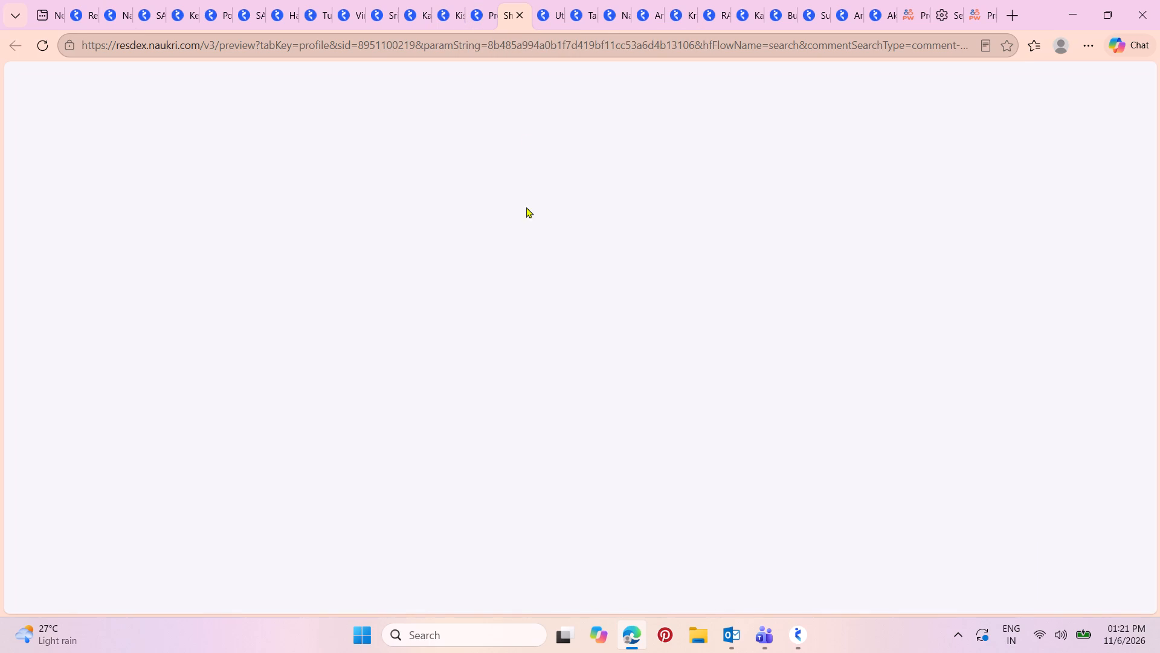
Examine the CVs of the IT Group Consultant and the Cognizant endpoint Tech Lead for SCCM, Tanium, patch management and application packaging experience.
{"action": "scroll", "coordinate": [536, 415], "scroll_direction": "up", "scroll_amount": 18}
{"action": "scroll", "coordinate": [540, 433], "scroll_direction": "up", "scroll_amount": 10}
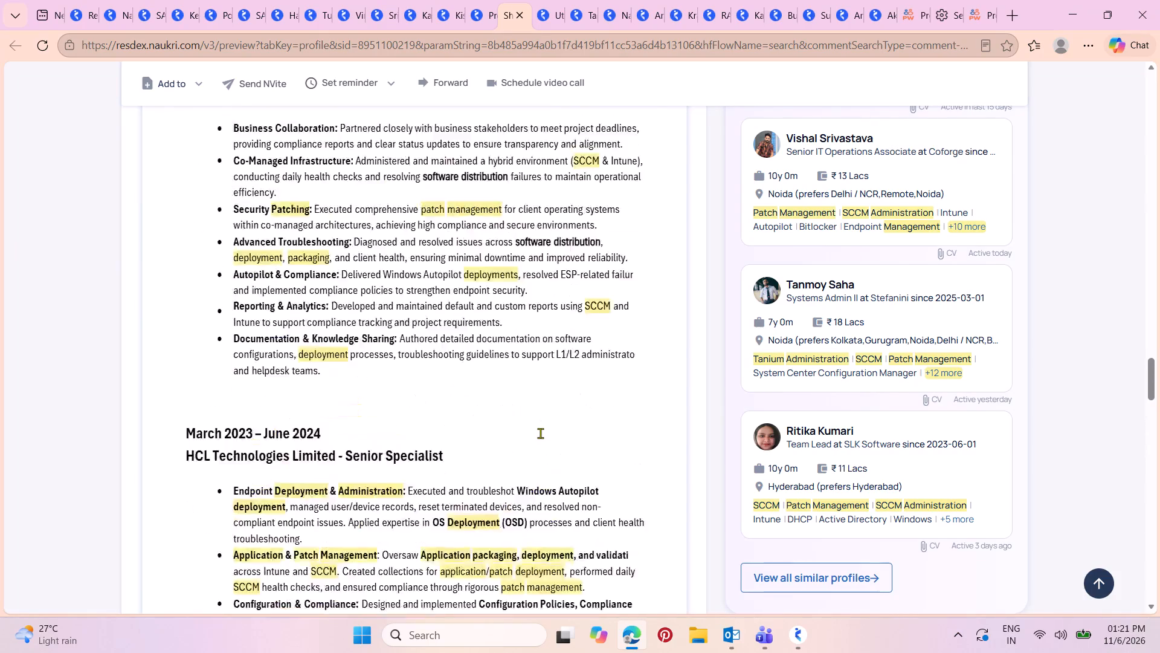
{"action": "scroll", "coordinate": [540, 433], "scroll_direction": "up", "scroll_amount": 13}
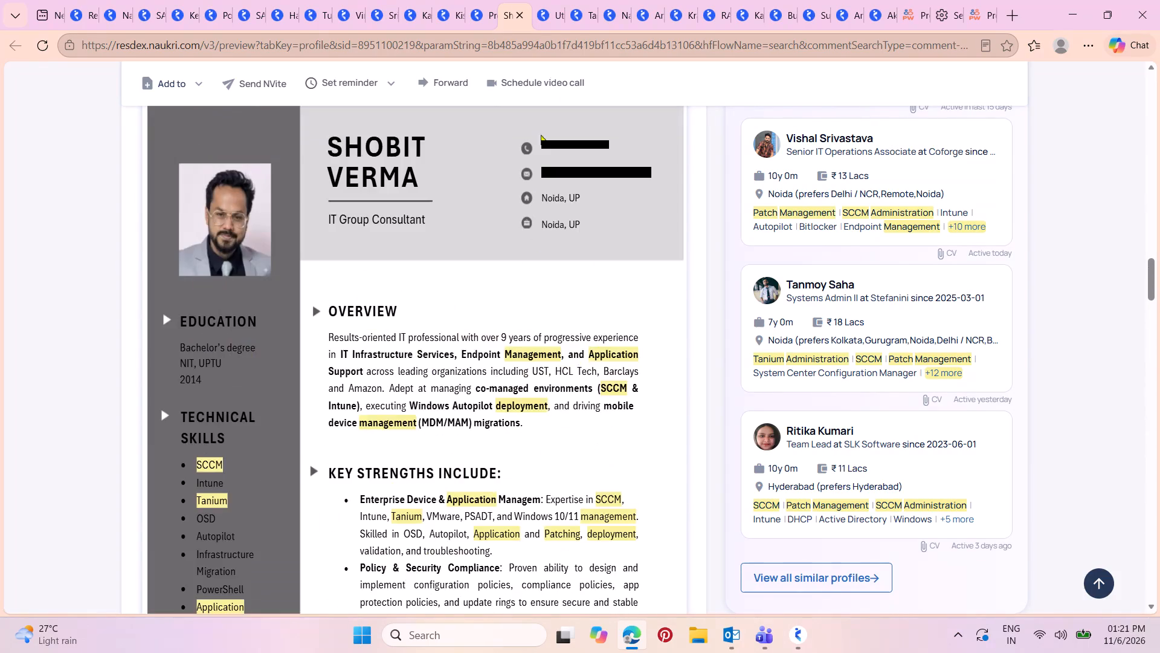
{"action": "left_click", "coordinate": [559, 15]}
{"action": "scroll", "coordinate": [665, 386], "scroll_direction": "up", "scroll_amount": 4}
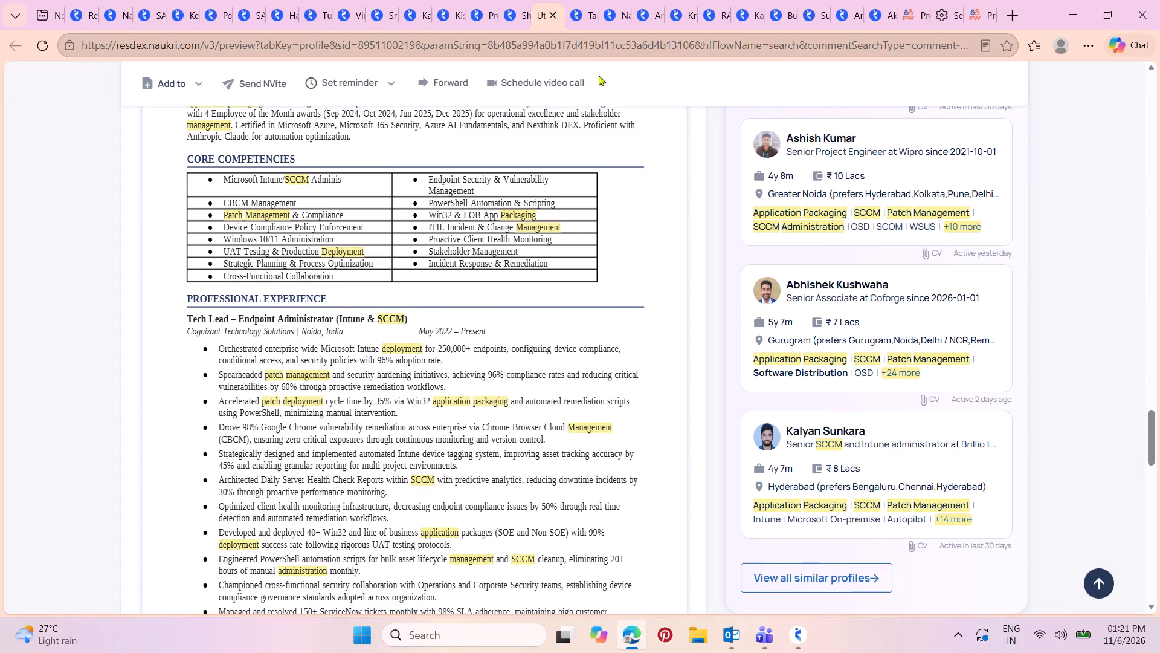
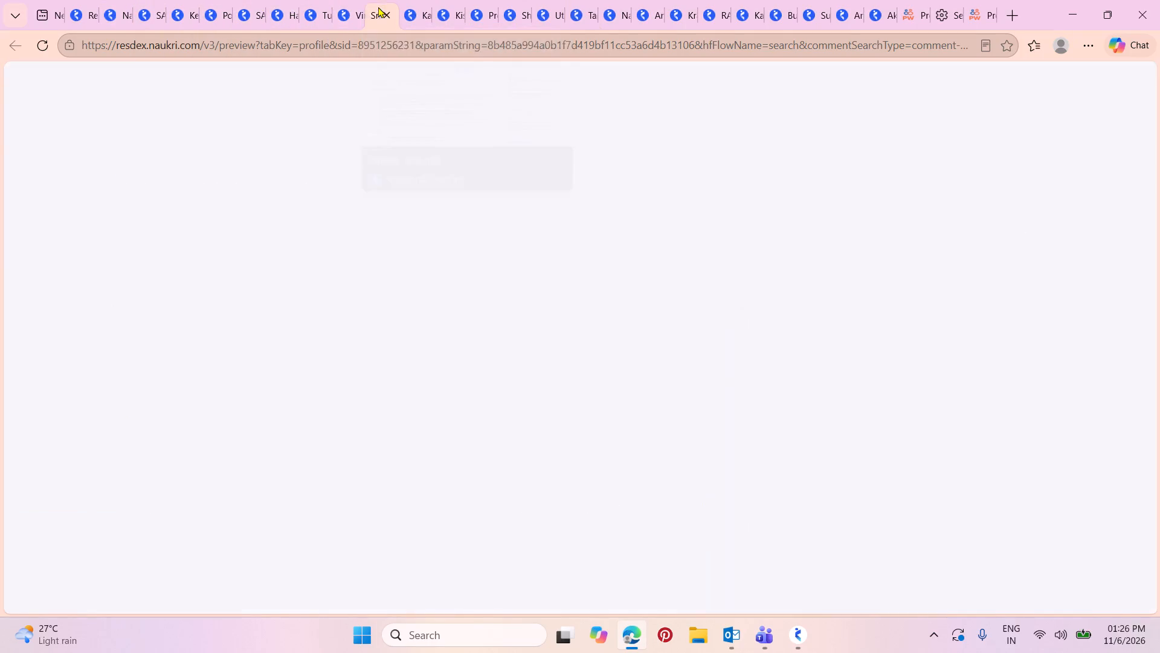
{"action": "scroll", "coordinate": [156, 218], "scroll_direction": "down", "scroll_amount": 3}
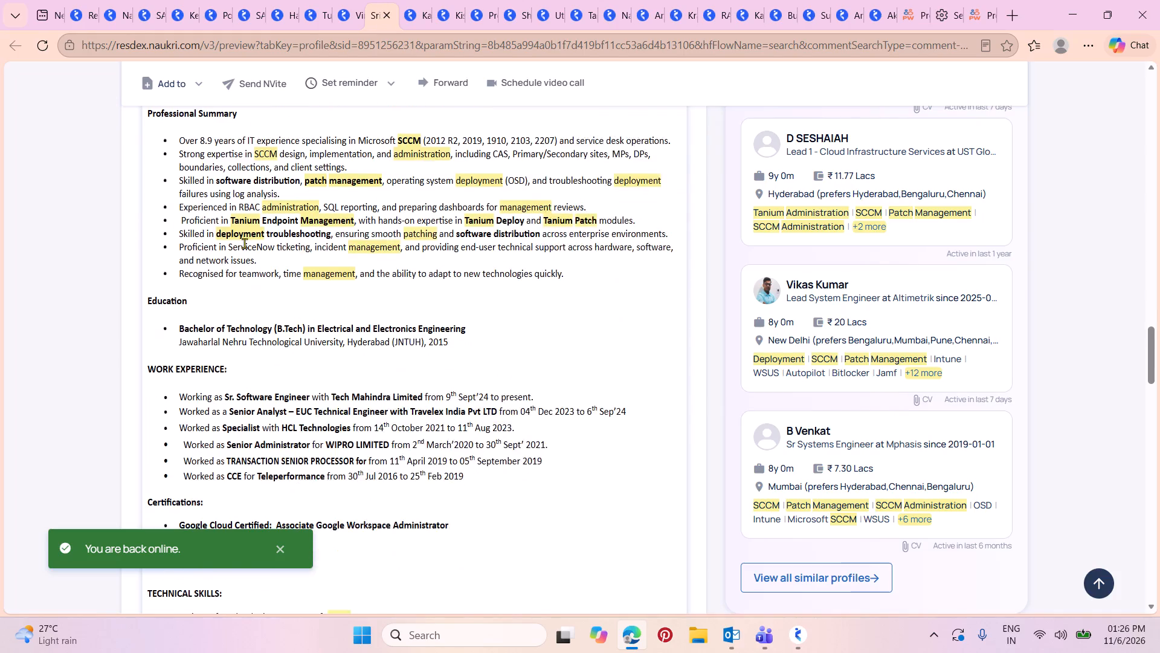
{"action": "scroll", "coordinate": [260, 251], "scroll_direction": "up", "scroll_amount": 2}
{"action": "left_click", "coordinate": [260, 192]}
{"action": "scroll", "coordinate": [317, 275], "scroll_direction": "down", "scroll_amount": 2}
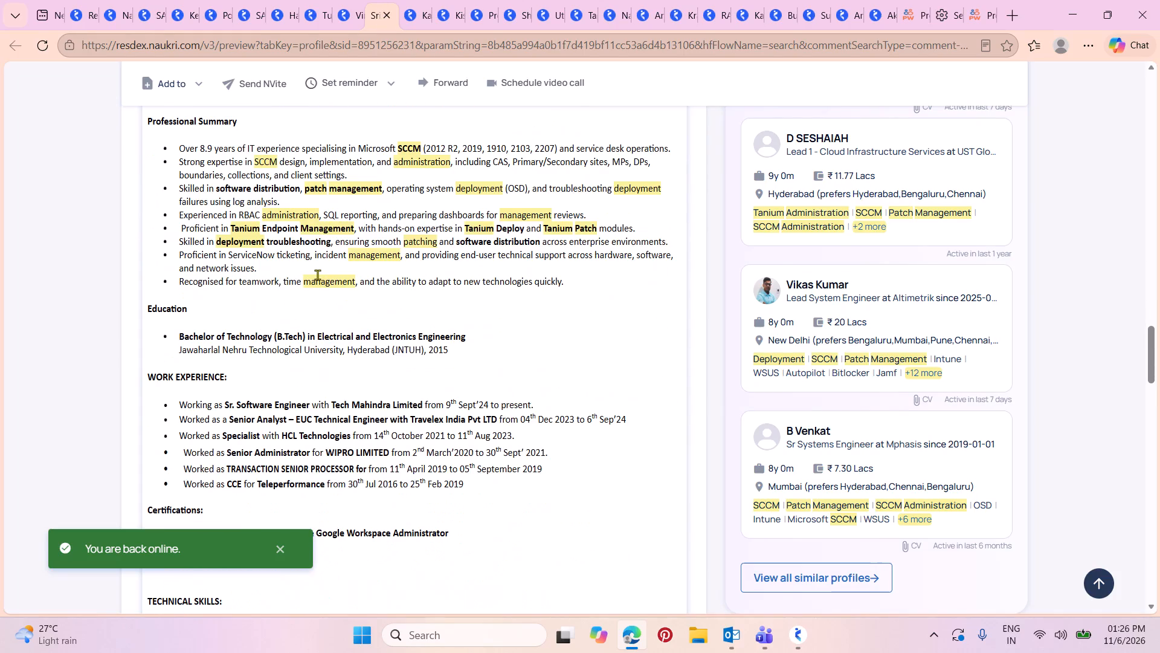
{"action": "scroll", "coordinate": [317, 275], "scroll_direction": "up", "scroll_amount": 5}
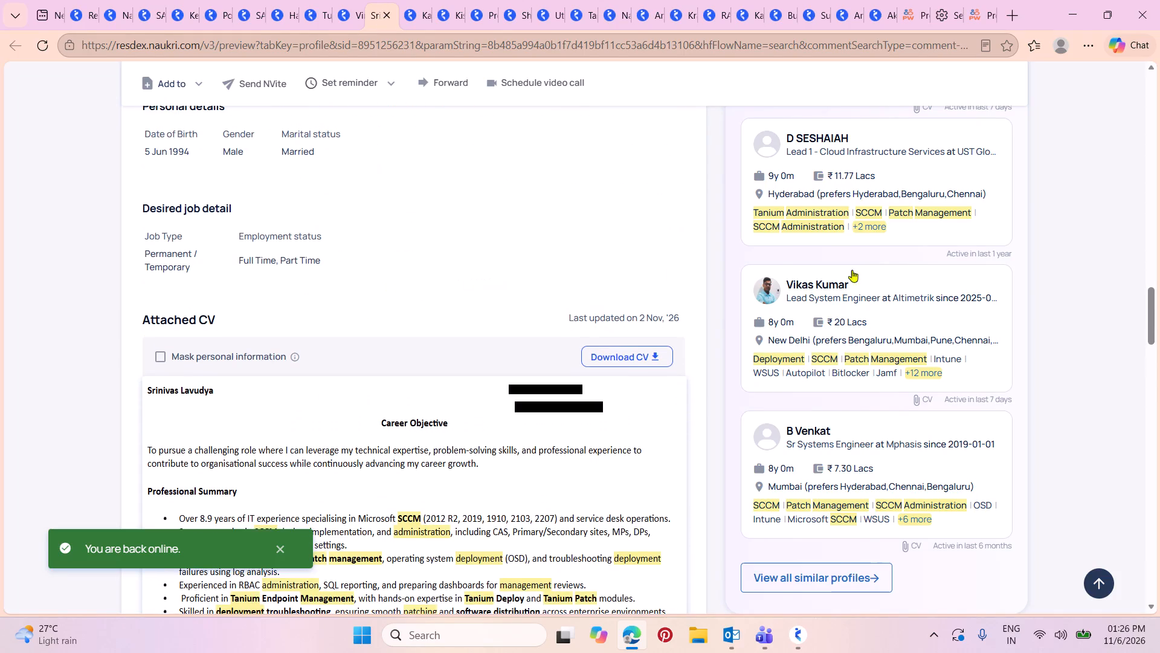
{"action": "left_click_drag", "start_coordinate": [1153, 333], "coordinate": [1159, 99]}
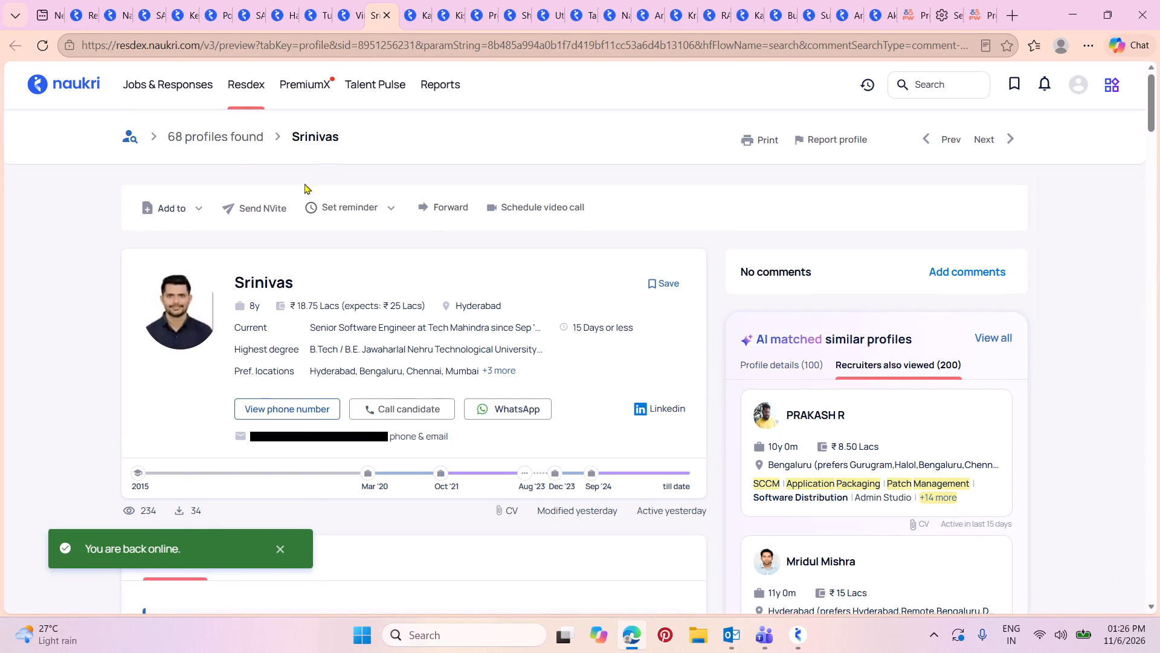
{"action": "scroll", "coordinate": [584, 342], "scroll_direction": "down", "scroll_amount": 3}
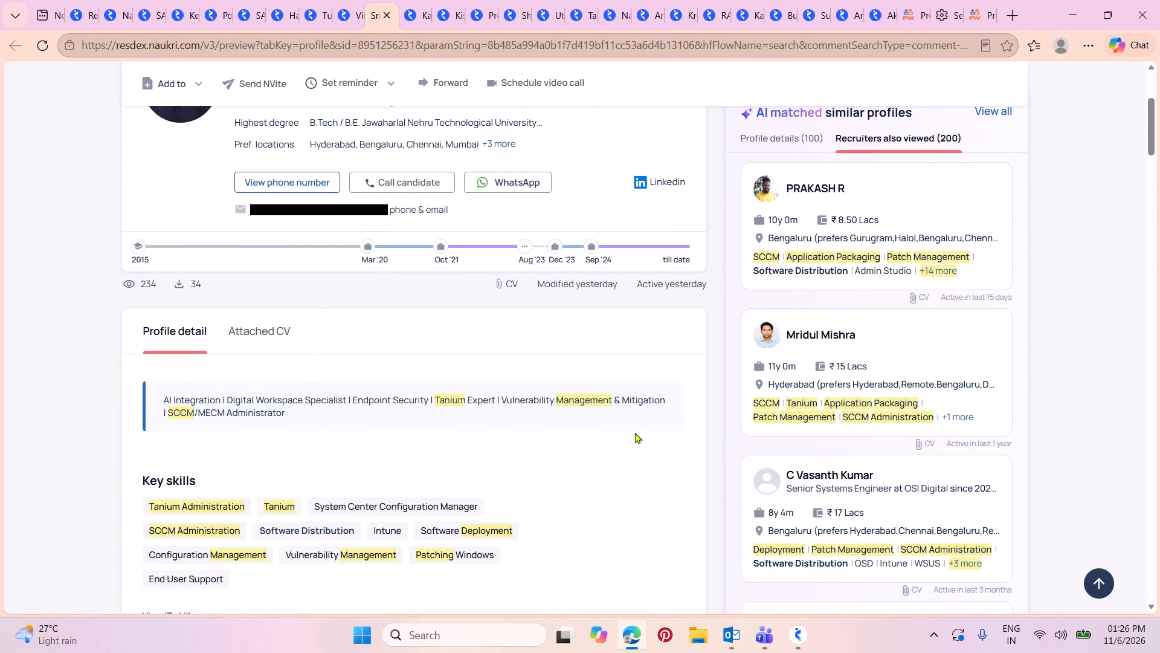
{"action": "scroll", "coordinate": [627, 432], "scroll_direction": "down", "scroll_amount": 1}
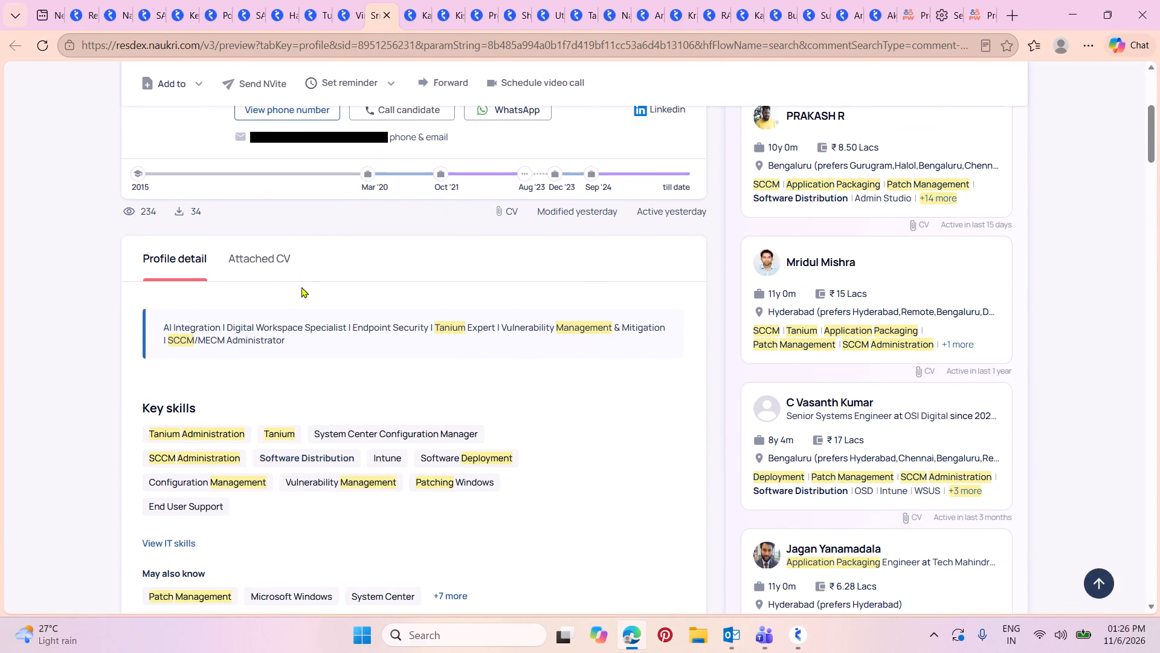
{"action": "left_click", "coordinate": [259, 249]}
{"action": "scroll", "coordinate": [83, 312], "scroll_direction": "down", "scroll_amount": 4}
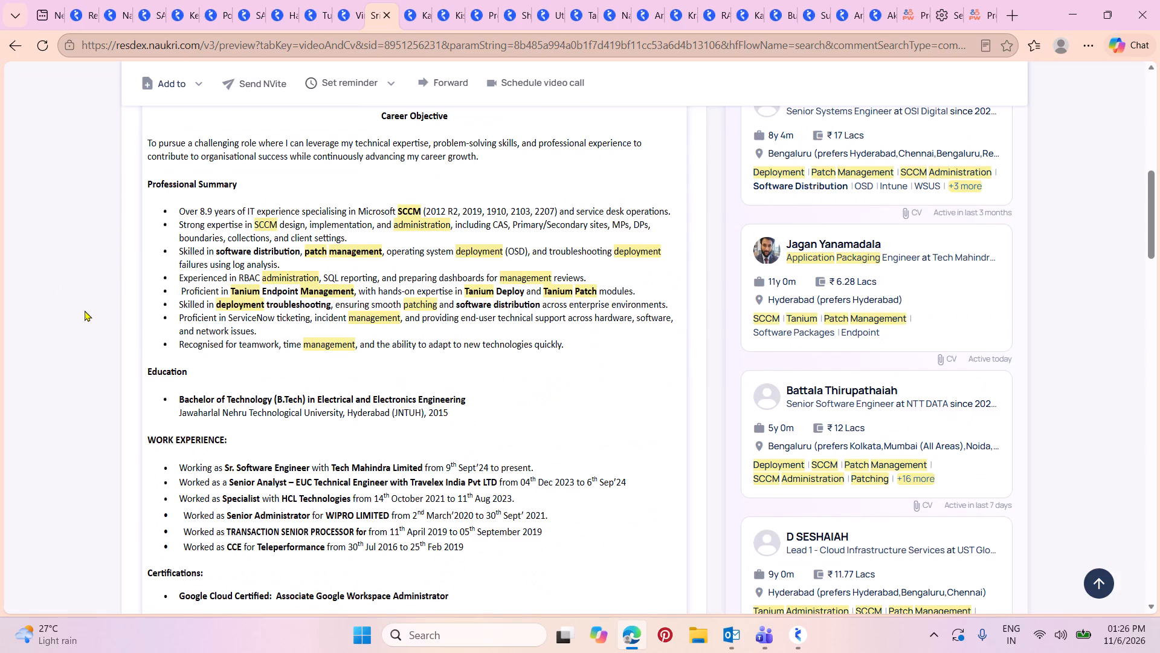
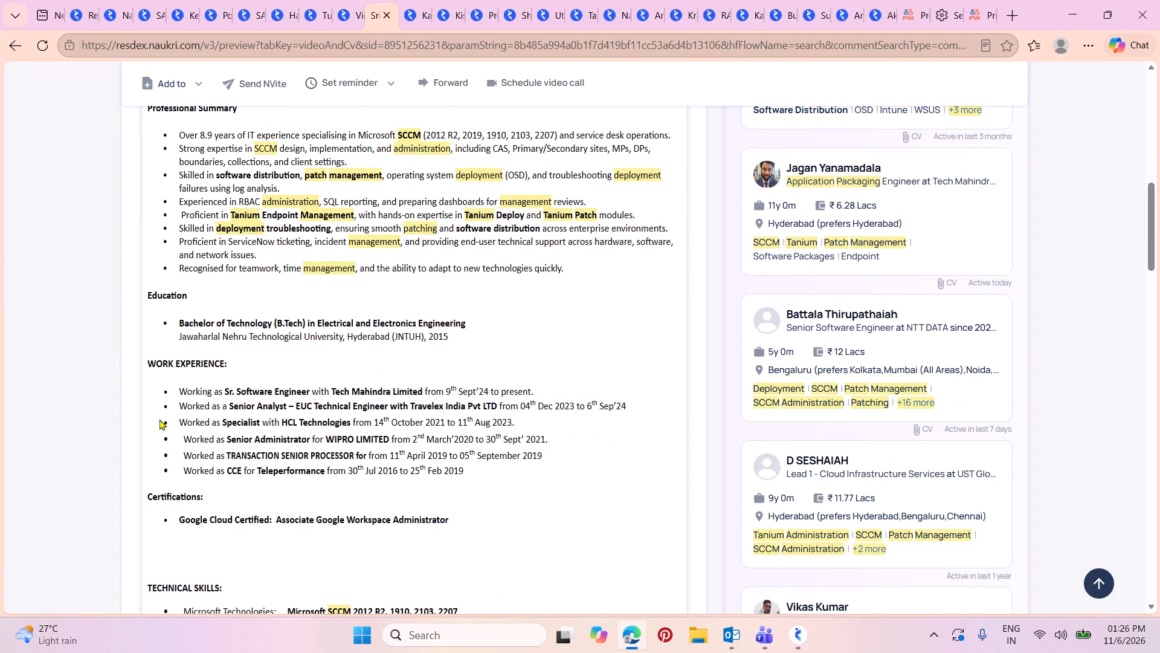
Return from the Tech Mahindra candidate's CV to the Resdex search results and look back over the earlier candidates.
{"action": "scroll", "coordinate": [176, 364], "scroll_direction": "up", "scroll_amount": 2}
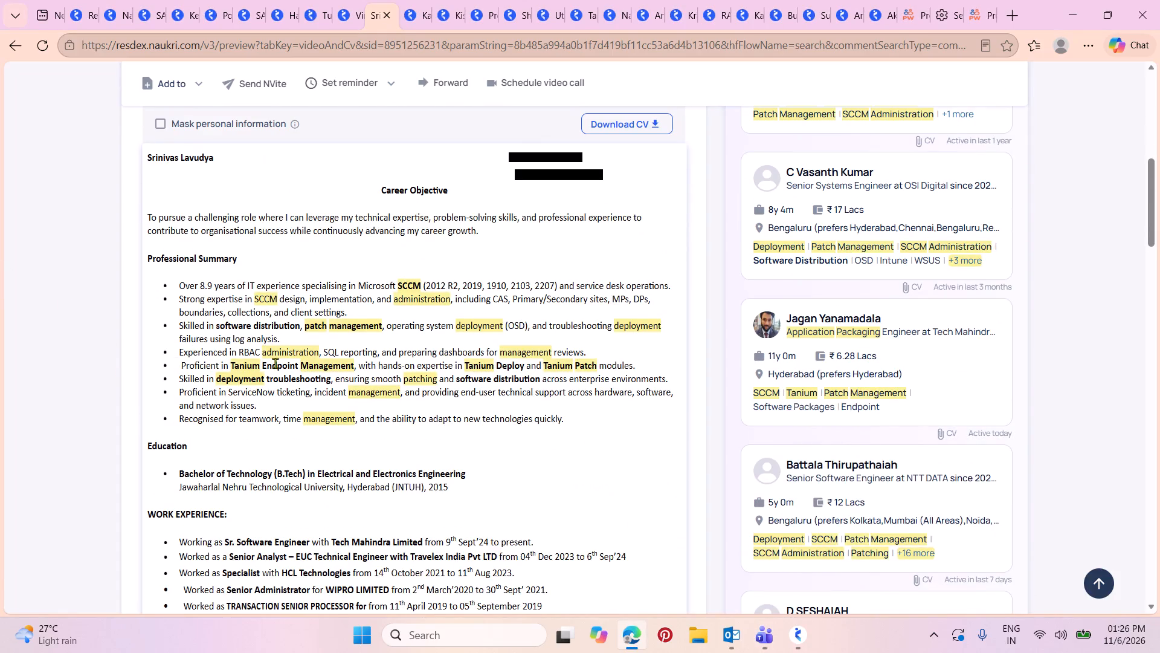
{"action": "left_click", "coordinate": [94, 5]}
{"action": "scroll", "coordinate": [804, 366], "scroll_direction": "up", "scroll_amount": 8}
{"action": "scroll", "coordinate": [888, 402], "scroll_direction": "up", "scroll_amount": 3}
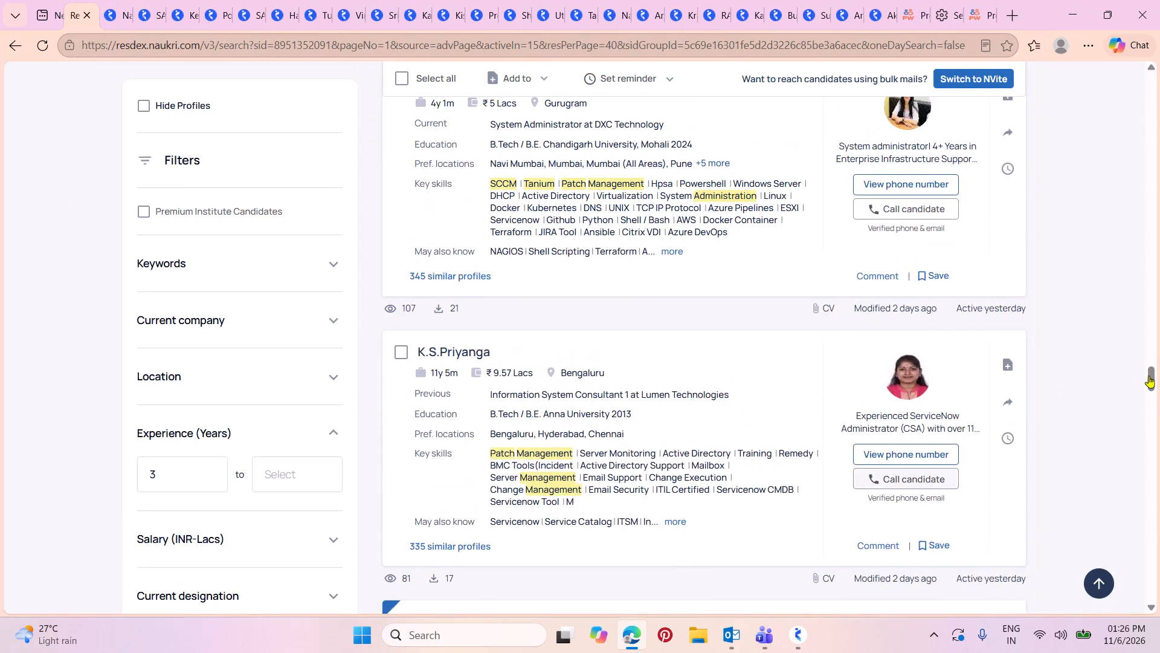
Reopen the current candidate search for modification and change the diversity gender filter to Male candidates.
{"action": "left_click_drag", "start_coordinate": [1154, 385], "coordinate": [1159, 156]}
{"action": "left_click_drag", "start_coordinate": [1156, 401], "coordinate": [1159, 93]}
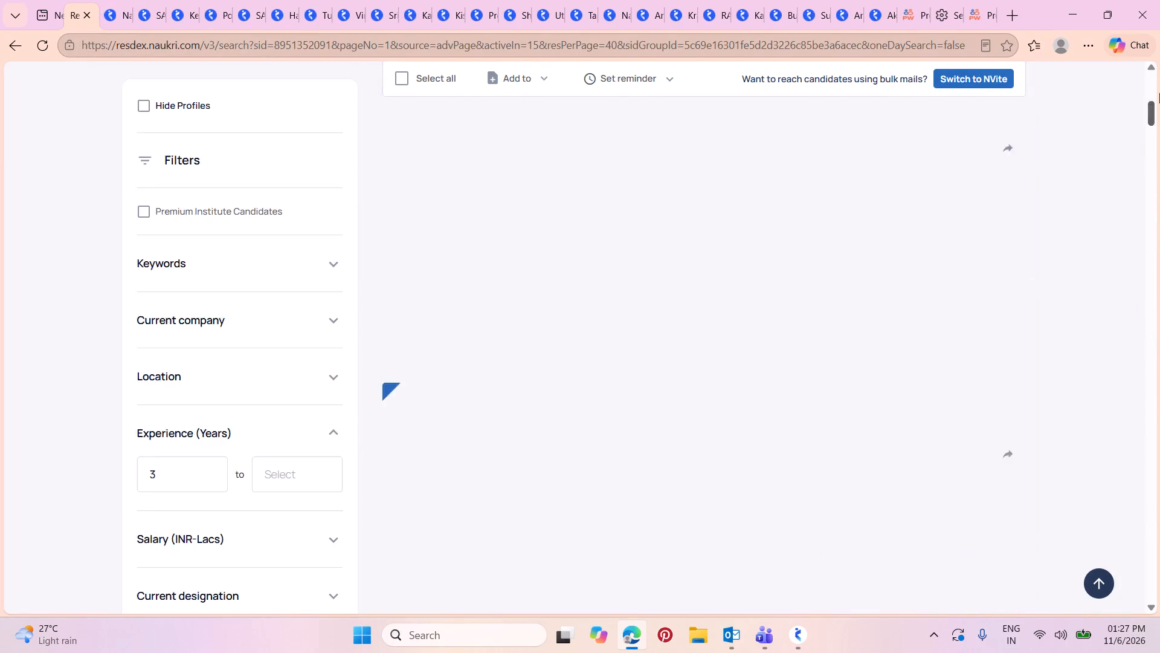
{"action": "left_click_drag", "start_coordinate": [1159, 93], "coordinate": [1159, 61]}
{"action": "left_click", "coordinate": [731, 141]}
{"action": "scroll", "coordinate": [245, 388], "scroll_direction": "down", "scroll_amount": 4}
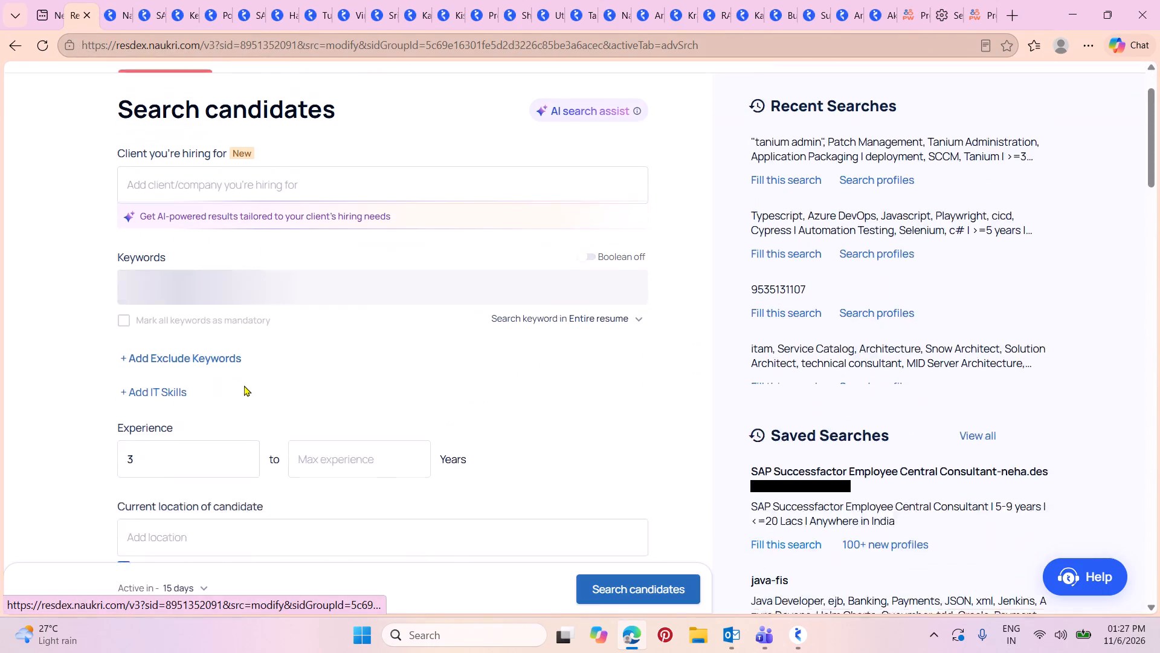
{"action": "scroll", "coordinate": [244, 385], "scroll_direction": "down", "scroll_amount": 20}
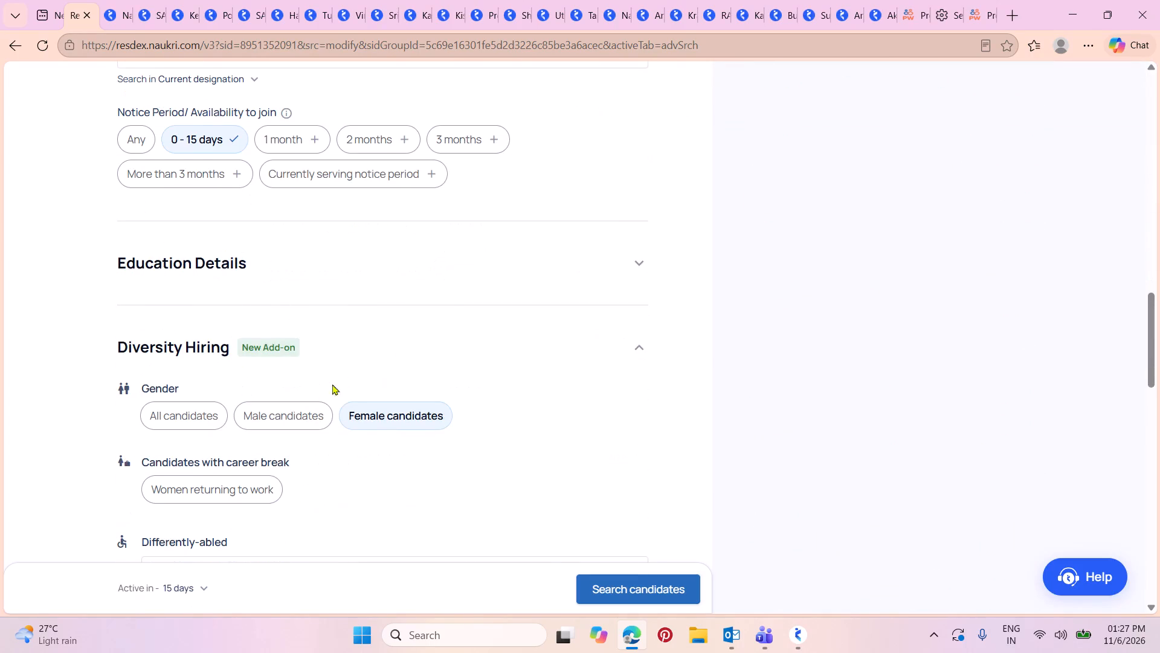
{"action": "left_click", "coordinate": [270, 422]}
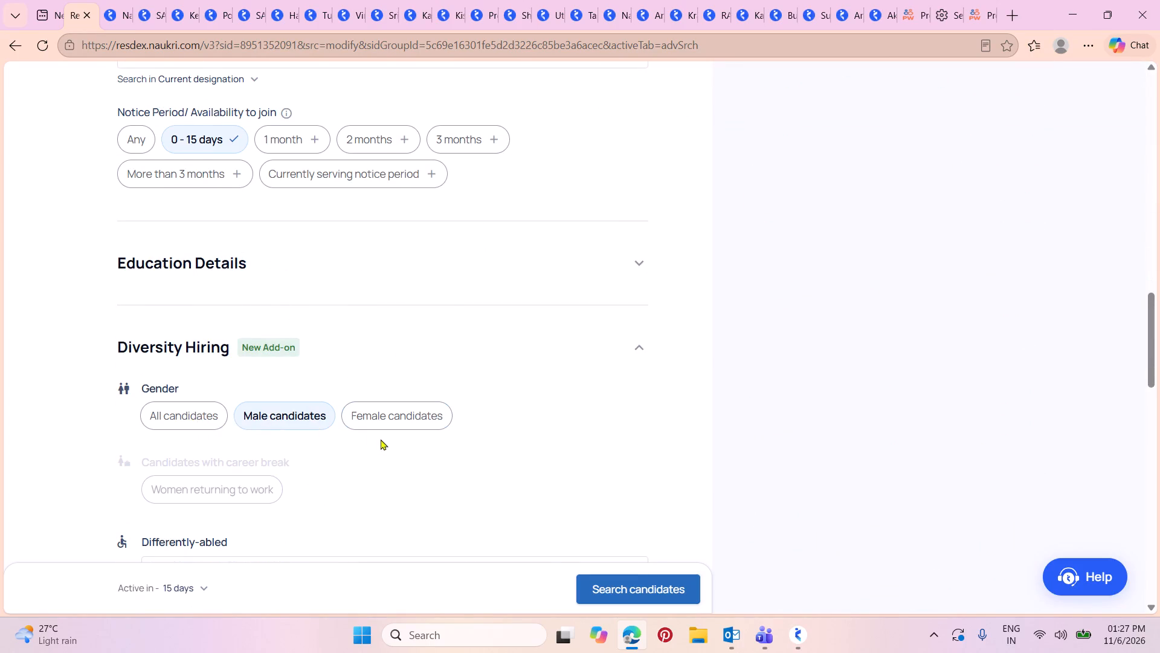
Remove the mandatory marking from all search keywords, making deployment, SCCM and Tanium optional.
{"action": "scroll", "coordinate": [383, 440], "scroll_direction": "up", "scroll_amount": 16}
{"action": "double_click", "coordinate": [128, 394]}
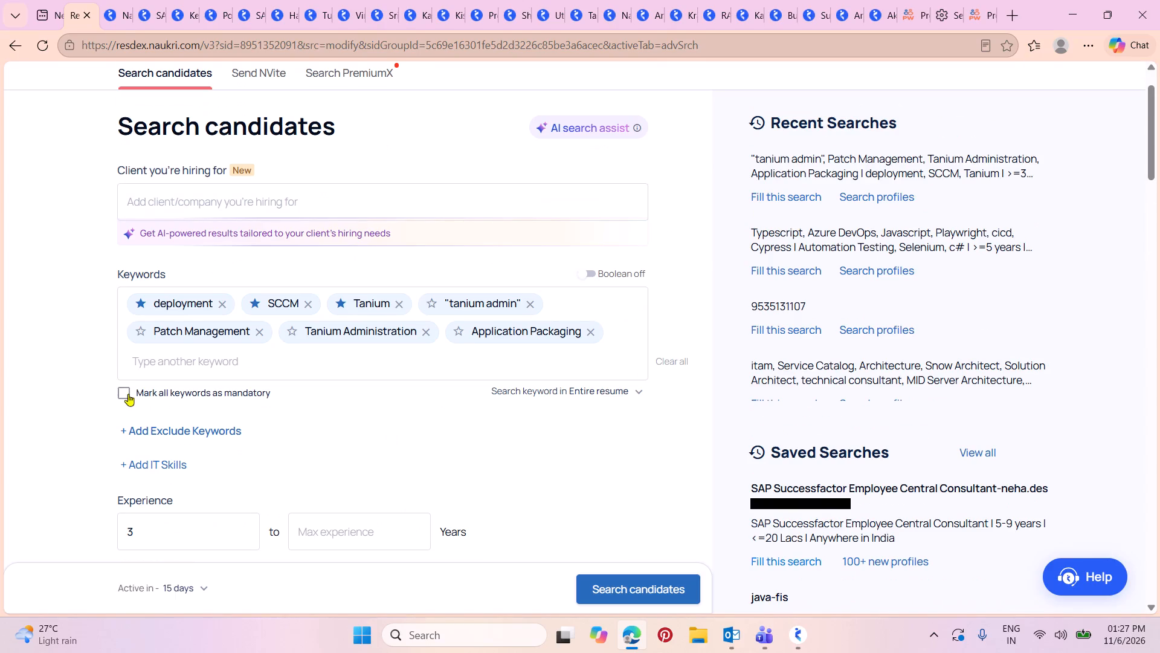
Add "Currently serving notice period" to the notice period criteria alongside 0 - 15 days, and look over the search keywords.
{"action": "scroll", "coordinate": [130, 395], "scroll_direction": "down", "scroll_amount": 17}
{"action": "scroll", "coordinate": [319, 444], "scroll_direction": "down", "scroll_amount": 5}
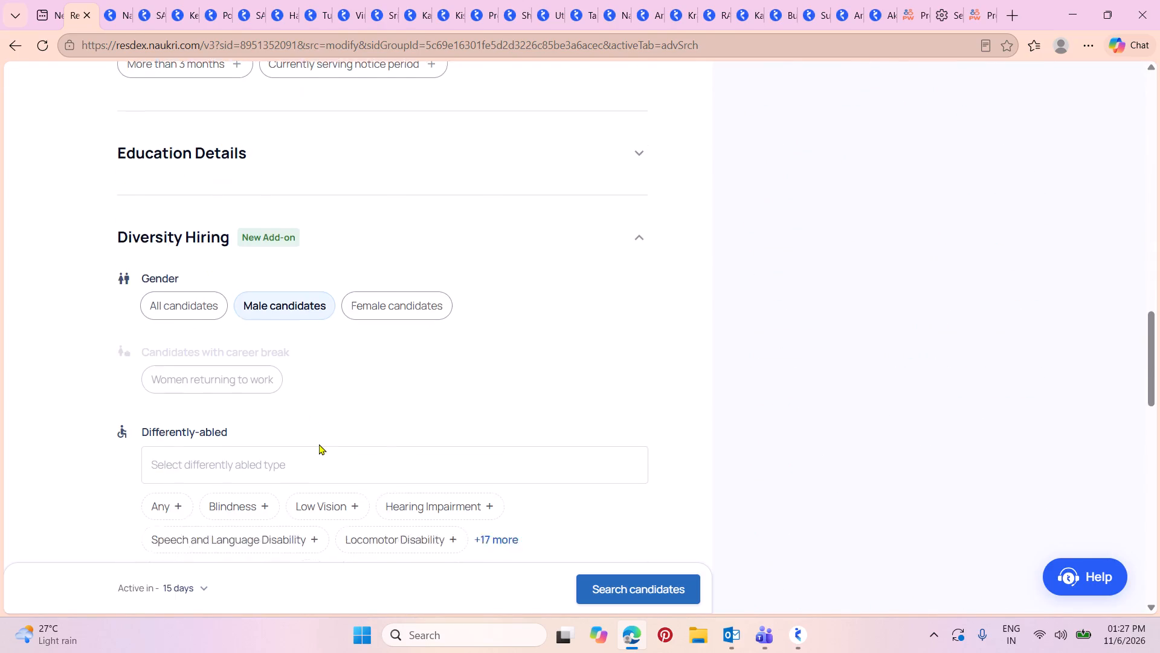
{"action": "scroll", "coordinate": [323, 440], "scroll_direction": "down", "scroll_amount": 7}
{"action": "scroll", "coordinate": [310, 426], "scroll_direction": "up", "scroll_amount": 7}
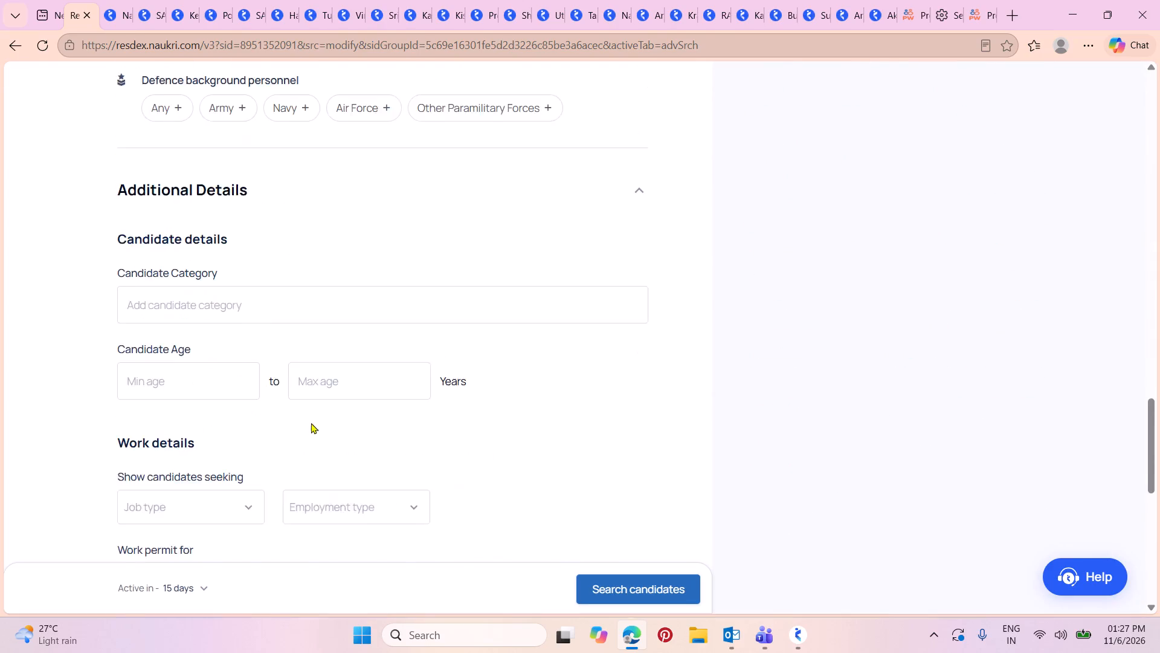
{"action": "scroll", "coordinate": [311, 423], "scroll_direction": "up", "scroll_amount": 9}
{"action": "left_click", "coordinate": [334, 407]}
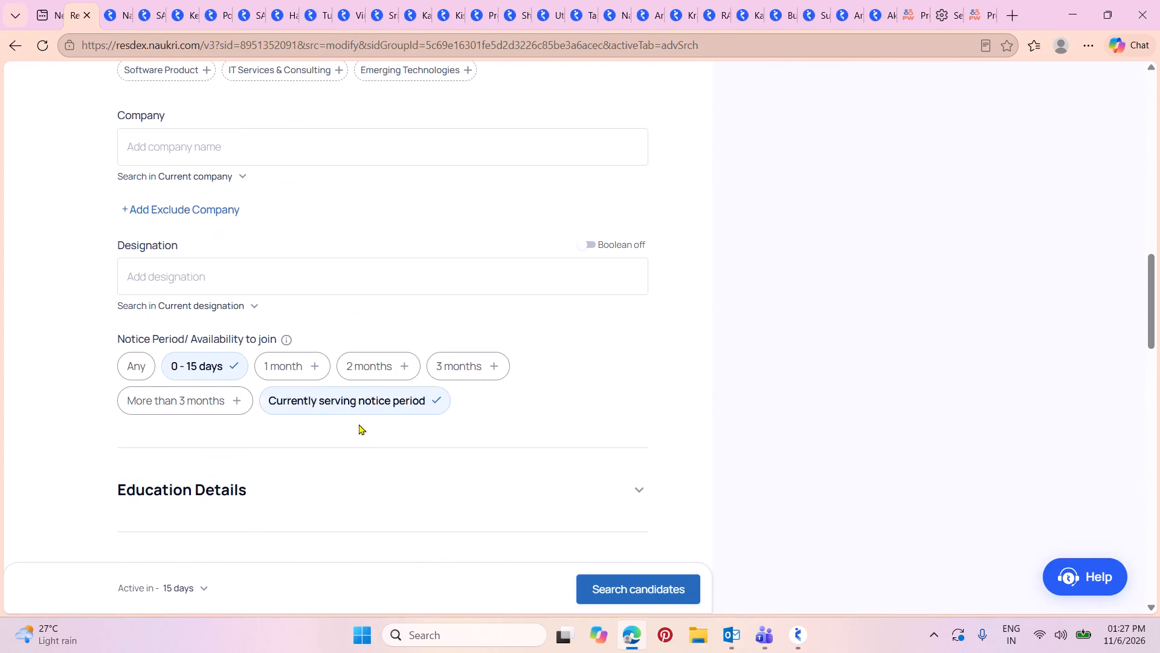
{"action": "scroll", "coordinate": [370, 427], "scroll_direction": "up", "scroll_amount": 17}
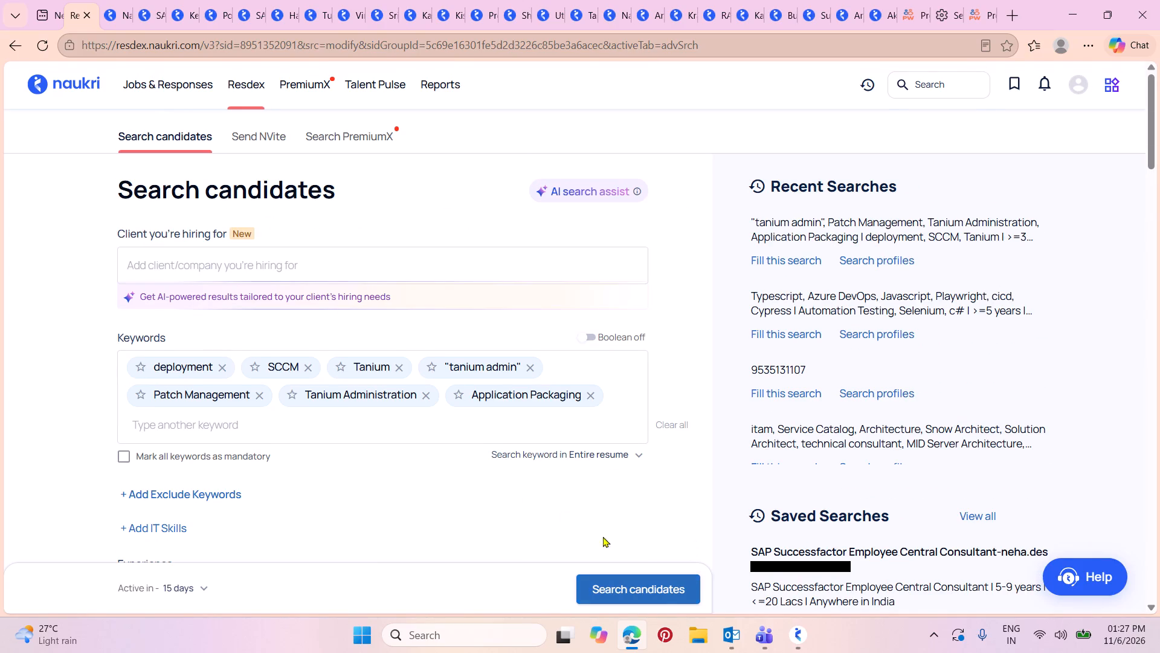
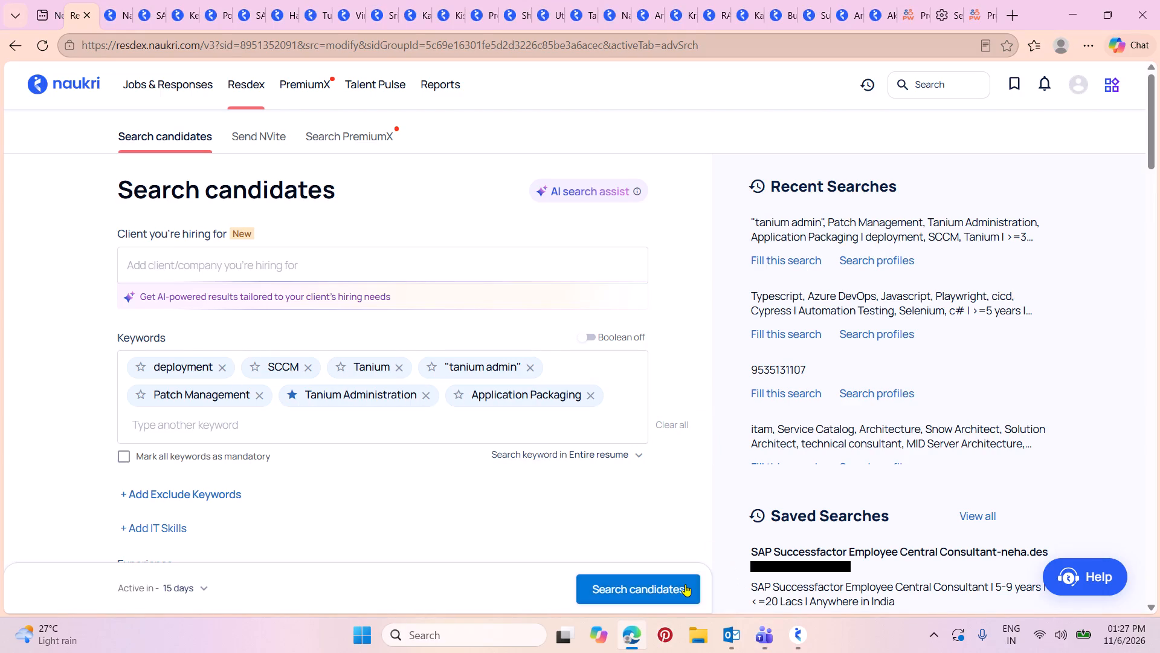
Run the candidate search with Tanium Administration as the only mandatory keyword, and reopen its criteria for modification.
{"action": "left_click", "coordinate": [685, 584]}
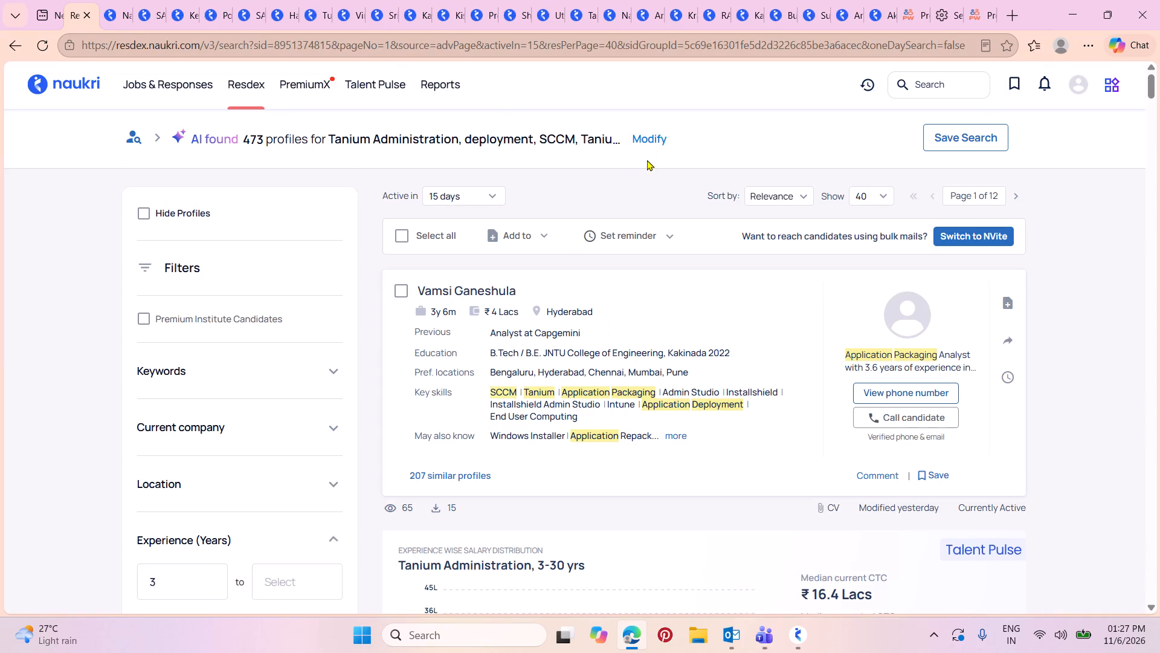
{"action": "left_click", "coordinate": [655, 138]}
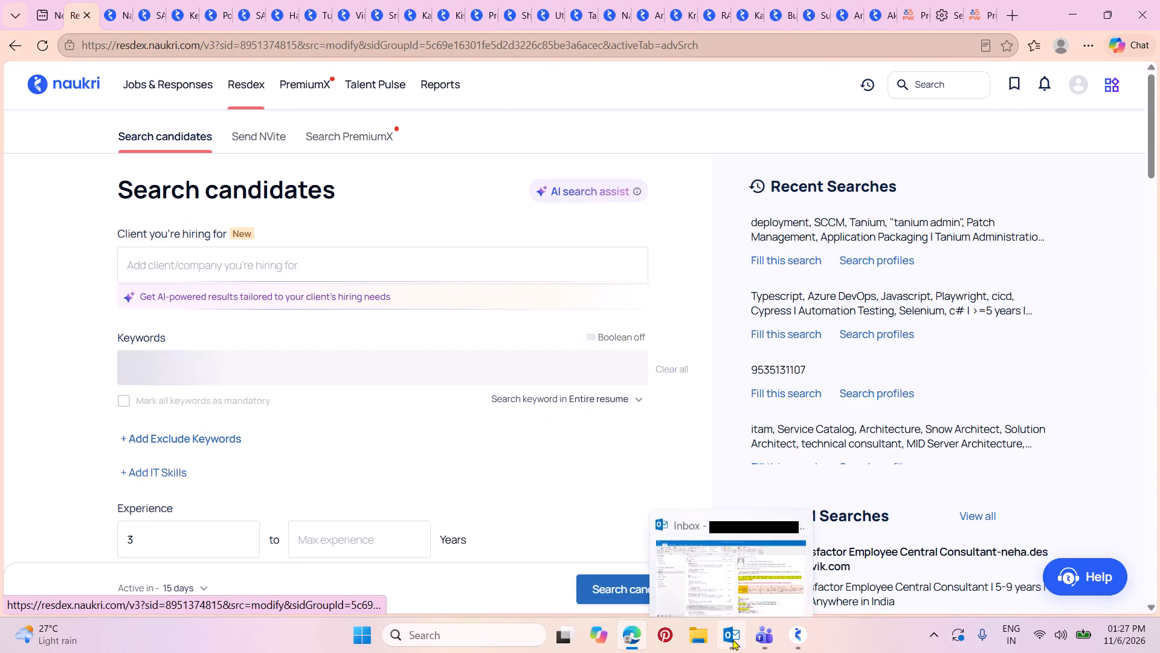
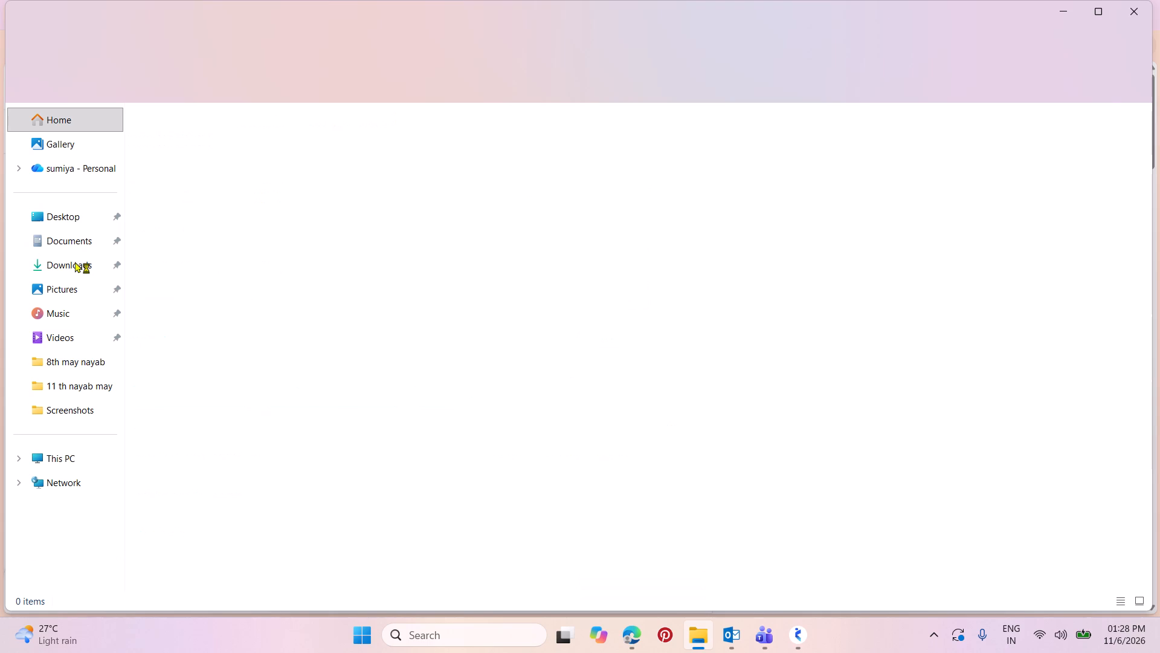
Open the Downloads folder in File Explorer and look over the candidate CVs downloaded today.
{"action": "left_click", "coordinate": [75, 262]}
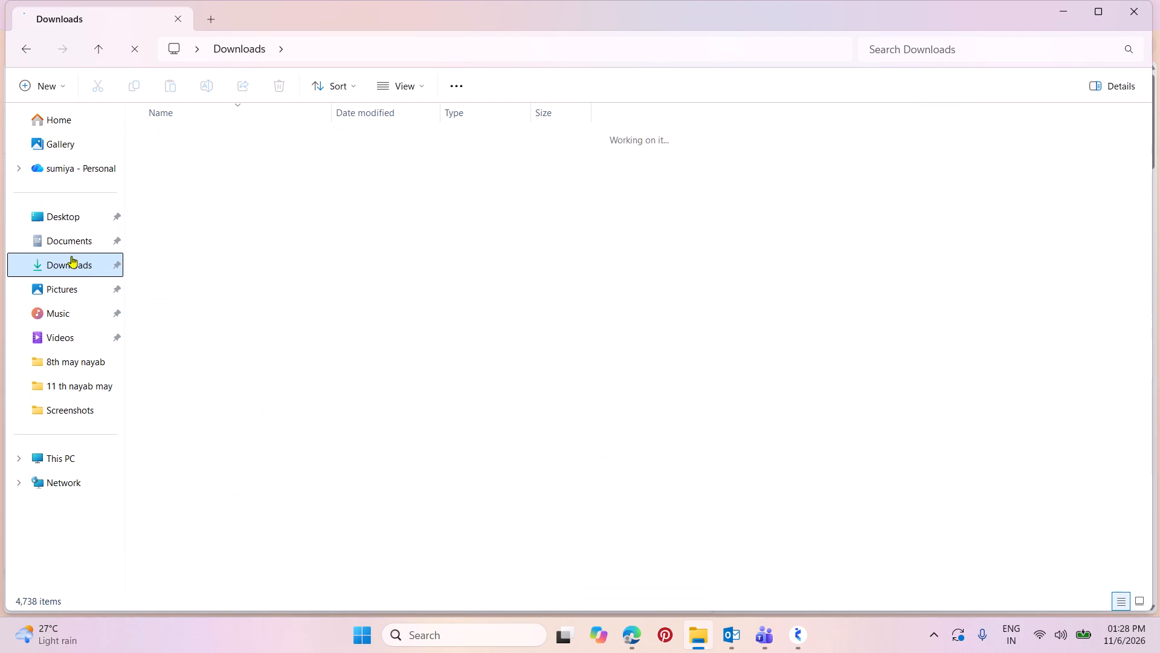
{"action": "scroll", "coordinate": [848, 429], "scroll_direction": "down", "scroll_amount": 2}
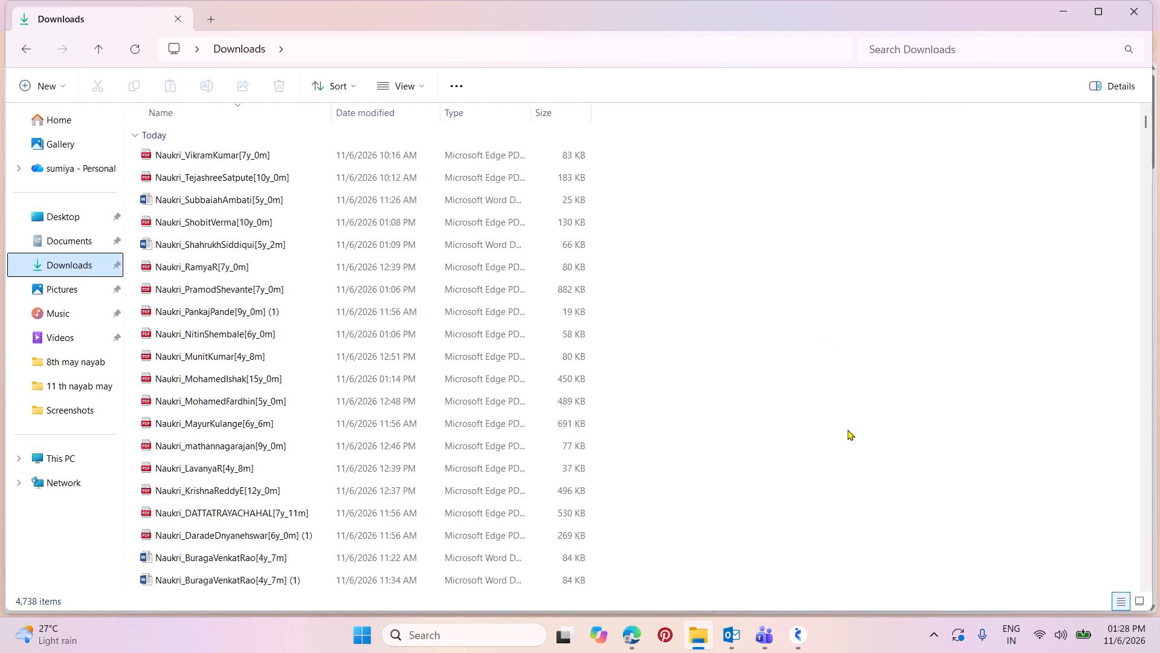
Look through the full list of Naukri candidate CVs downloaded today in the Downloads folder.
{"action": "left_click", "coordinate": [804, 395]}
{"action": "scroll", "coordinate": [804, 434], "scroll_direction": "down", "scroll_amount": 4}
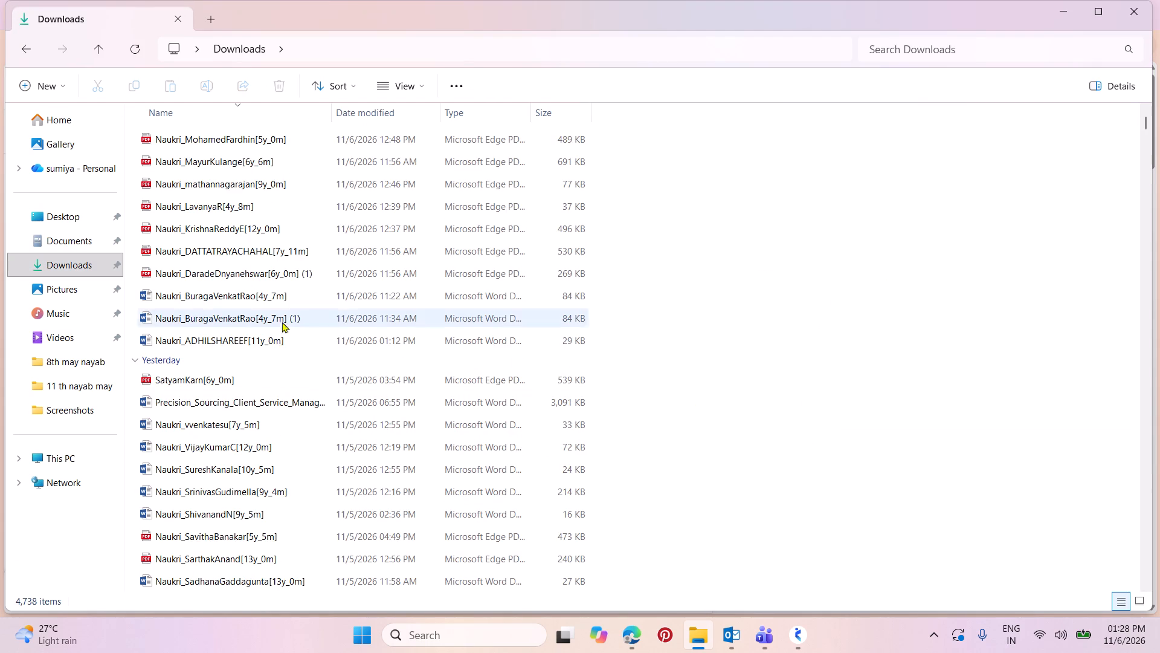
{"action": "scroll", "coordinate": [319, 344], "scroll_direction": "up", "scroll_amount": 3}
{"action": "scroll", "coordinate": [725, 414], "scroll_direction": "up", "scroll_amount": 2}
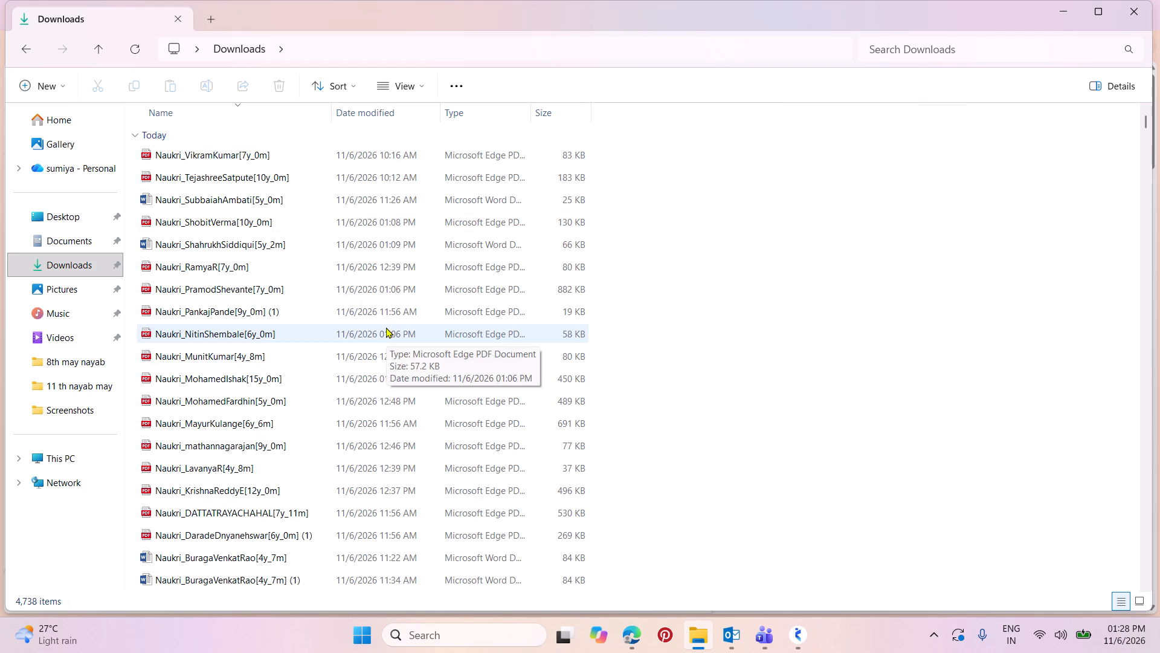
{"action": "scroll", "coordinate": [364, 446], "scroll_direction": "up", "scroll_amount": 4}
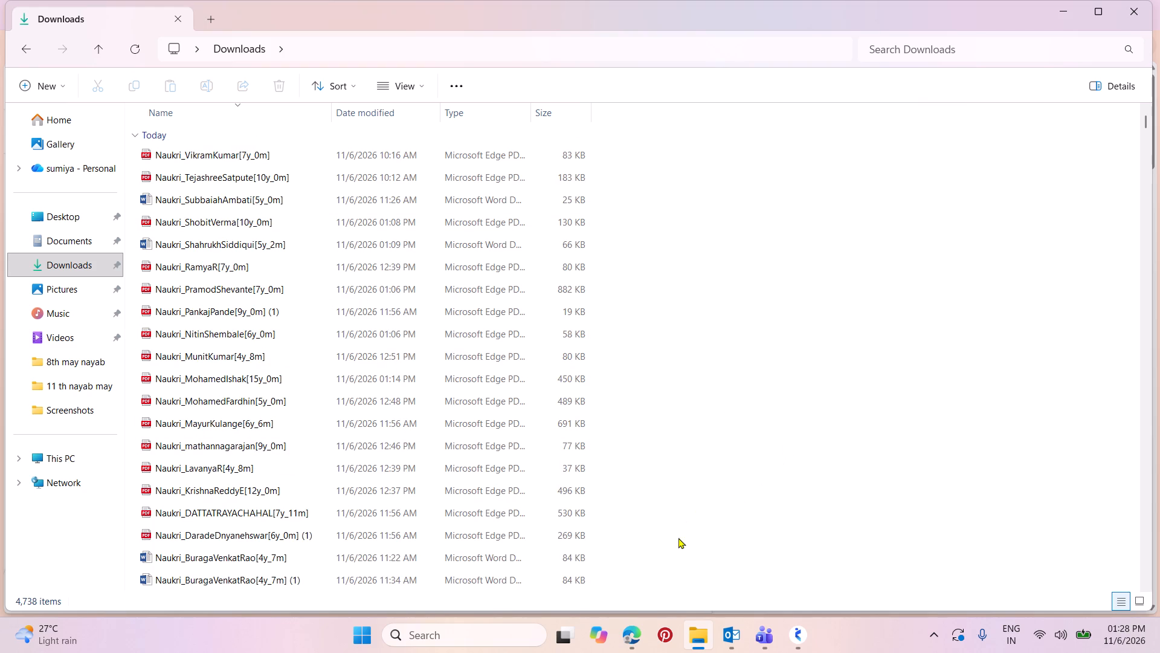
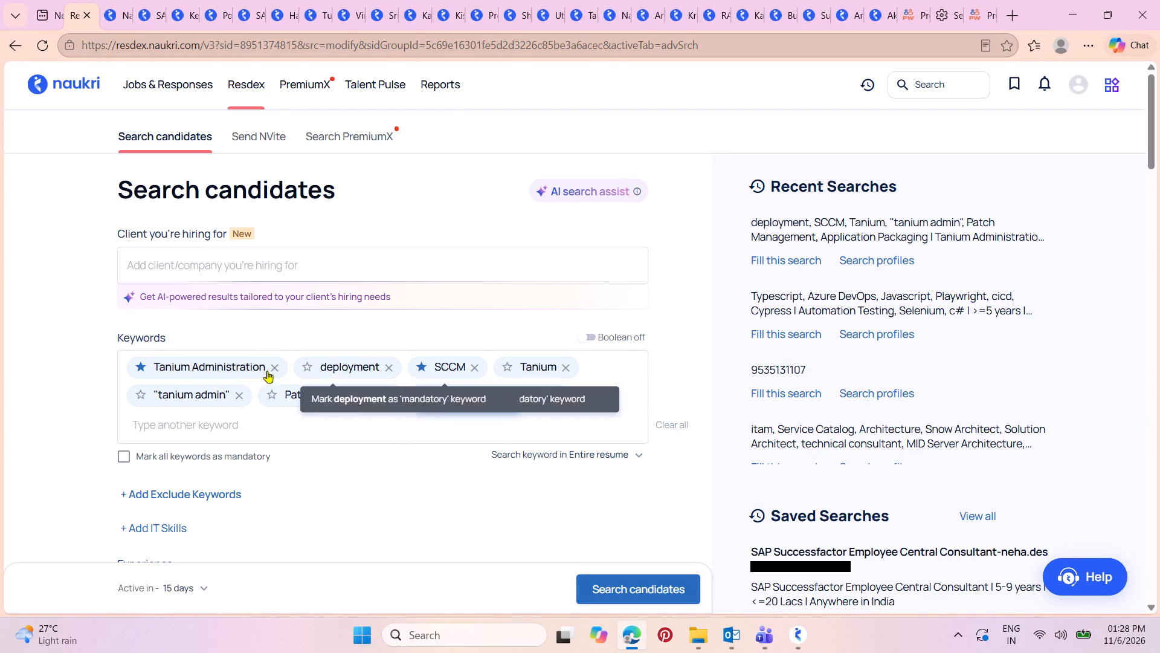
Make the Tanium Administration keyword optional and mark Application Packaging, Patch Management and Tanium as mandatory in the candidate search.
{"action": "left_click", "coordinate": [134, 365]}
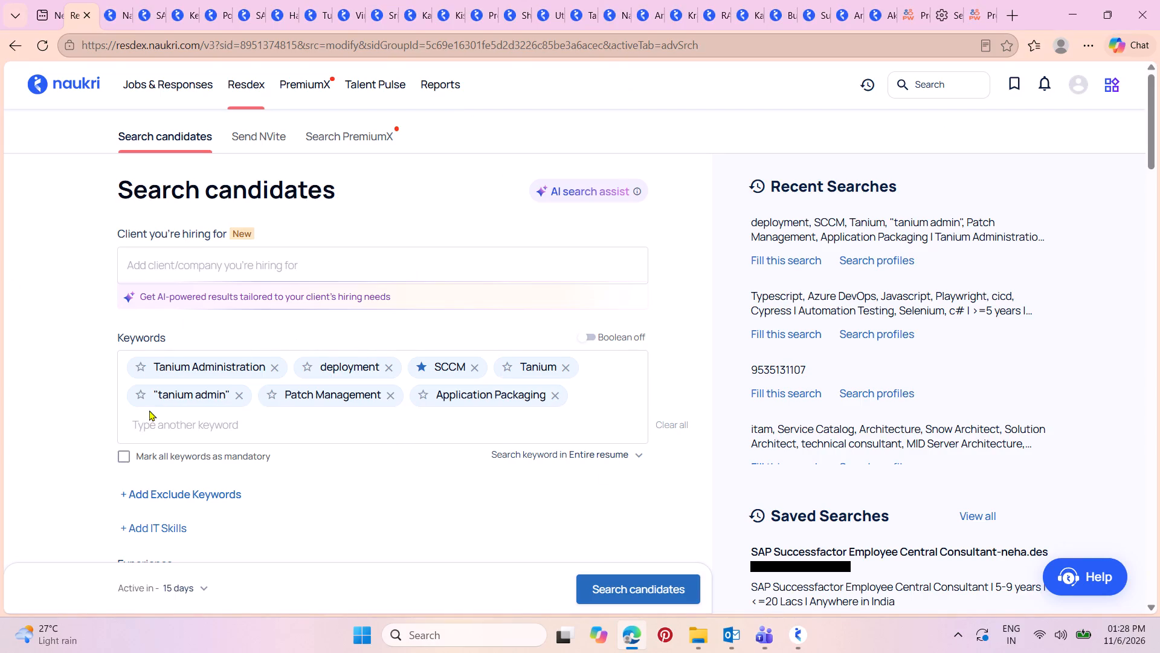
{"action": "left_click", "coordinate": [425, 400]}
{"action": "left_click", "coordinate": [278, 400]}
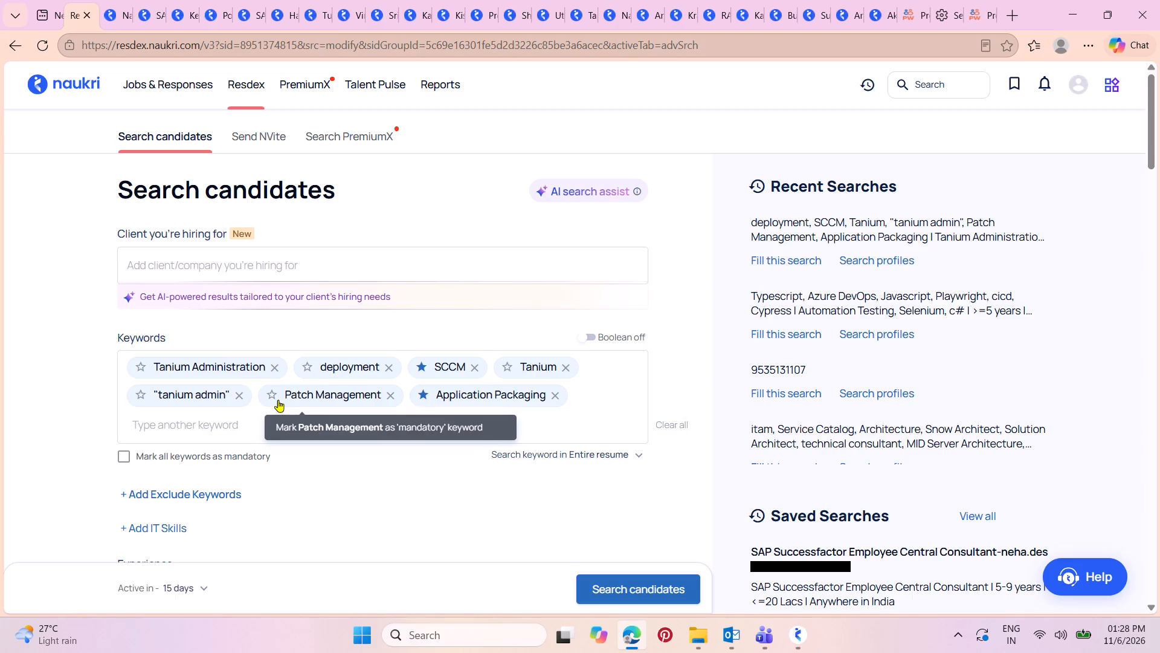
{"action": "left_click", "coordinate": [510, 367]}
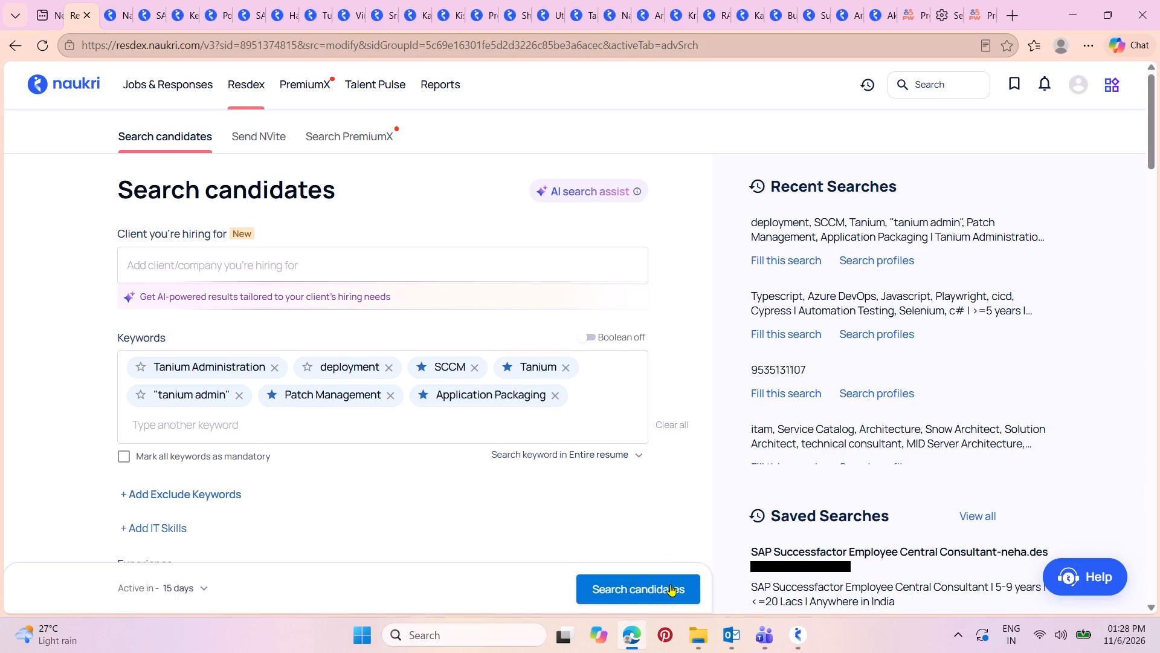
Run the candidate search with SCCM, Tanium, Patch Management and Application Packaging as mandatory keywords, active in the last 15 days.
{"action": "left_click", "coordinate": [670, 584]}
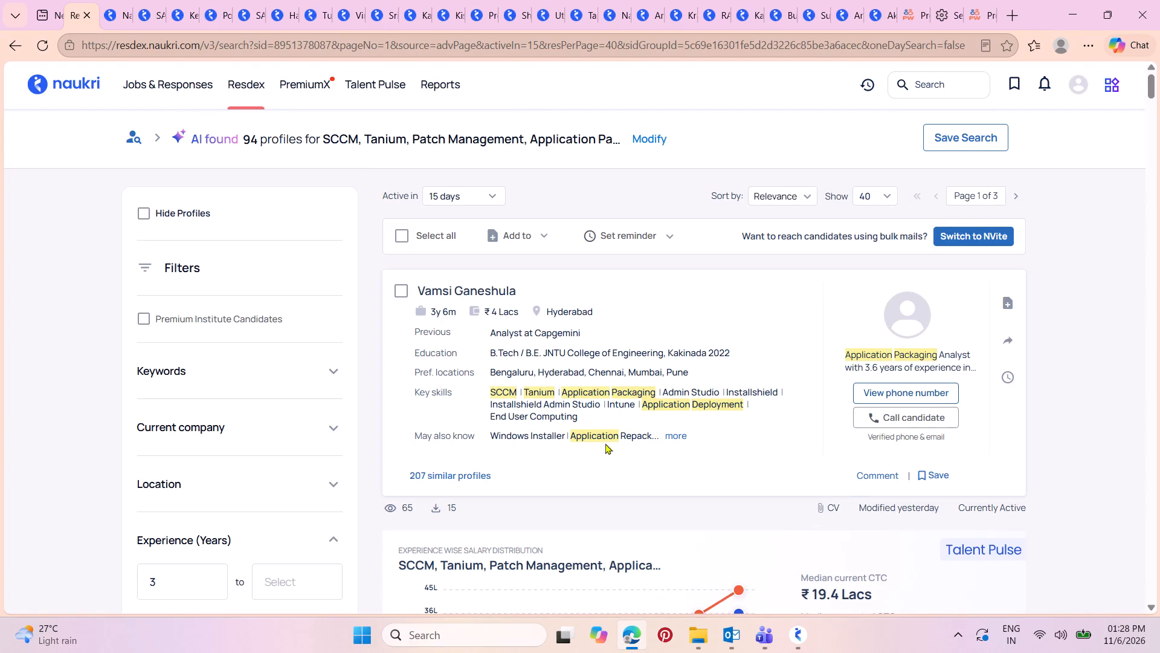
Review the candidate cards on the first results page for experience, location, current role and SCCM, Tanium, patching and packaging skills.
{"action": "scroll", "coordinate": [605, 449], "scroll_direction": "down", "scroll_amount": 8}
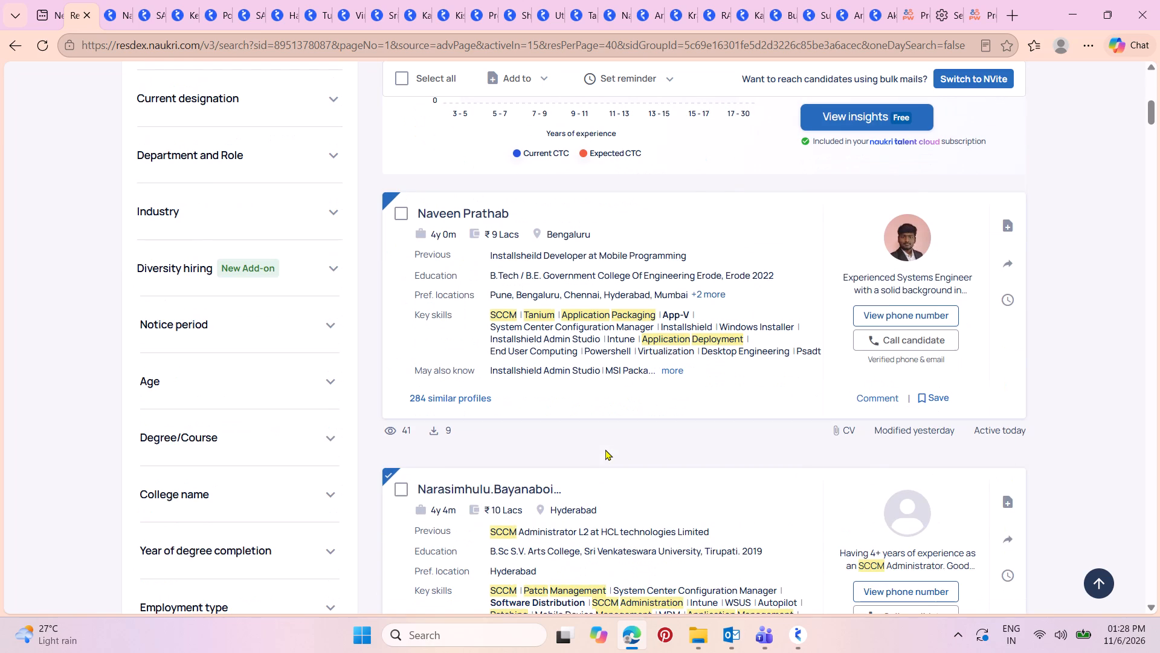
{"action": "scroll", "coordinate": [605, 449], "scroll_direction": "down", "scroll_amount": 4}
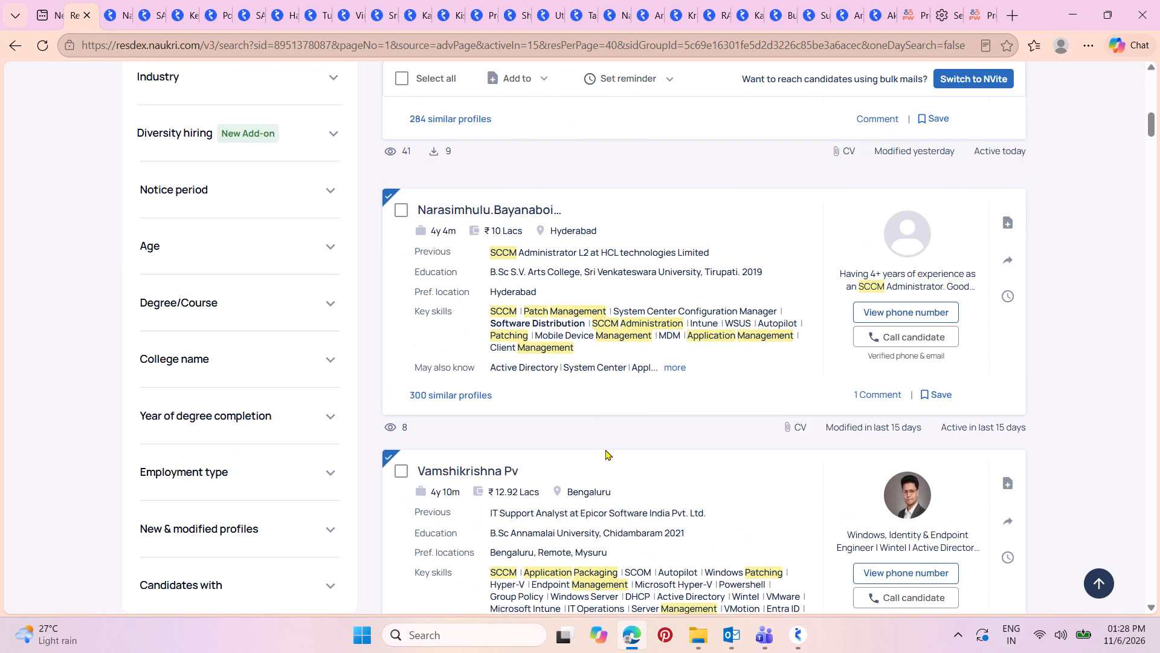
{"action": "scroll", "coordinate": [605, 449], "scroll_direction": "down", "scroll_amount": 4}
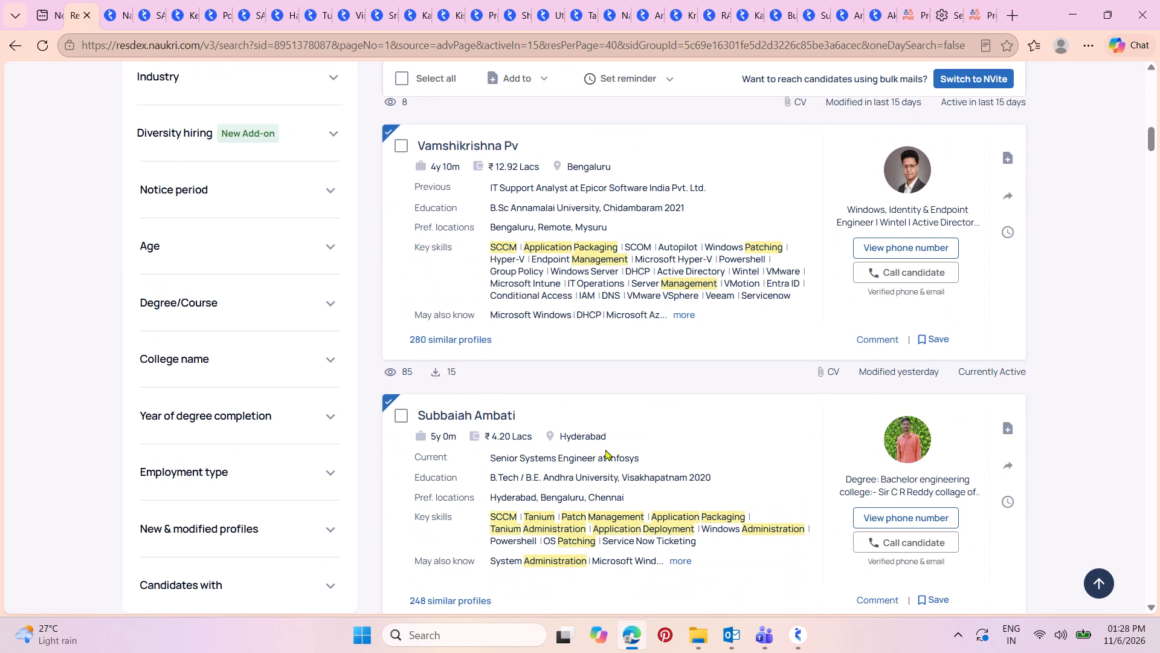
{"action": "scroll", "coordinate": [605, 449], "scroll_direction": "down", "scroll_amount": 4}
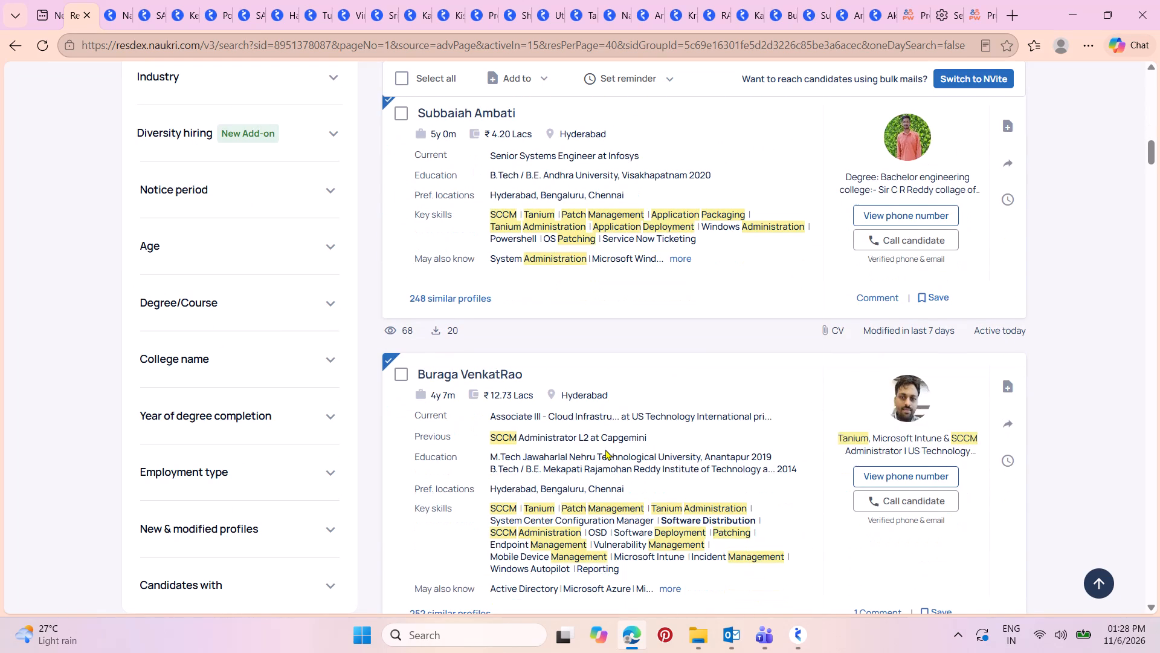
{"action": "scroll", "coordinate": [605, 449], "scroll_direction": "down", "scroll_amount": 7}
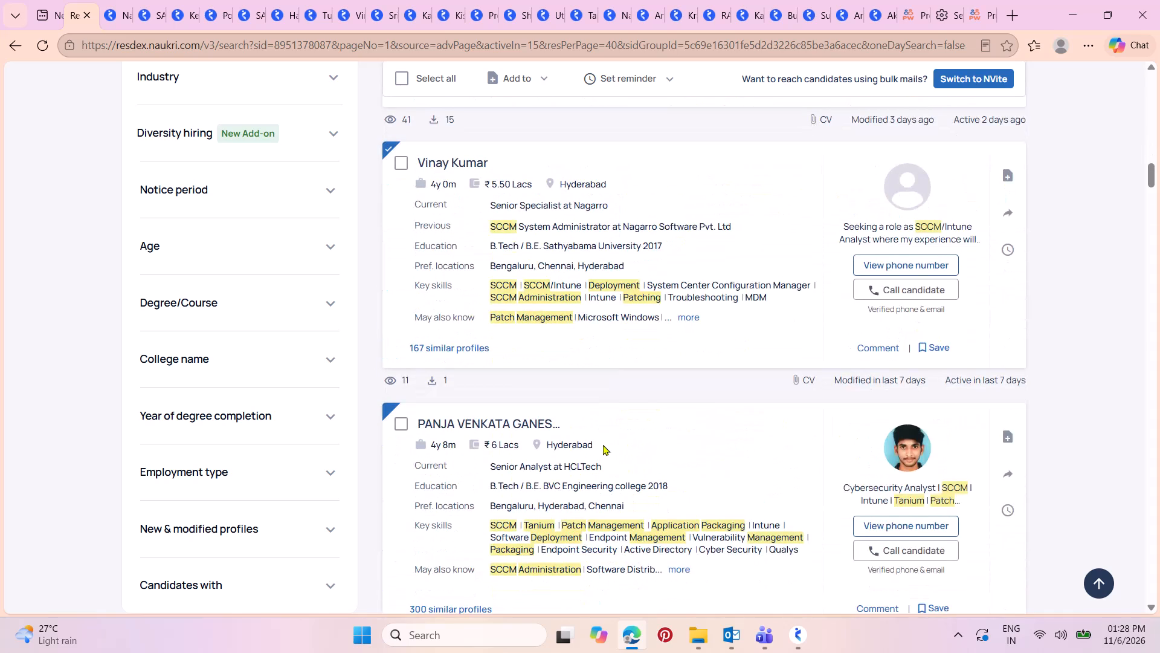
{"action": "scroll", "coordinate": [642, 435], "scroll_direction": "down", "scroll_amount": 3}
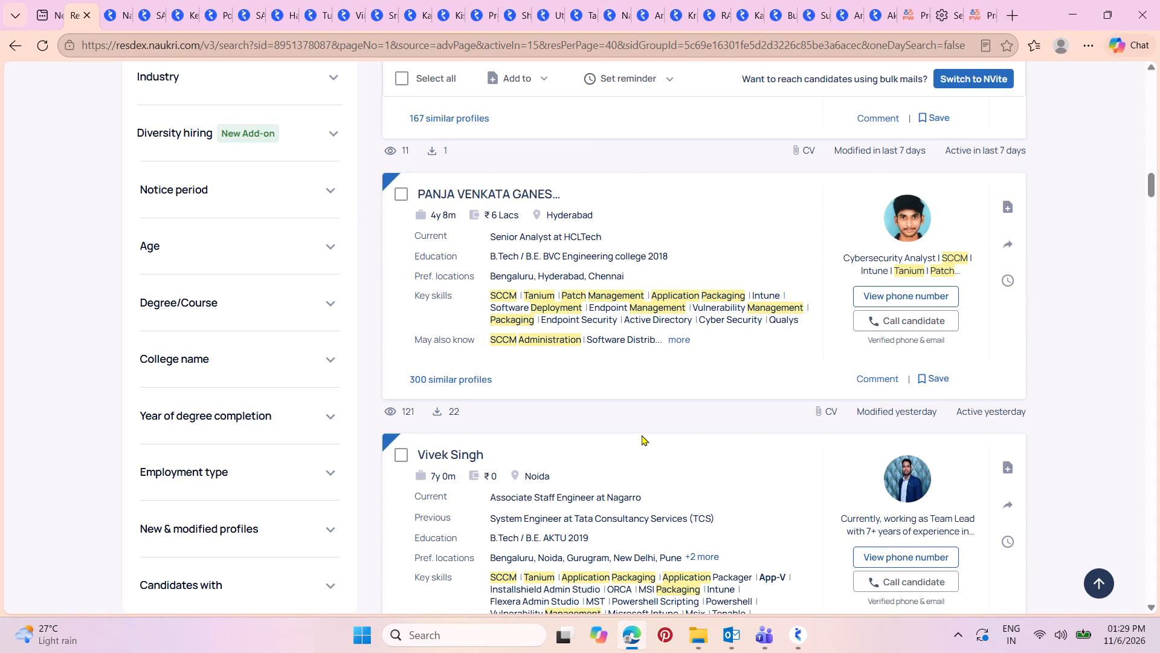
{"action": "scroll", "coordinate": [642, 435], "scroll_direction": "down", "scroll_amount": 2}
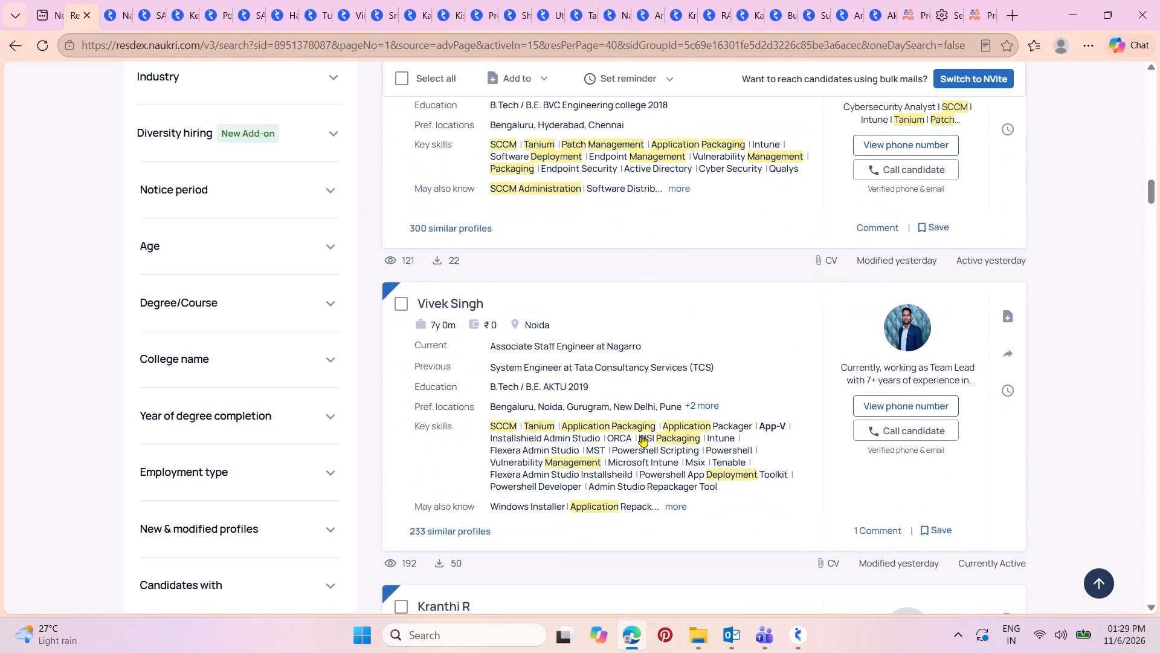
{"action": "scroll", "coordinate": [642, 435], "scroll_direction": "down", "scroll_amount": 7}
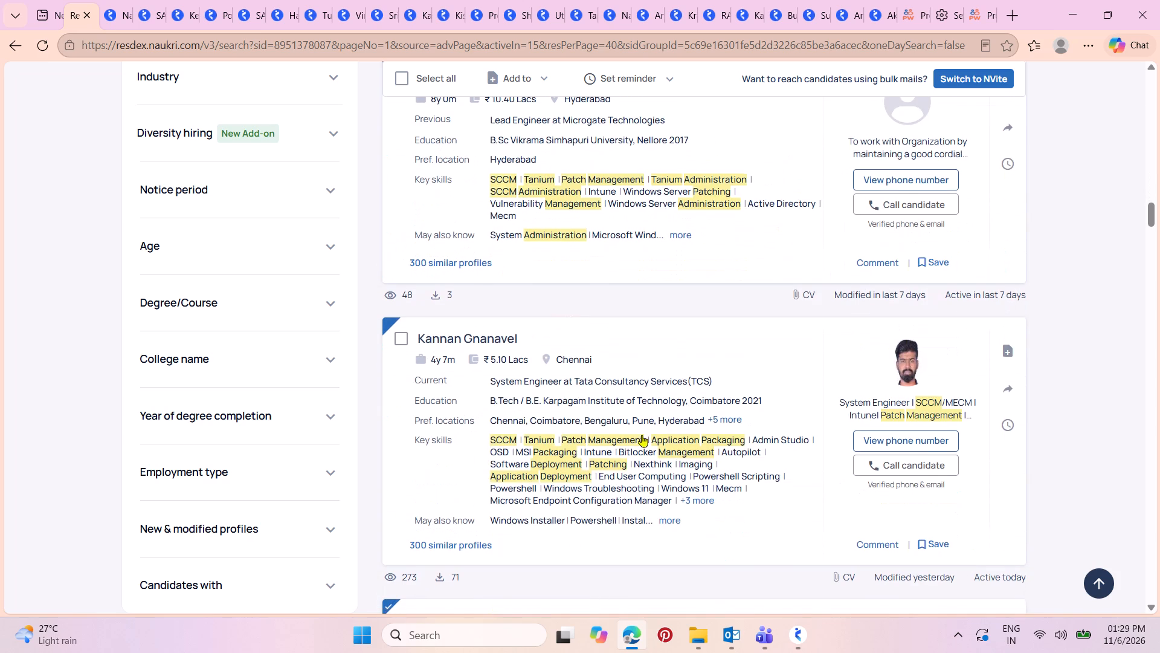
{"action": "scroll", "coordinate": [642, 435], "scroll_direction": "down", "scroll_amount": 9}
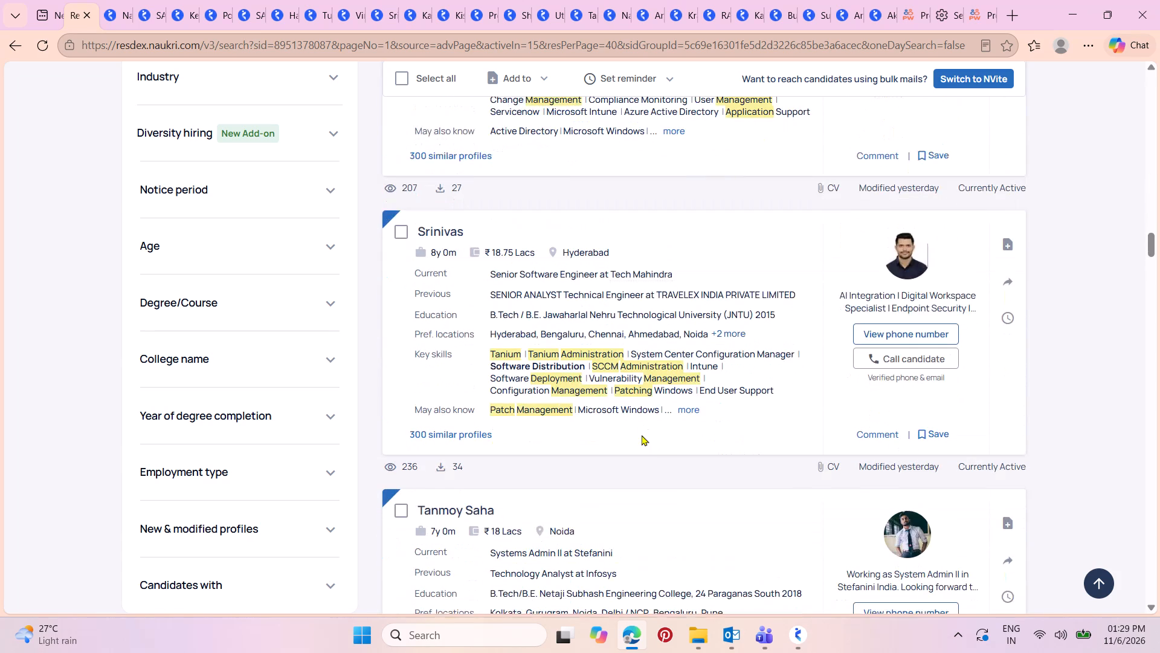
{"action": "scroll", "coordinate": [642, 435], "scroll_direction": "down", "scroll_amount": 4}
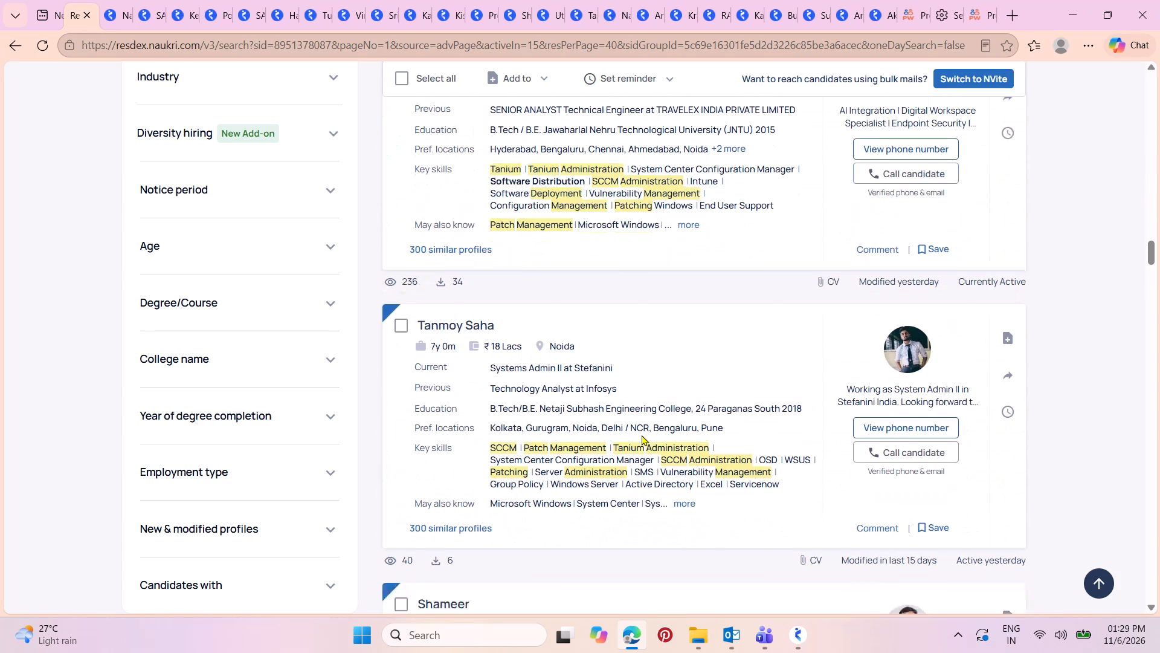
{"action": "scroll", "coordinate": [642, 435], "scroll_direction": "down", "scroll_amount": 8}
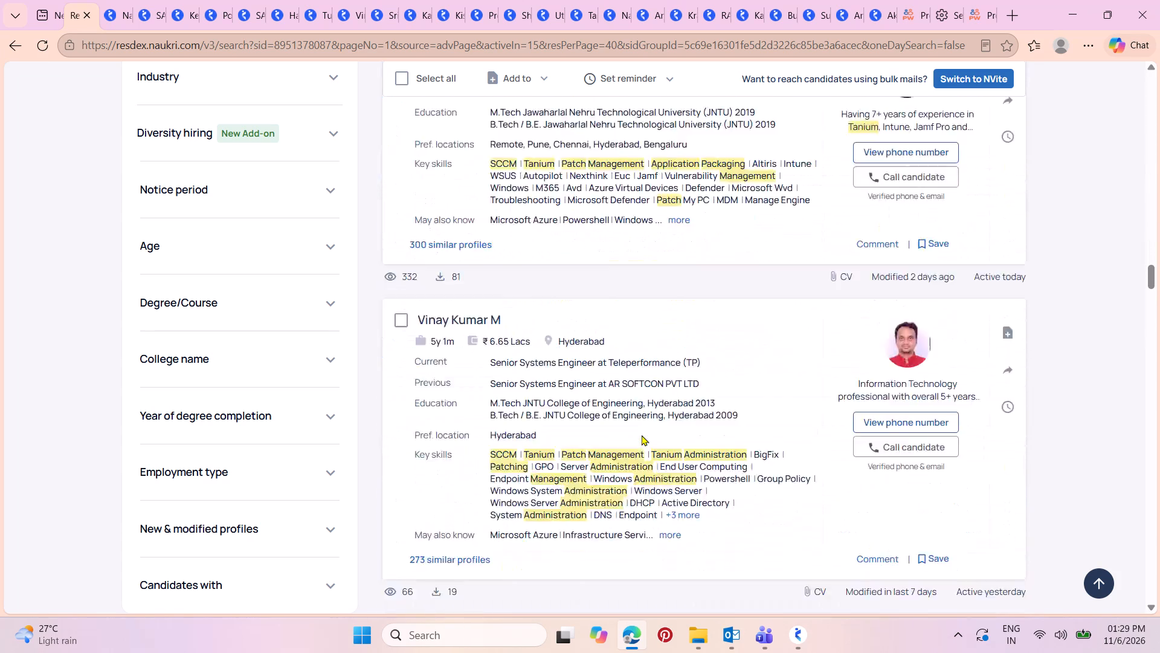
{"action": "scroll", "coordinate": [642, 435], "scroll_direction": "down", "scroll_amount": 2}
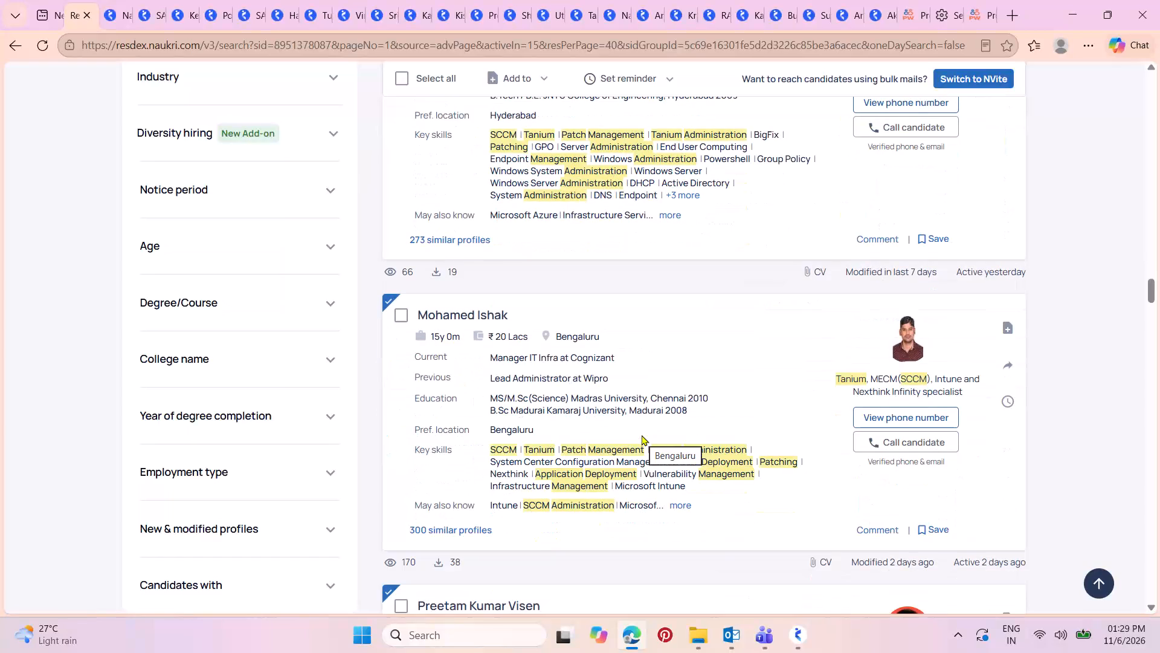
{"action": "scroll", "coordinate": [642, 435], "scroll_direction": "down", "scroll_amount": 5}
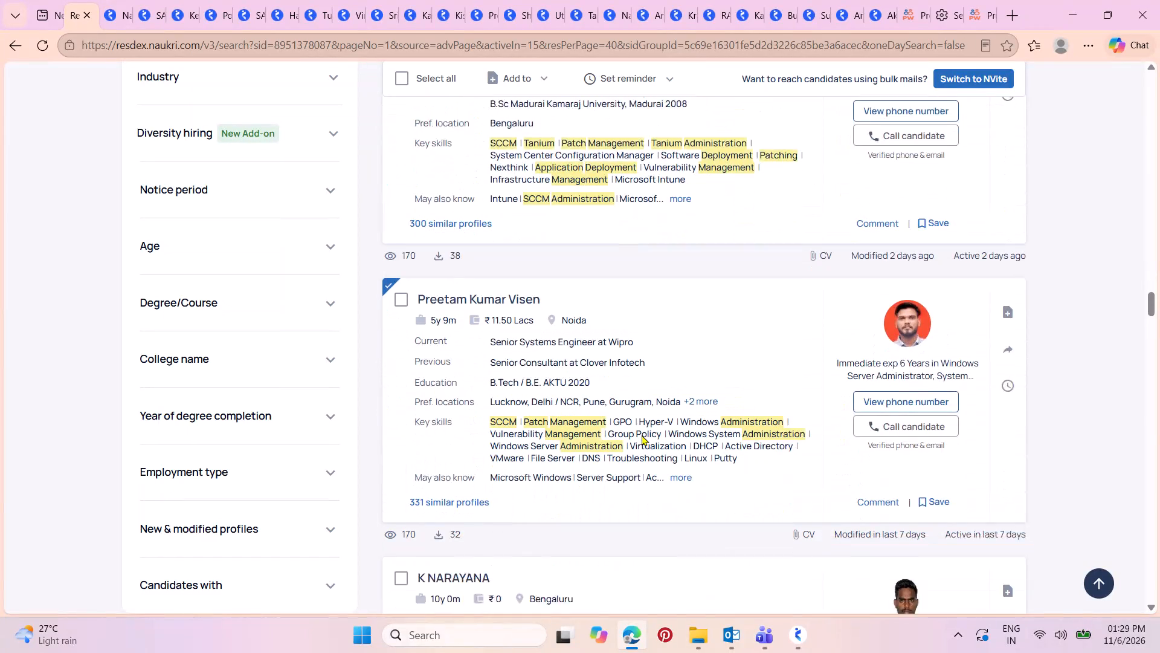
{"action": "scroll", "coordinate": [642, 435], "scroll_direction": "down", "scroll_amount": 7}
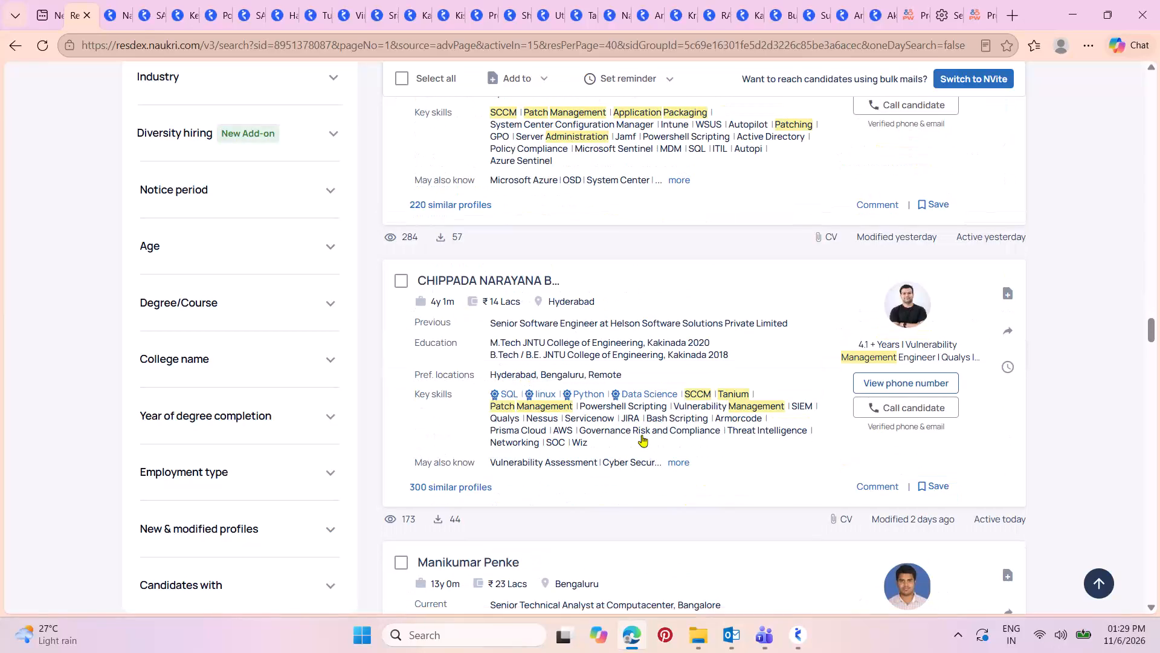
{"action": "scroll", "coordinate": [642, 435], "scroll_direction": "down", "scroll_amount": 2}
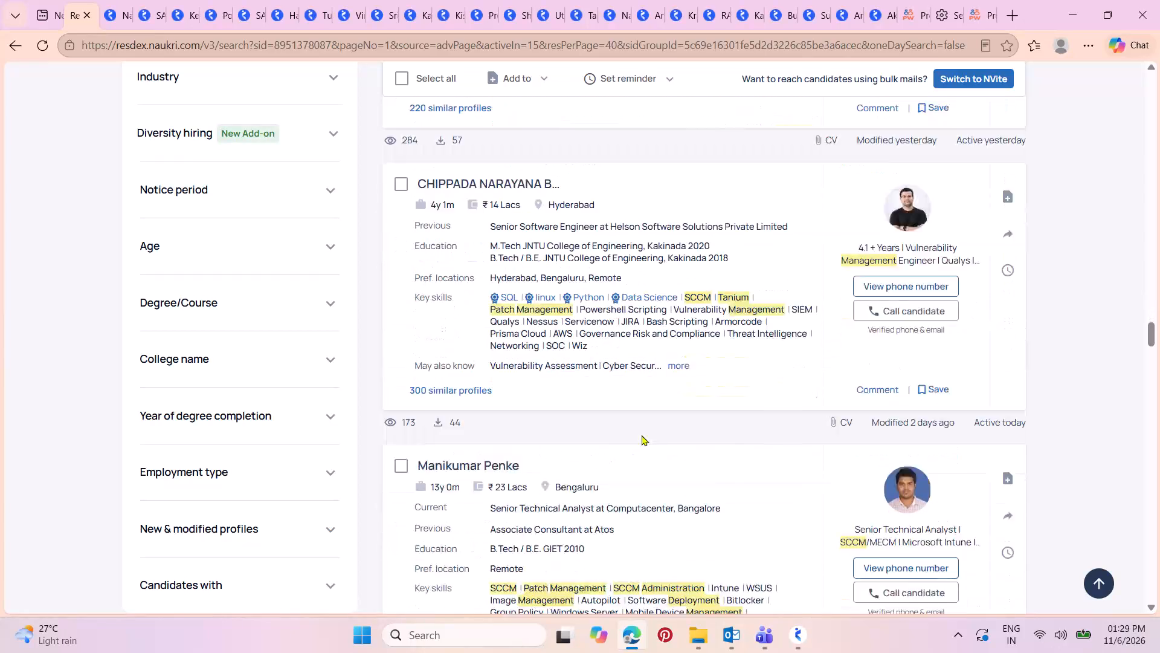
{"action": "scroll", "coordinate": [642, 435], "scroll_direction": "down", "scroll_amount": 6}
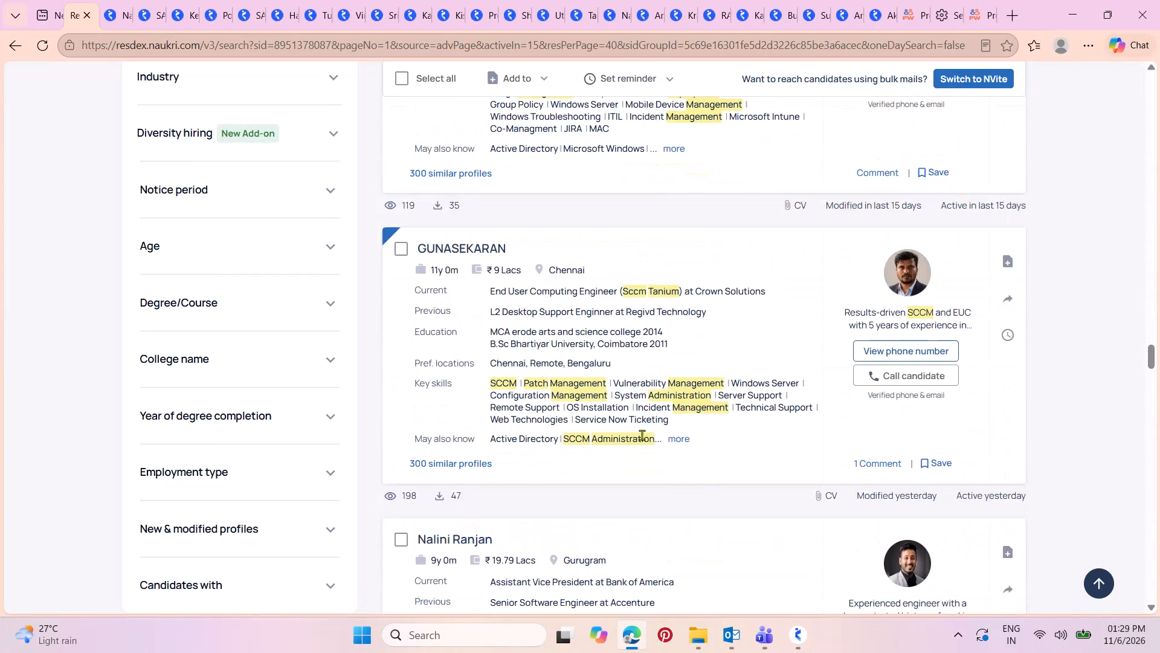
{"action": "scroll", "coordinate": [642, 435], "scroll_direction": "down", "scroll_amount": 12}
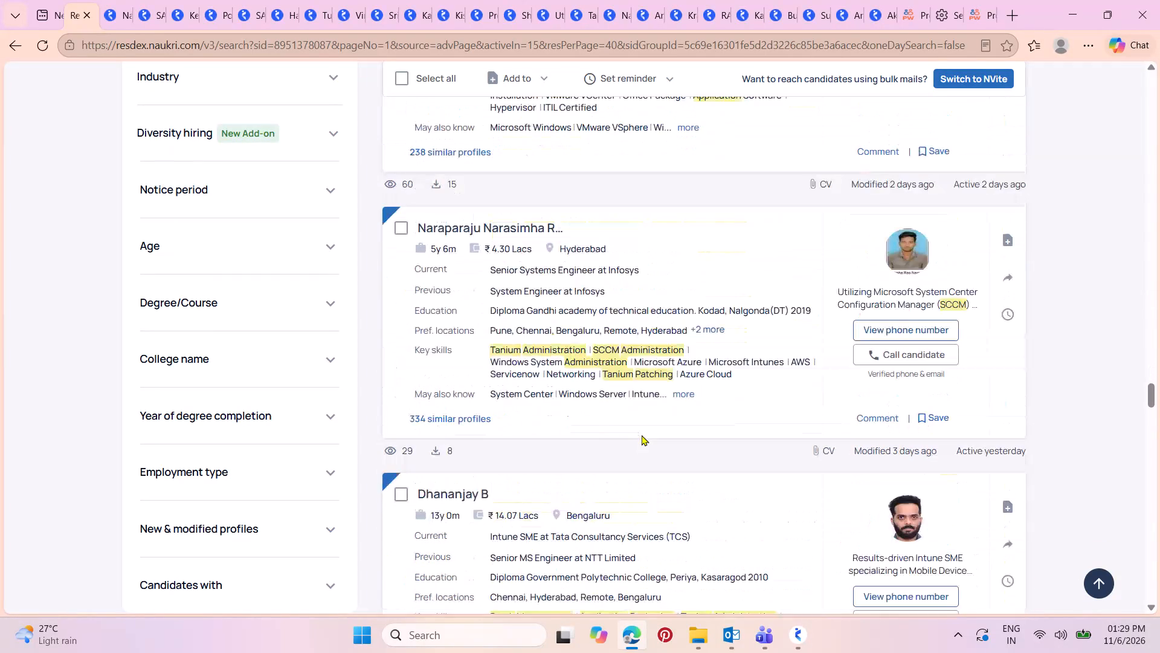
{"action": "scroll", "coordinate": [642, 435], "scroll_direction": "down", "scroll_amount": 6}
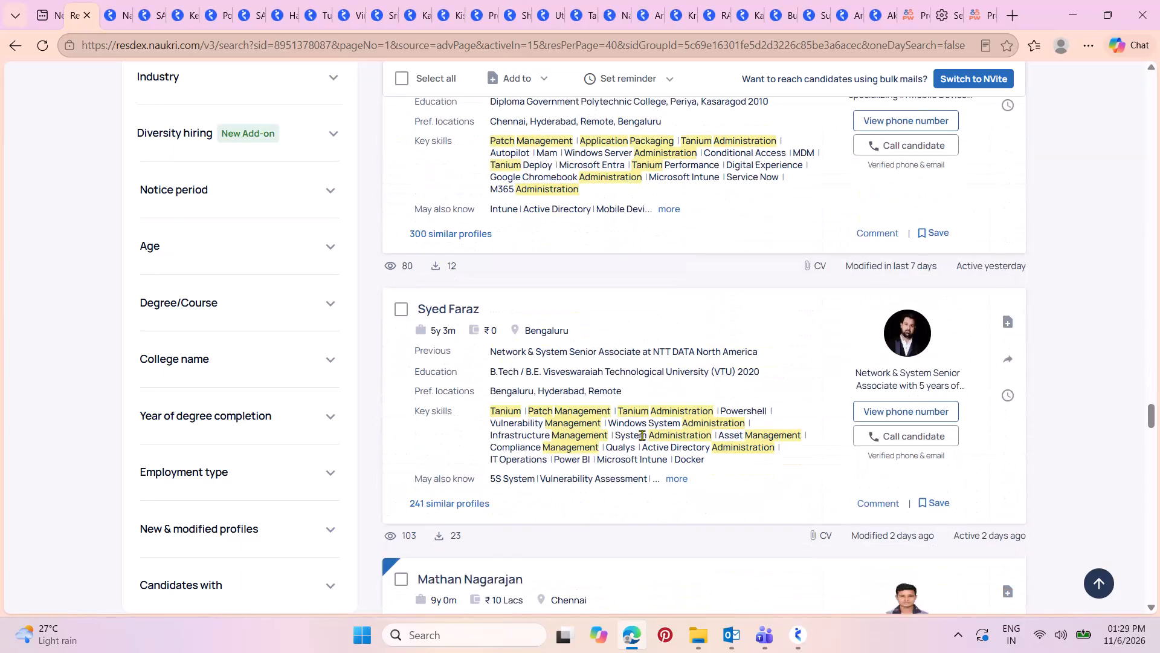
{"action": "scroll", "coordinate": [642, 435], "scroll_direction": "down", "scroll_amount": 5}
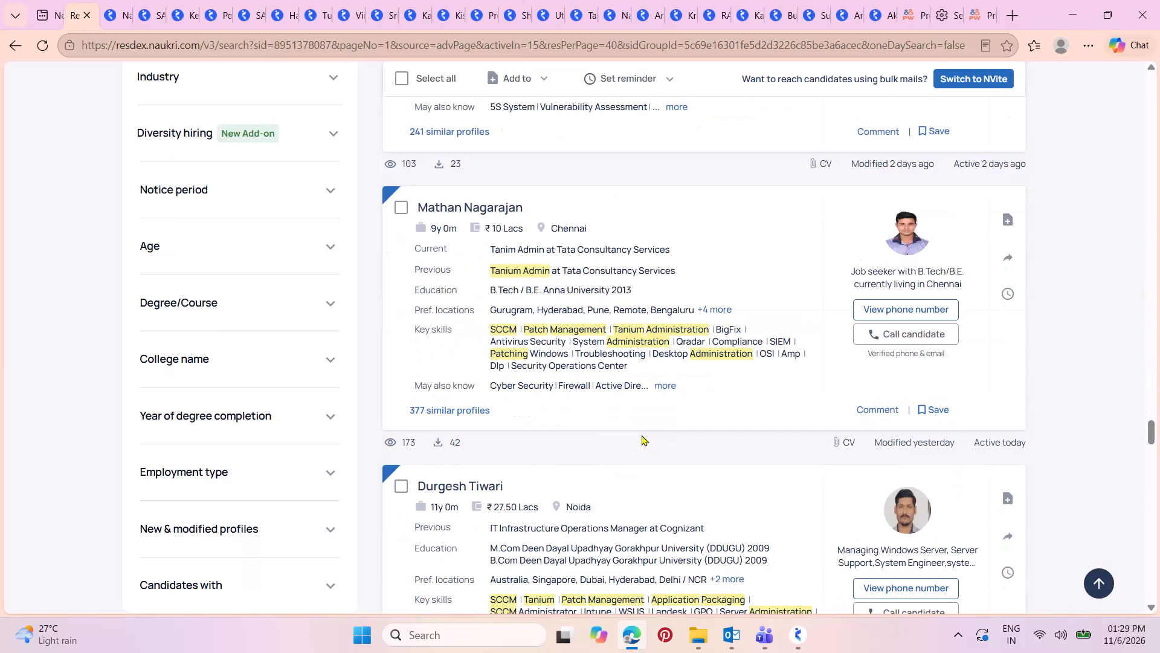
{"action": "scroll", "coordinate": [642, 435], "scroll_direction": "down", "scroll_amount": 10}
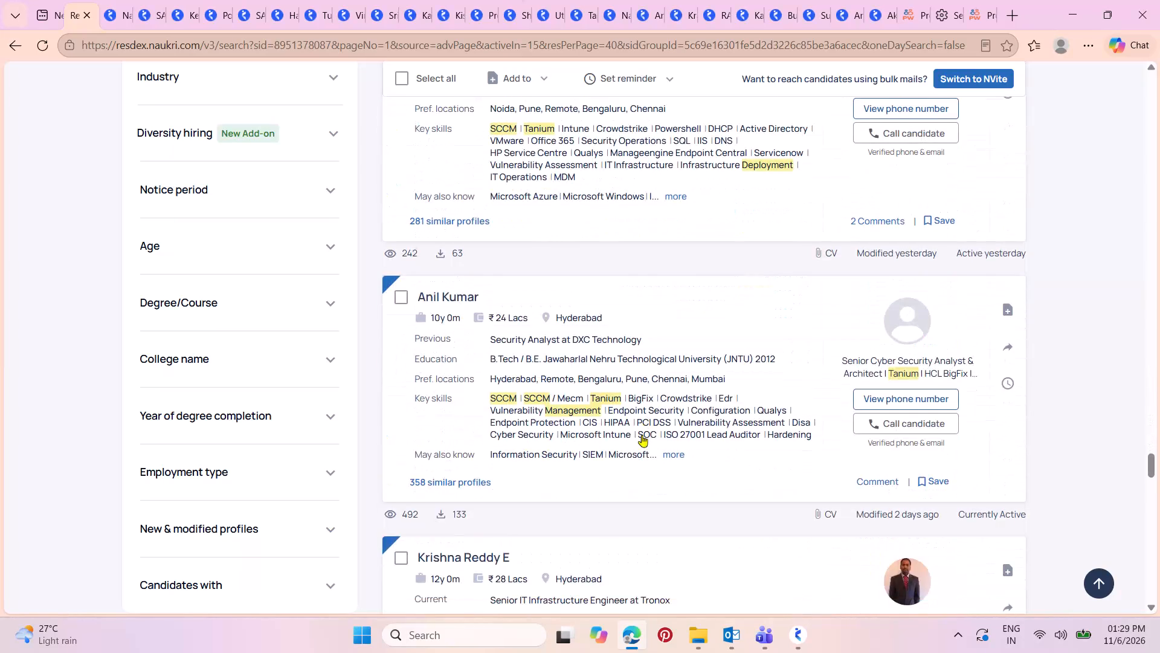
{"action": "scroll", "coordinate": [642, 435], "scroll_direction": "down", "scroll_amount": 9}
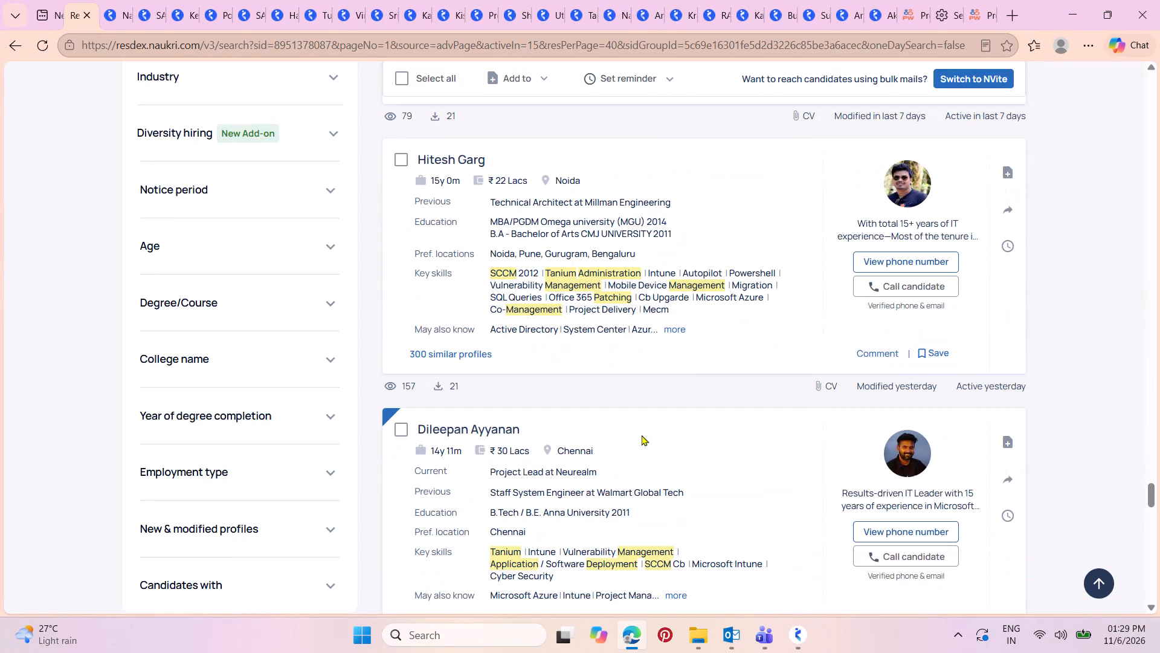
{"action": "scroll", "coordinate": [642, 435], "scroll_direction": "down", "scroll_amount": 9}
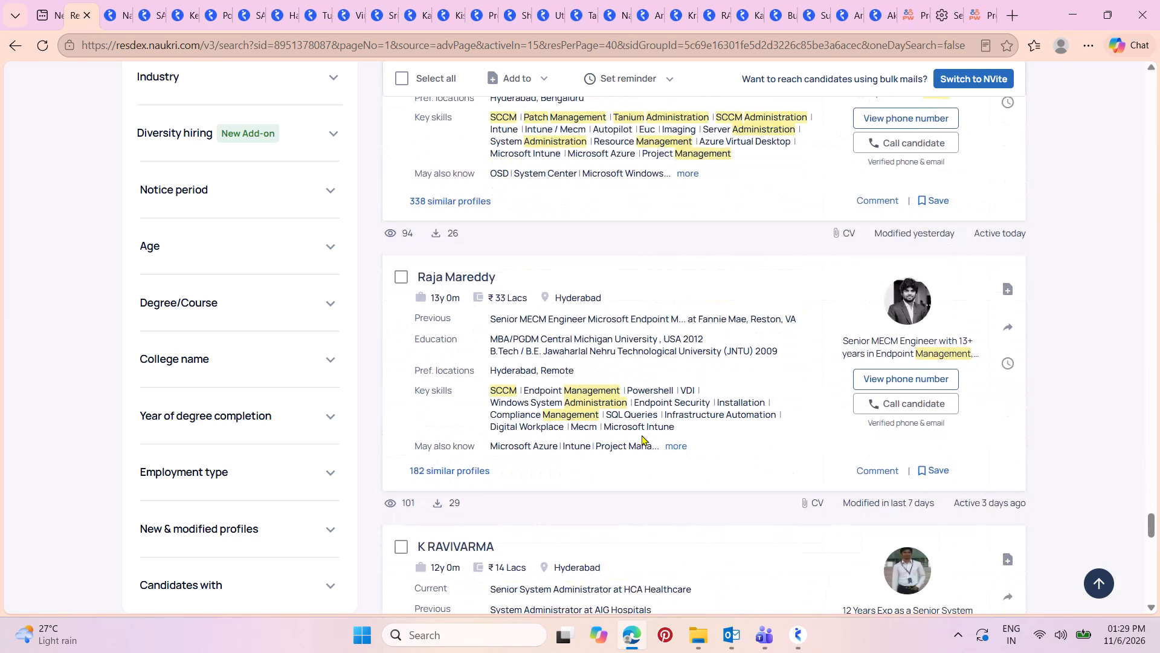
{"action": "scroll", "coordinate": [642, 435], "scroll_direction": "down", "scroll_amount": 9}
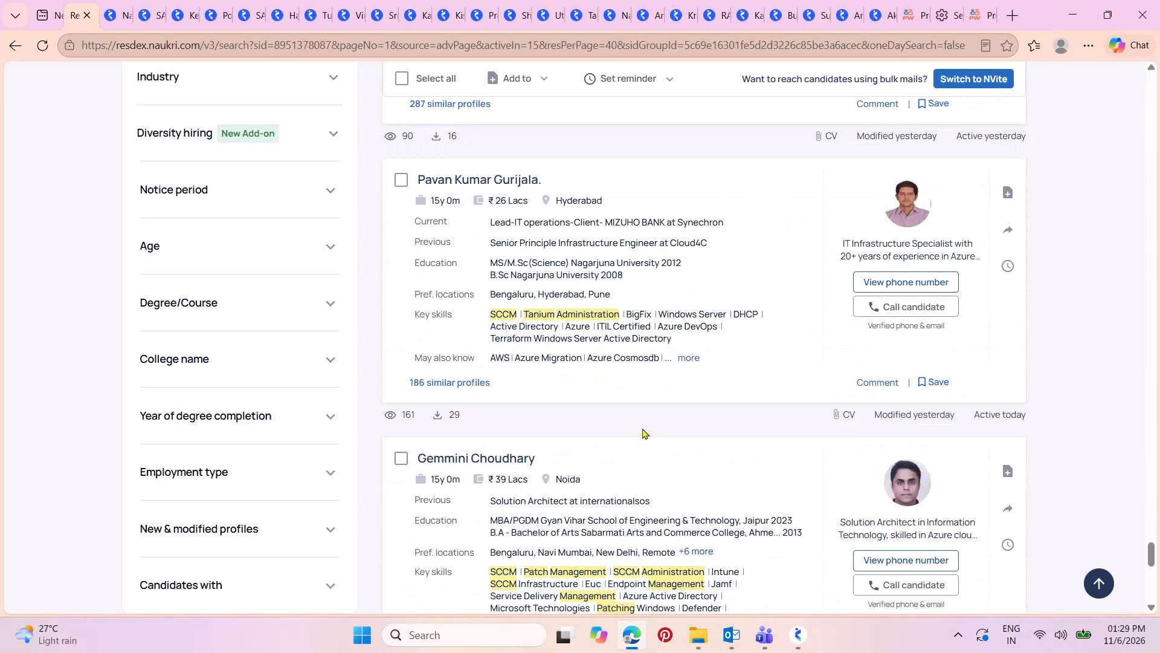
{"action": "scroll", "coordinate": [642, 428], "scroll_direction": "down", "scroll_amount": 10}
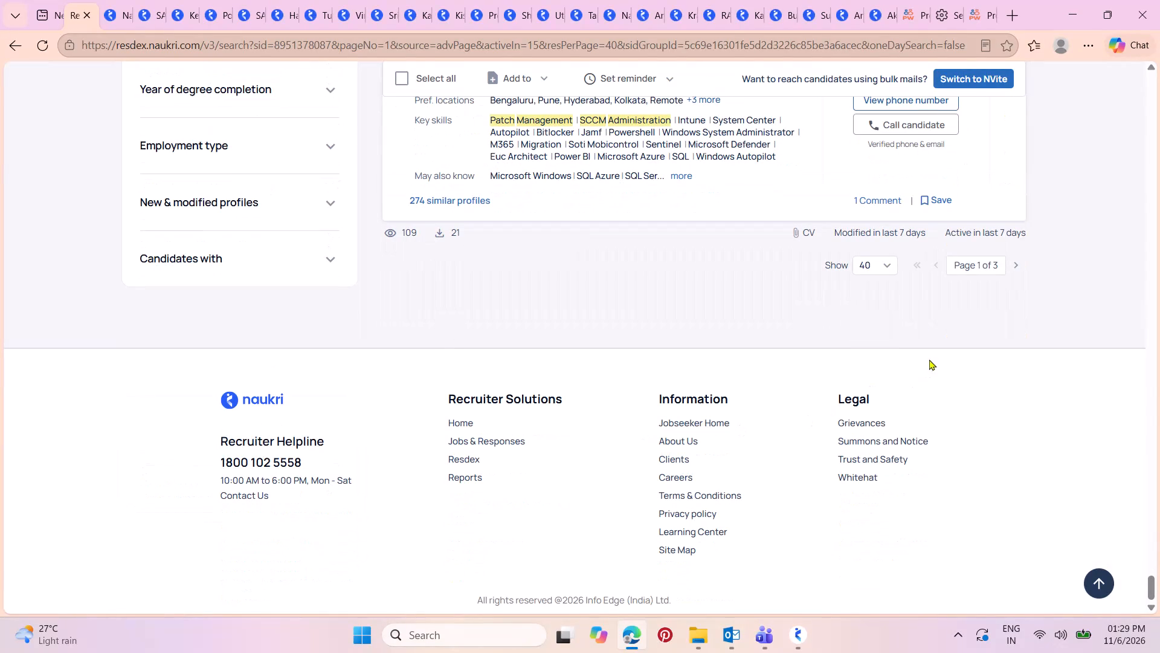
Go to the second results page and look through its candidate cards for suitable SCCM and Tanium administrators.
{"action": "left_click", "coordinate": [1017, 262]}
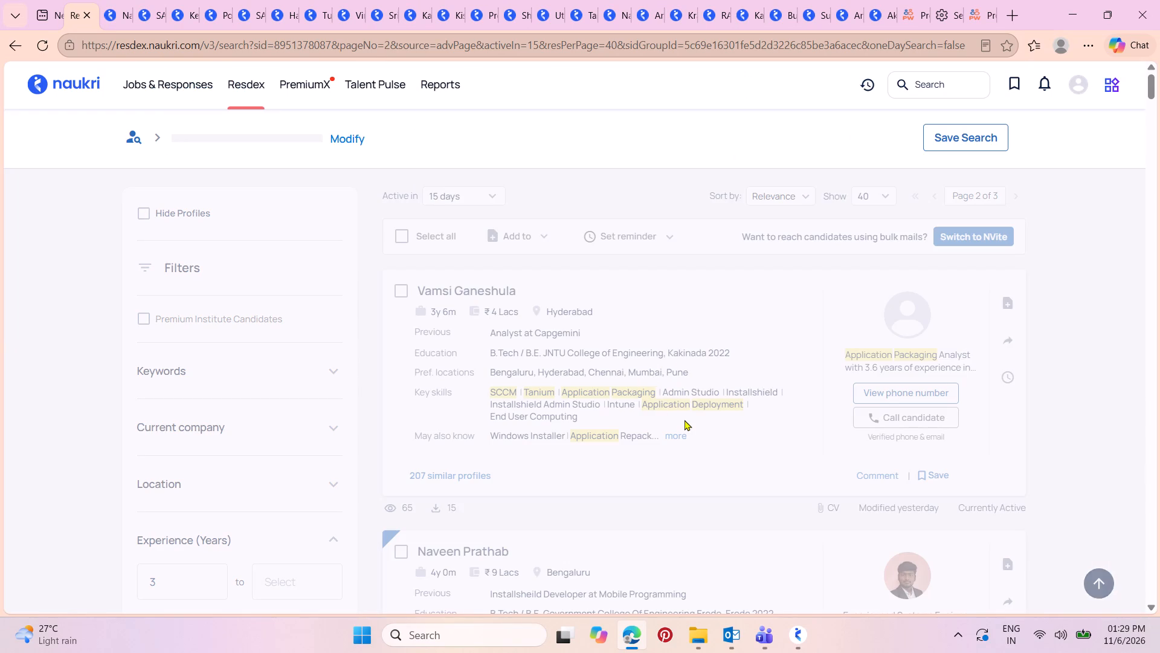
{"action": "scroll", "coordinate": [685, 420], "scroll_direction": "down", "scroll_amount": 7}
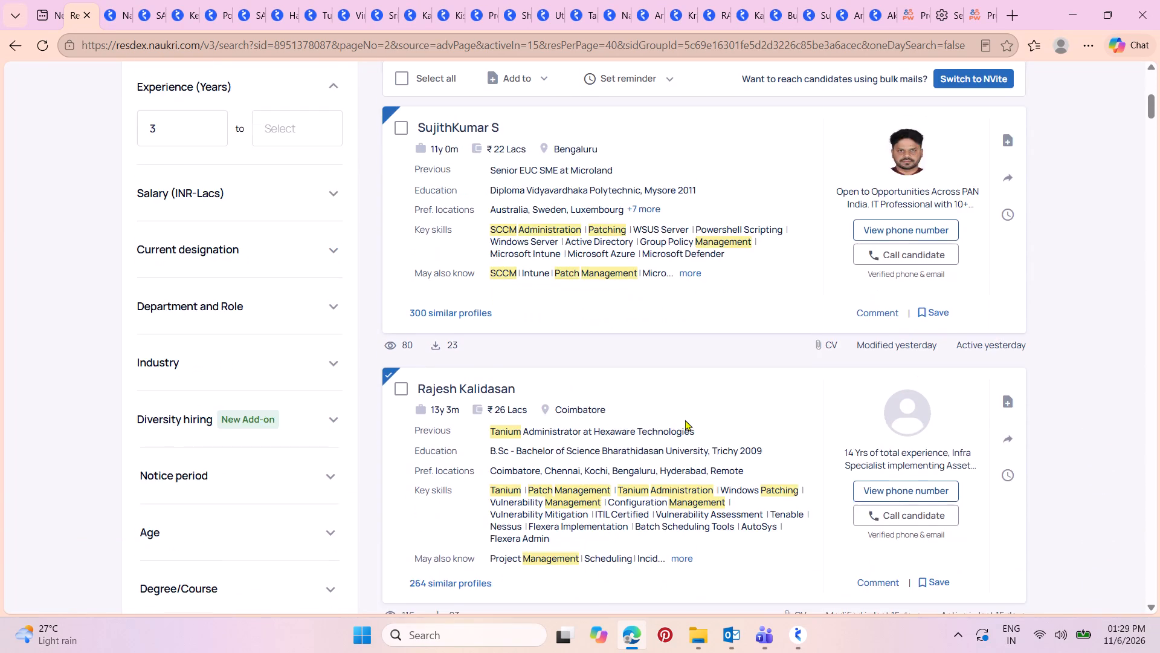
{"action": "scroll", "coordinate": [685, 420], "scroll_direction": "down", "scroll_amount": 4}
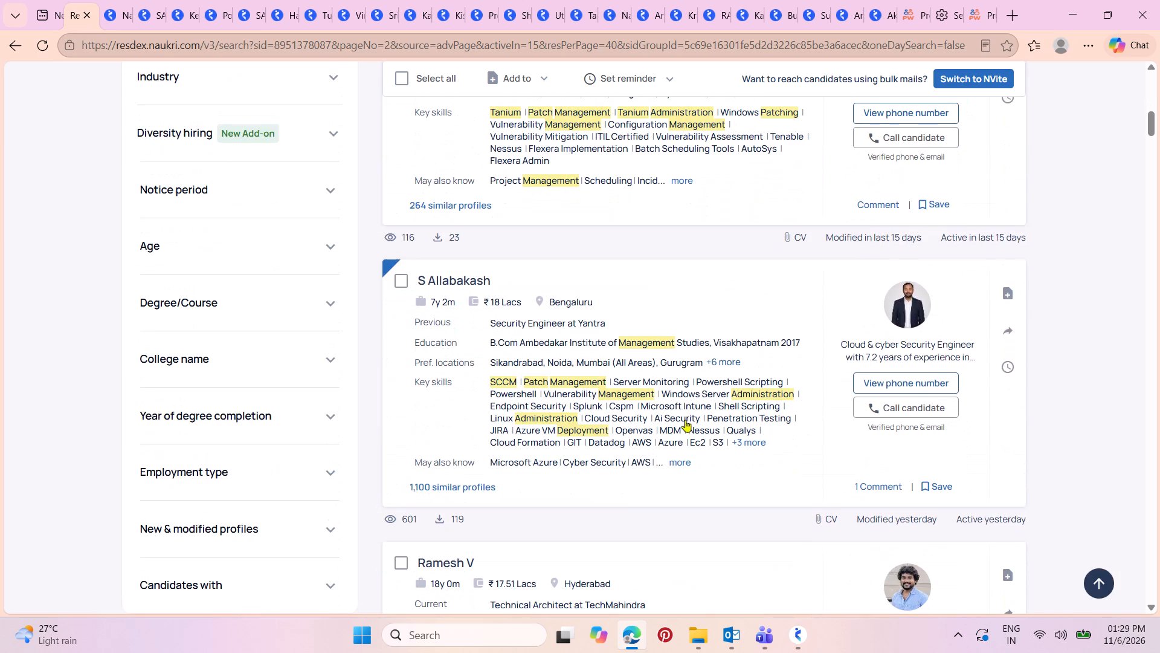
{"action": "scroll", "coordinate": [685, 420], "scroll_direction": "down", "scroll_amount": 2}
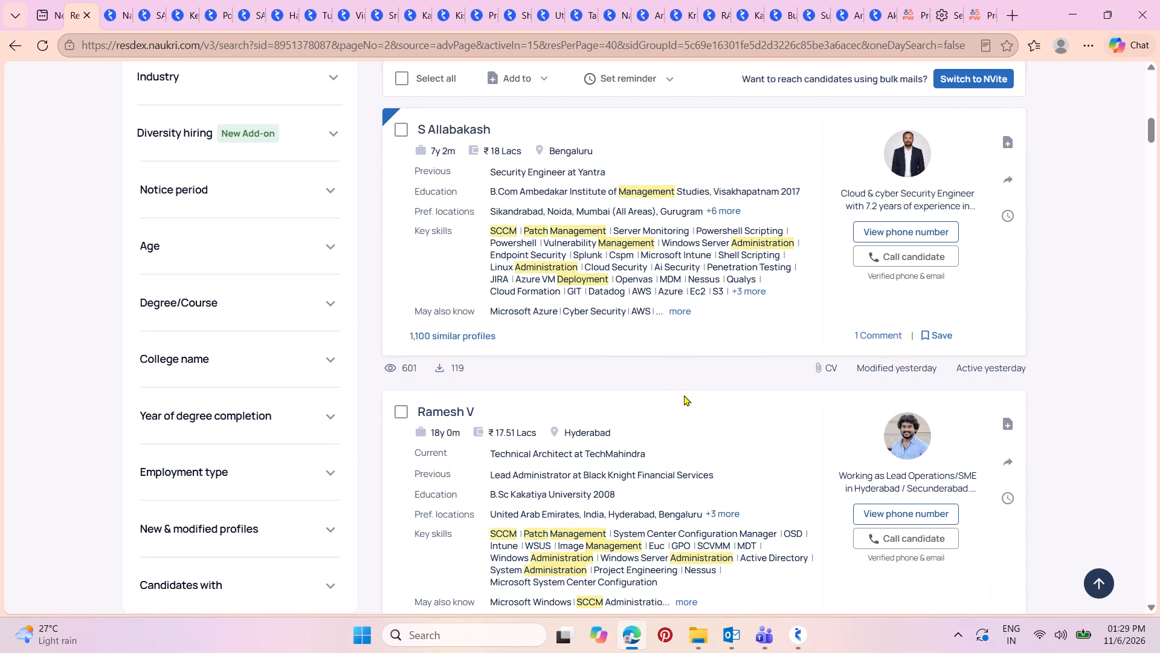
{"action": "scroll", "coordinate": [684, 395], "scroll_direction": "down", "scroll_amount": 8}
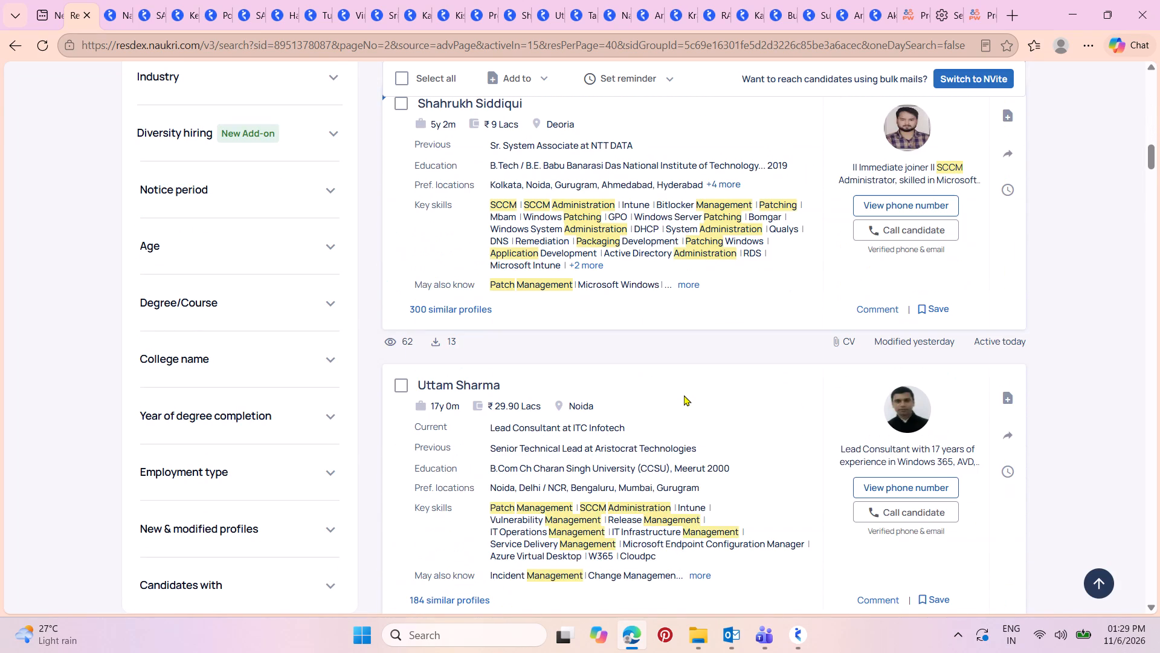
Open the profile of the immediate-joiner SCCM administrator from Deoria and read the work history and attached CV for SCCM, patching and packaging experience.
{"action": "scroll", "coordinate": [684, 395], "scroll_direction": "up", "scroll_amount": 1}
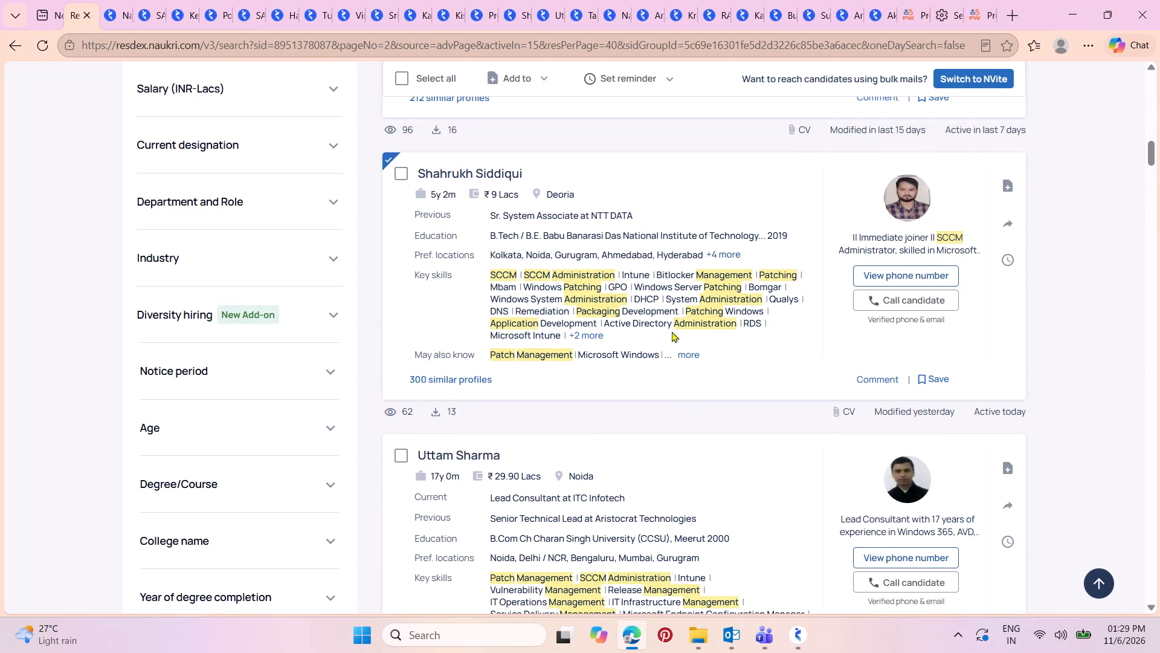
{"action": "left_click", "coordinate": [494, 172]}
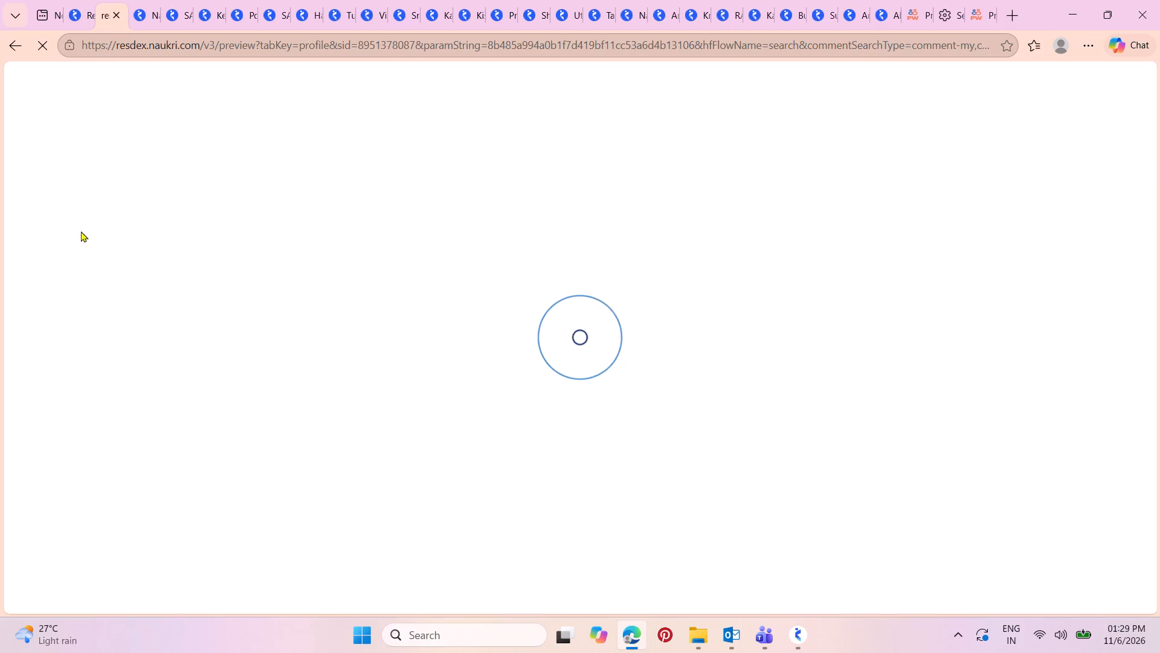
{"action": "scroll", "coordinate": [79, 244], "scroll_direction": "down", "scroll_amount": 4}
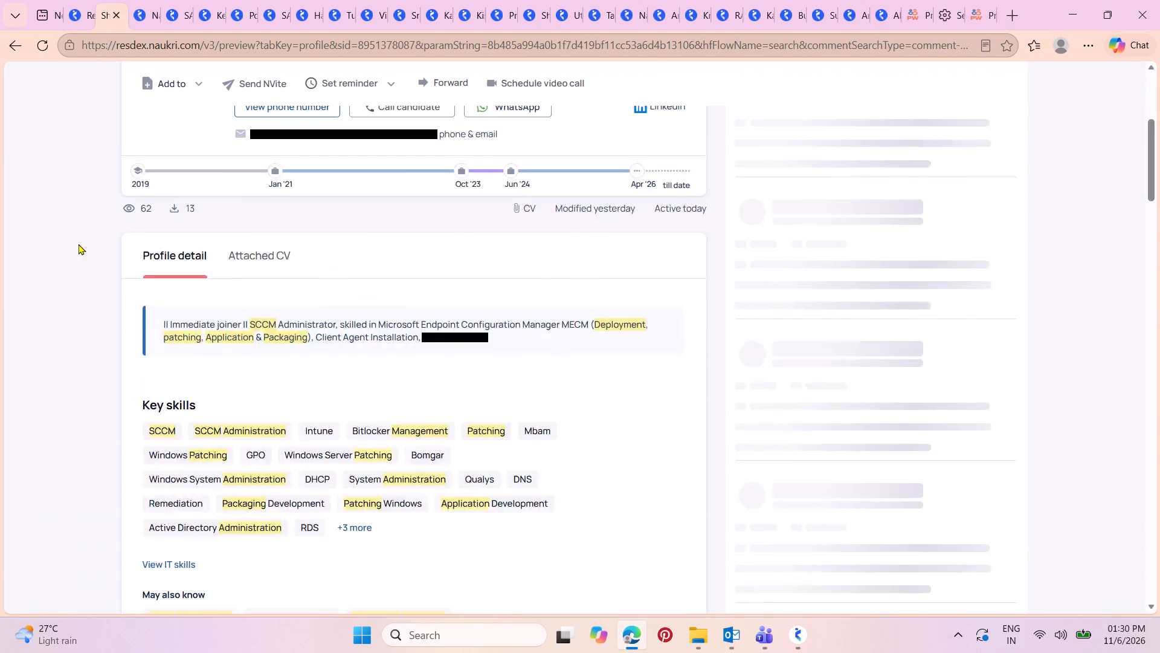
{"action": "scroll", "coordinate": [79, 244], "scroll_direction": "down", "scroll_amount": 13}
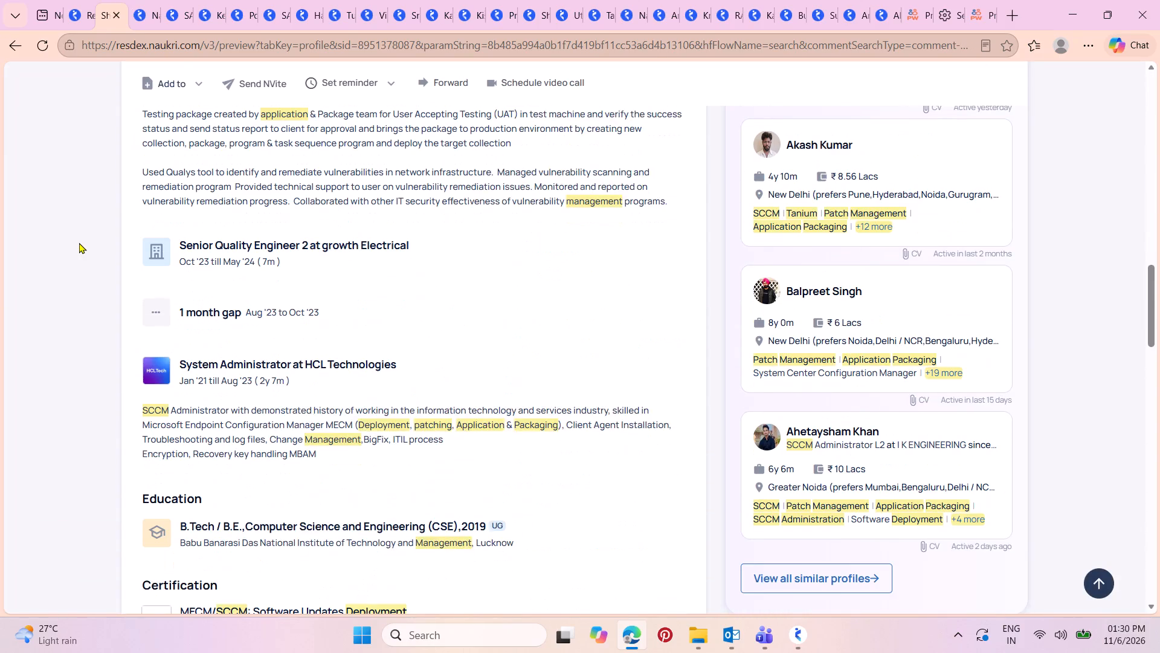
{"action": "scroll", "coordinate": [79, 242], "scroll_direction": "down", "scroll_amount": 20}
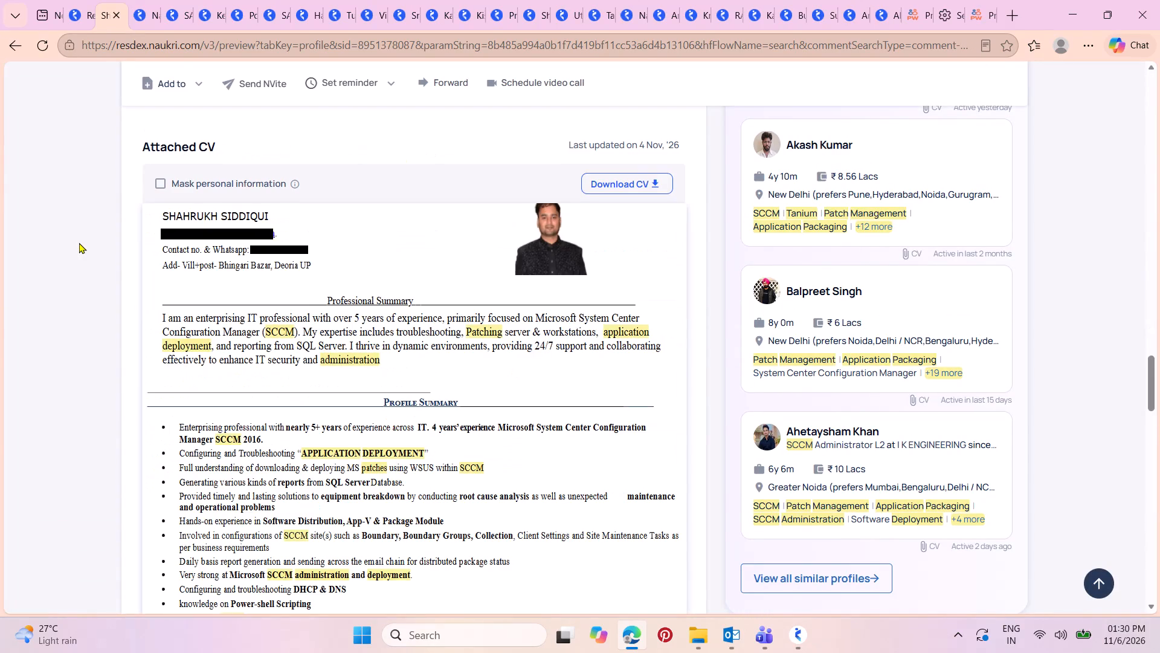
{"action": "scroll", "coordinate": [79, 242], "scroll_direction": "down", "scroll_amount": 1}
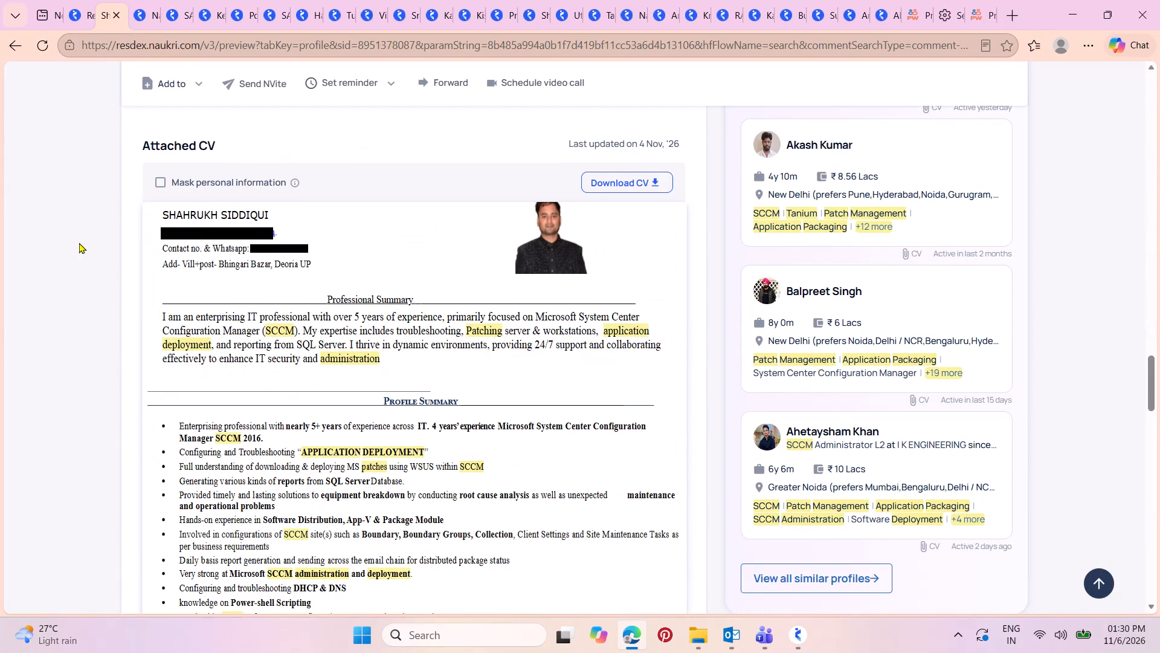
{"action": "scroll", "coordinate": [79, 242], "scroll_direction": "down", "scroll_amount": 10}
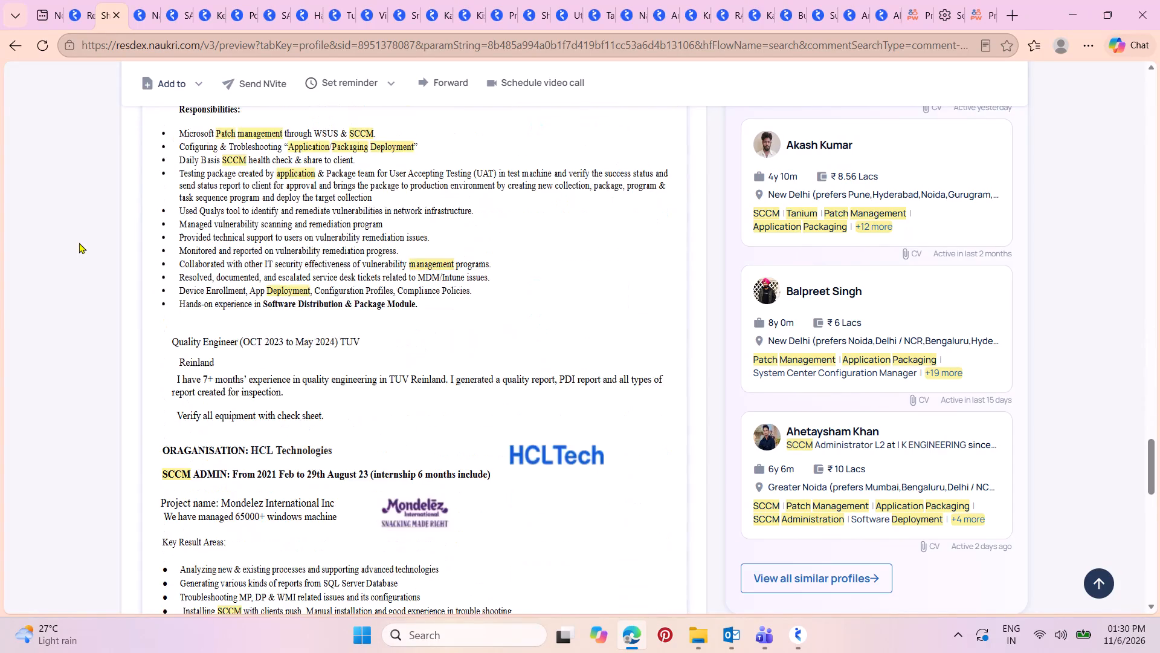
{"action": "scroll", "coordinate": [79, 242], "scroll_direction": "down", "scroll_amount": 9}
Check the already open profiles from the Tech Mahindra engineer through the Bengaluru ex-HCLTech technical specialist for Tanium, SCCM and patching experience.
{"action": "left_click", "coordinate": [412, 16]}
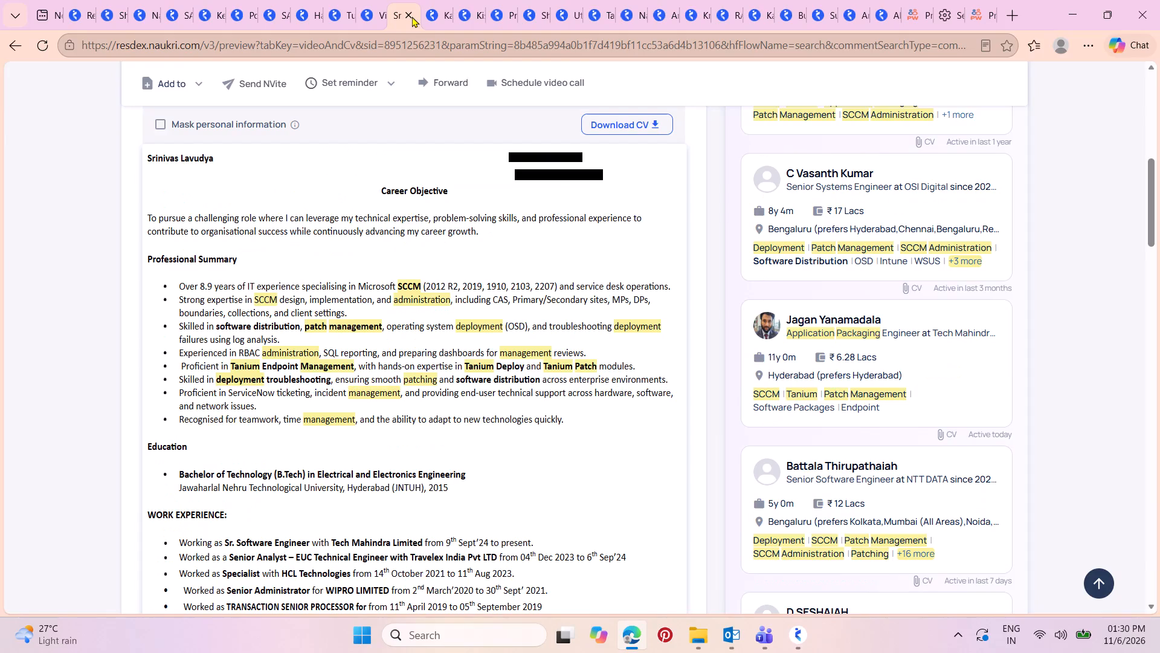
{"action": "left_click", "coordinate": [449, 11]}
{"action": "scroll", "coordinate": [575, 381], "scroll_direction": "down", "scroll_amount": 5}
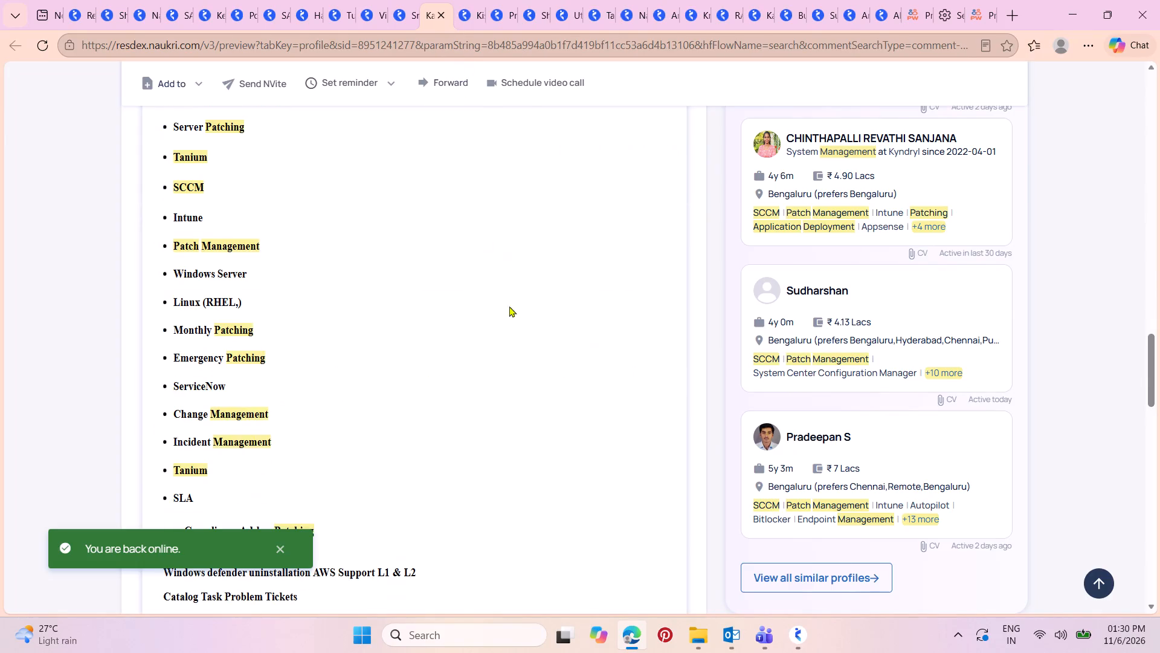
{"action": "left_click", "coordinate": [474, 18]}
{"action": "scroll", "coordinate": [561, 374], "scroll_direction": "up", "scroll_amount": 9}
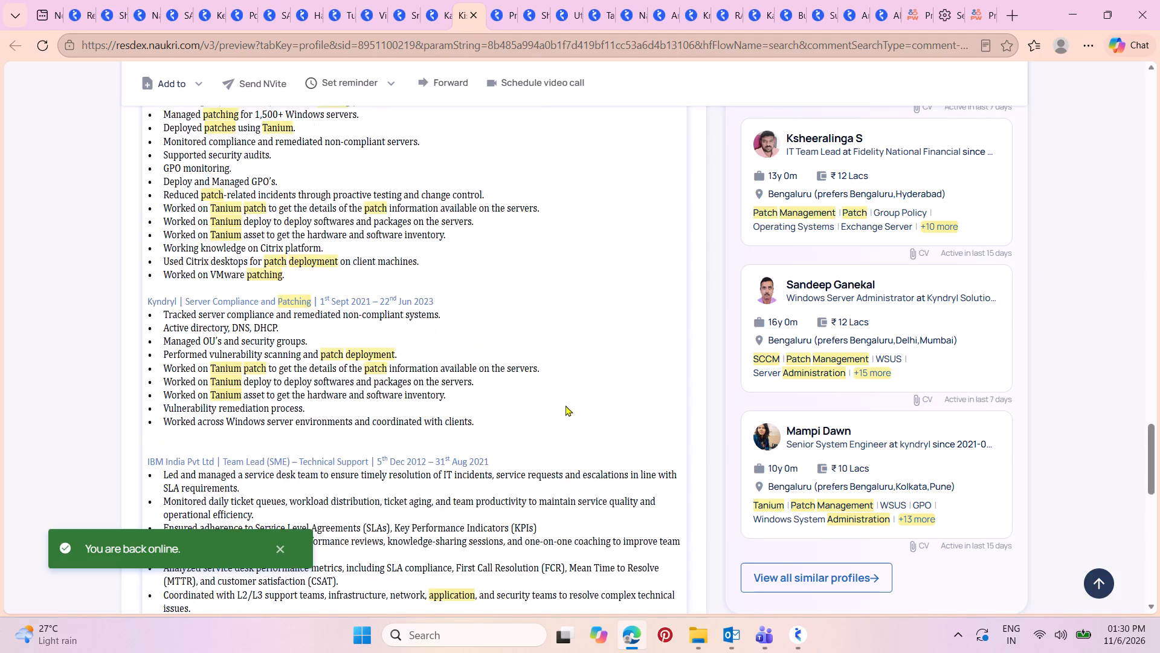
{"action": "scroll", "coordinate": [565, 405], "scroll_direction": "up", "scroll_amount": 6}
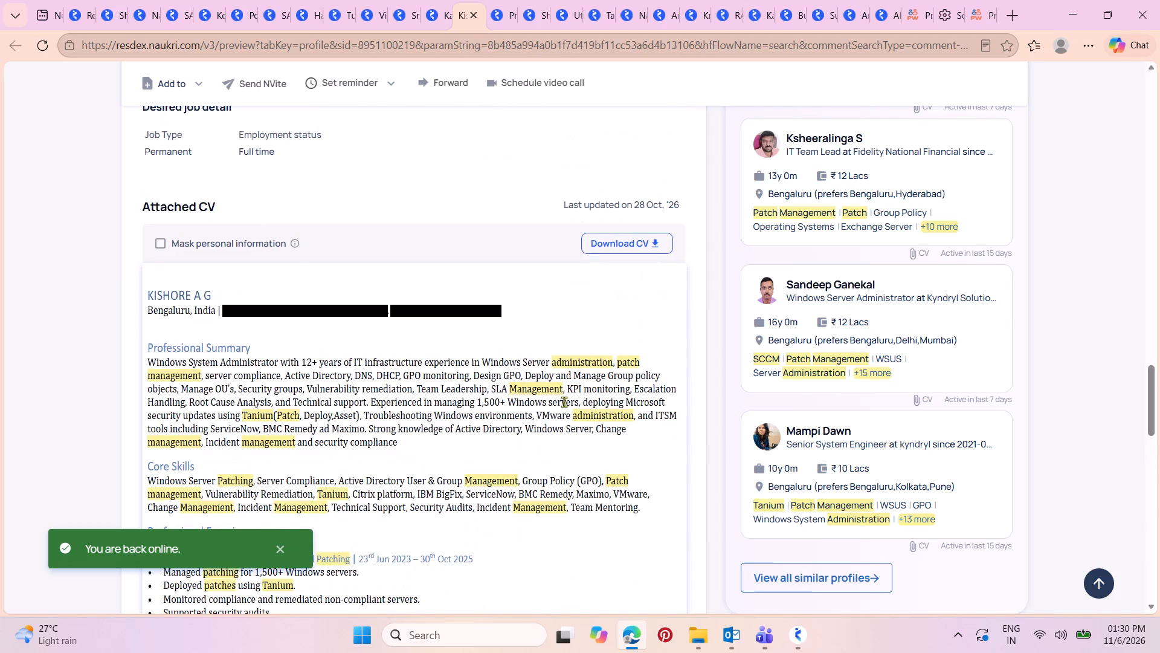
{"action": "left_click_drag", "start_coordinate": [1159, 406], "coordinate": [1159, 94]}
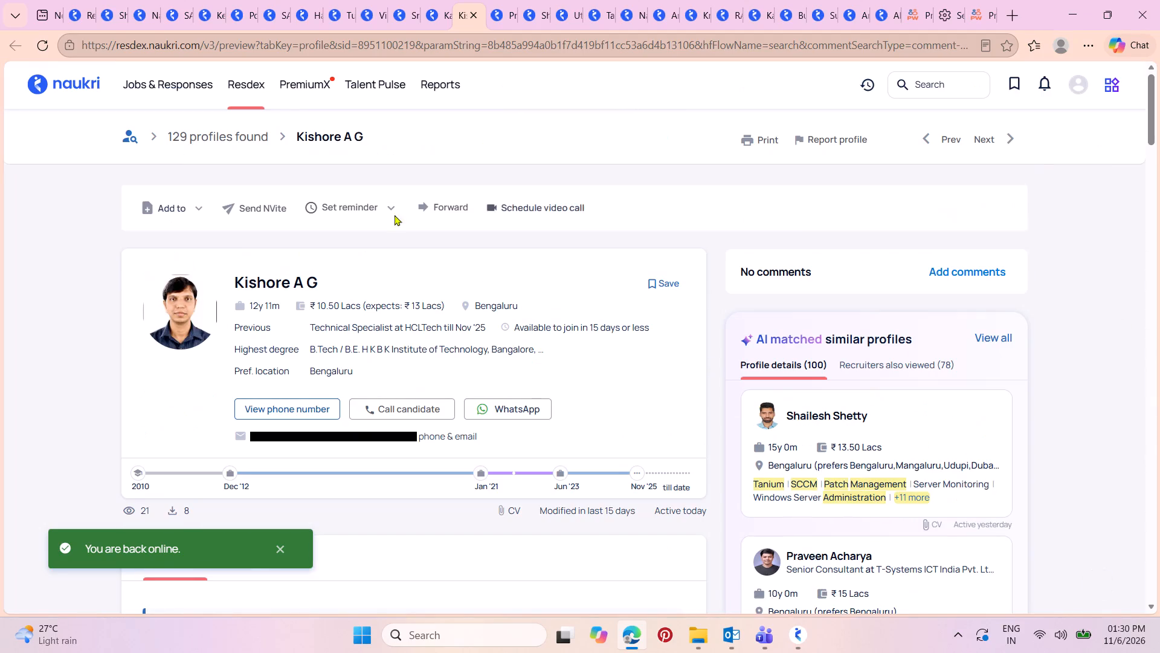
{"action": "scroll", "coordinate": [529, 460], "scroll_direction": "down", "scroll_amount": 2}
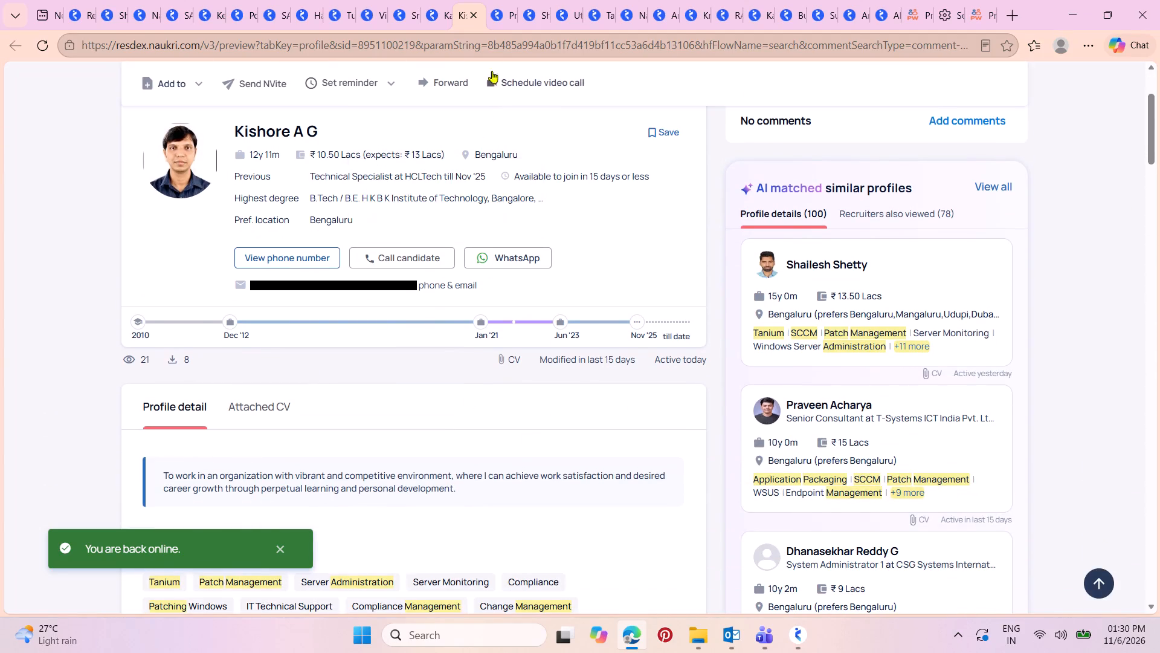
Review the attached CV of the Wipro Senior Systems Engineer in Noida, download it and close that profile.
{"action": "left_click", "coordinate": [502, 4]}
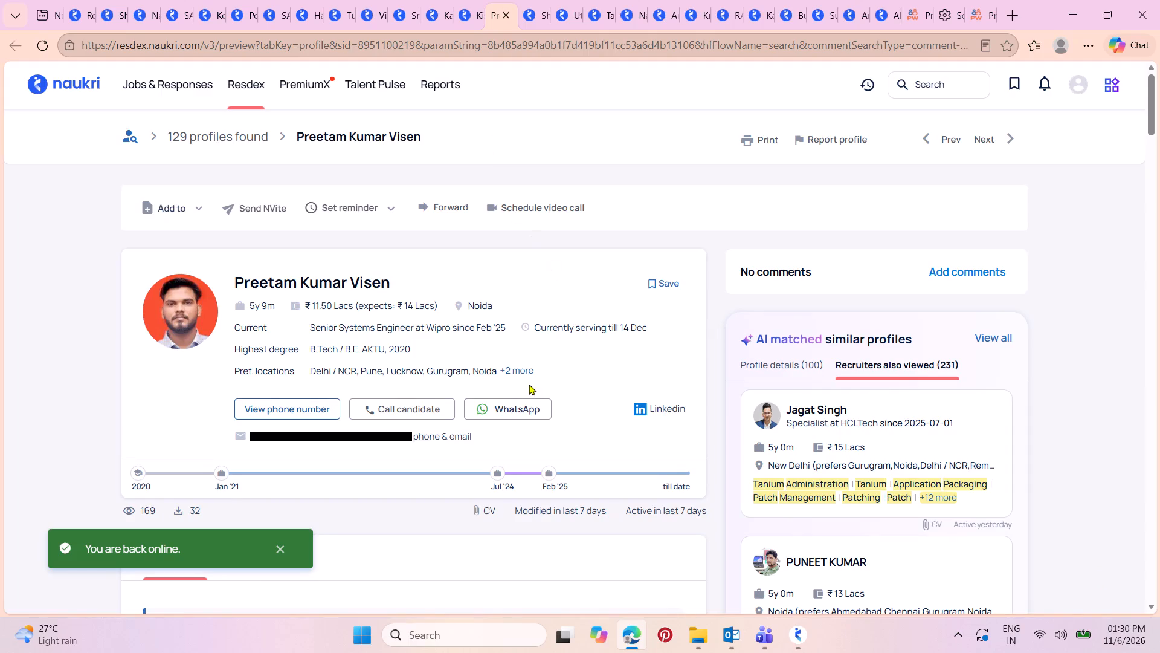
{"action": "scroll", "coordinate": [548, 427], "scroll_direction": "down", "scroll_amount": 4}
{"action": "left_click", "coordinate": [260, 261]}
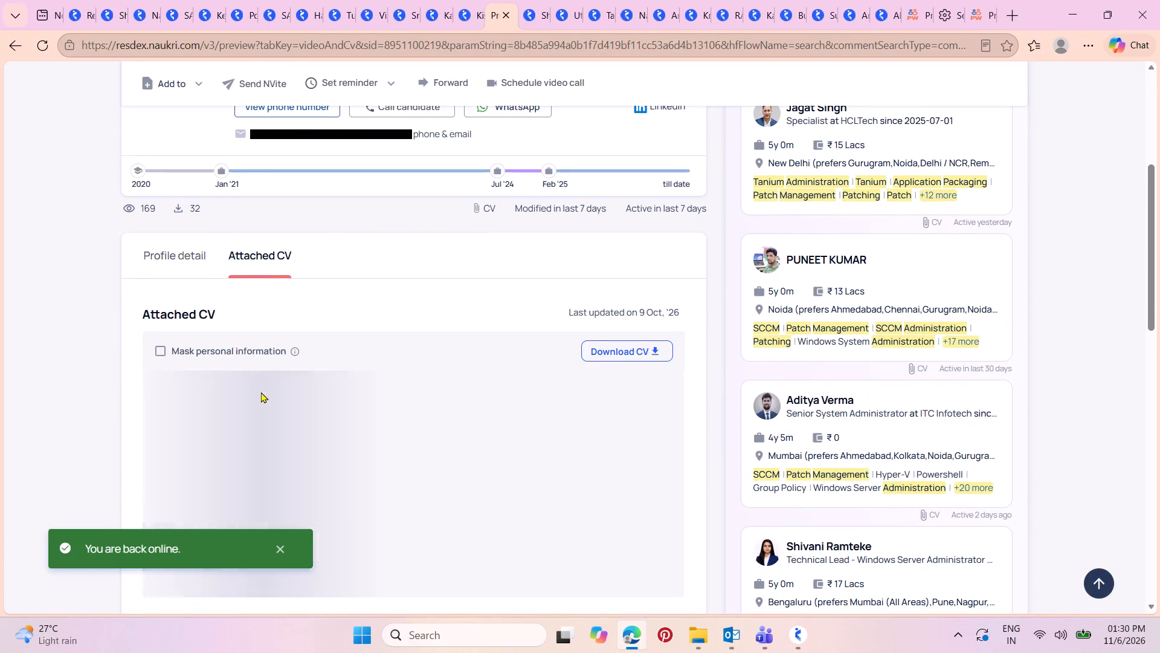
{"action": "scroll", "coordinate": [261, 392], "scroll_direction": "down", "scroll_amount": 4}
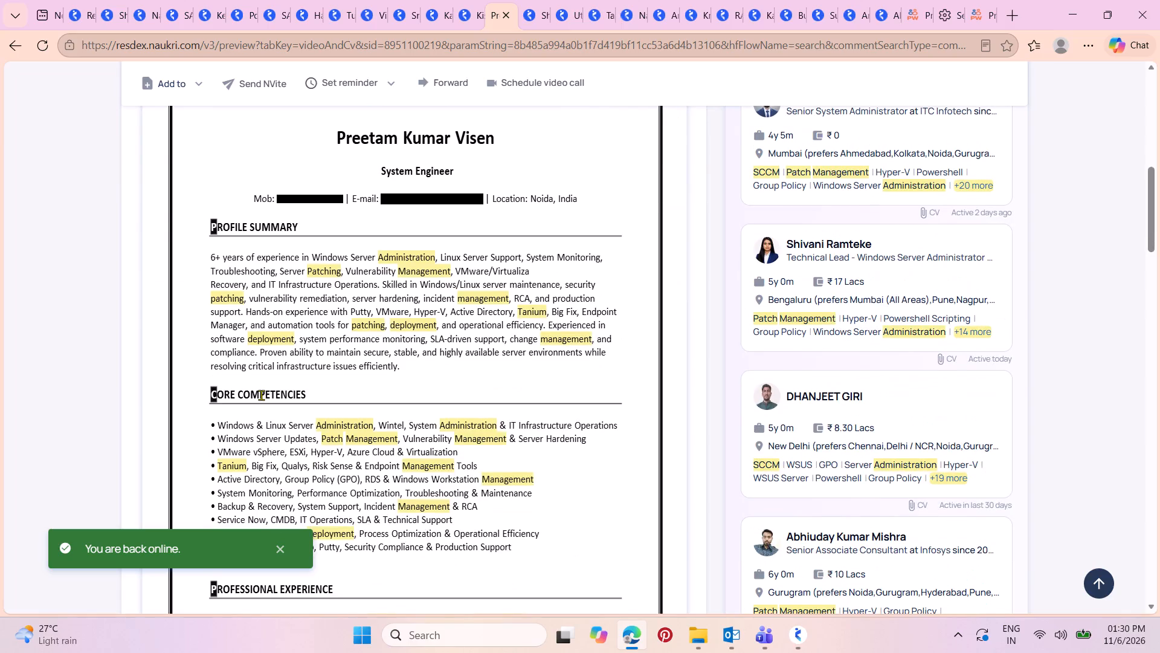
{"action": "scroll", "coordinate": [261, 395], "scroll_direction": "down", "scroll_amount": 7}
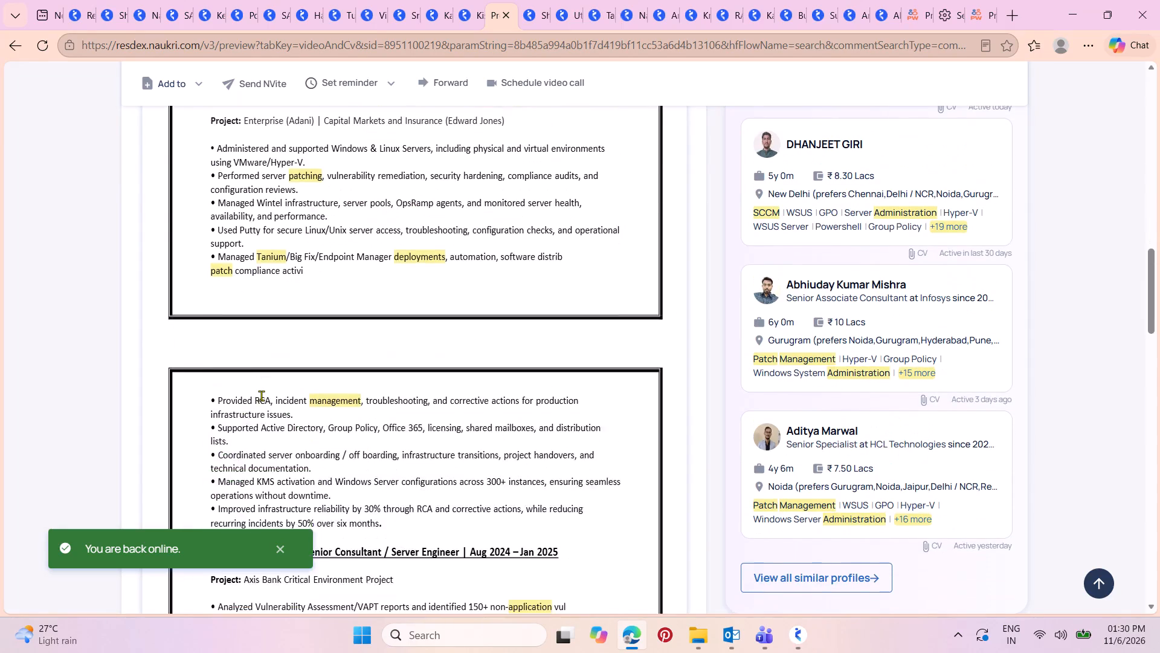
{"action": "scroll", "coordinate": [261, 395], "scroll_direction": "down", "scroll_amount": 19}
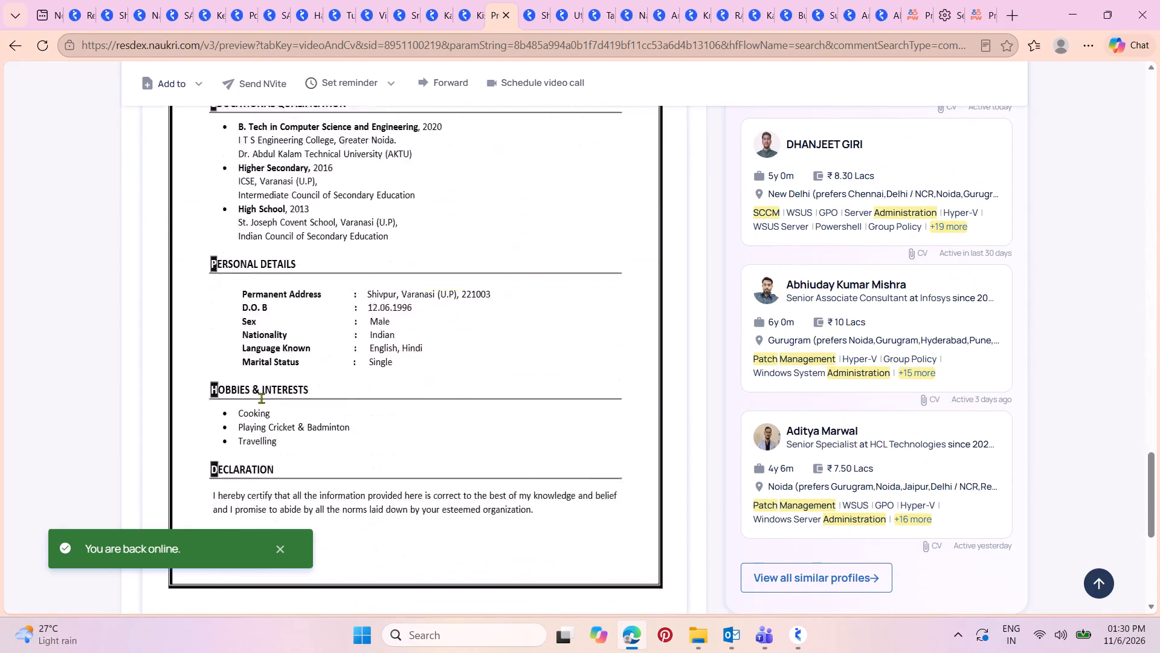
{"action": "scroll", "coordinate": [261, 398], "scroll_direction": "up", "scroll_amount": 20}
{"action": "scroll", "coordinate": [261, 398], "scroll_direction": "up", "scroll_amount": 11}
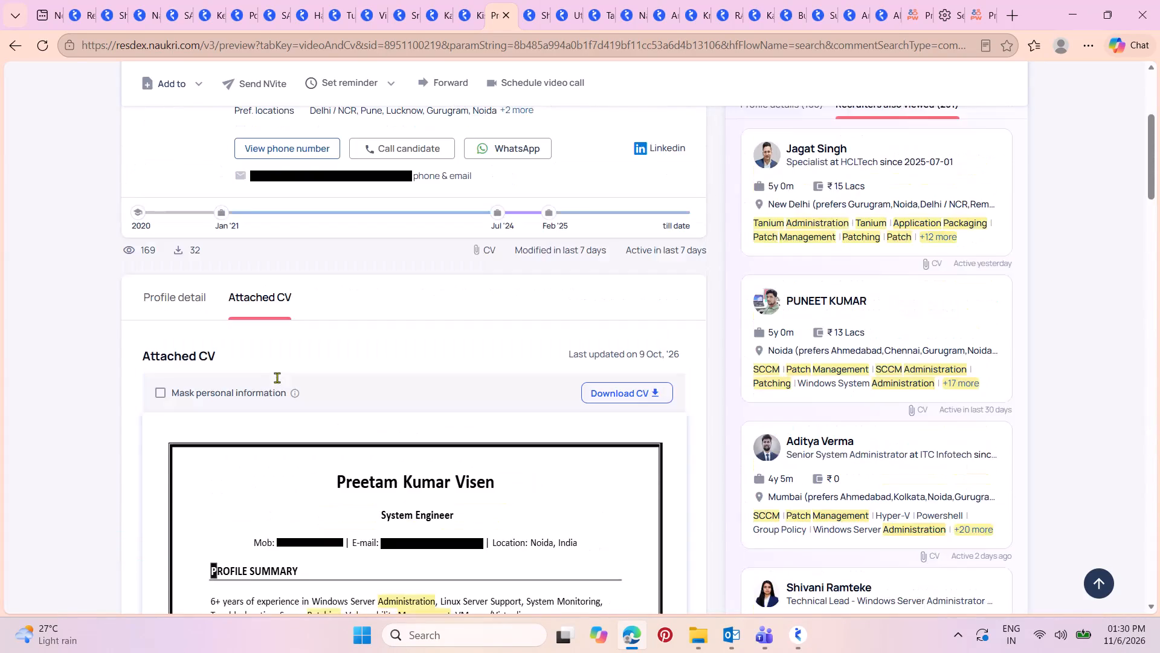
{"action": "left_click", "coordinate": [657, 432]}
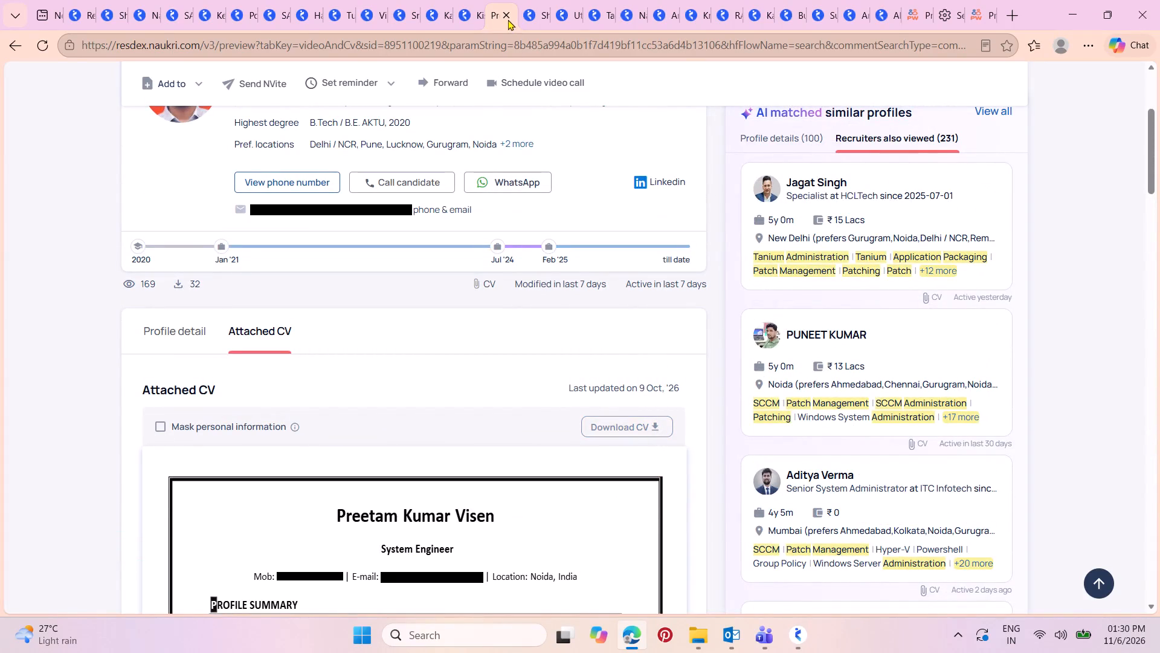
{"action": "left_click", "coordinate": [507, 15]}
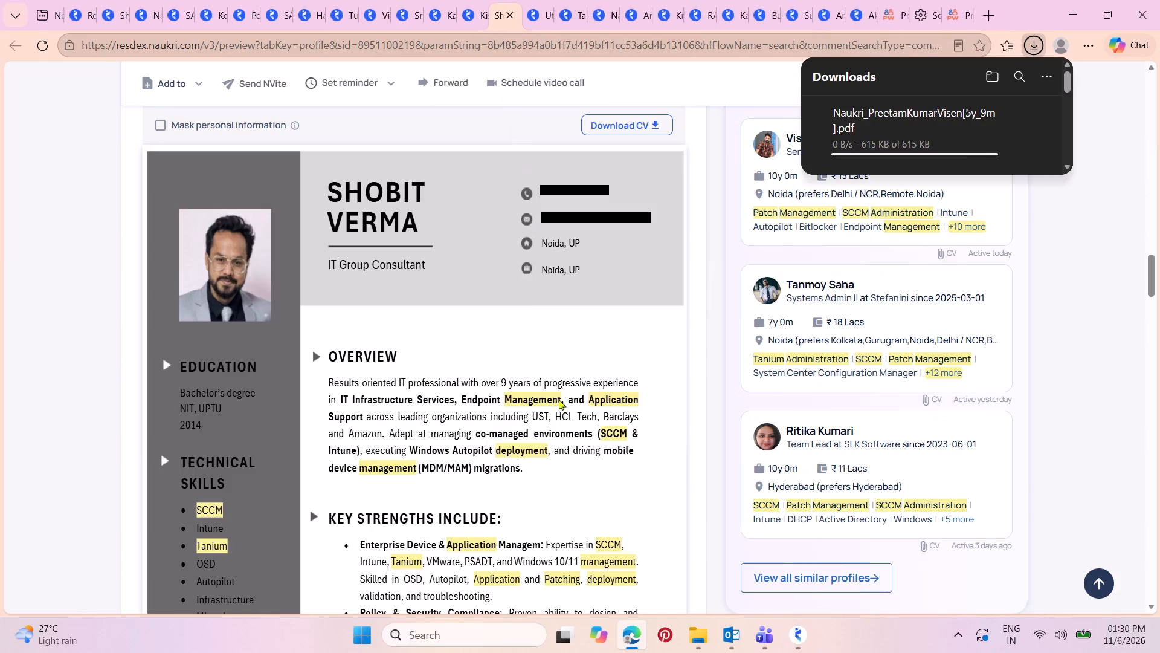
Close the open profile of the Noida IT Group Consultant.
{"action": "left_click", "coordinate": [517, 15]}
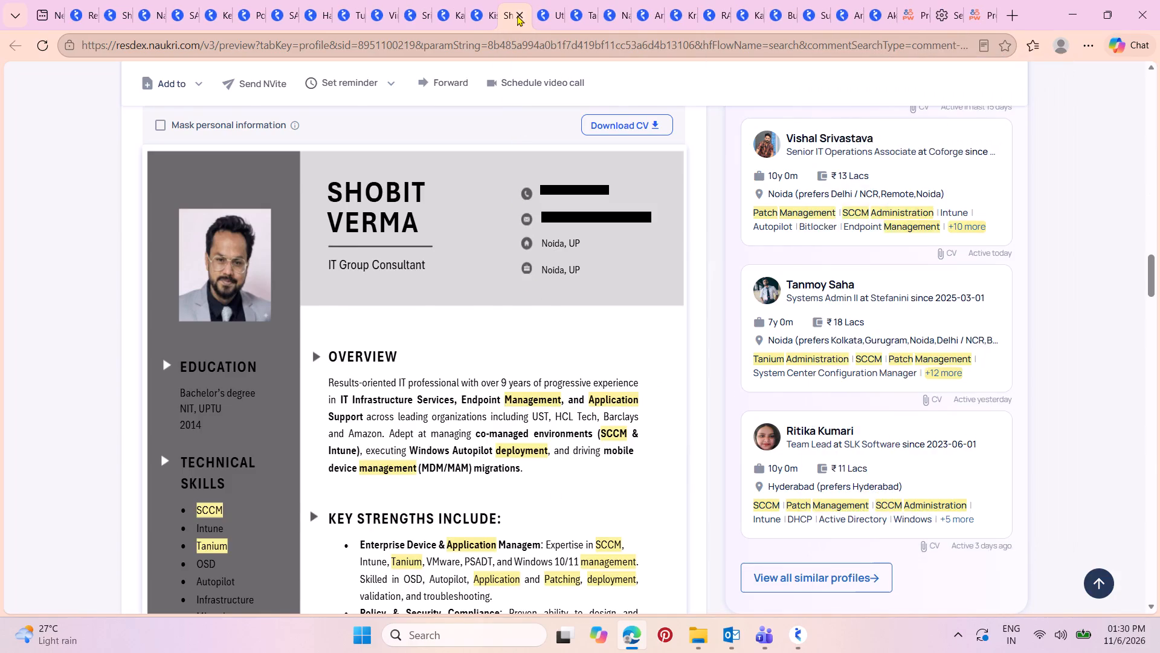
Review the CV of the Cognizant Intune and SCCM Tech Lead in Noida, download it and close that profile.
{"action": "scroll", "coordinate": [564, 267], "scroll_direction": "up", "scroll_amount": 5}
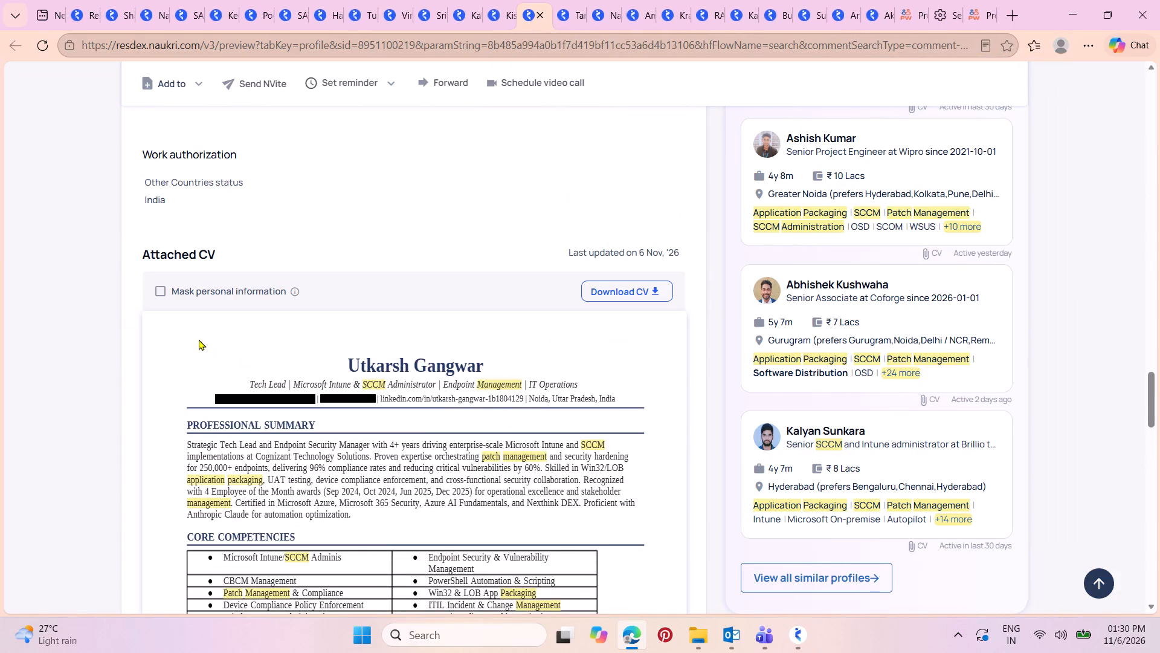
{"action": "scroll", "coordinate": [109, 309], "scroll_direction": "down", "scroll_amount": 2}
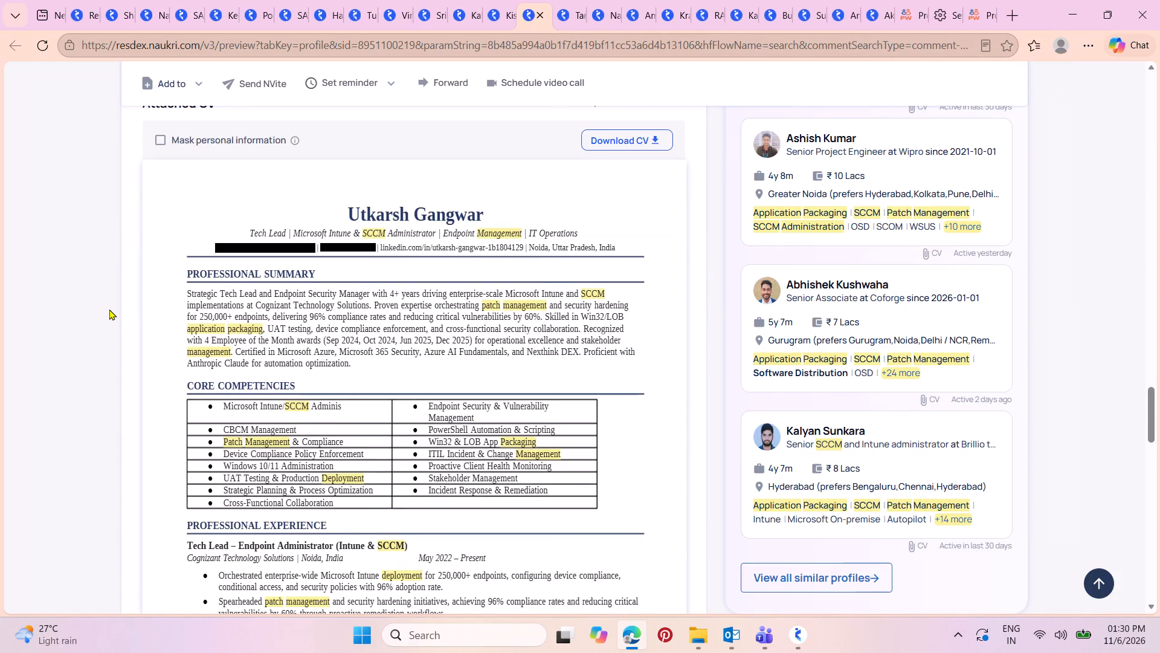
{"action": "scroll", "coordinate": [109, 309], "scroll_direction": "down", "scroll_amount": 8}
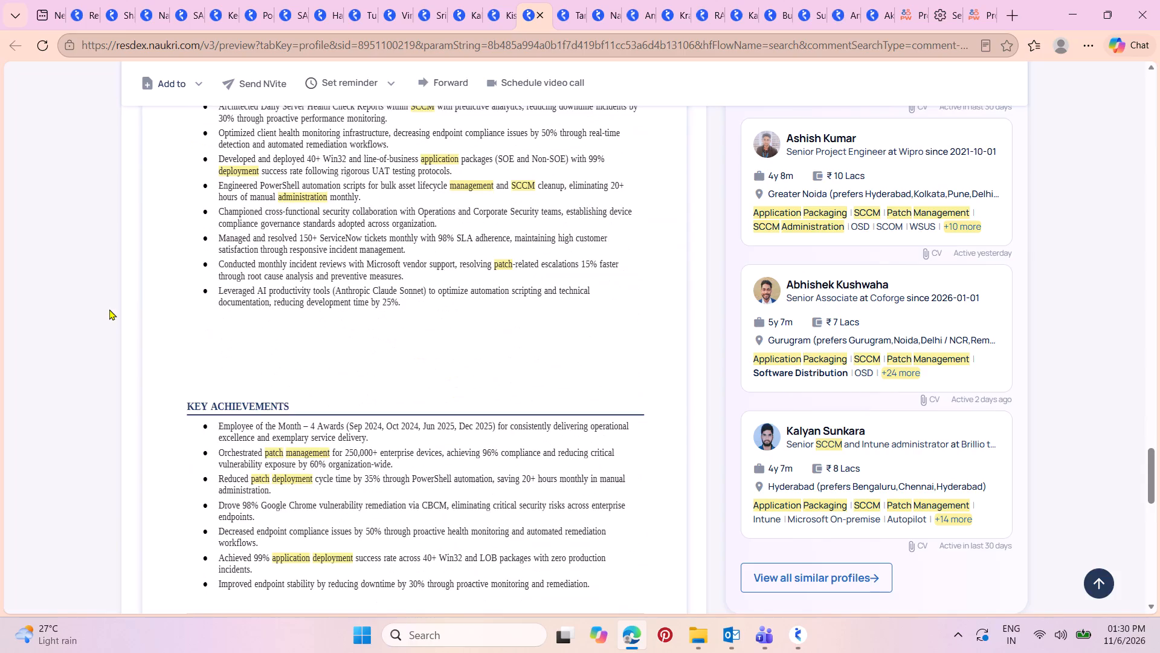
{"action": "scroll", "coordinate": [109, 309], "scroll_direction": "down", "scroll_amount": 6}
{"action": "scroll", "coordinate": [107, 309], "scroll_direction": "up", "scroll_amount": 8}
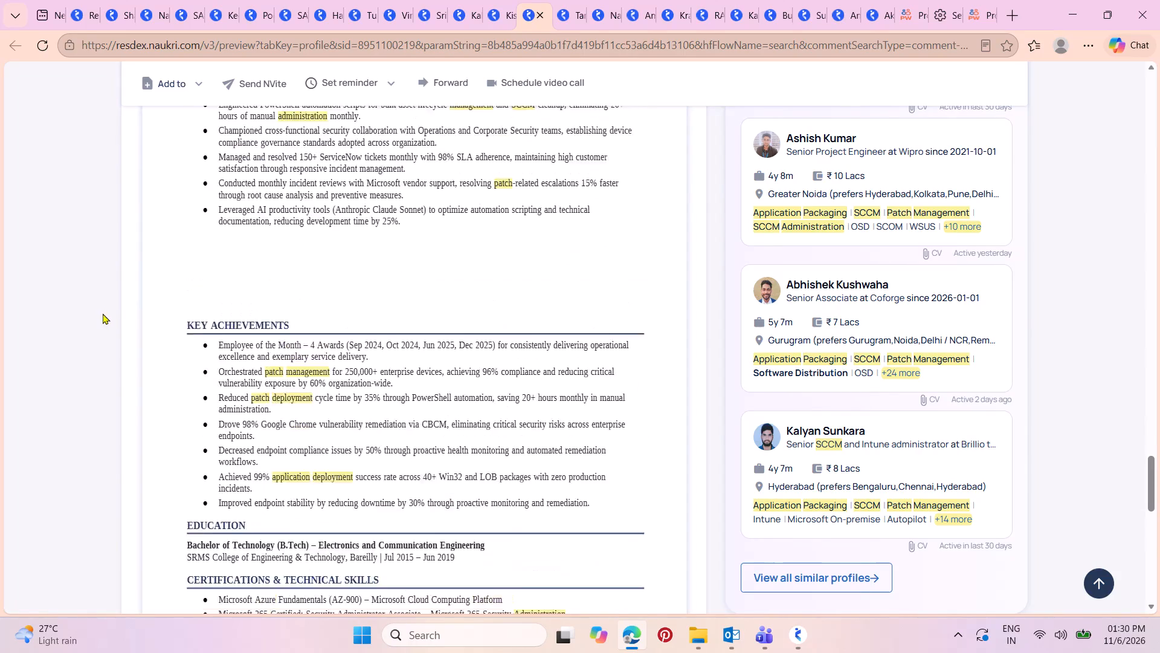
{"action": "scroll", "coordinate": [103, 313], "scroll_direction": "up", "scroll_amount": 6}
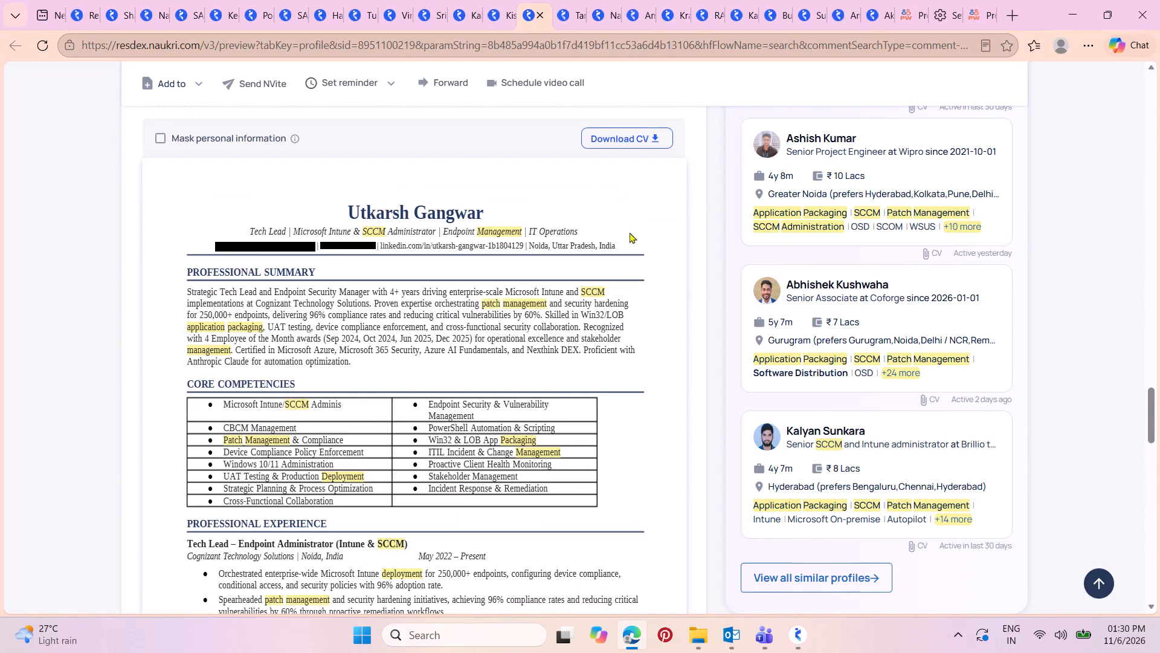
{"action": "left_click", "coordinate": [623, 135]}
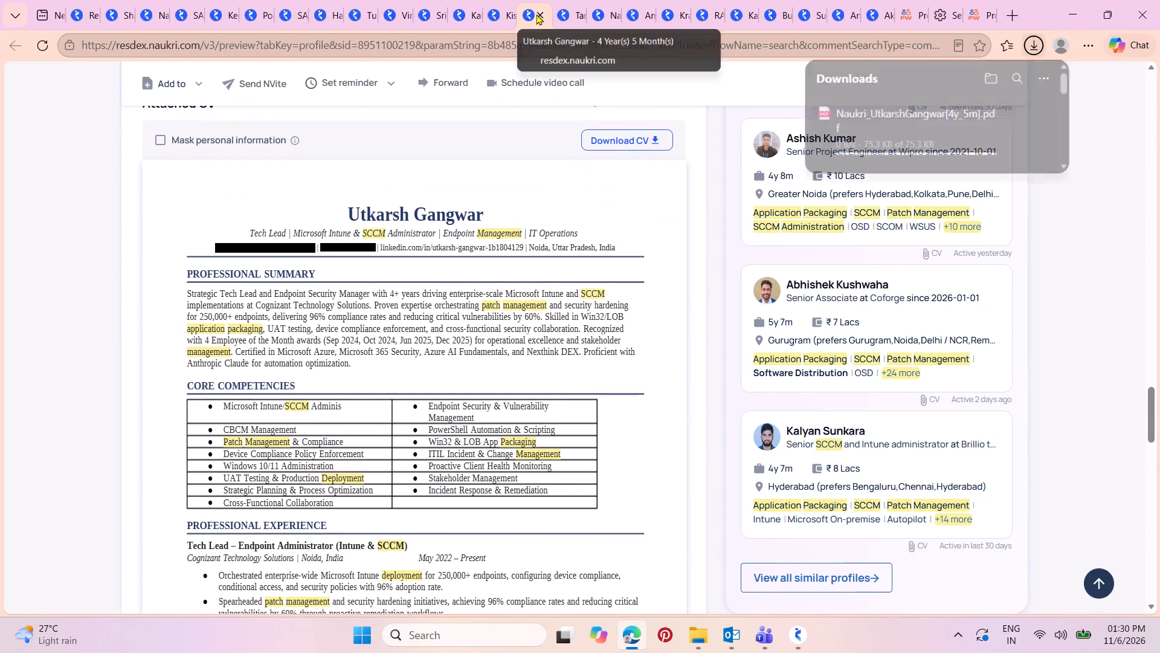
{"action": "left_click", "coordinate": [536, 14]}
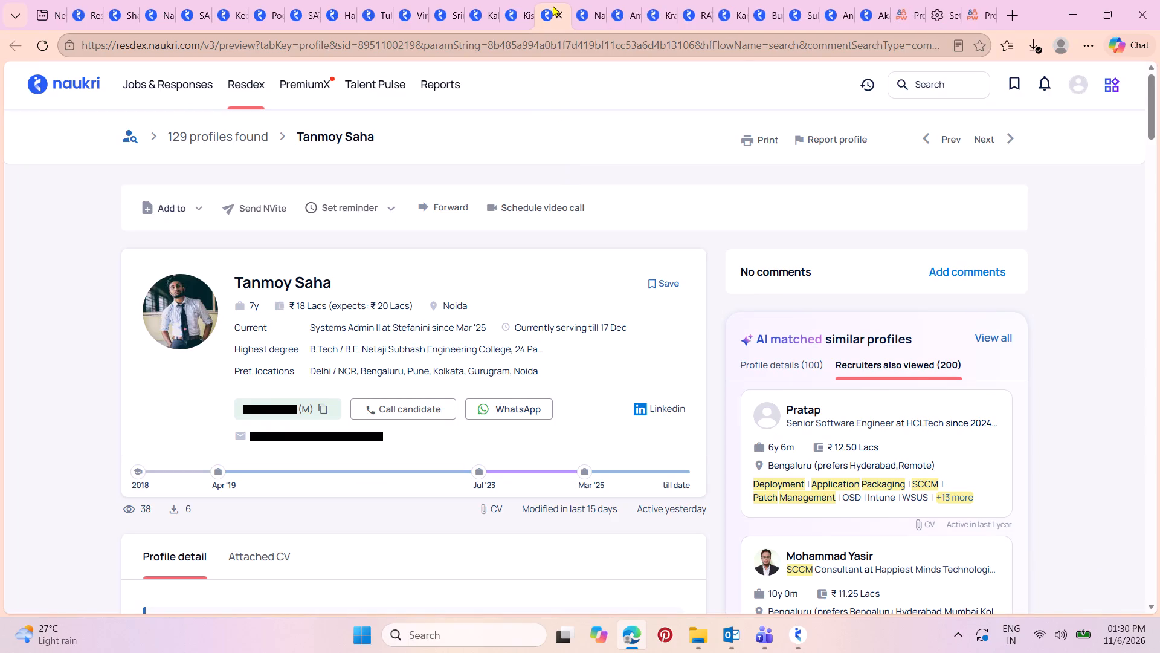
Close the open profiles of the Stefanini Systems Admin in Noida and the candidate following the LTM Senior Consultant.
{"action": "left_click", "coordinate": [556, 15]}
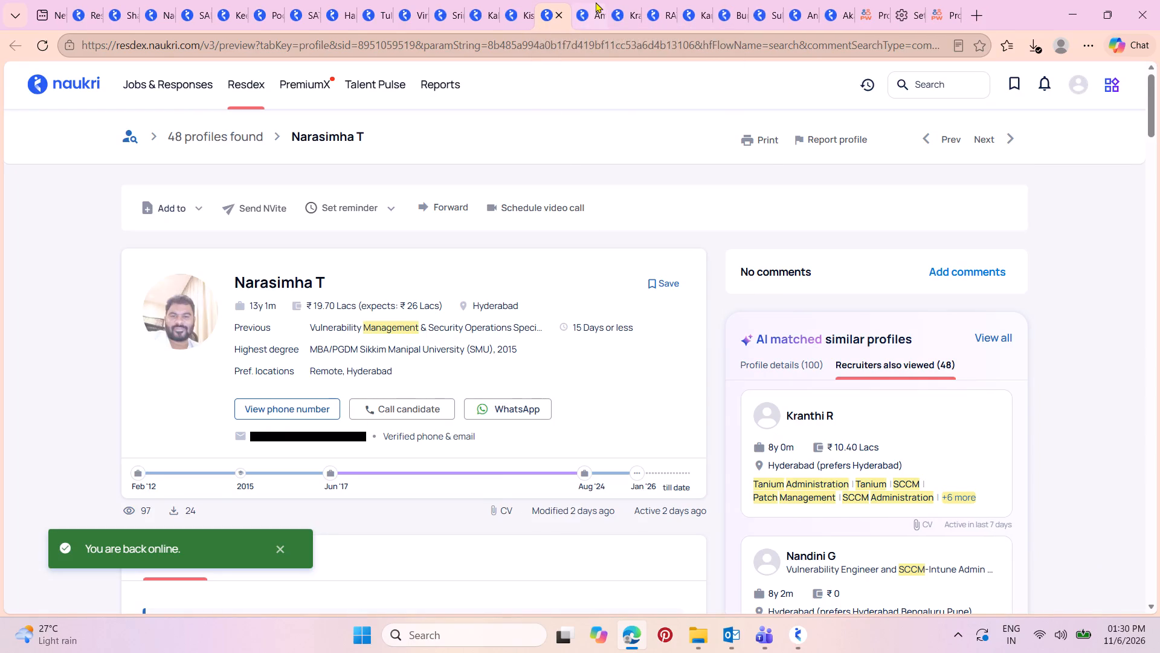
{"action": "left_click", "coordinate": [596, 2]}
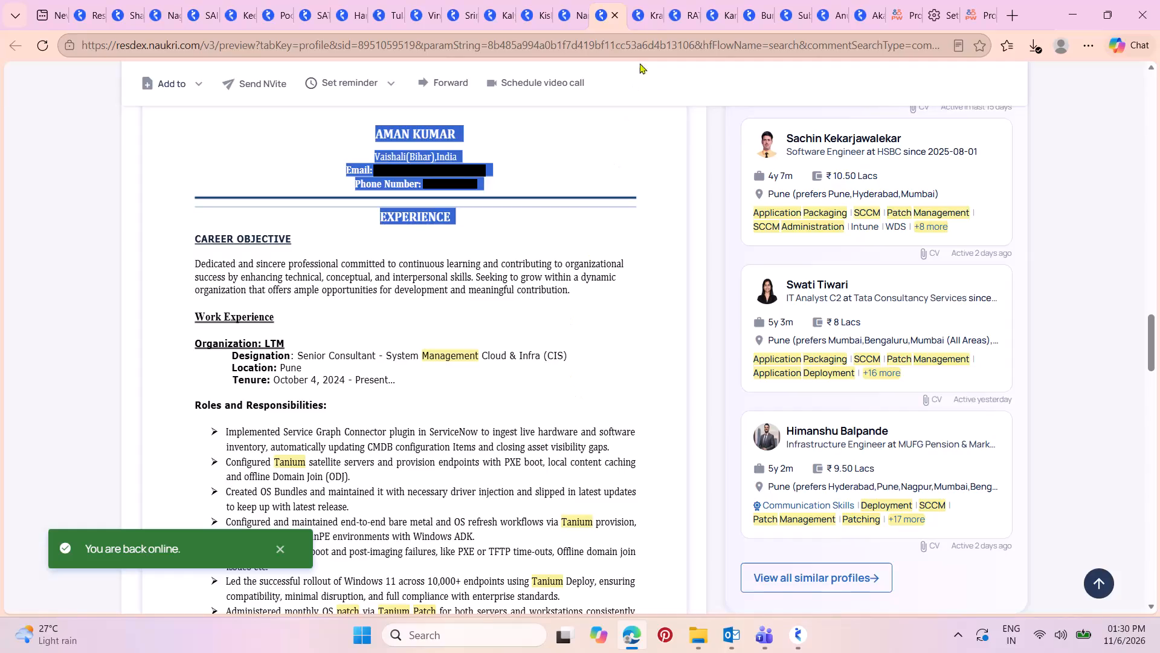
{"action": "left_click", "coordinate": [652, 10]}
{"action": "left_click", "coordinate": [652, 15]}
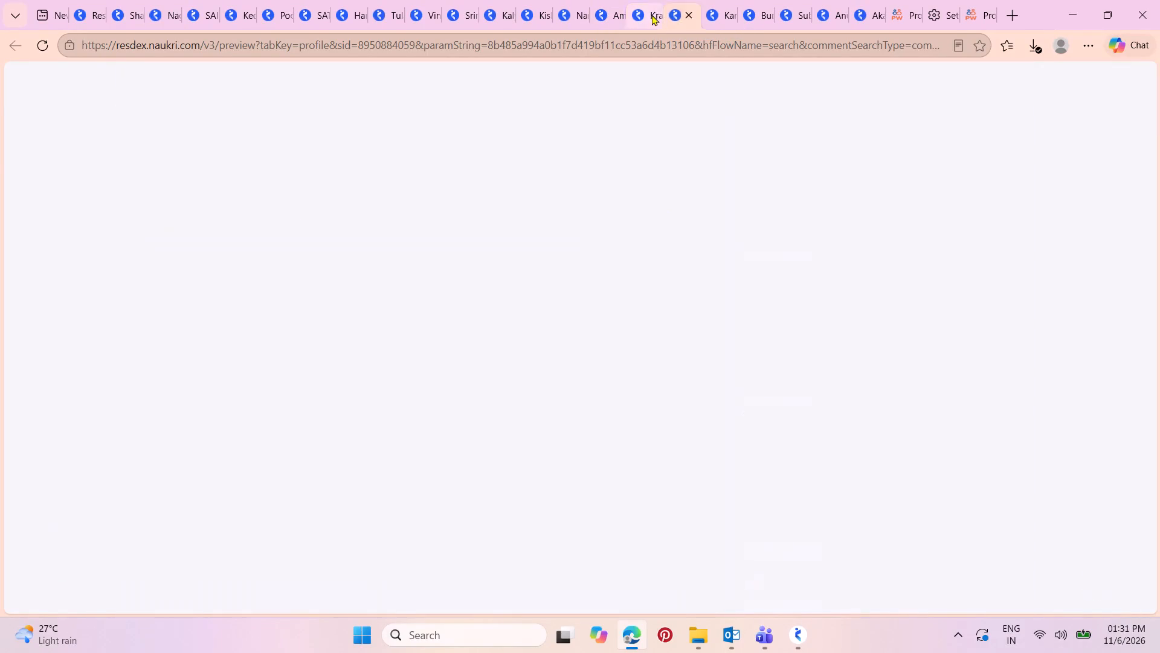
Review the attached CV of the Nagarro SCCM Administrator for Tanium and patching experience and close that profile.
{"action": "left_click", "coordinate": [714, 2]}
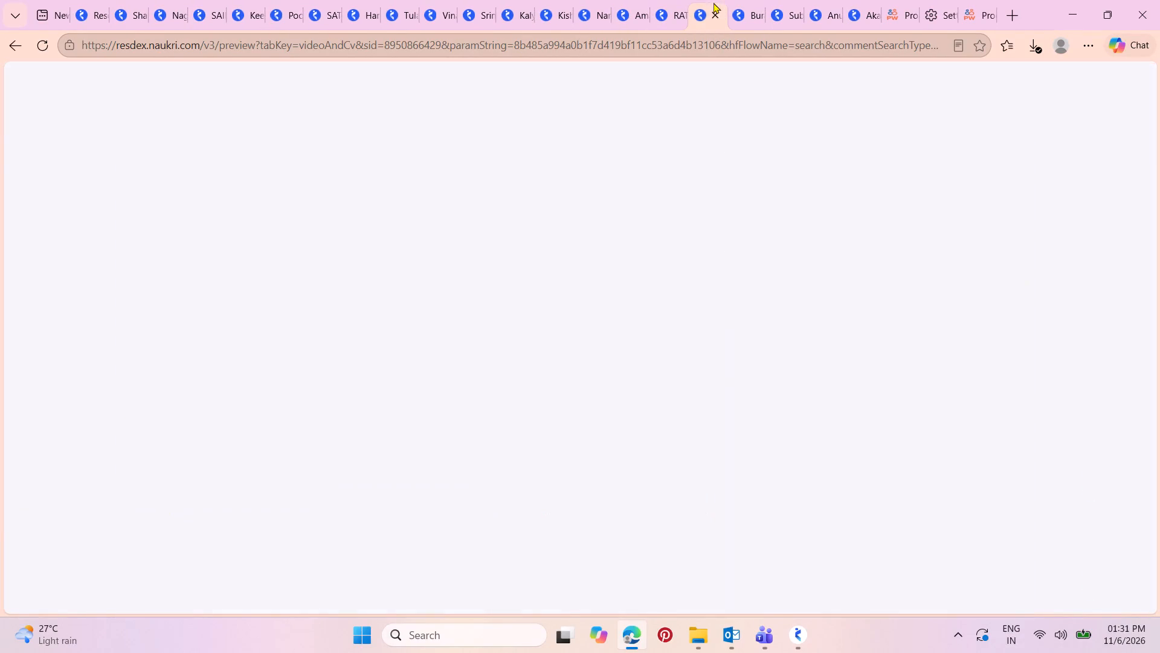
{"action": "left_click", "coordinate": [747, 0]}
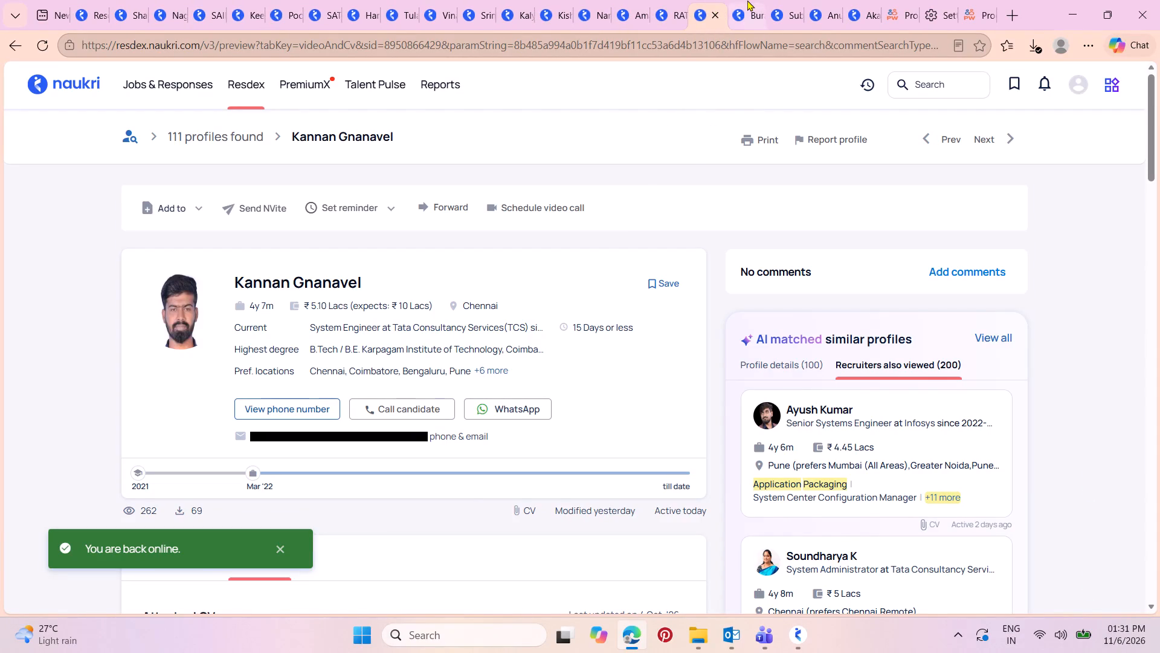
{"action": "left_click", "coordinate": [423, 0]}
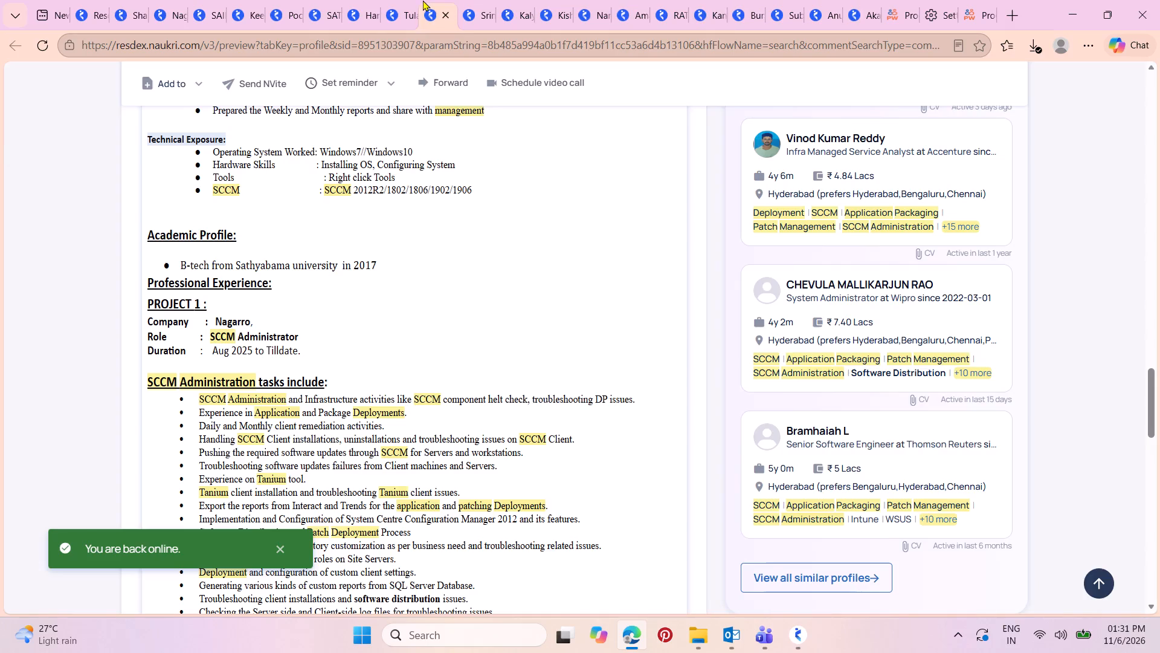
{"action": "scroll", "coordinate": [515, 435], "scroll_direction": "up", "scroll_amount": 4}
{"action": "scroll", "coordinate": [556, 476], "scroll_direction": "up", "scroll_amount": 4}
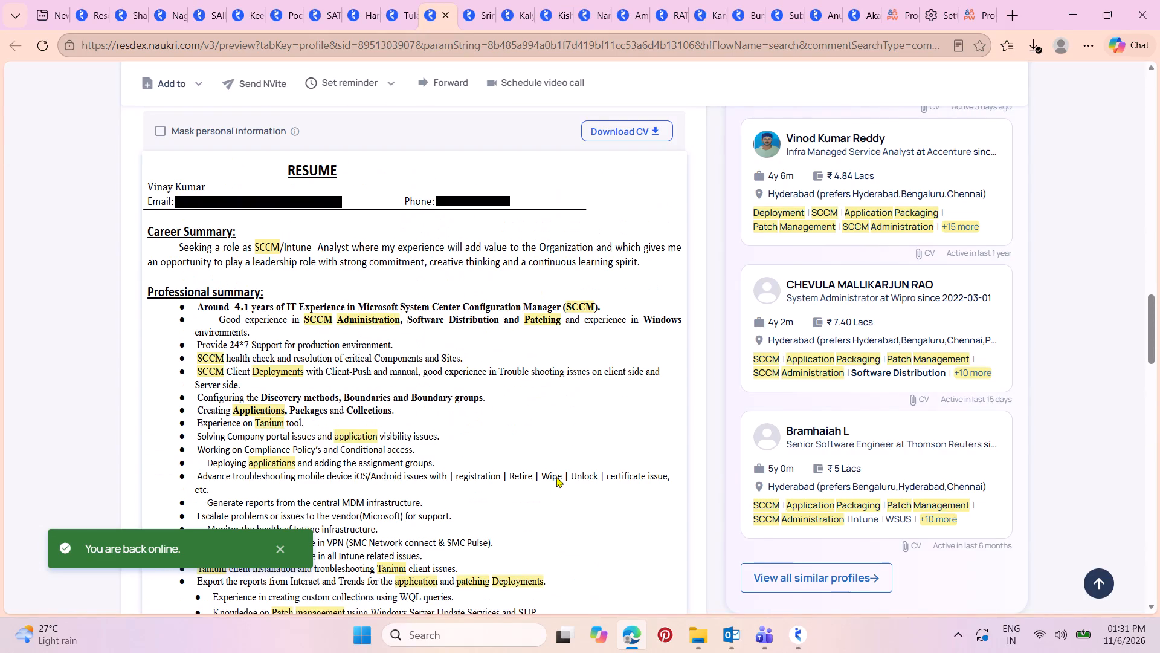
{"action": "scroll", "coordinate": [529, 469], "scroll_direction": "down", "scroll_amount": 4}
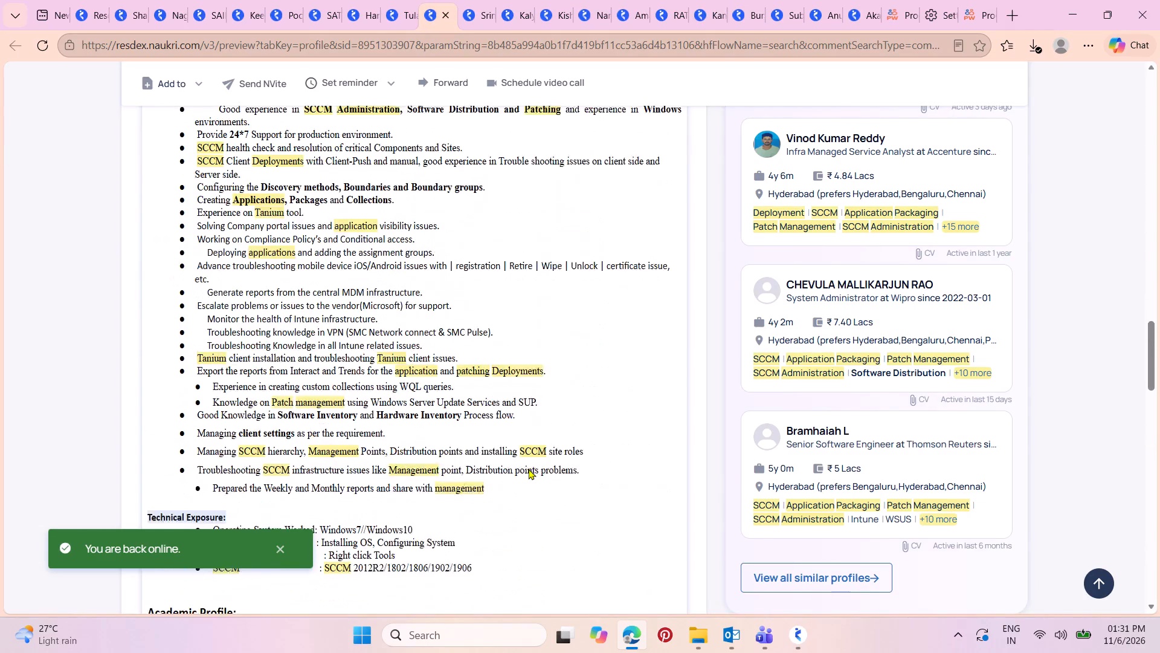
{"action": "scroll", "coordinate": [529, 469], "scroll_direction": "down", "scroll_amount": 6}
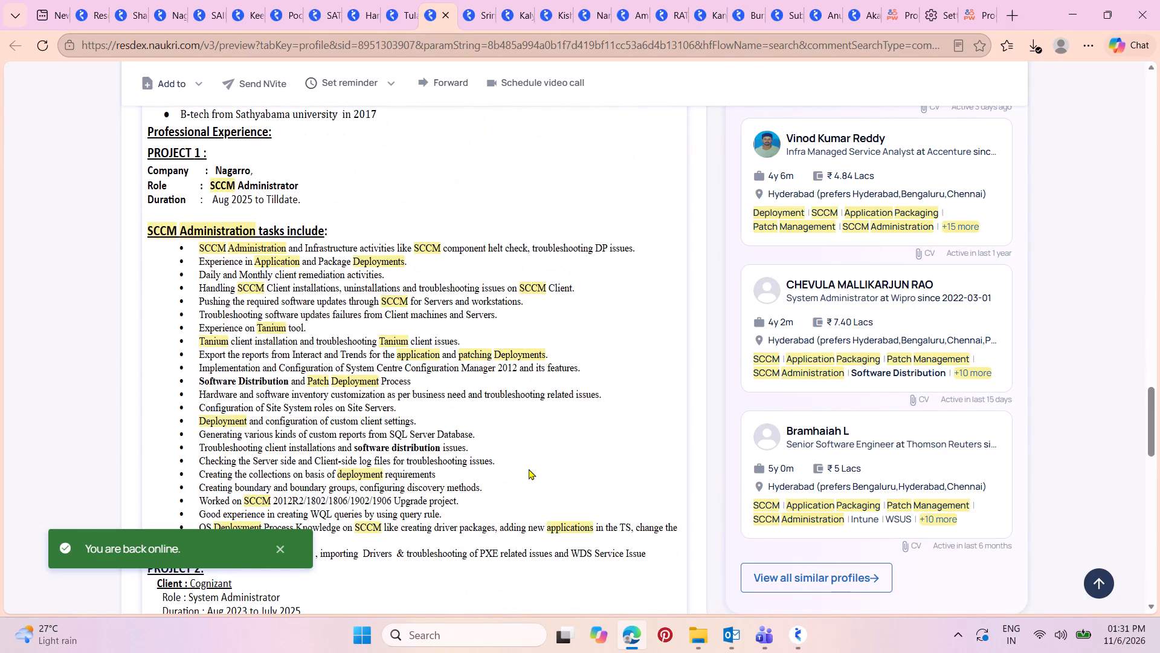
{"action": "scroll", "coordinate": [529, 469], "scroll_direction": "down", "scroll_amount": 6}
{"action": "scroll", "coordinate": [529, 469], "scroll_direction": "up", "scroll_amount": 12}
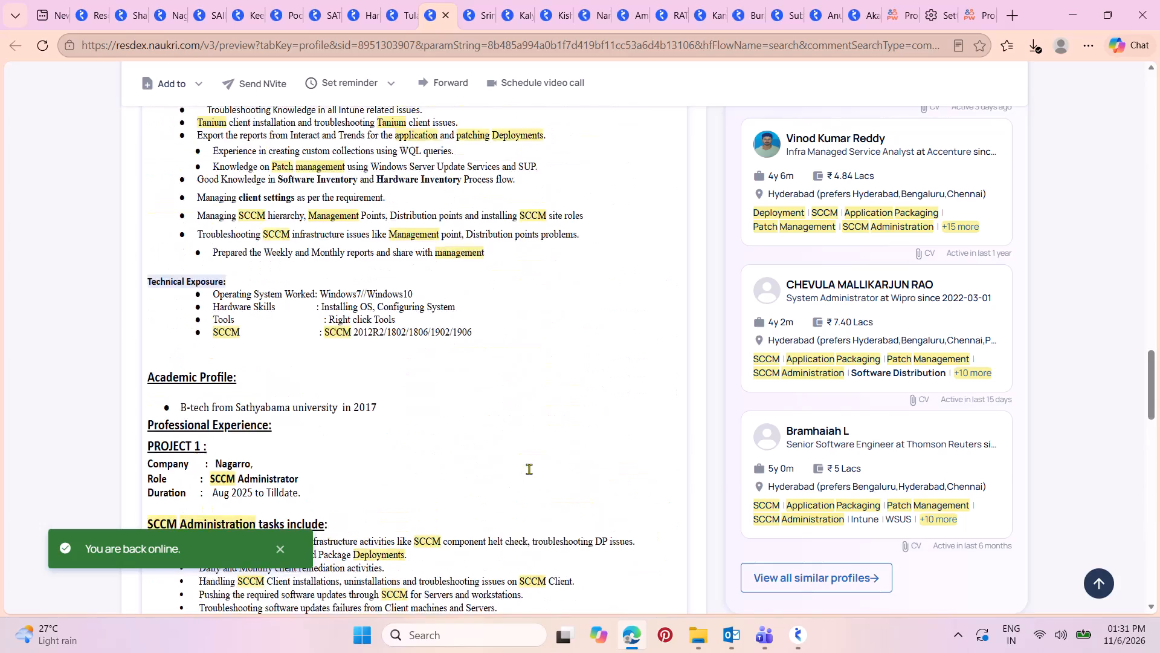
{"action": "scroll", "coordinate": [529, 469], "scroll_direction": "up", "scroll_amount": 6}
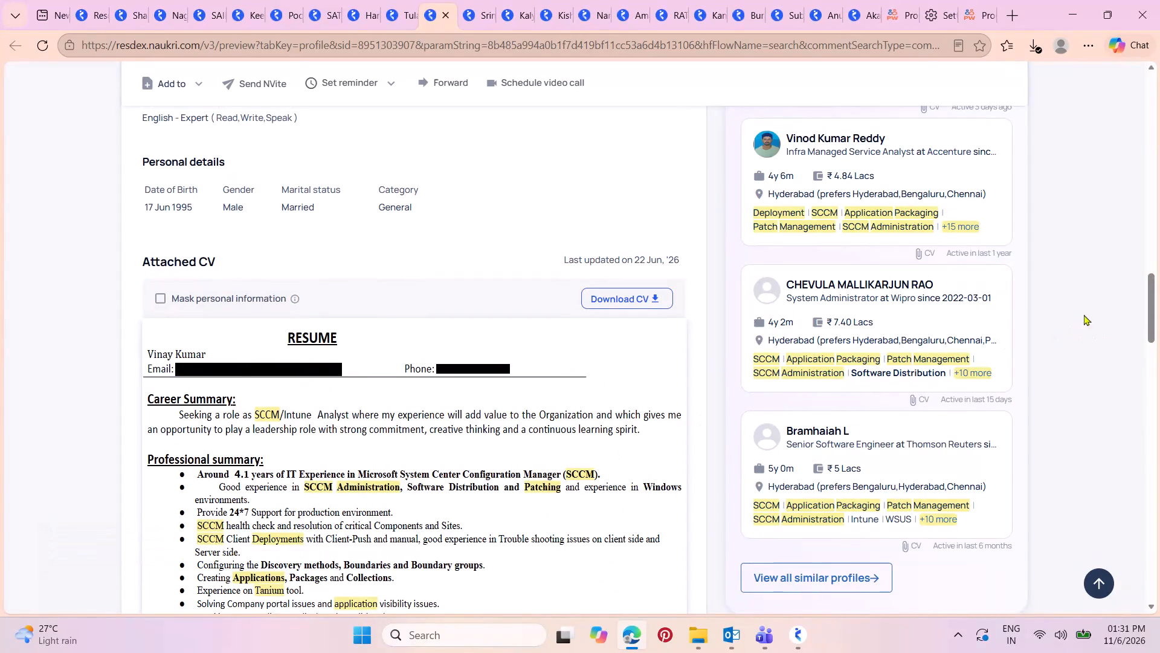
{"action": "left_click", "coordinate": [440, 12]}
Review the attached CV of the Endava System Administrator, download it and close that profile.
{"action": "left_click", "coordinate": [412, 5]}
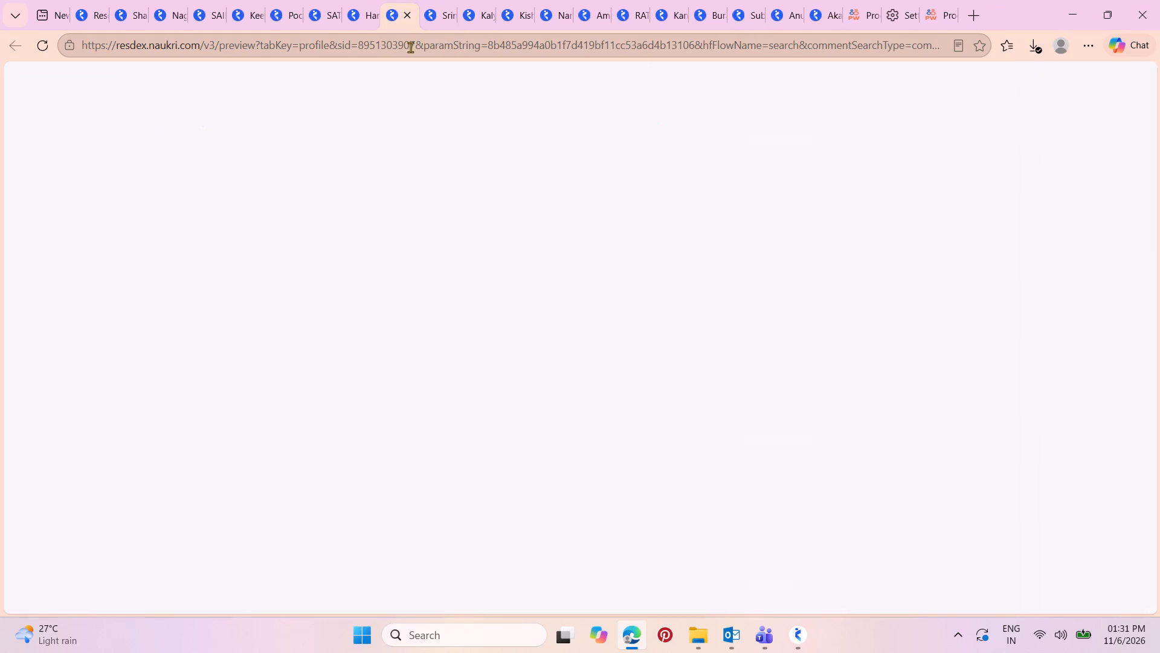
{"action": "scroll", "coordinate": [512, 461], "scroll_direction": "up", "scroll_amount": 14}
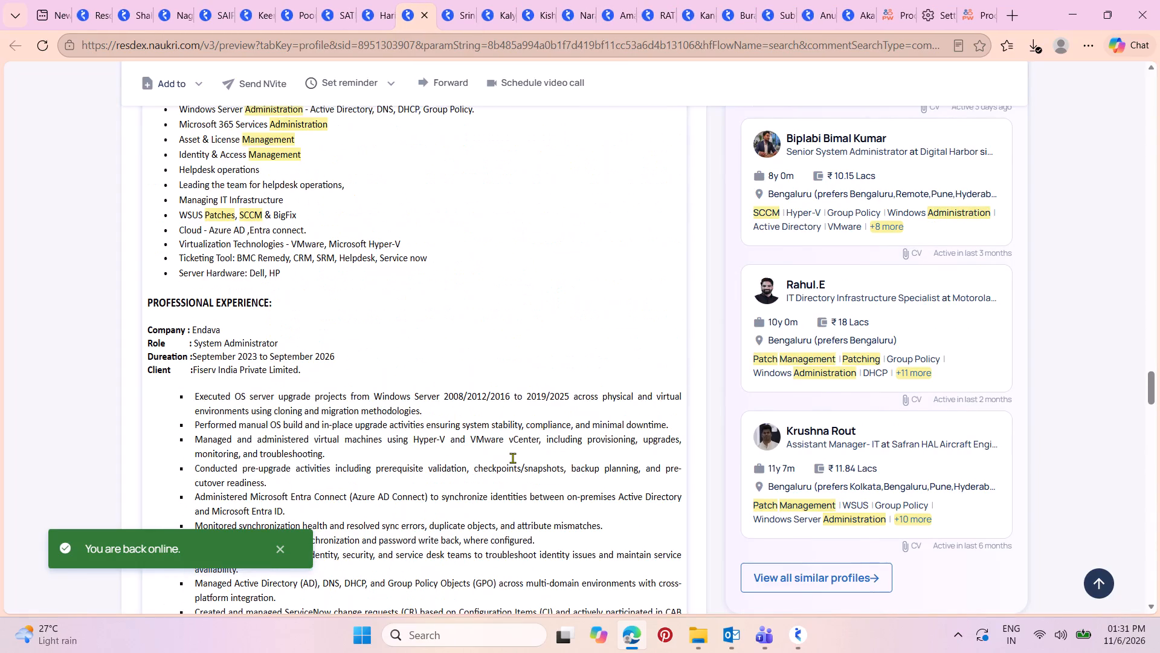
{"action": "scroll", "coordinate": [512, 458], "scroll_direction": "up", "scroll_amount": 12}
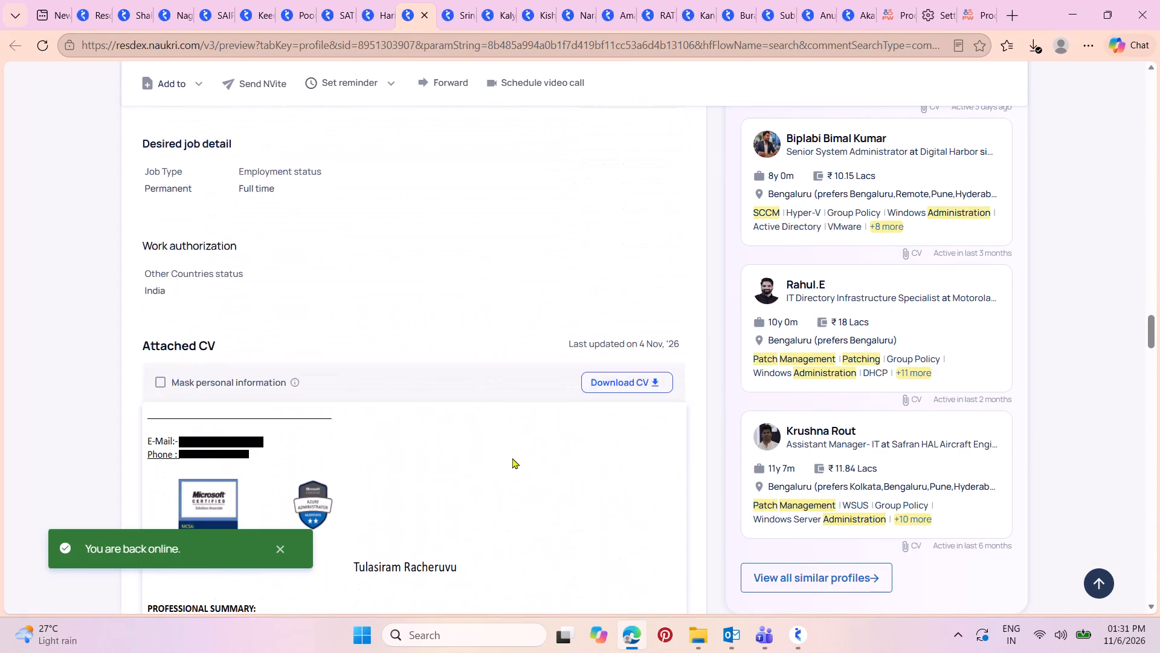
{"action": "left_click", "coordinate": [647, 391]}
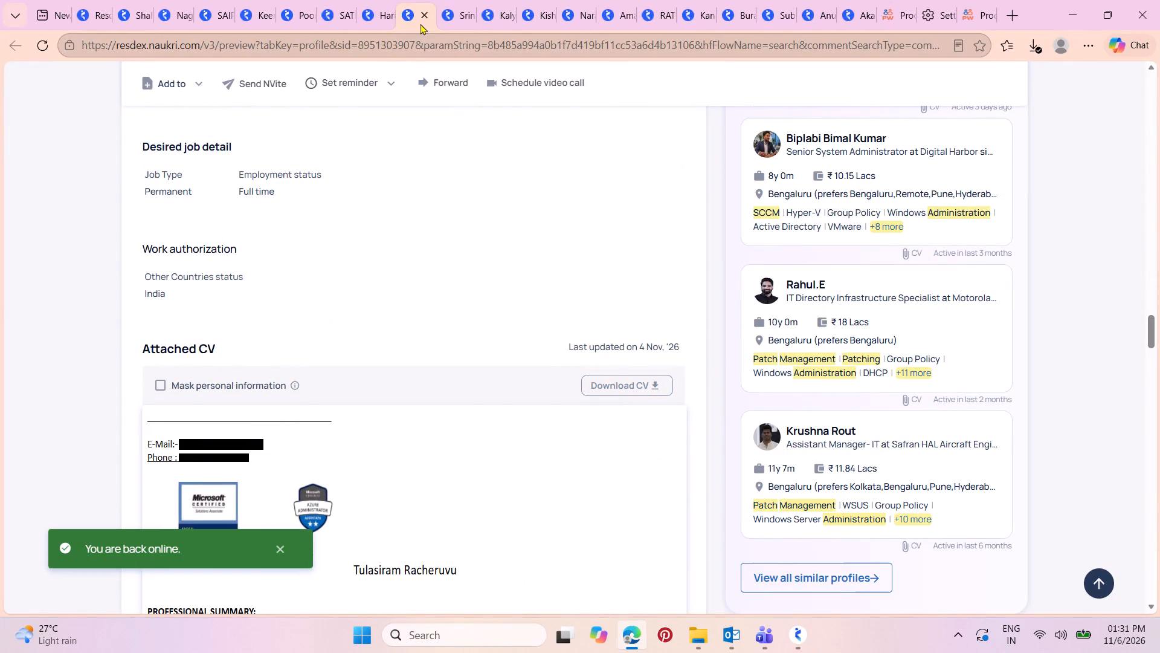
{"action": "left_click", "coordinate": [422, 10]}
Examine the profile and CV of the Wipro Tanium Administrator in Chennai and the open profiles before it for Tanium, SCCM and patching experience.
{"action": "left_click", "coordinate": [386, 0]}
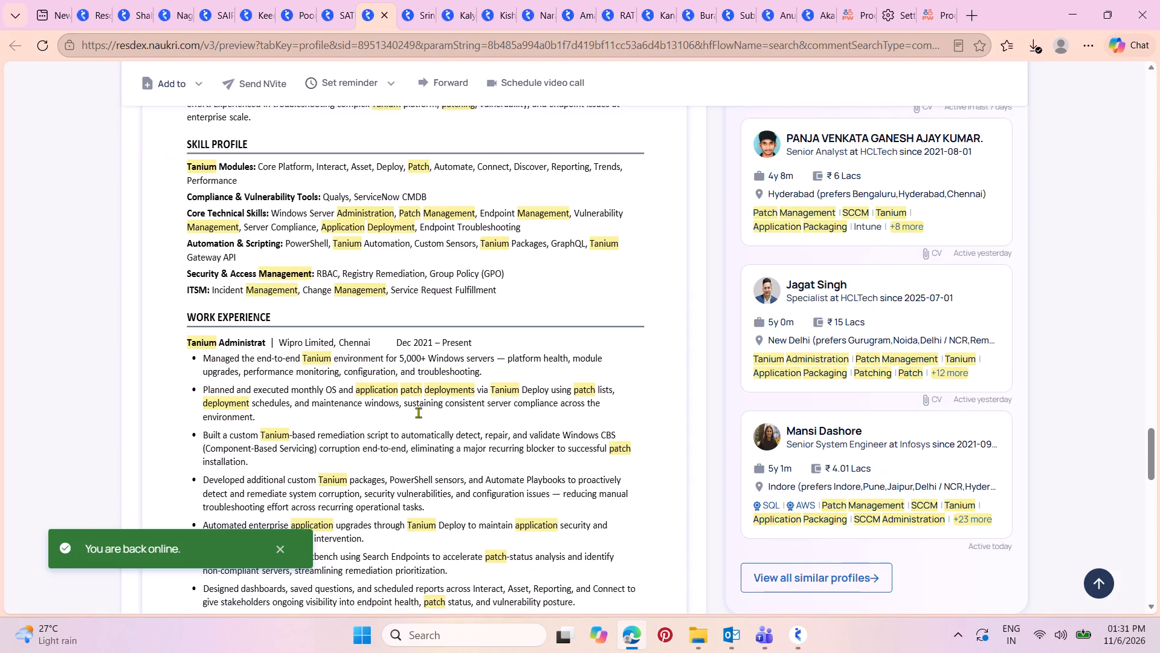
{"action": "scroll", "coordinate": [452, 498], "scroll_direction": "up", "scroll_amount": 5}
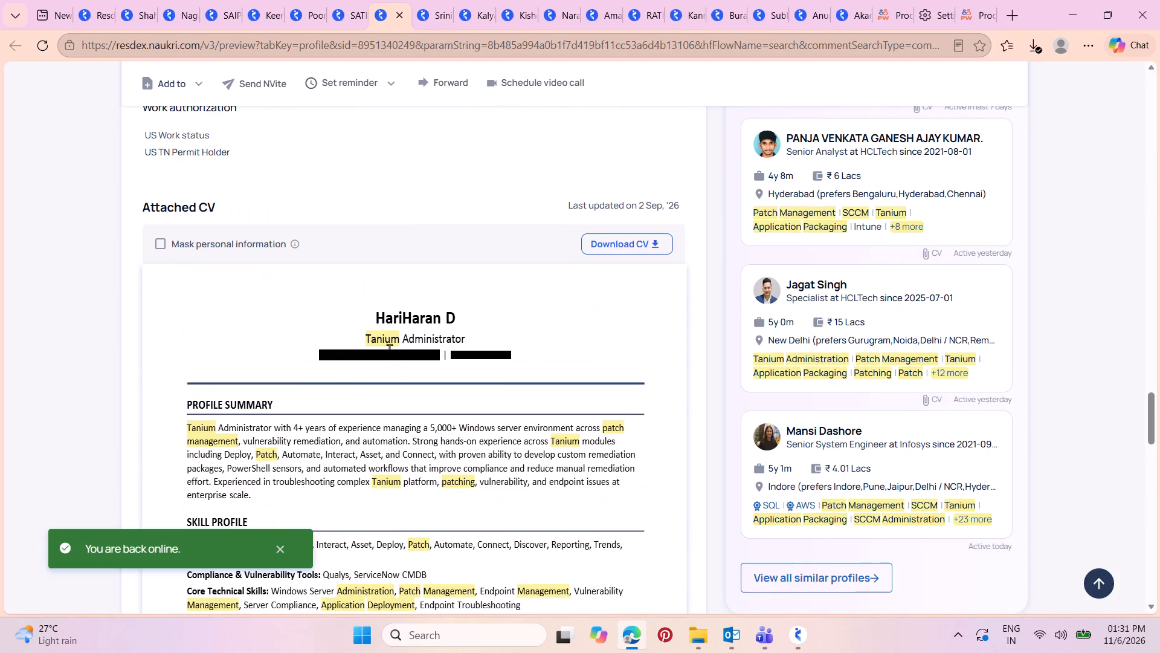
{"action": "left_click_drag", "start_coordinate": [1148, 428], "coordinate": [1133, 101]}
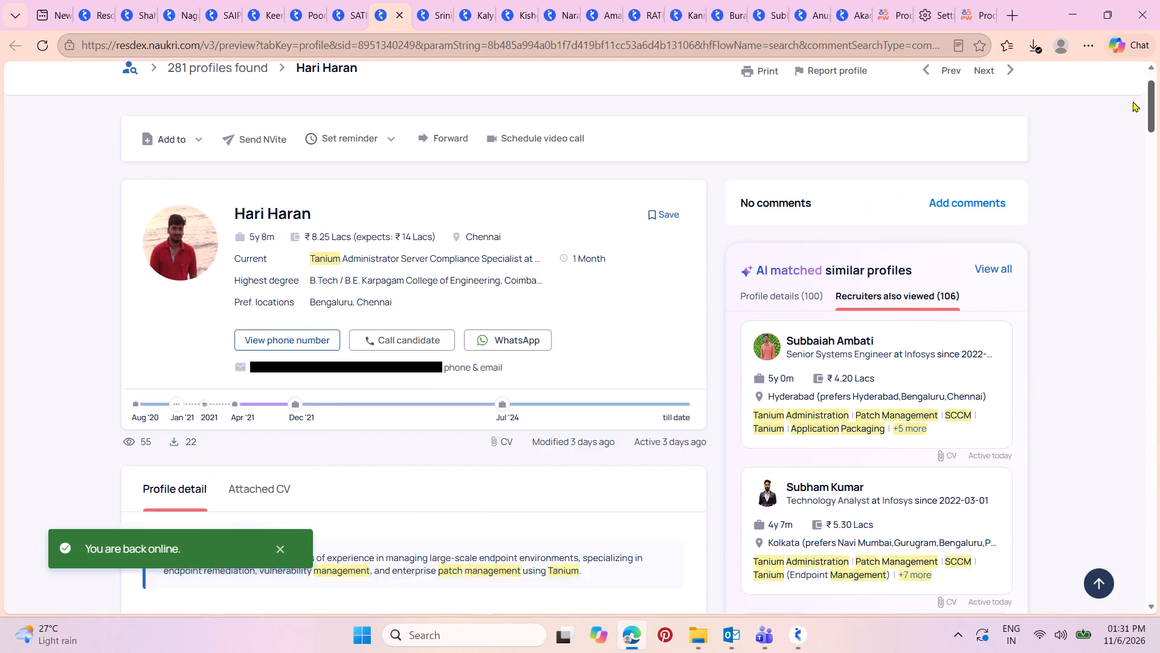
{"action": "left_click_drag", "start_coordinate": [1133, 101], "coordinate": [1088, 435]}
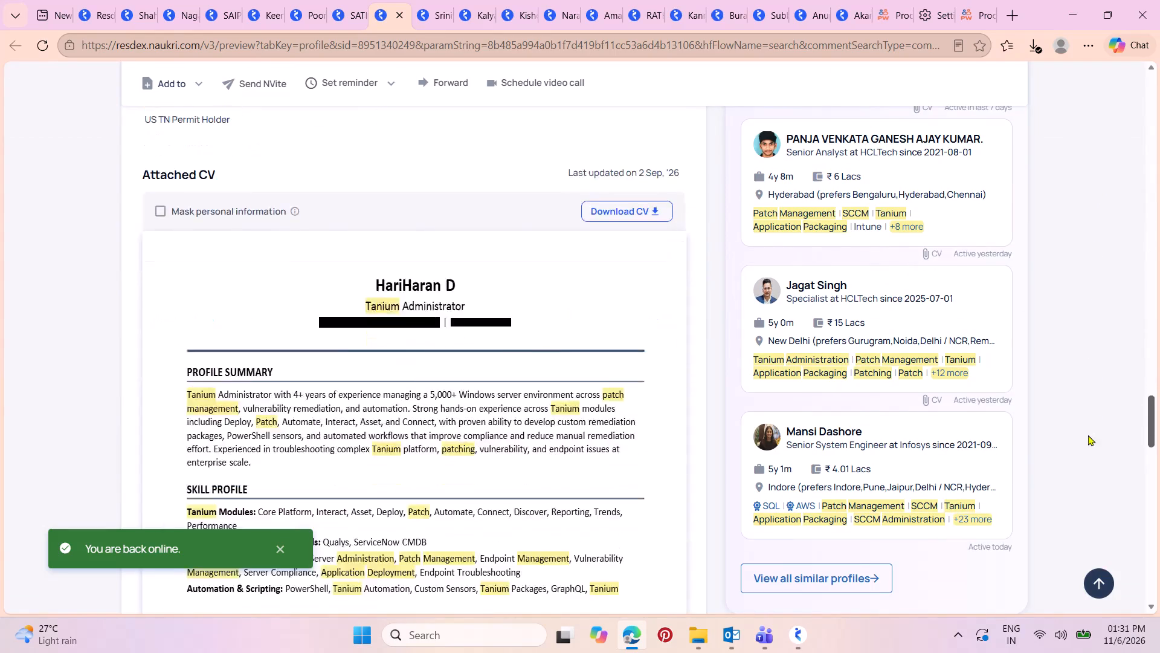
{"action": "left_click_drag", "start_coordinate": [1088, 435], "coordinate": [1075, 397]}
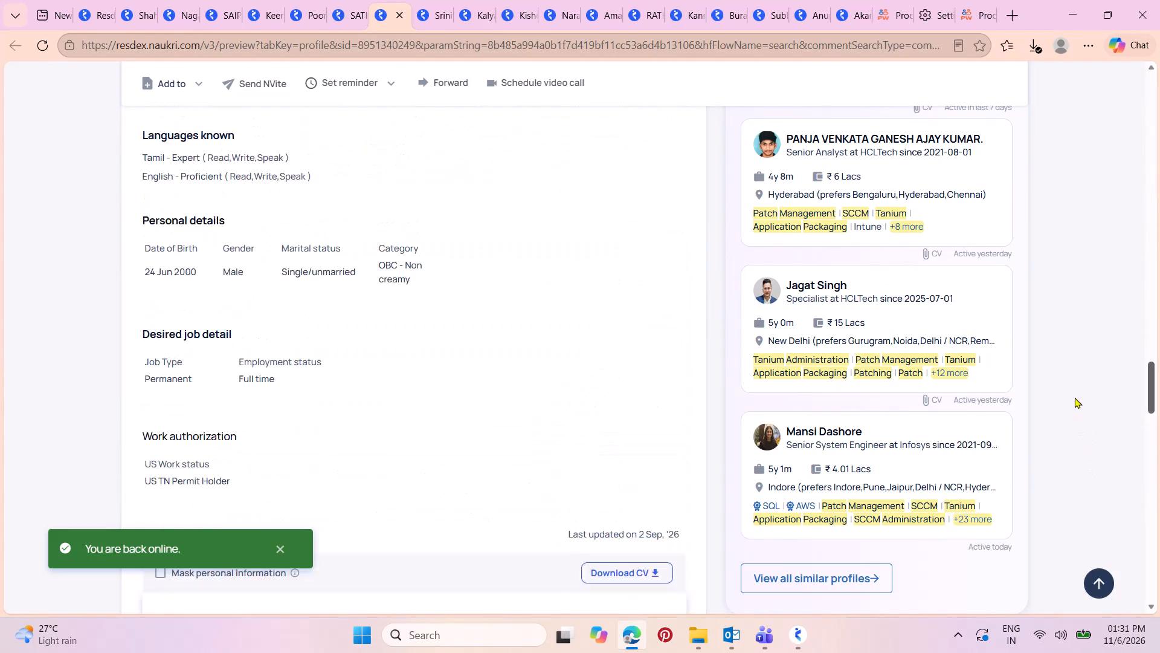
{"action": "left_click_drag", "start_coordinate": [1075, 397], "coordinate": [1068, 439]}
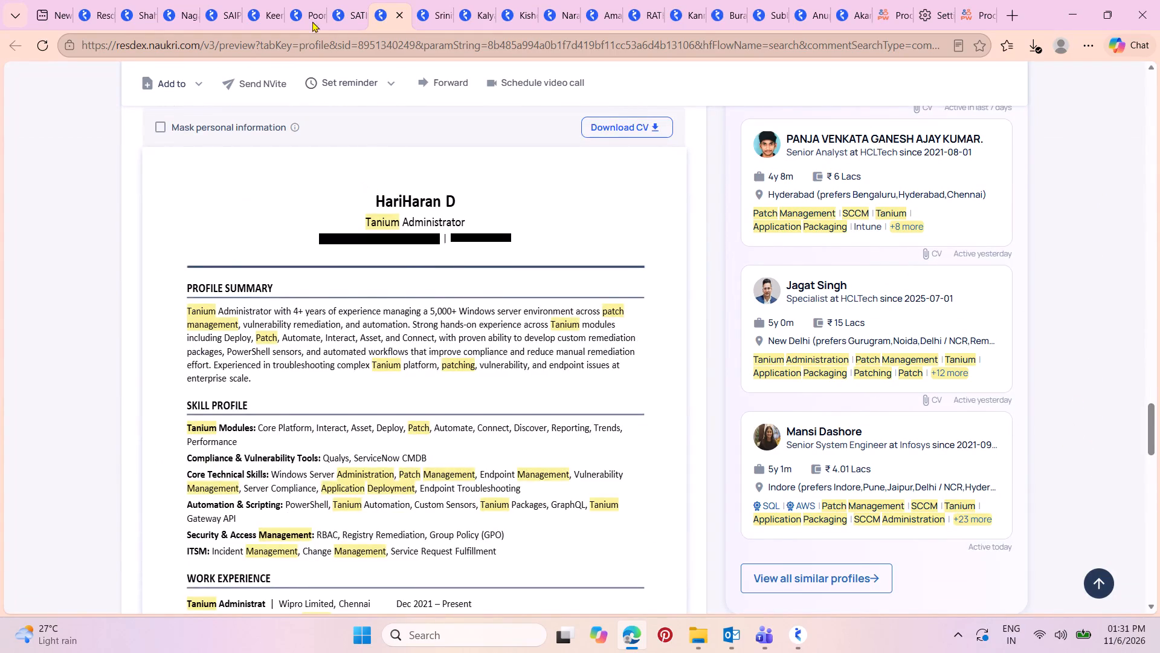
{"action": "left_click", "coordinate": [349, 0]}
{"action": "left_click", "coordinate": [317, 0]}
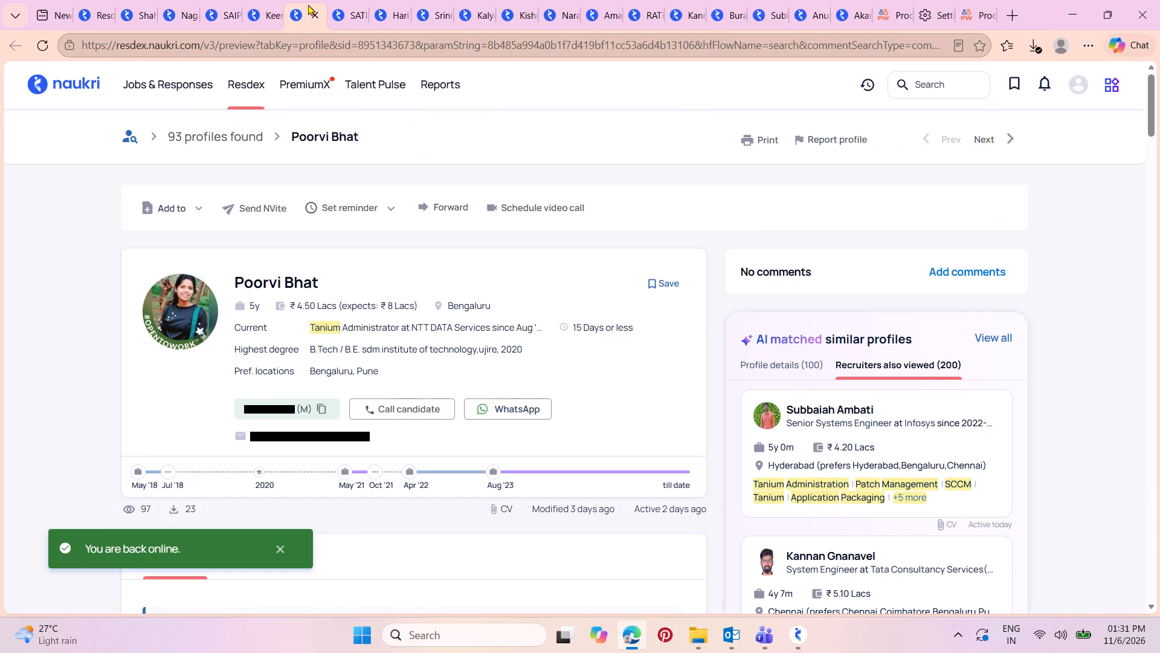
{"action": "left_click", "coordinate": [267, 0]}
{"action": "left_click", "coordinate": [225, 0]}
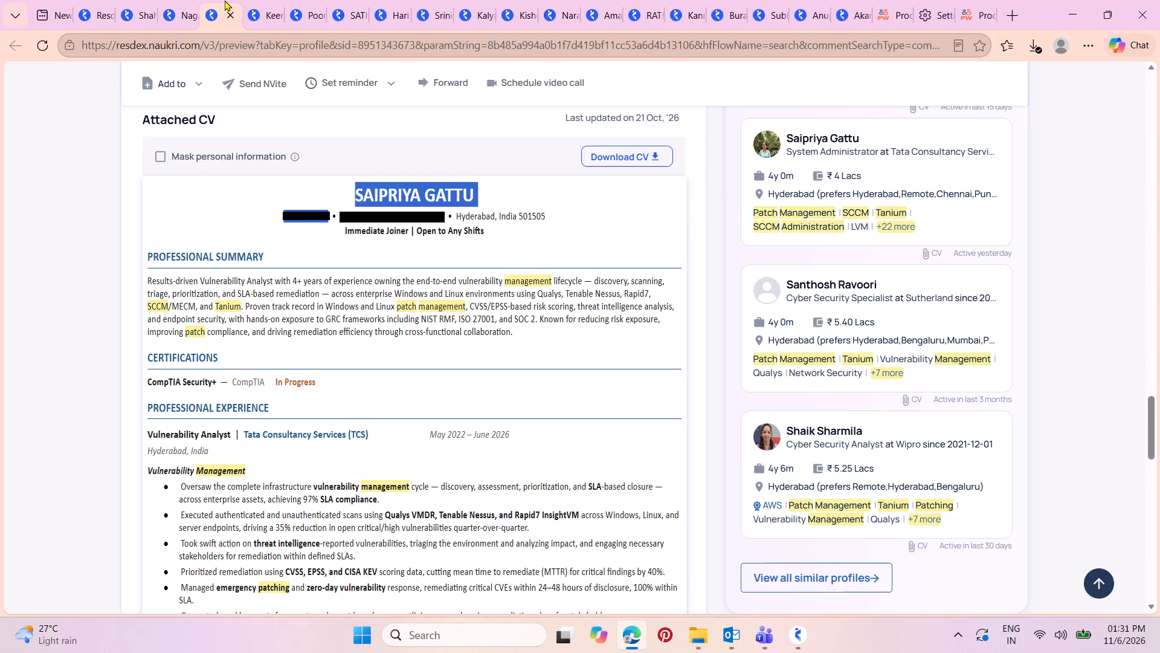
{"action": "left_click", "coordinate": [181, 0]}
{"action": "left_click", "coordinate": [143, 2]}
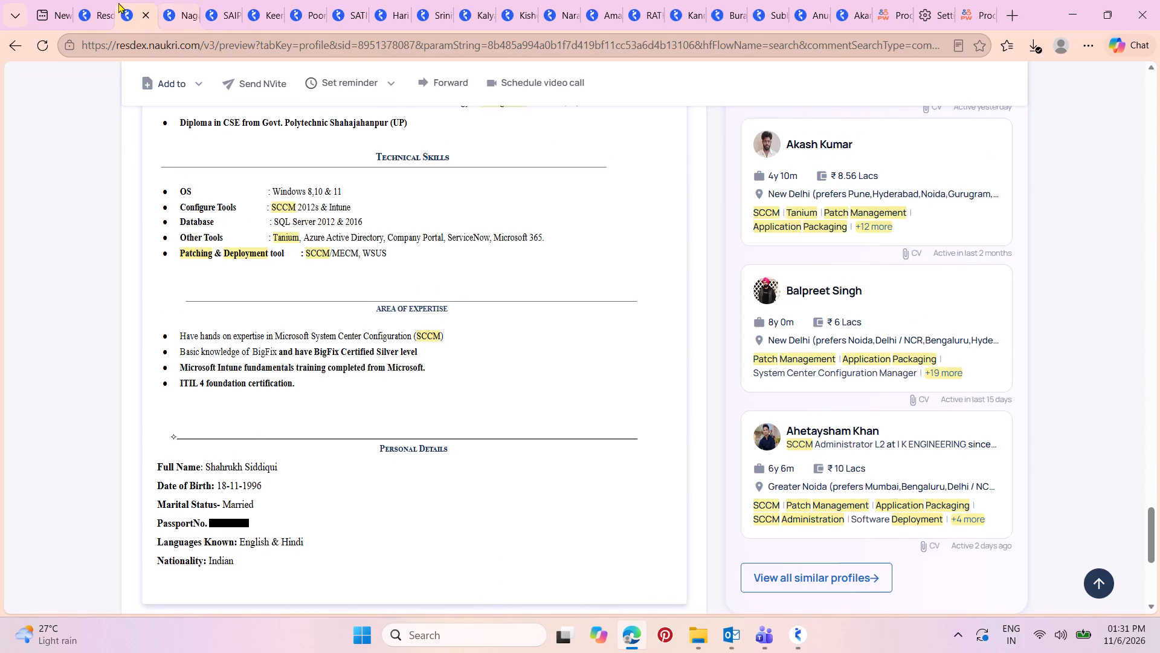
Look through page 2 of the candidate search results for further Tanium, SCCM and patch management candidates.
{"action": "left_click", "coordinate": [100, 2]}
{"action": "scroll", "coordinate": [680, 503], "scroll_direction": "down", "scroll_amount": 6}
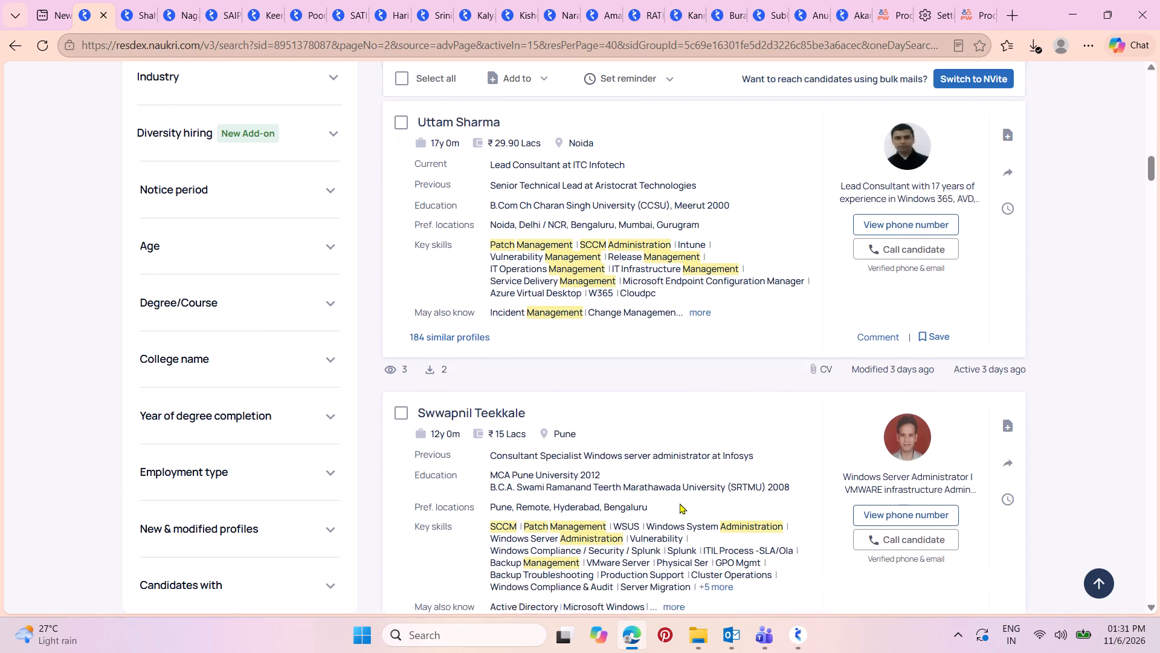
{"action": "scroll", "coordinate": [680, 503], "scroll_direction": "down", "scroll_amount": 11}
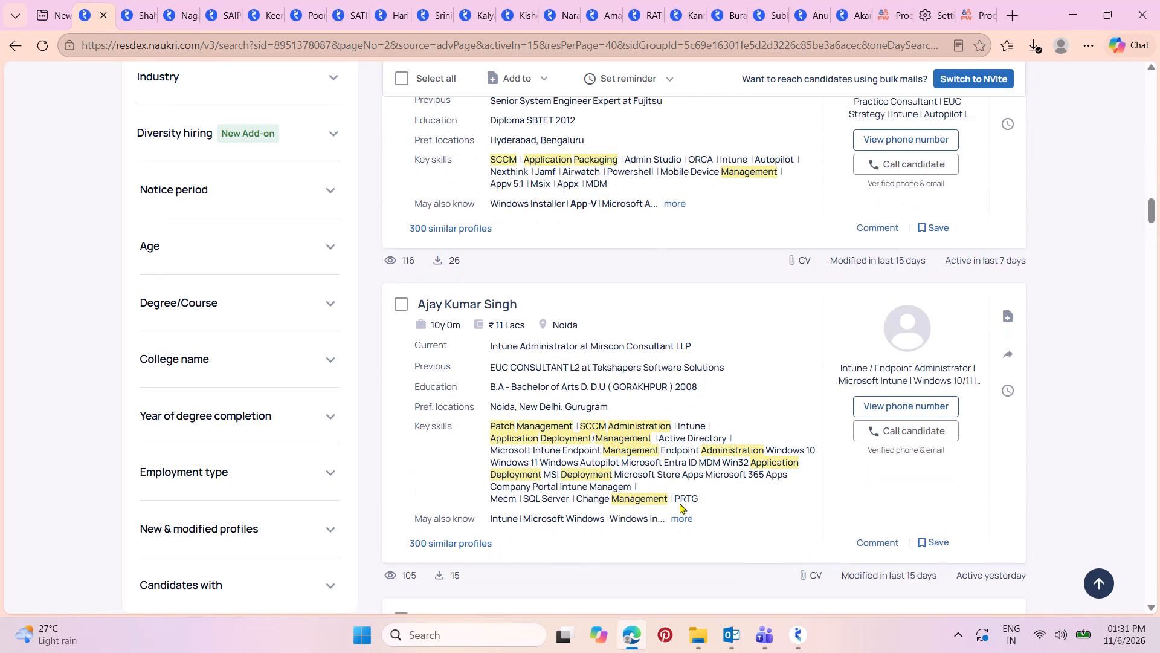
{"action": "scroll", "coordinate": [680, 503], "scroll_direction": "down", "scroll_amount": 10}
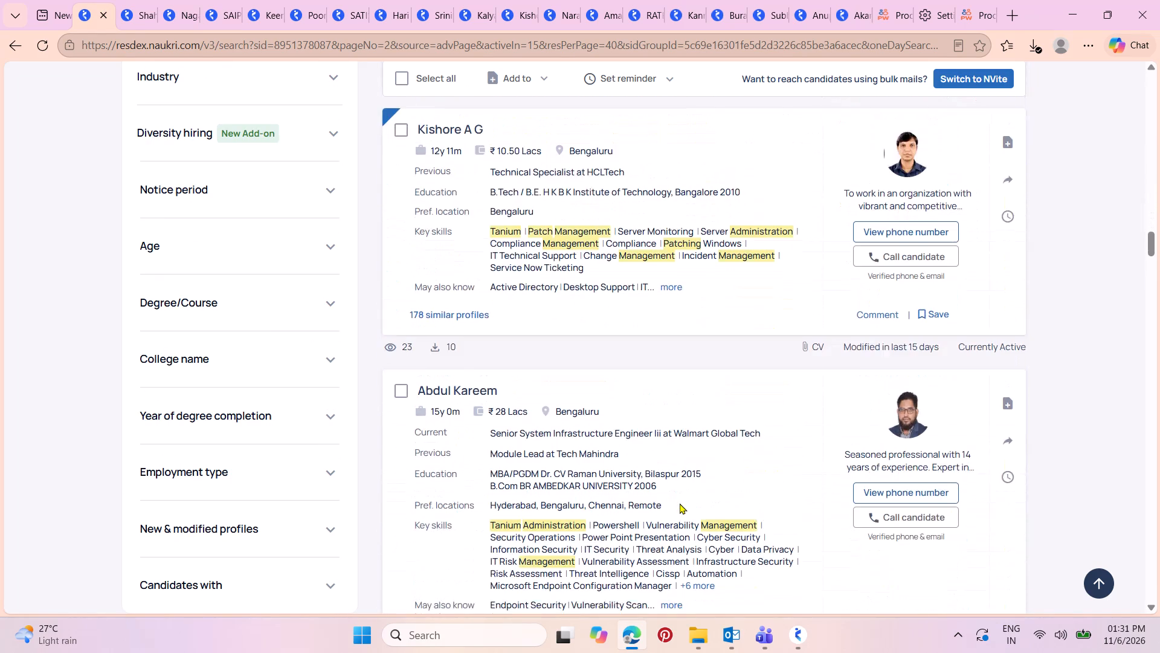
{"action": "scroll", "coordinate": [680, 503], "scroll_direction": "down", "scroll_amount": 11}
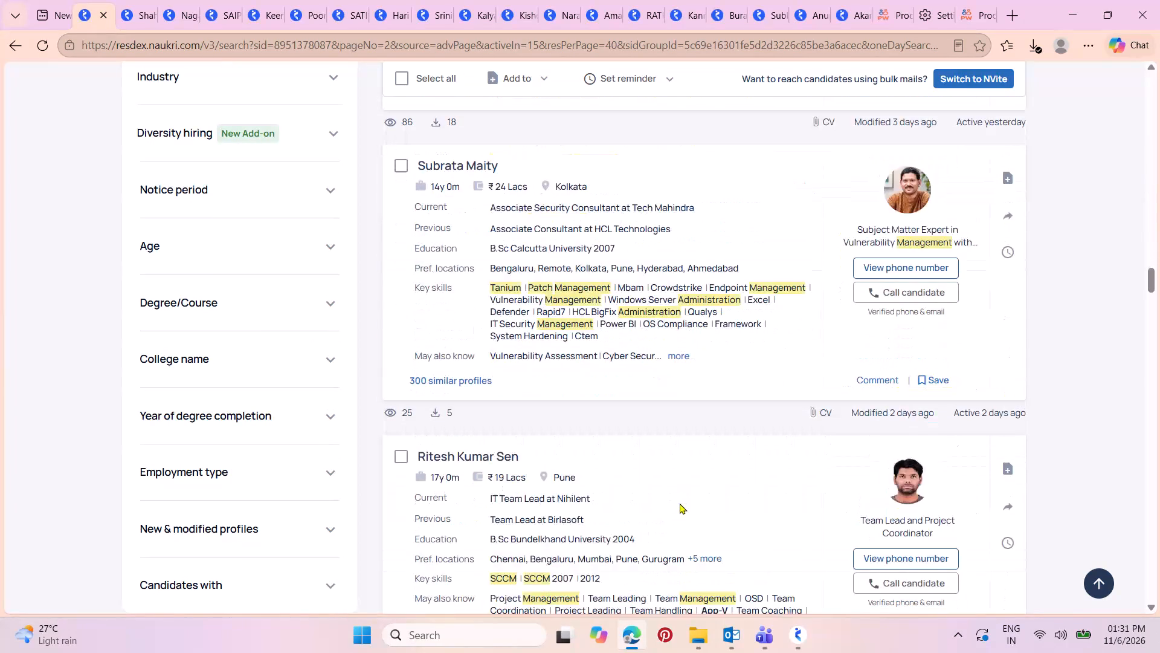
{"action": "scroll", "coordinate": [680, 503], "scroll_direction": "down", "scroll_amount": 5}
Examine the CV of the Tech Mahindra Sr. Software Engineer for Tanium Patch and Deploy, SCCM and patching experience.
{"action": "left_click", "coordinate": [438, 24]}
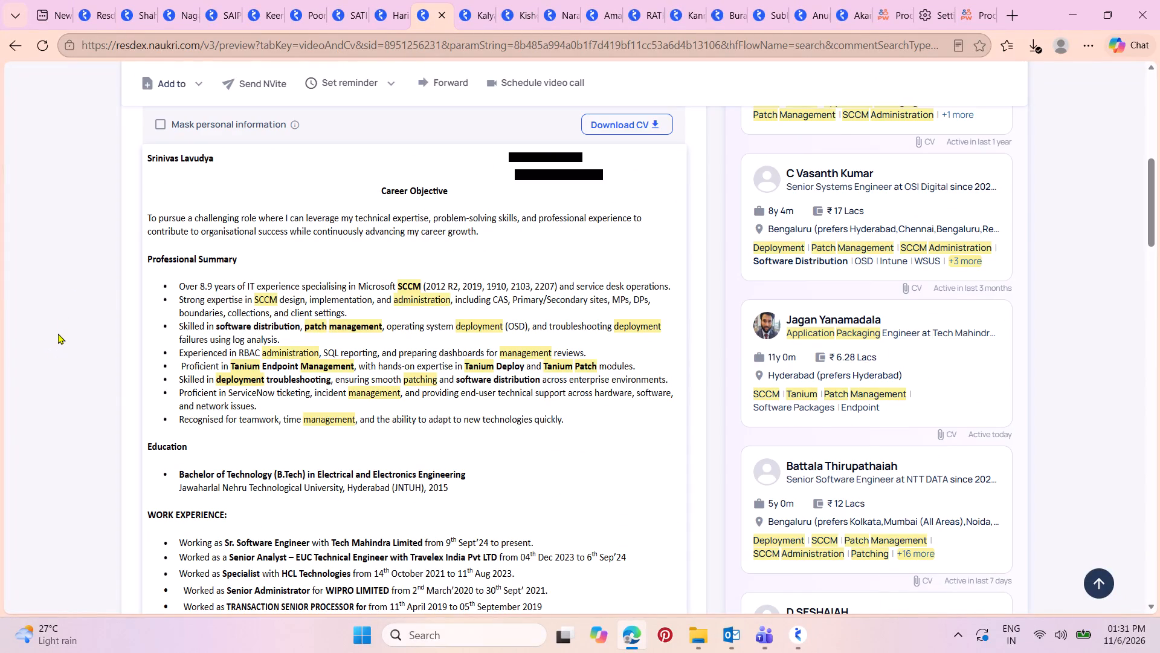
{"action": "scroll", "coordinate": [58, 333], "scroll_direction": "down", "scroll_amount": 2}
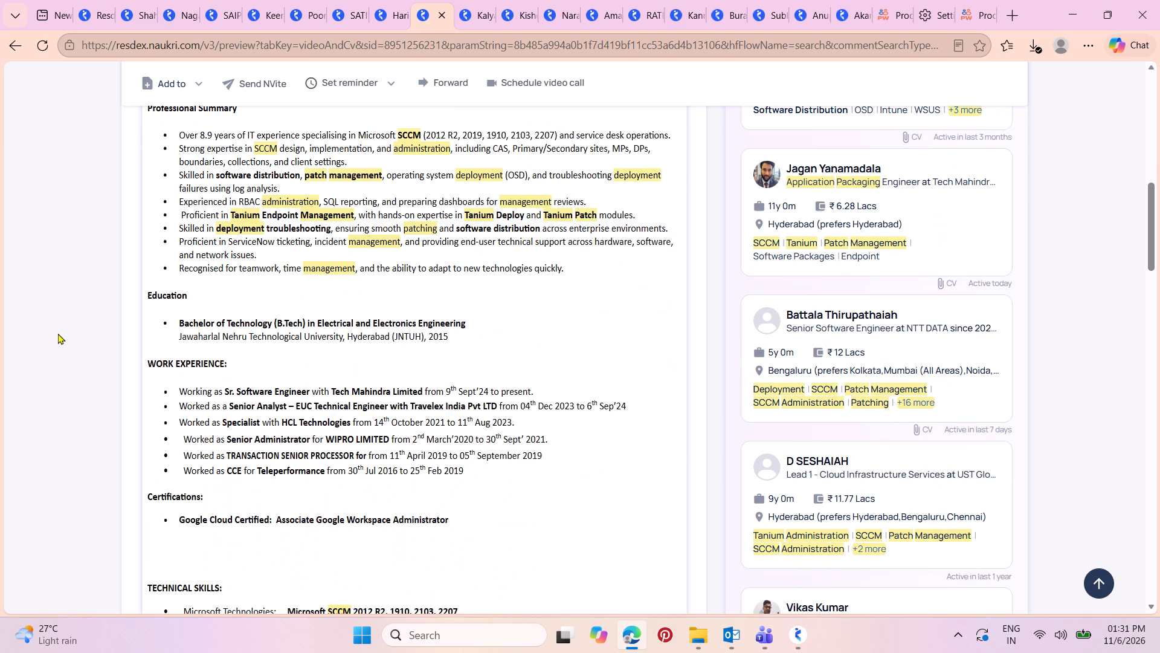
{"action": "scroll", "coordinate": [58, 333], "scroll_direction": "down", "scroll_amount": 4}
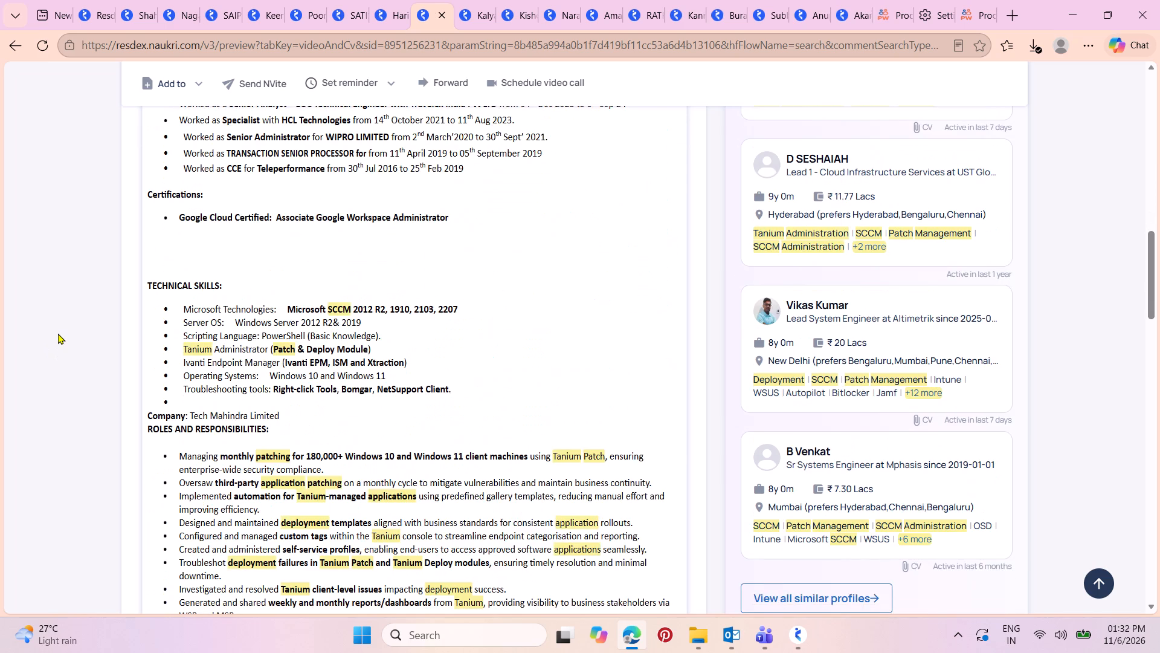
{"action": "scroll", "coordinate": [58, 333], "scroll_direction": "down", "scroll_amount": 3}
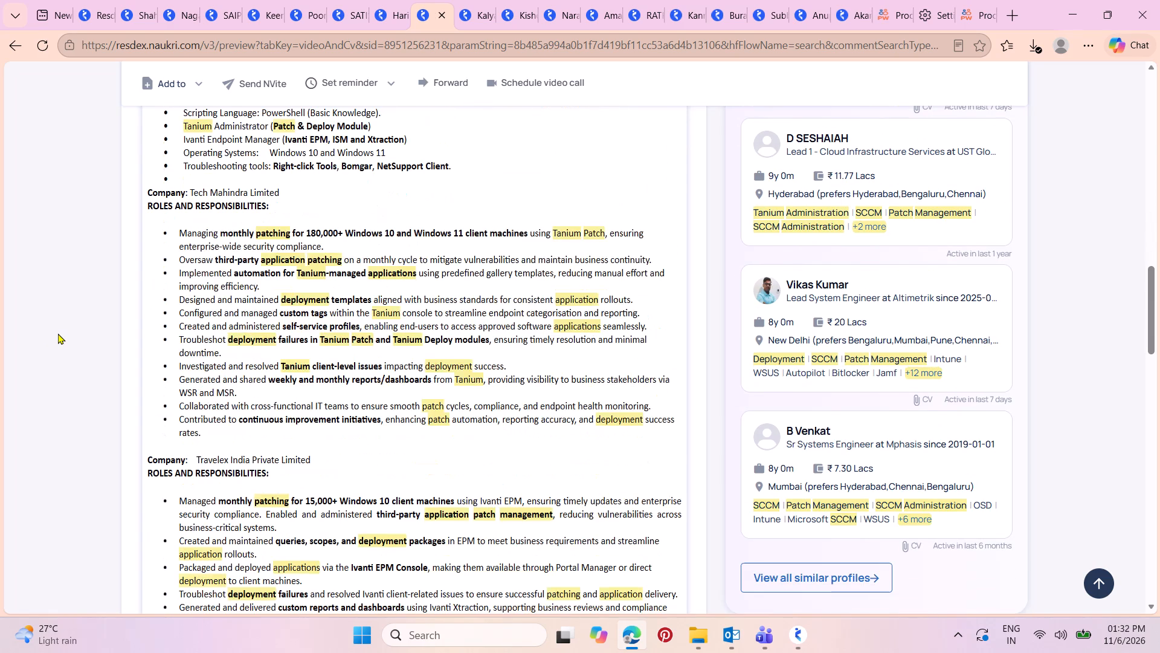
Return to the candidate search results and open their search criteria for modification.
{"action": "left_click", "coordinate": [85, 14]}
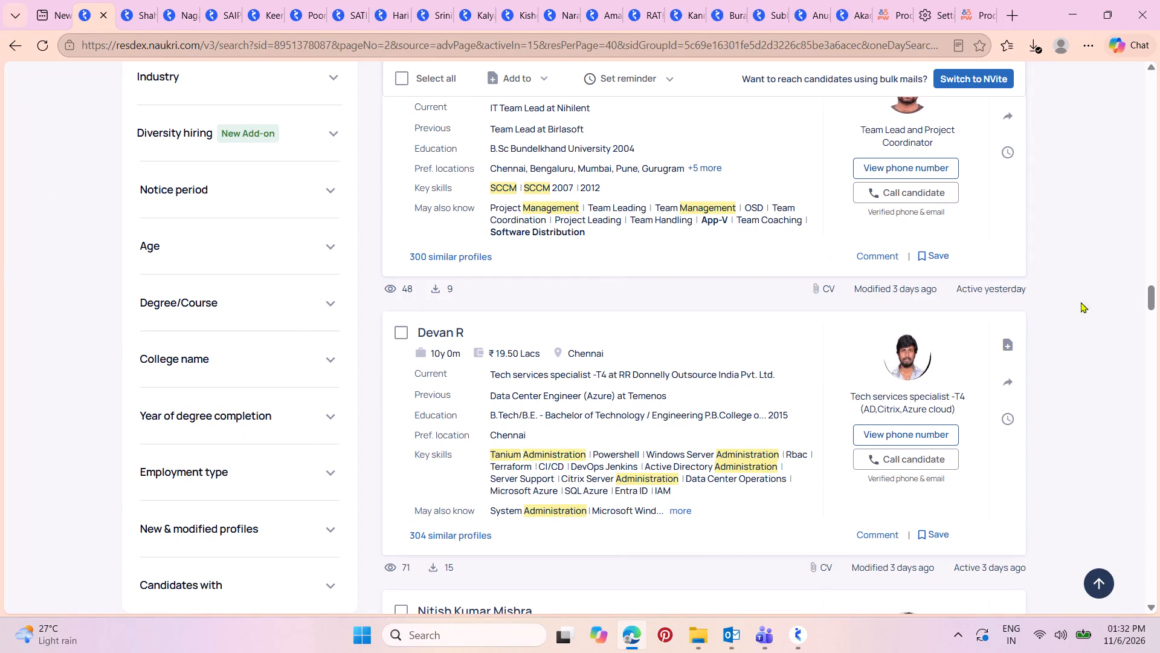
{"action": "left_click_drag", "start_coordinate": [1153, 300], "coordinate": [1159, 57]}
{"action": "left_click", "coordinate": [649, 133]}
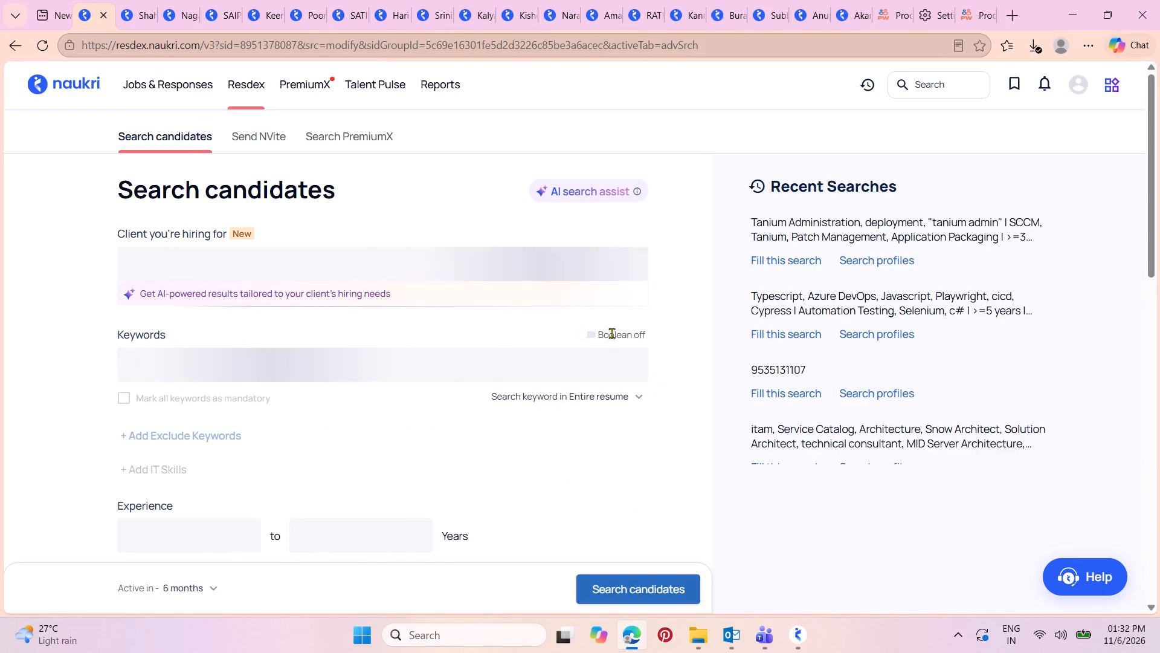
Open the PremiumX search form for premium profiles.
{"action": "left_click", "coordinate": [312, 88]}
{"action": "left_click", "coordinate": [269, 163]}
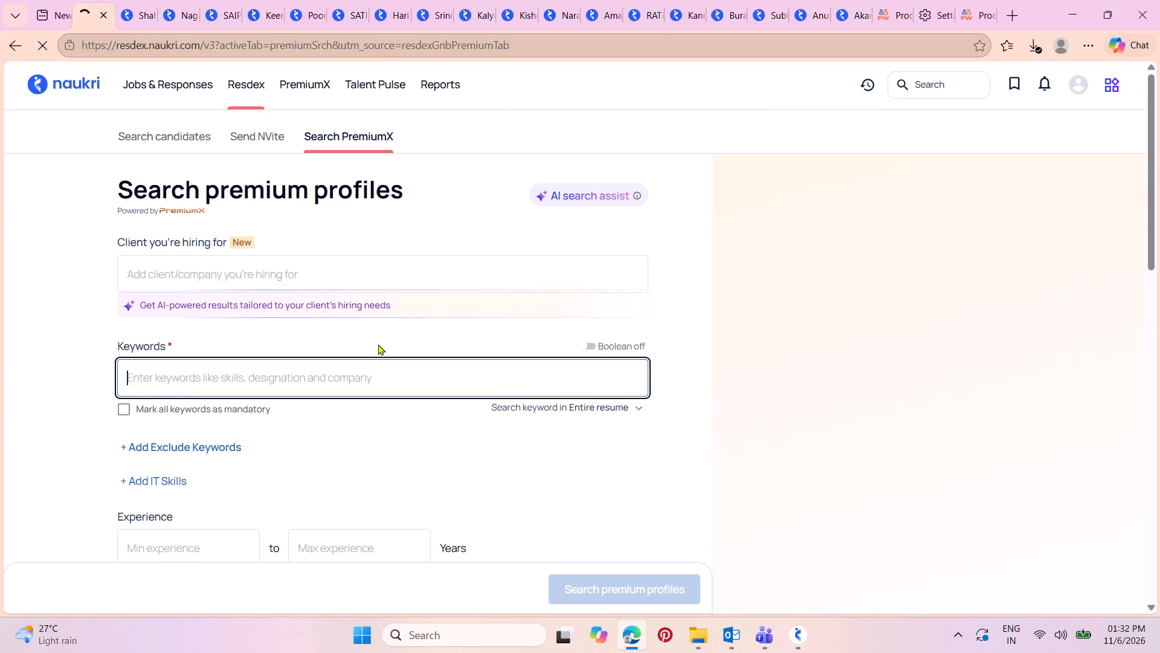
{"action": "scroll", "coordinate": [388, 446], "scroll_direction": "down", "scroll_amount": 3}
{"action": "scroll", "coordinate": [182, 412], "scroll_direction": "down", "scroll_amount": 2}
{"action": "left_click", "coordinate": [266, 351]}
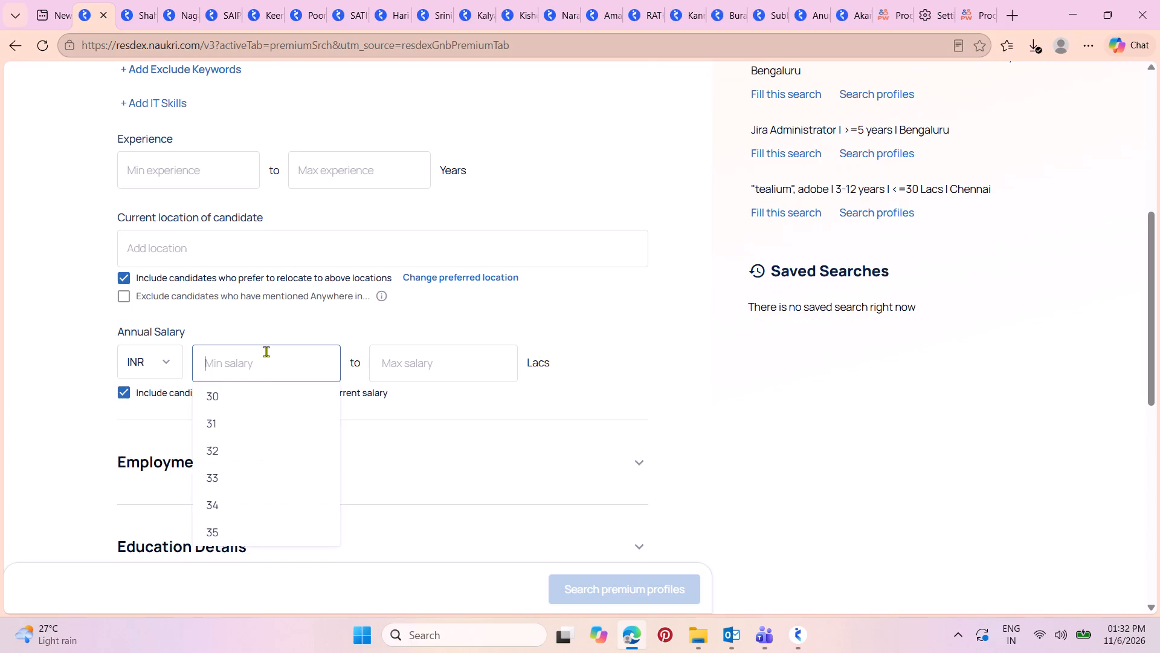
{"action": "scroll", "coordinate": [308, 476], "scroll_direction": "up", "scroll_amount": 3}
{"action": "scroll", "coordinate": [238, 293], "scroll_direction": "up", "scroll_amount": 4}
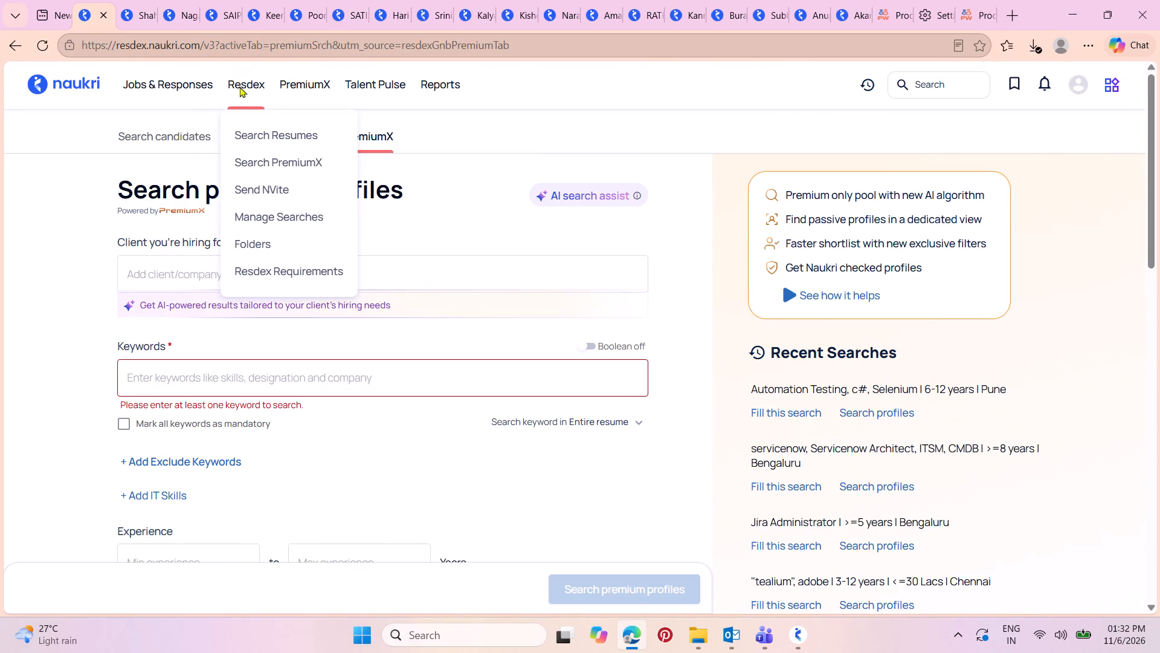
Start a new Resdex candidate search with the exact-phrase keywords "tanium patch" and "tanium deploy".
{"action": "left_click", "coordinate": [245, 133]}
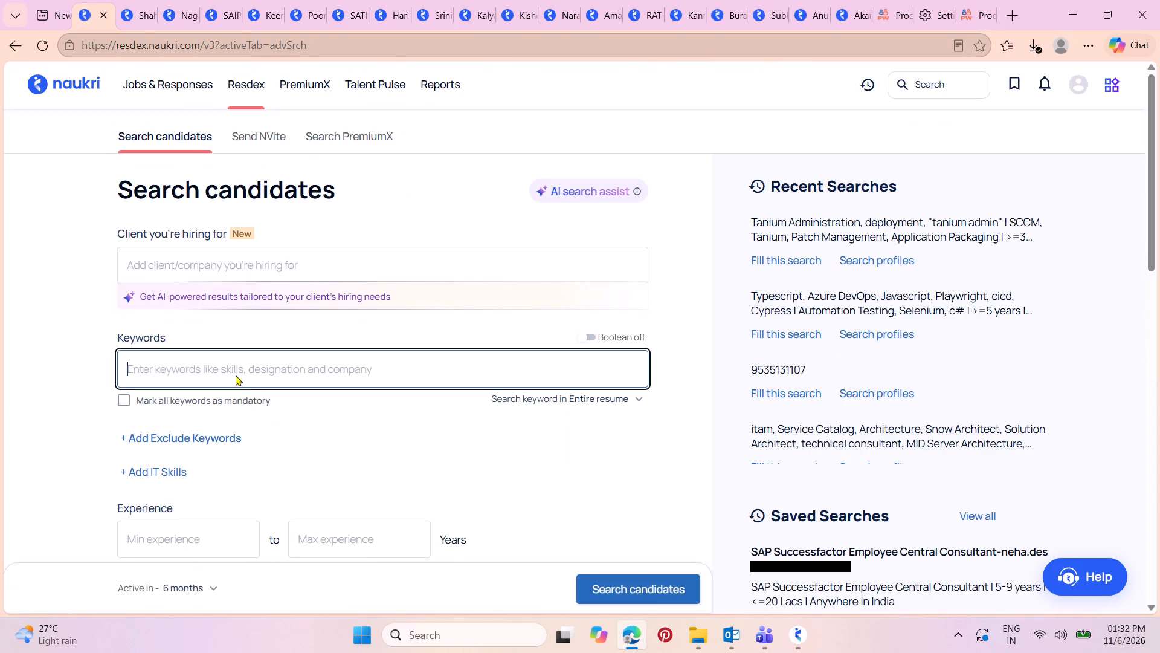
{"action": "type", "text": "\"tanium patc"}
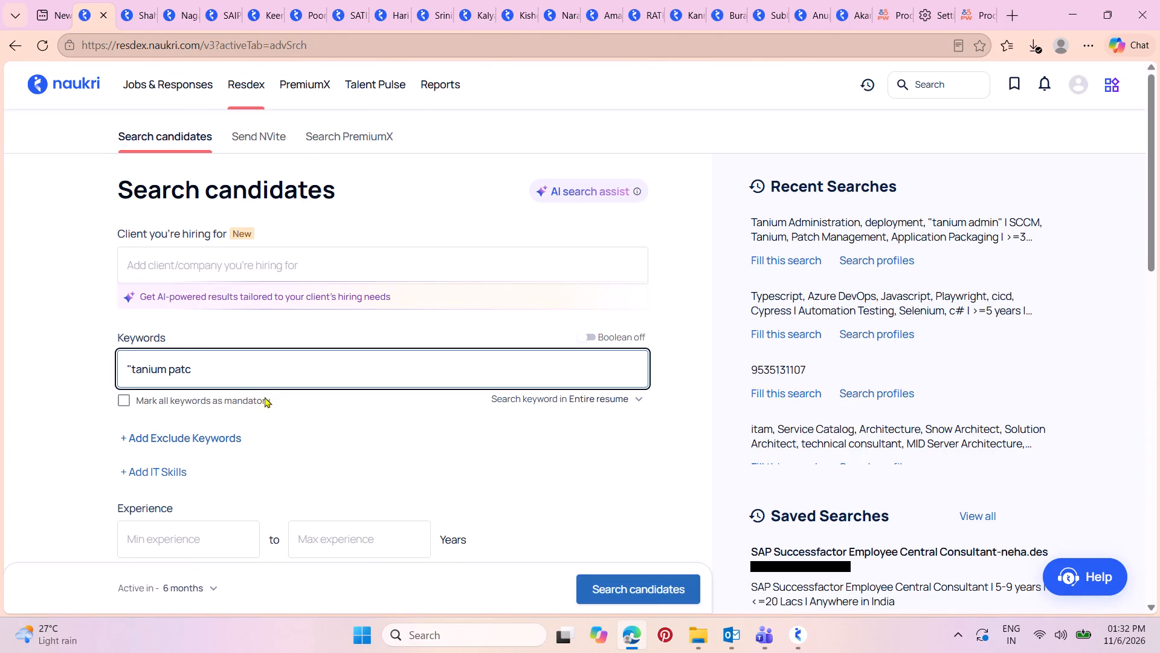
{"action": "key", "text": "h"}
{"action": "left_click", "coordinate": [31, 356]}
{"action": "left_click", "coordinate": [337, 366]}
{"action": "type", "text": "\"tanium deploy"}
{"action": "left_click", "coordinate": [94, 311]}
Add SCCM as a further search keyword and mark all keywords as mandatory.
{"action": "left_click", "coordinate": [462, 375]}
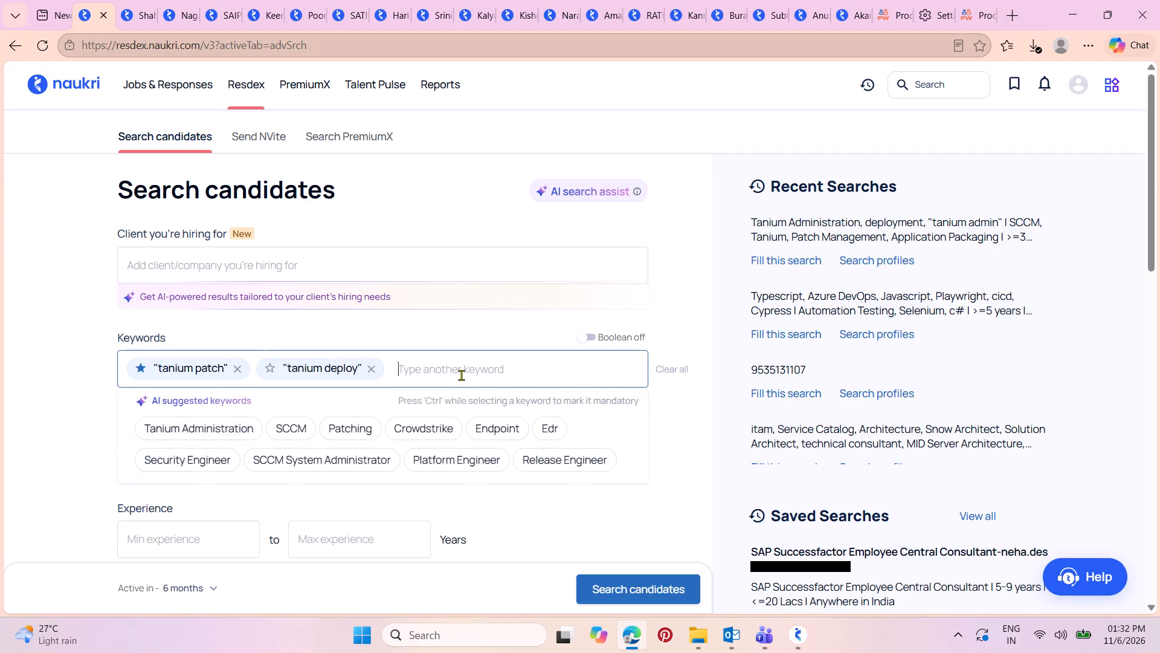
{"action": "type", "text": "sscm"}
{"action": "key", "text": "BackSpace"}
{"action": "key", "text": "BackSpace"}
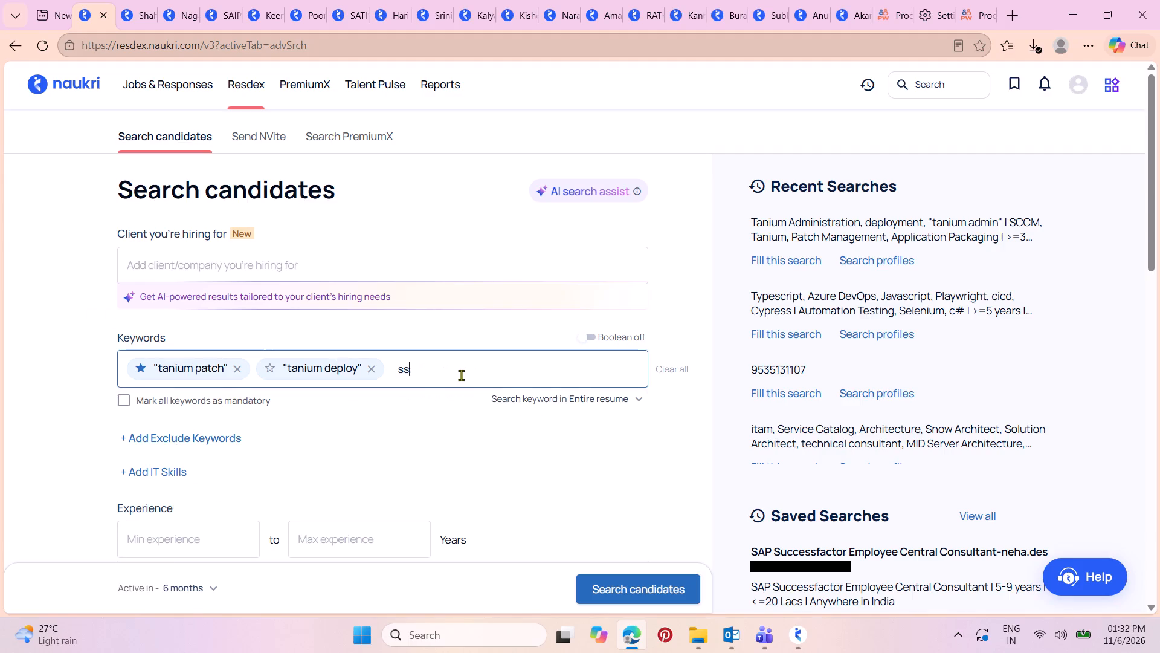
{"action": "key", "text": "BackSpace"}
{"action": "type", "text": "ccm"}
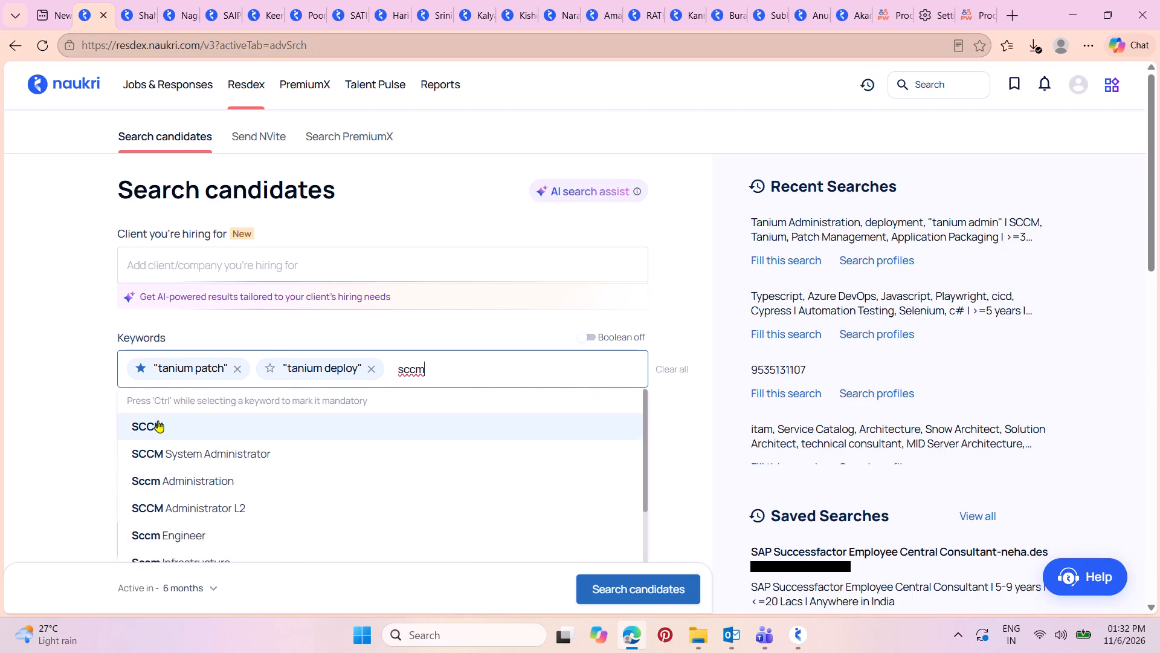
{"action": "left_click", "coordinate": [158, 420]}
{"action": "left_click_drag", "start_coordinate": [59, 392], "coordinate": [70, 394]}
{"action": "left_click", "coordinate": [137, 396]}
{"action": "left_click", "coordinate": [127, 401]}
{"action": "left_click", "coordinate": [127, 406]}
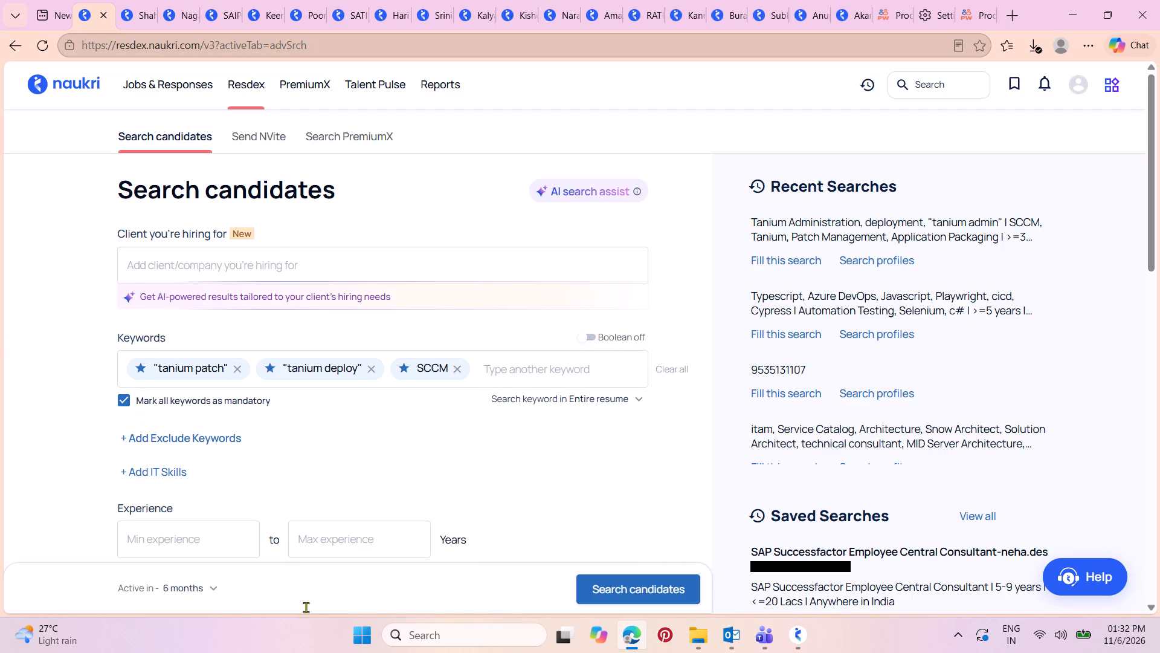
Re-examine the Tech Mahindra Sr. Software Engineer's CV for Tanium, SCCM and patching skills and responsibilities.
{"action": "left_click", "coordinate": [454, 0]}
{"action": "left_click", "coordinate": [420, 5]}
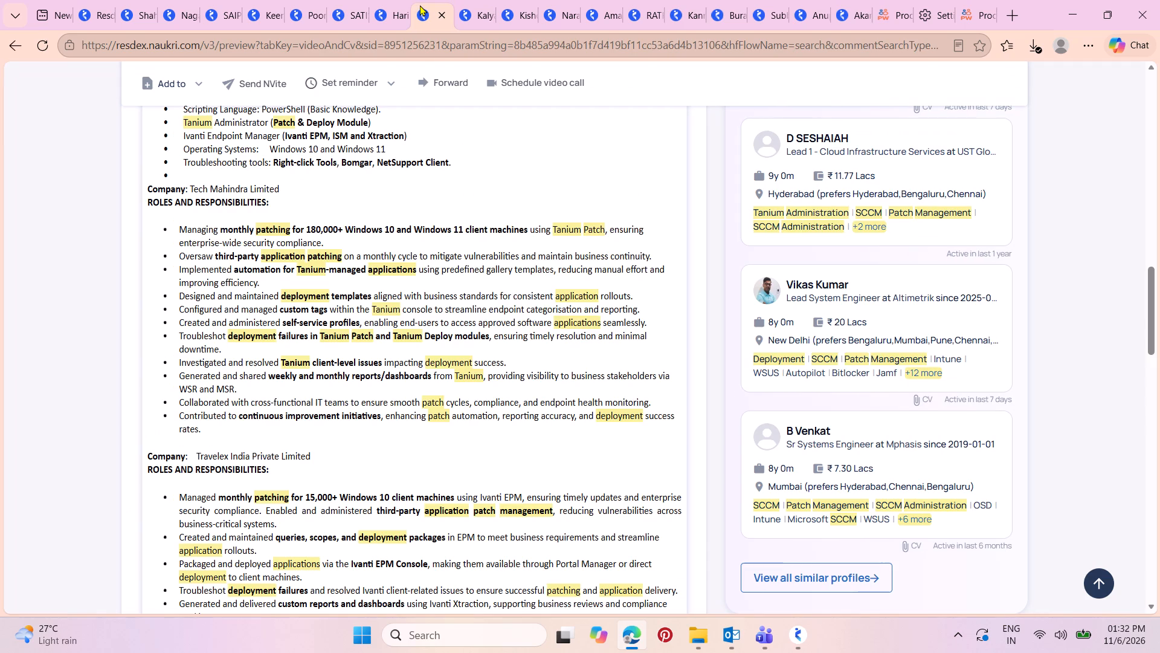
{"action": "scroll", "coordinate": [302, 379], "scroll_direction": "up", "scroll_amount": 4}
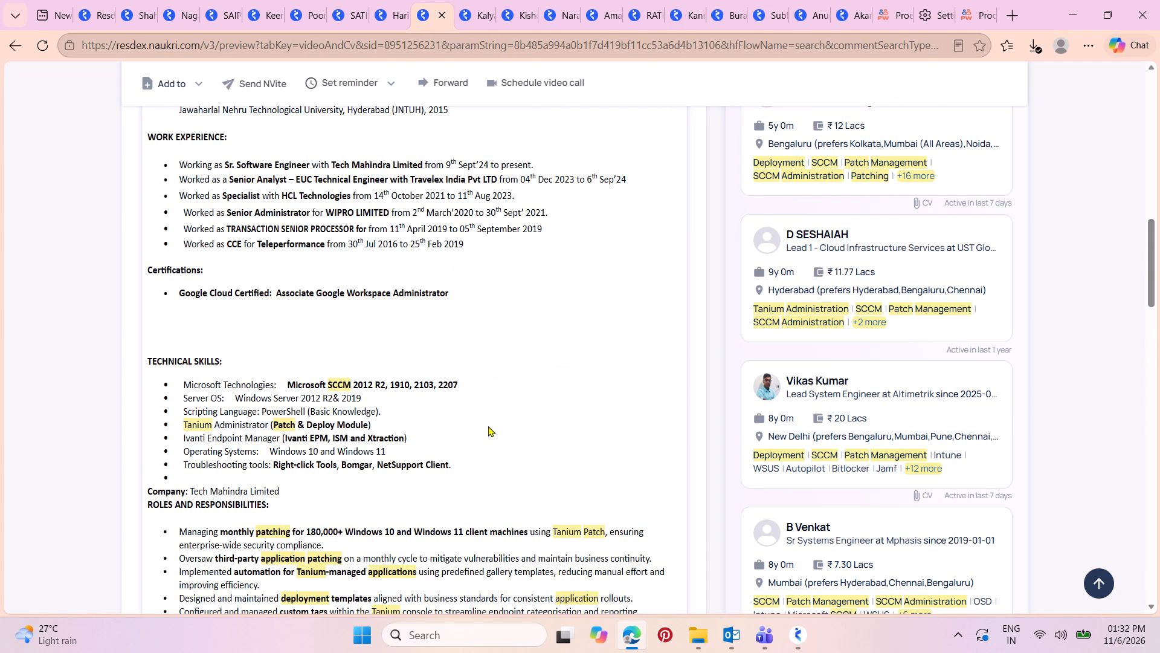
{"action": "scroll", "coordinate": [488, 426], "scroll_direction": "up", "scroll_amount": 4}
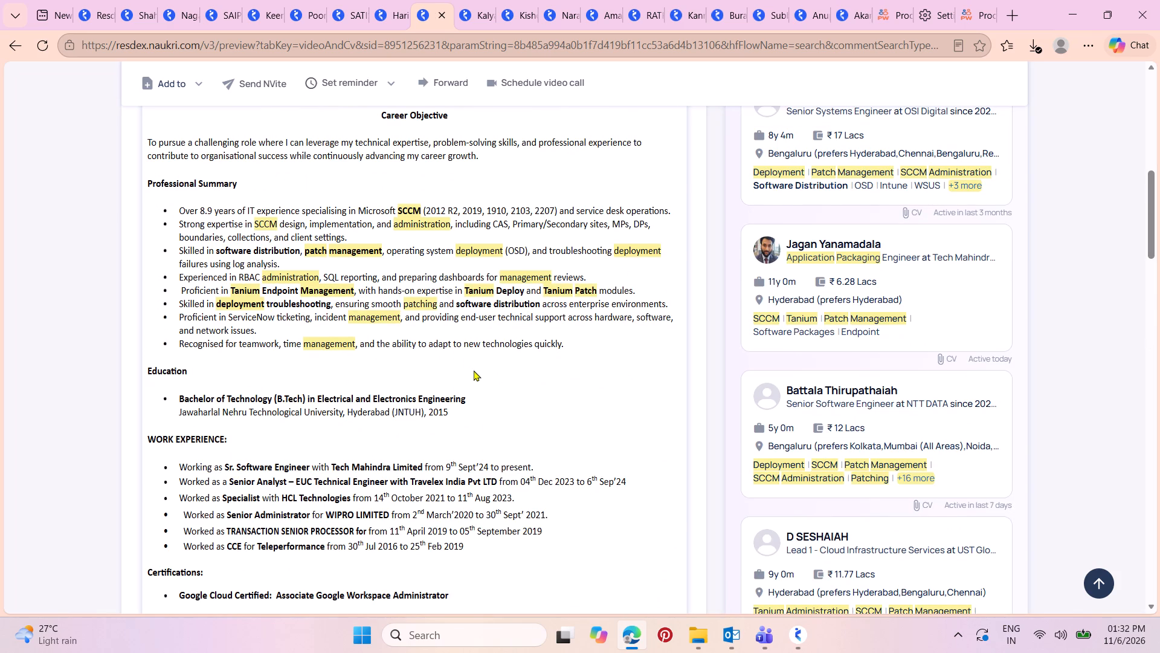
{"action": "scroll", "coordinate": [474, 370], "scroll_direction": "down", "scroll_amount": 7}
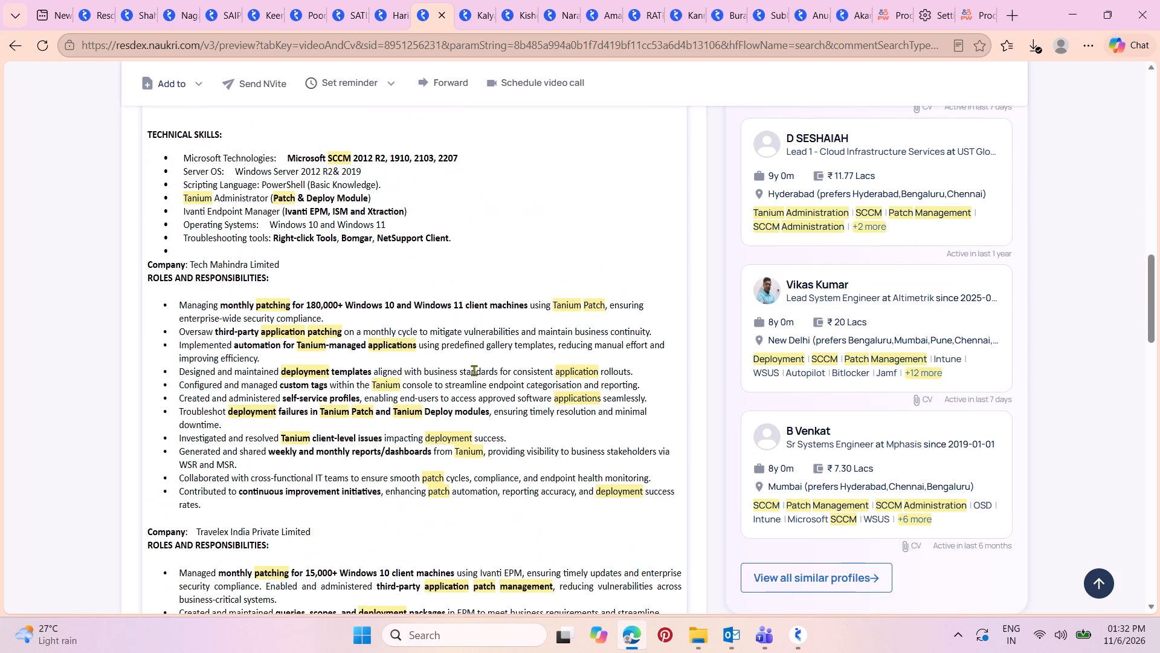
{"action": "scroll", "coordinate": [413, 339], "scroll_direction": "down", "scroll_amount": 3}
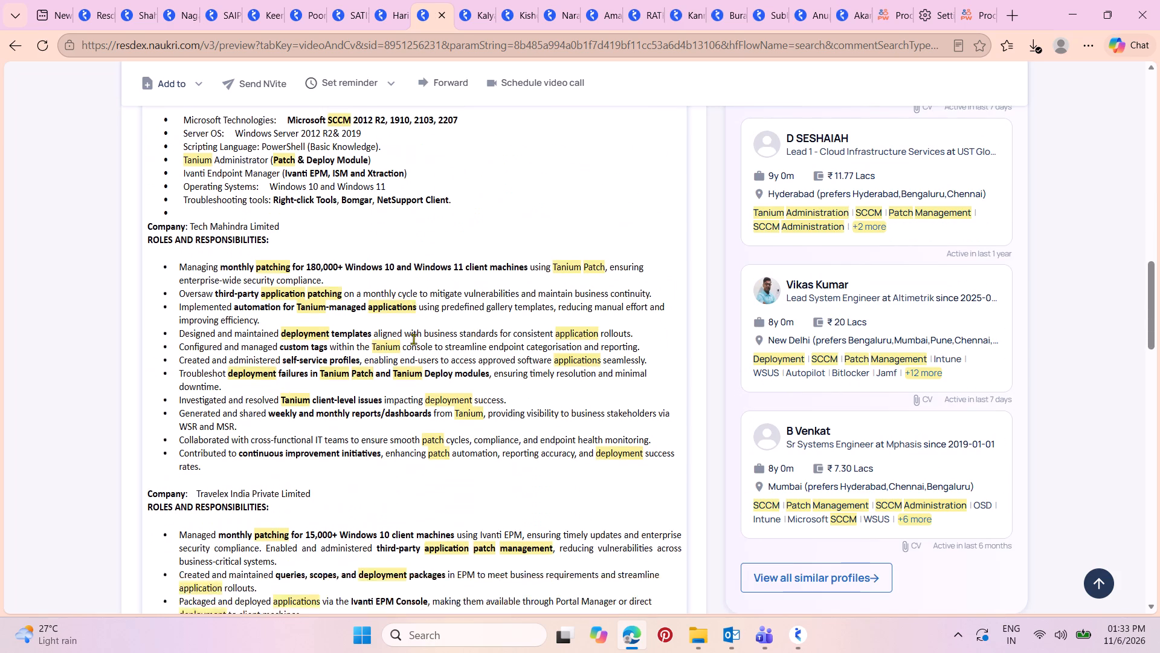
{"action": "scroll", "coordinate": [413, 339], "scroll_direction": "up", "scroll_amount": 4}
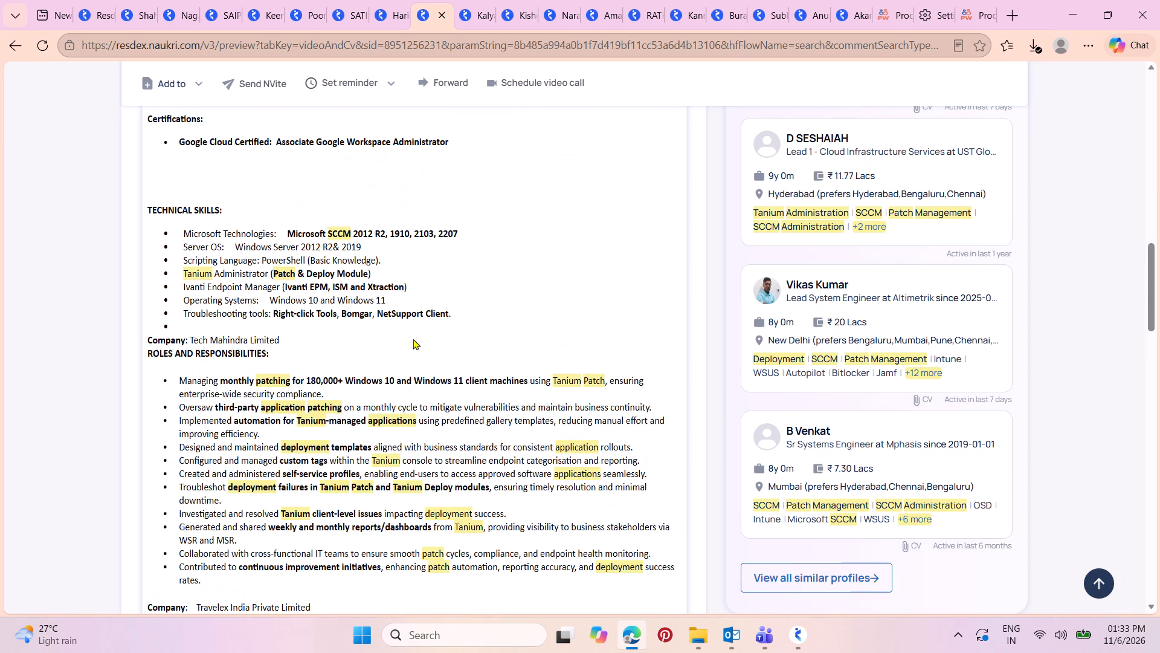
Return to the candidate search form and set the minimum experience to 3 years.
{"action": "left_click", "coordinate": [95, 1]}
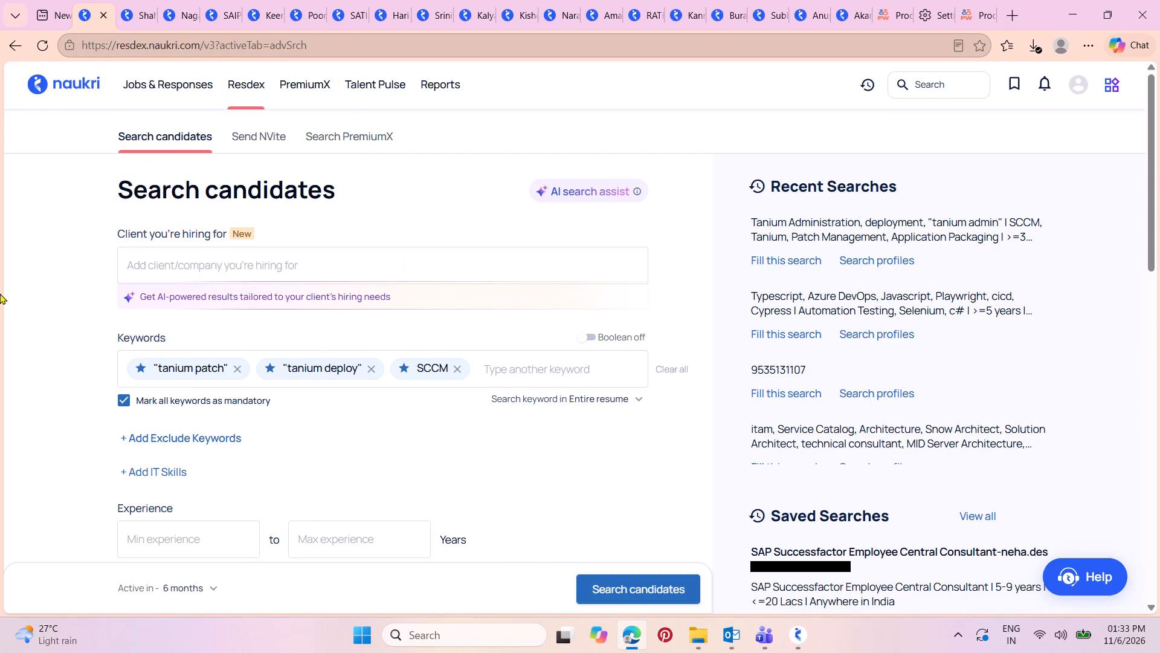
{"action": "left_click", "coordinate": [0, 293]}
{"action": "scroll", "coordinate": [54, 351], "scroll_direction": "down", "scroll_amount": 3}
{"action": "left_click", "coordinate": [182, 316]}
{"action": "key", "text": "3"}
{"action": "left_click", "coordinate": [19, 300]}
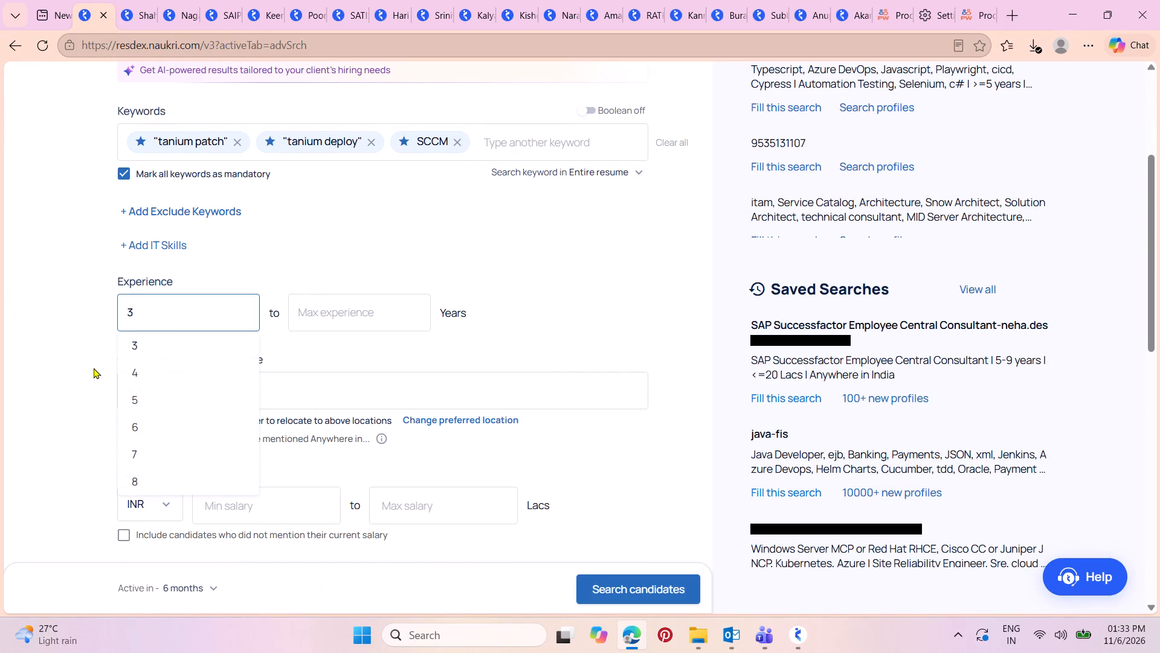
In the employment details, select the notice periods 0 - 15 days and Currently serving notice period.
{"action": "scroll", "coordinate": [94, 368], "scroll_direction": "down", "scroll_amount": 5}
{"action": "left_click", "coordinate": [241, 227]}
{"action": "scroll", "coordinate": [290, 392], "scroll_direction": "down", "scroll_amount": 3}
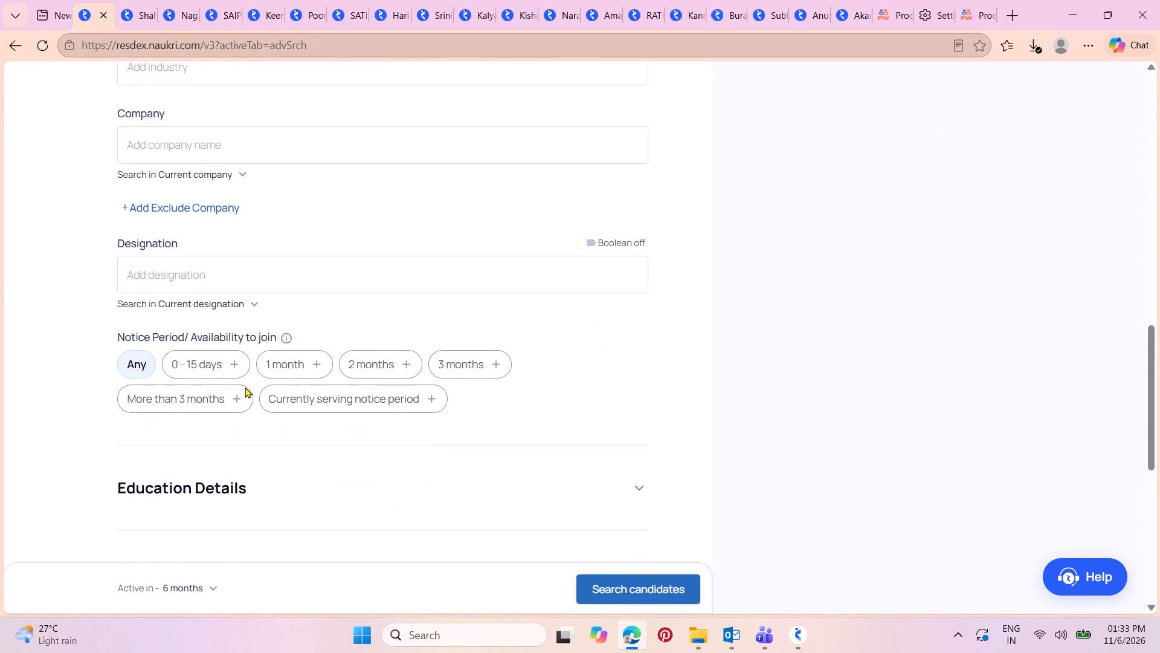
{"action": "left_click", "coordinate": [222, 378]}
{"action": "left_click", "coordinate": [232, 398]}
{"action": "left_click", "coordinate": [276, 429]}
Limit the search to candidates active in the last 3 days and run it.
{"action": "left_click", "coordinate": [188, 588]}
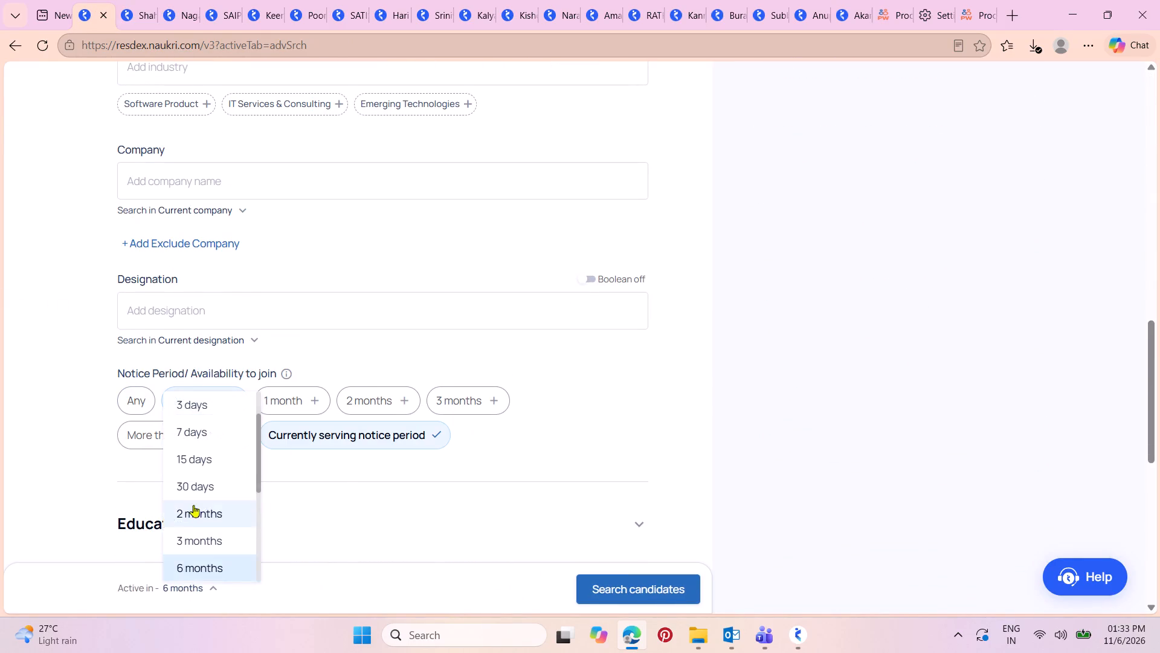
{"action": "left_click", "coordinate": [210, 412]}
{"action": "scroll", "coordinate": [252, 449], "scroll_direction": "up", "scroll_amount": 9}
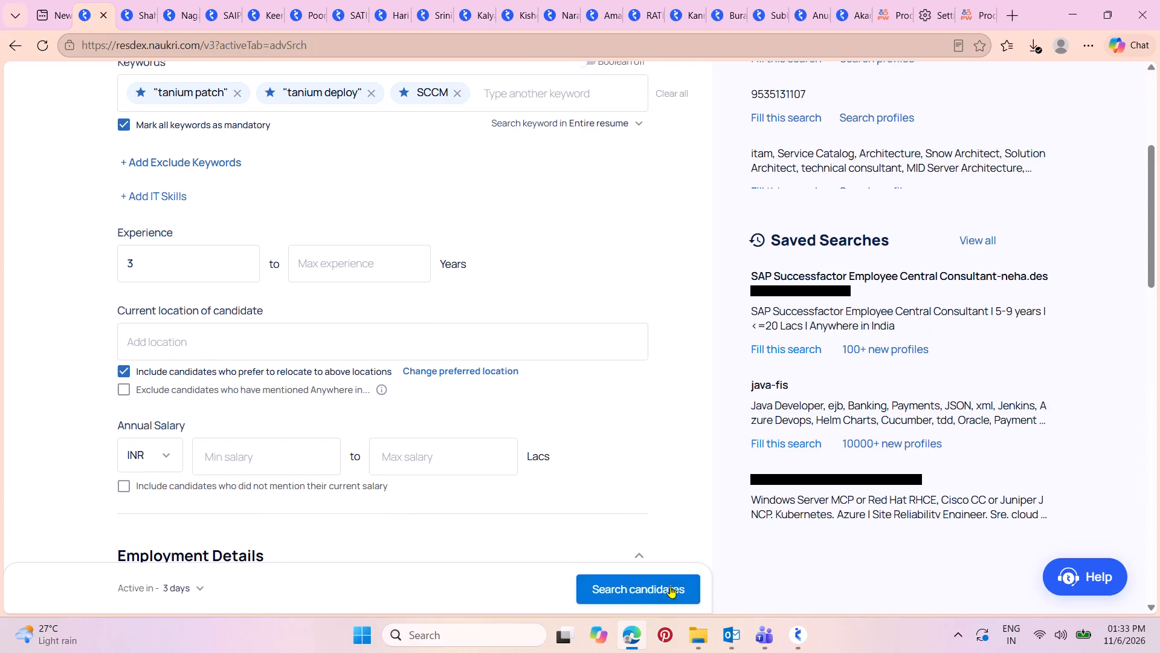
{"action": "left_click", "coordinate": [668, 588]}
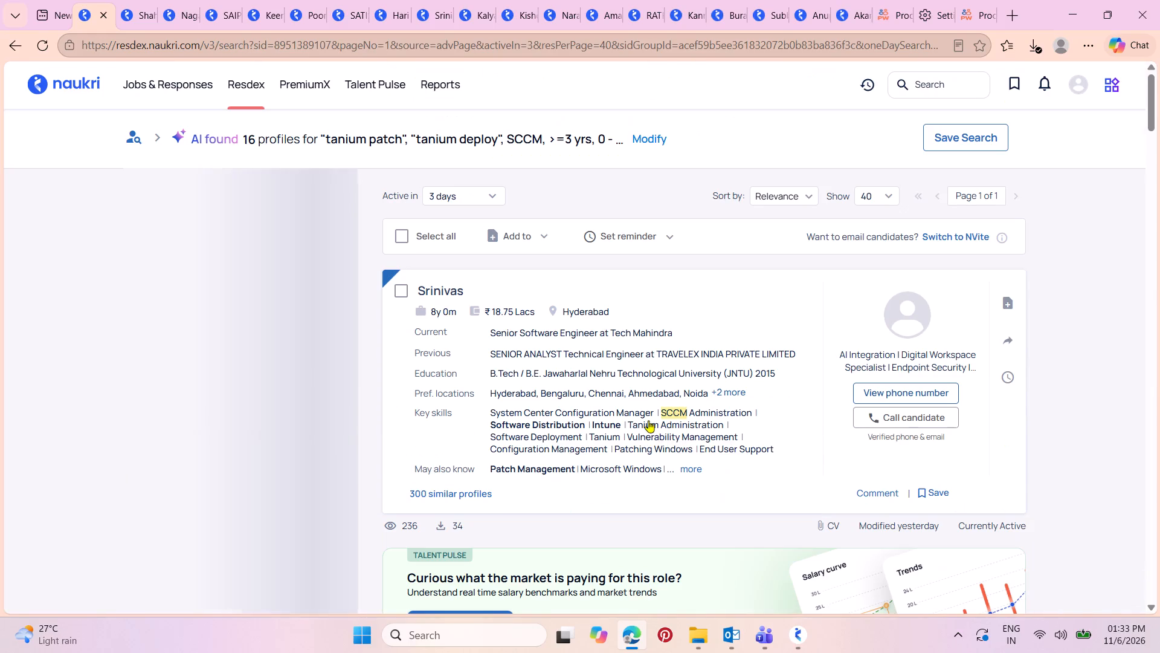
Look through the new search results for suitable Tanium, SCCM and patch management candidates.
{"action": "scroll", "coordinate": [717, 441], "scroll_direction": "down", "scroll_amount": 5}
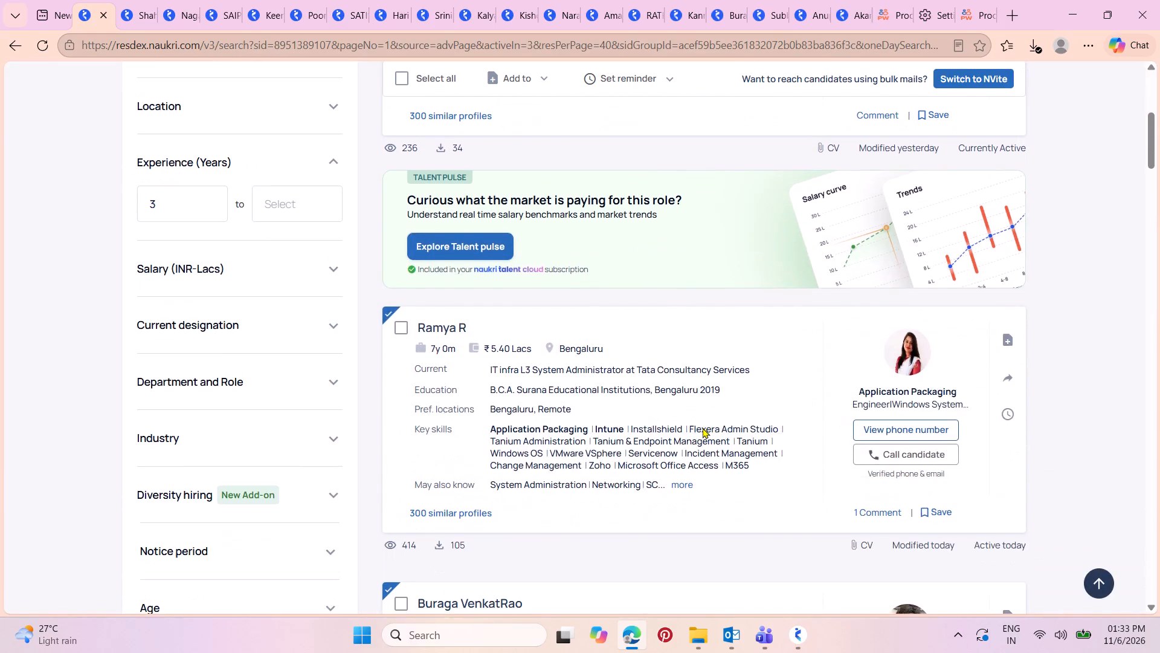
{"action": "scroll", "coordinate": [703, 427], "scroll_direction": "down", "scroll_amount": 8}
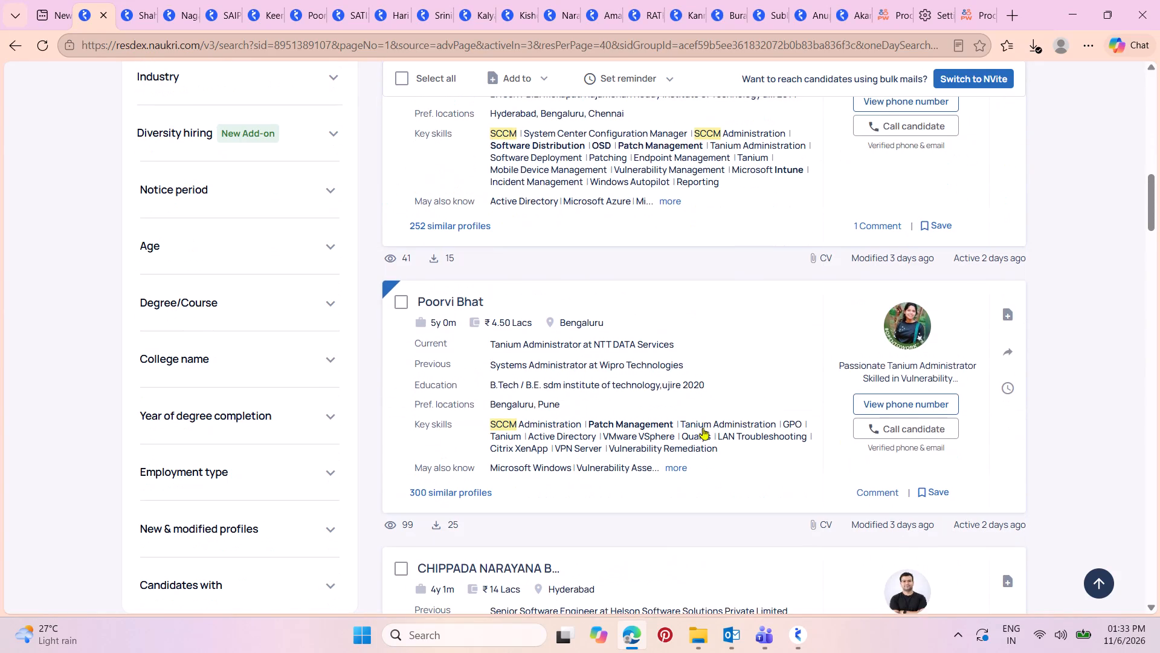
{"action": "scroll", "coordinate": [703, 427], "scroll_direction": "down", "scroll_amount": 5}
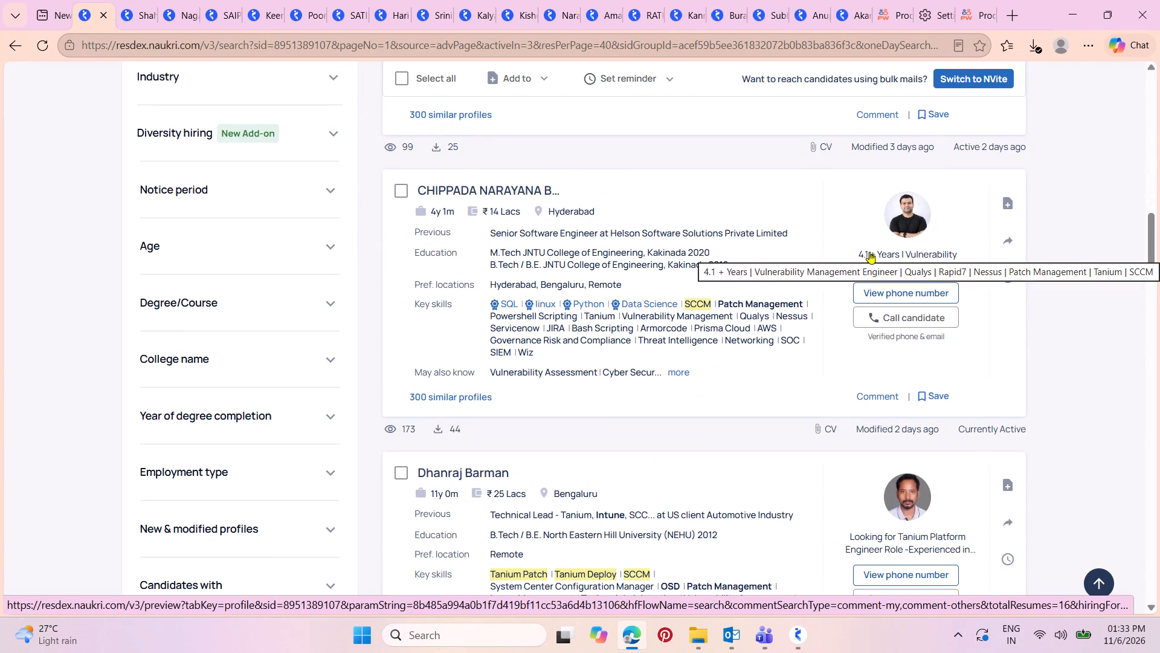
Open the former Helson Software Solutions engineer's profile and examine the attached CV for Tanium, SCCM and patch management experience.
{"action": "left_click", "coordinate": [455, 182]}
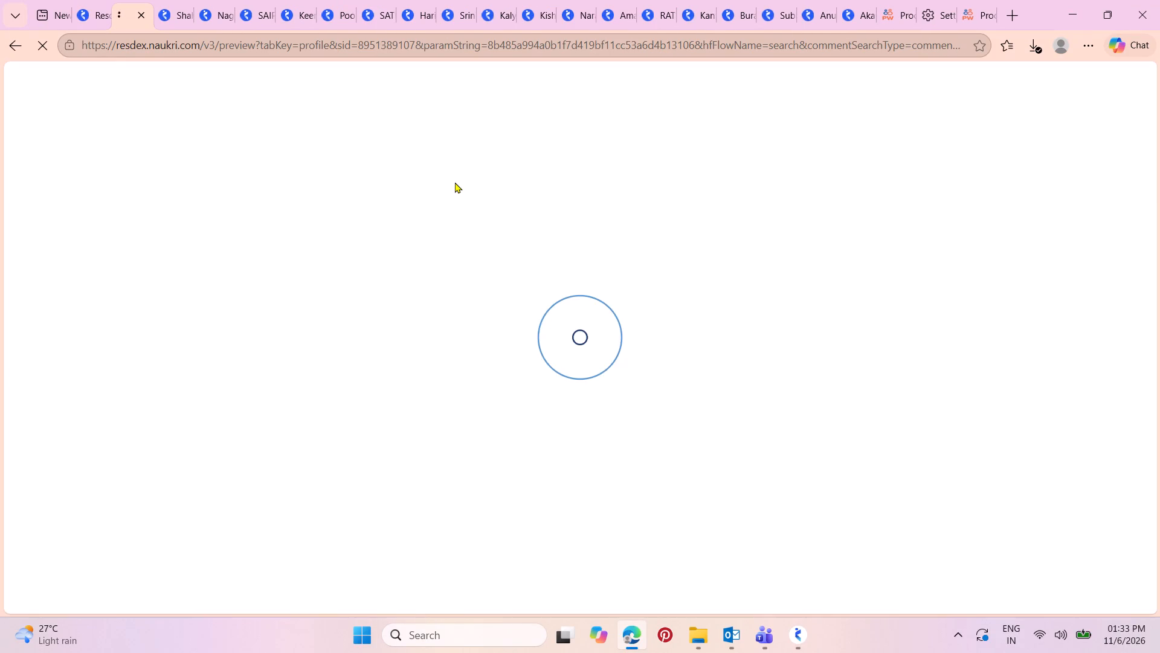
{"action": "scroll", "coordinate": [194, 279], "scroll_direction": "down", "scroll_amount": 4}
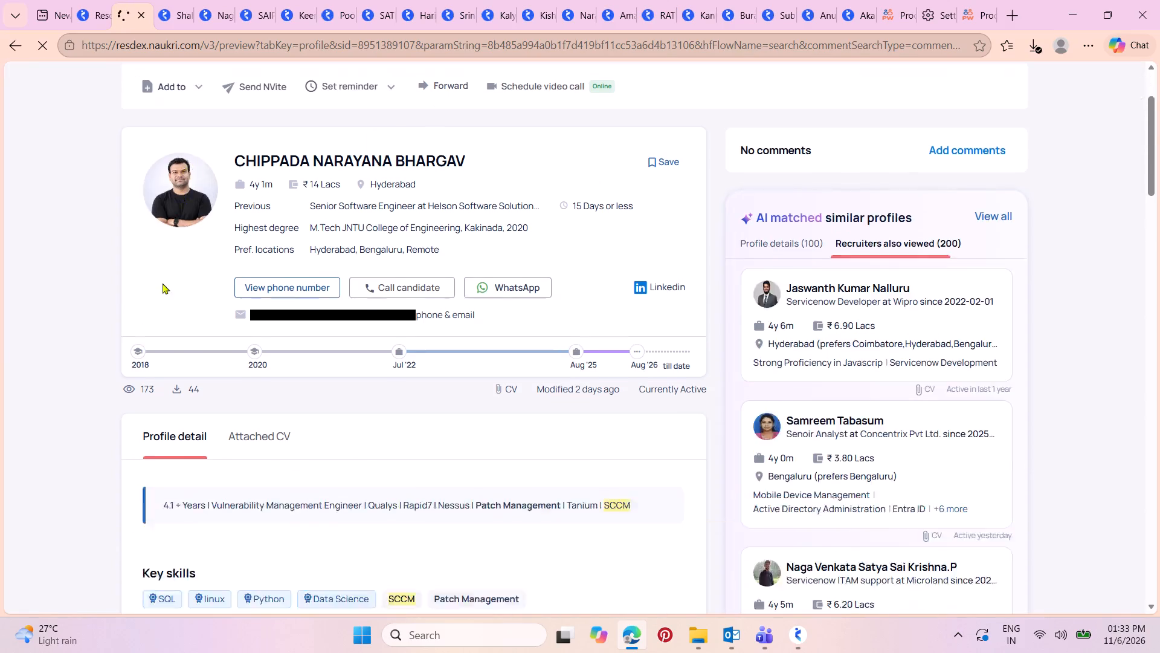
{"action": "scroll", "coordinate": [163, 283], "scroll_direction": "down", "scroll_amount": 5}
{"action": "scroll", "coordinate": [1, 331], "scroll_direction": "down", "scroll_amount": 15}
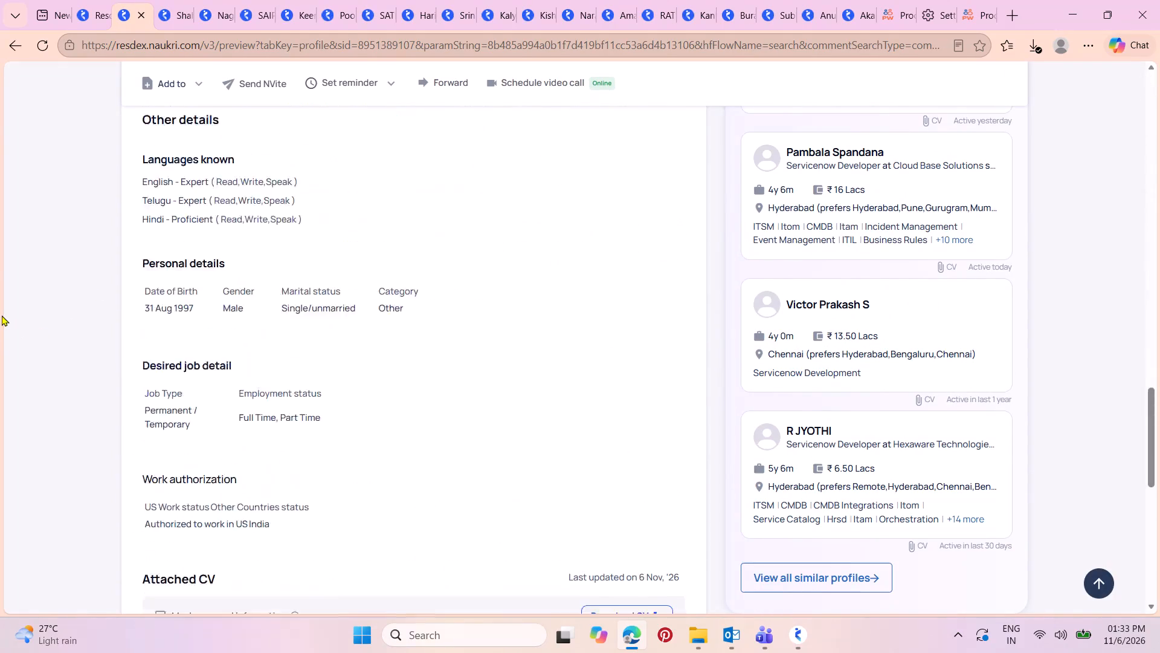
{"action": "scroll", "coordinate": [2, 315], "scroll_direction": "down", "scroll_amount": 6}
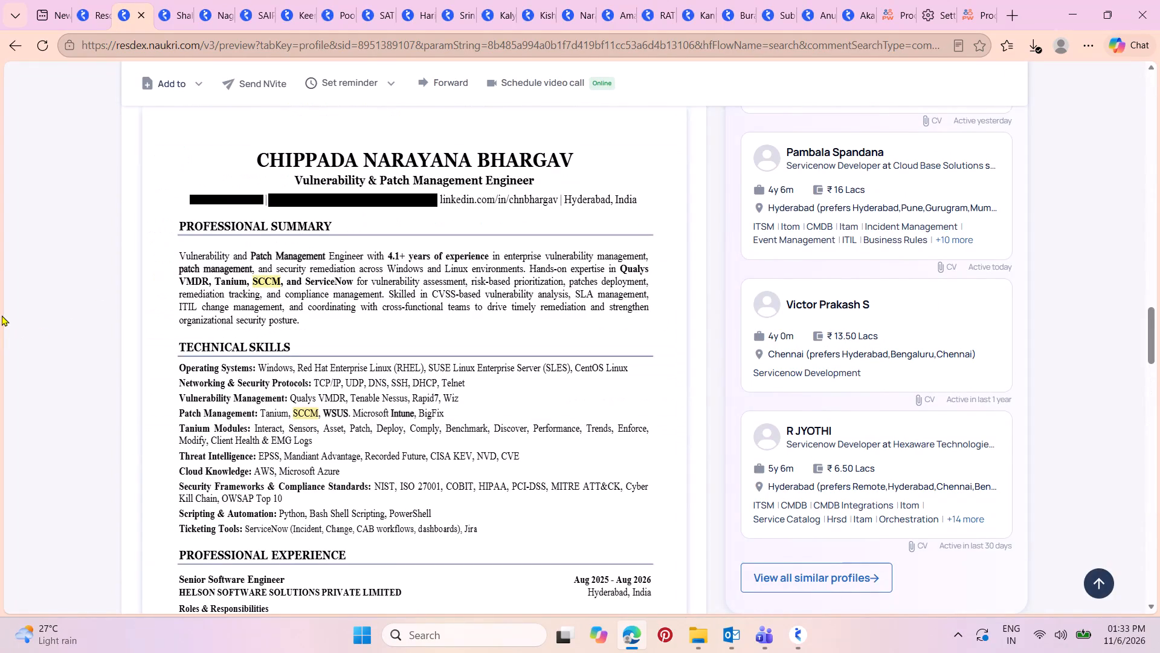
{"action": "scroll", "coordinate": [2, 315], "scroll_direction": "down", "scroll_amount": 5}
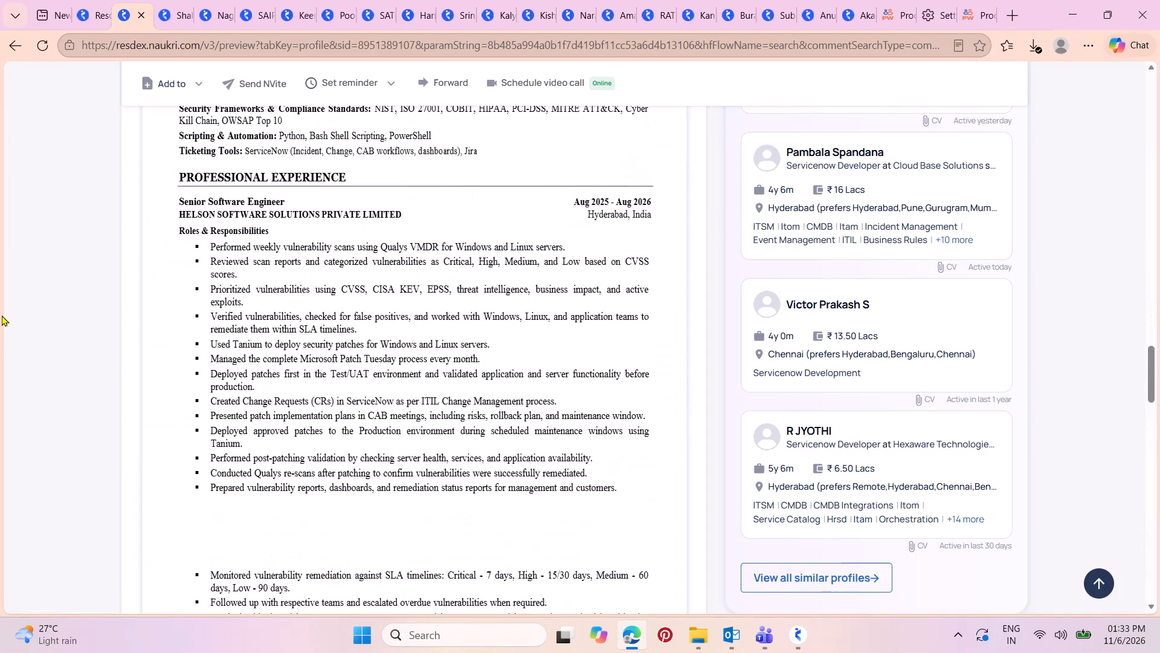
{"action": "scroll", "coordinate": [2, 315], "scroll_direction": "down", "scroll_amount": 7}
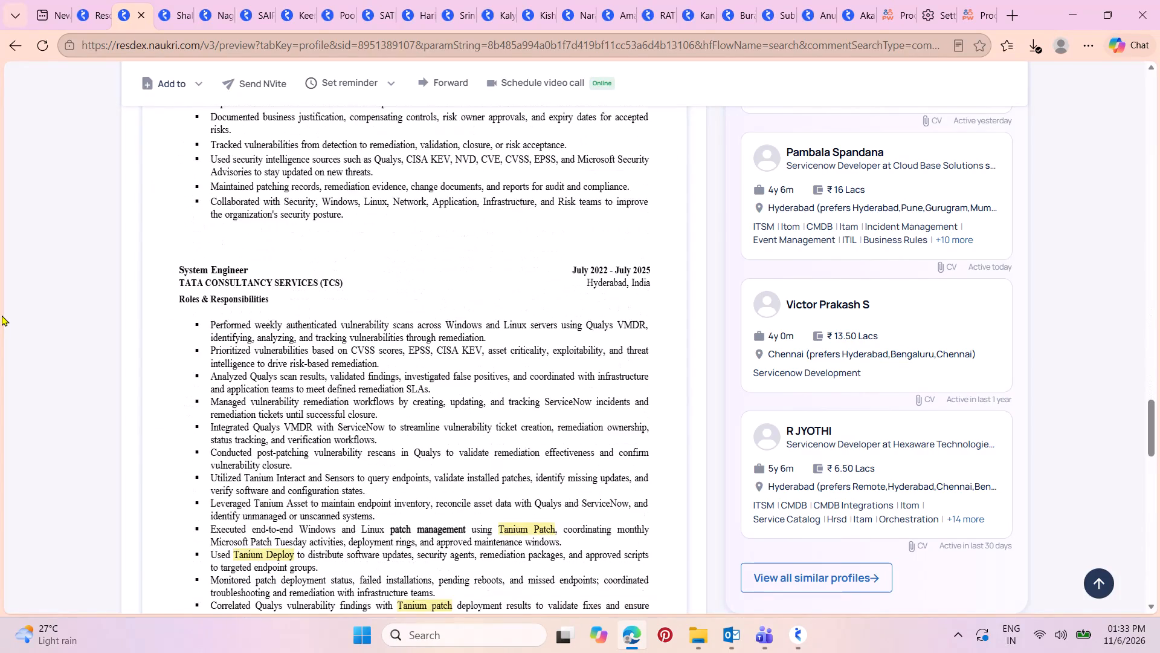
{"action": "scroll", "coordinate": [3, 311], "scroll_direction": "up", "scroll_amount": 8}
{"action": "scroll", "coordinate": [335, 394], "scroll_direction": "up", "scroll_amount": 4}
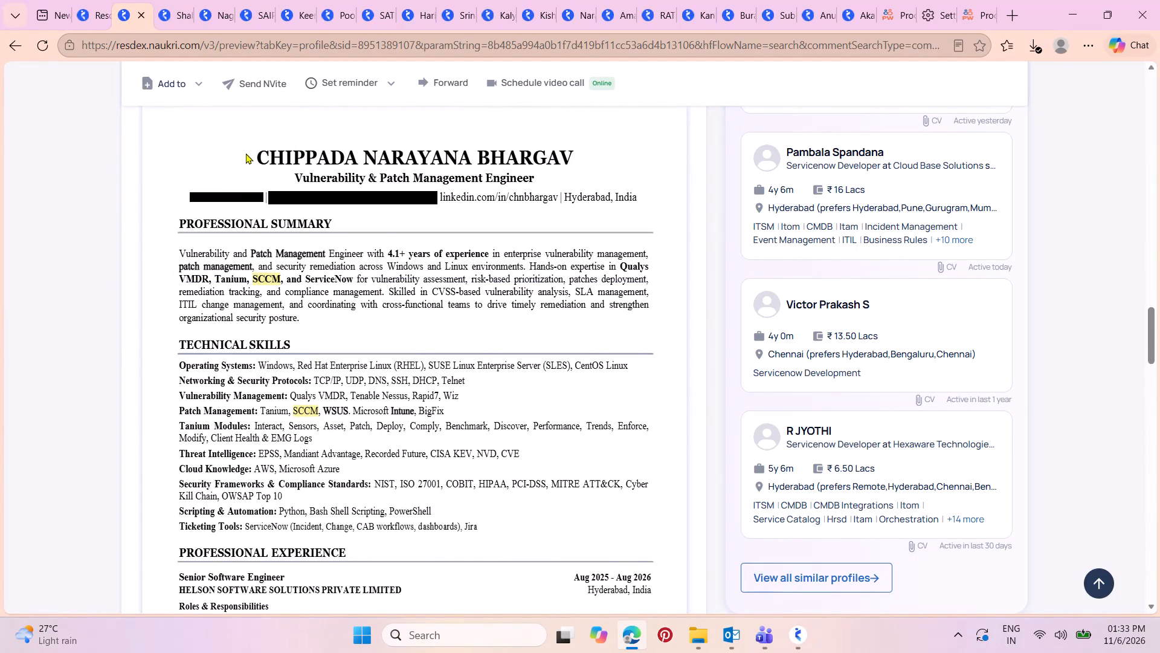
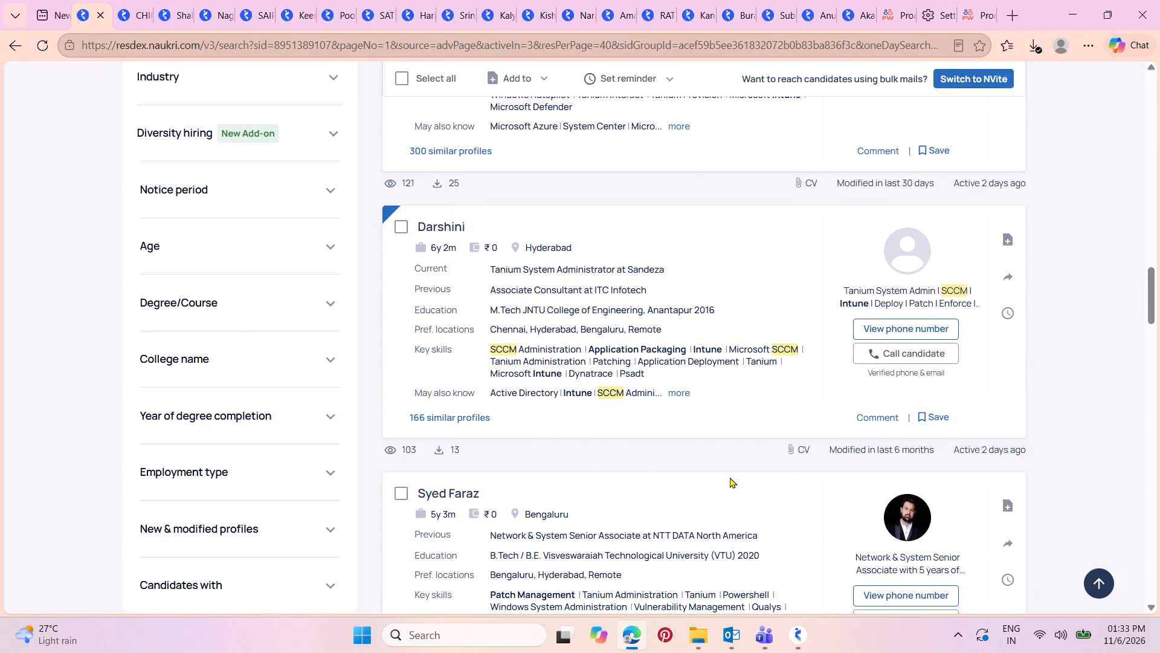
Check the profile of the Infosys Senior Systems Engineer with SCCM Administration and Tanium Patching skills, and return to the results.
{"action": "scroll", "coordinate": [724, 473], "scroll_direction": "down", "scroll_amount": 7}
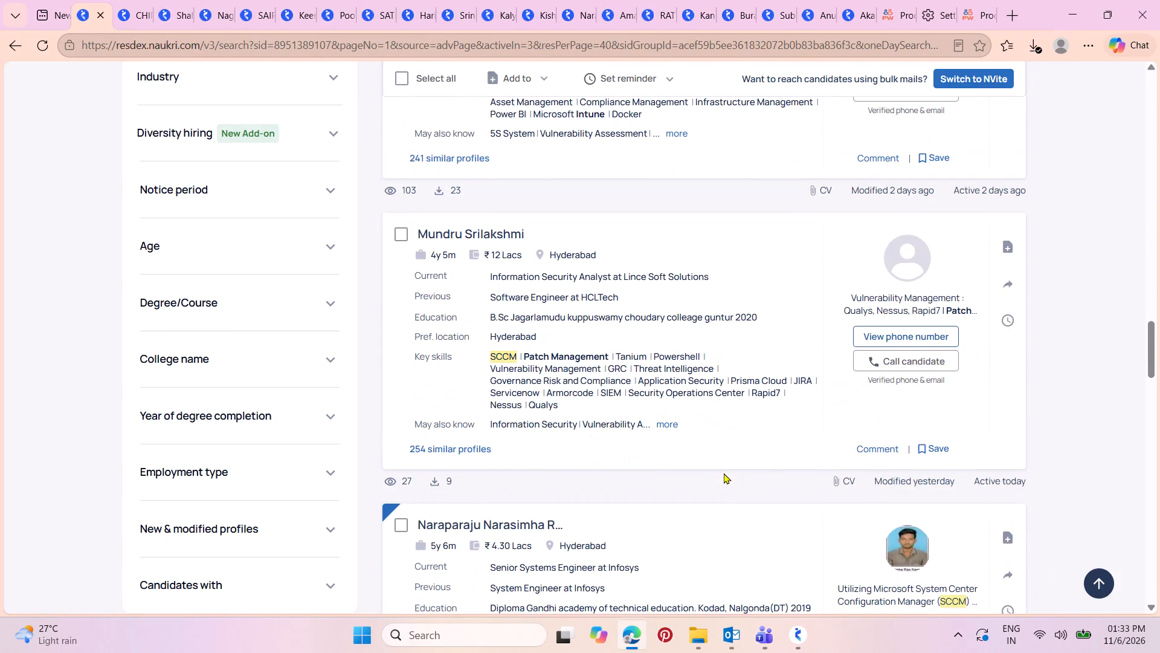
{"action": "scroll", "coordinate": [724, 473], "scroll_direction": "down", "scroll_amount": 3}
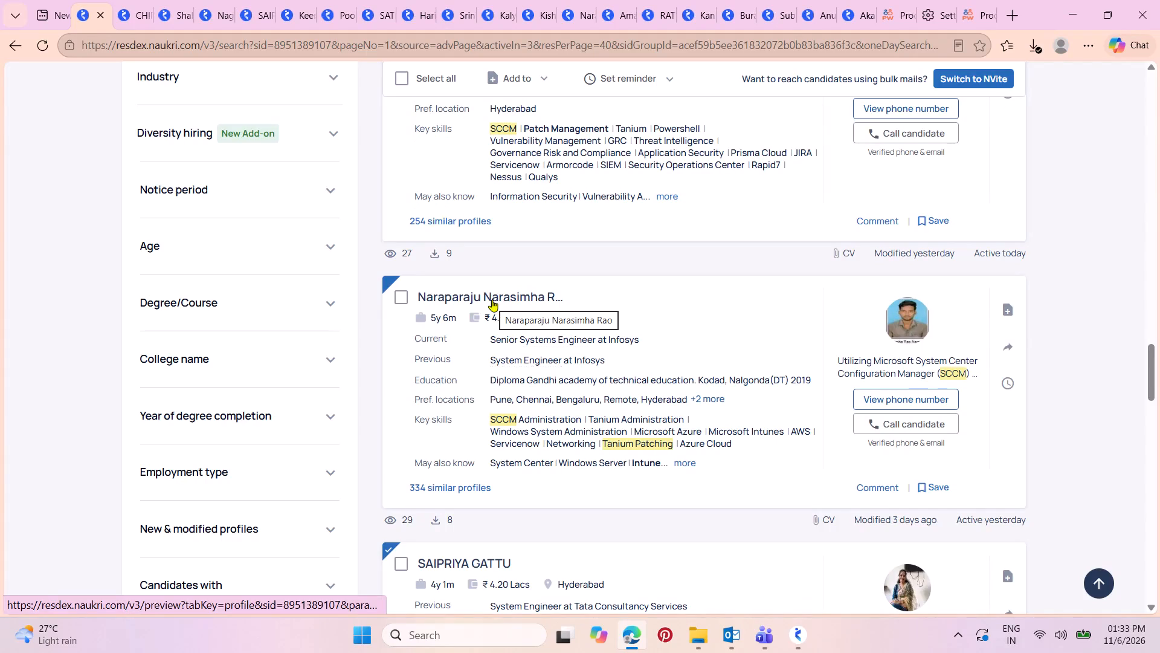
{"action": "left_click", "coordinate": [492, 299]}
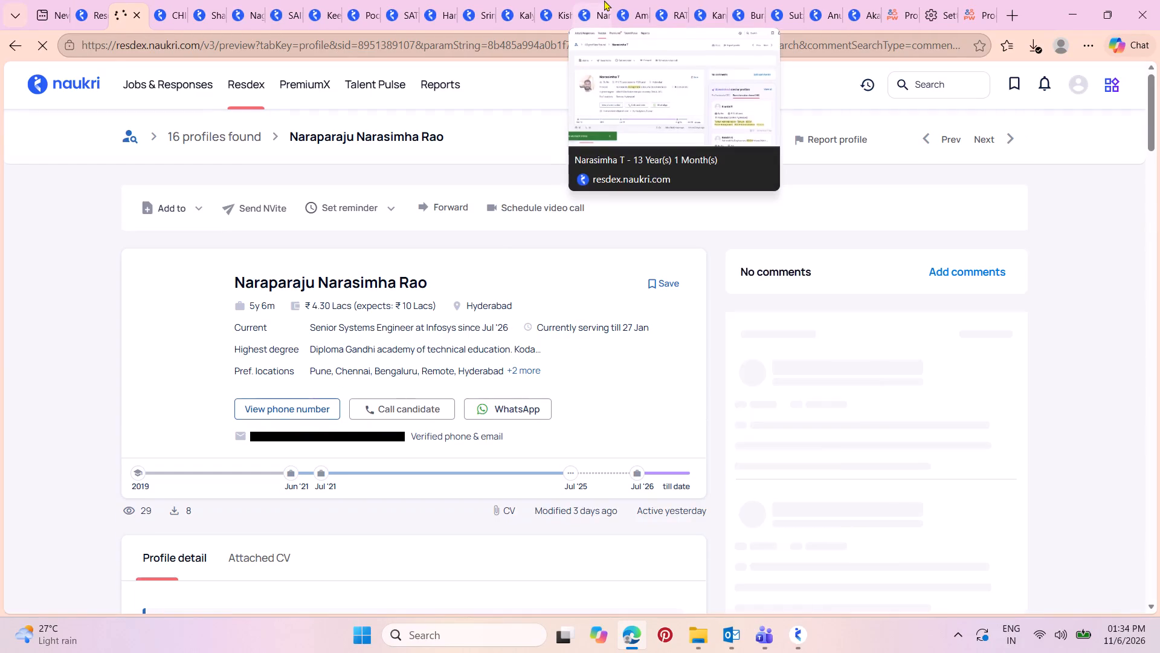
{"action": "left_click", "coordinate": [138, 13]}
Open the profile of the InfoSec Consultant at EXL from the remaining results and examine the attached CV.
{"action": "scroll", "coordinate": [742, 419], "scroll_direction": "down", "scroll_amount": 4}
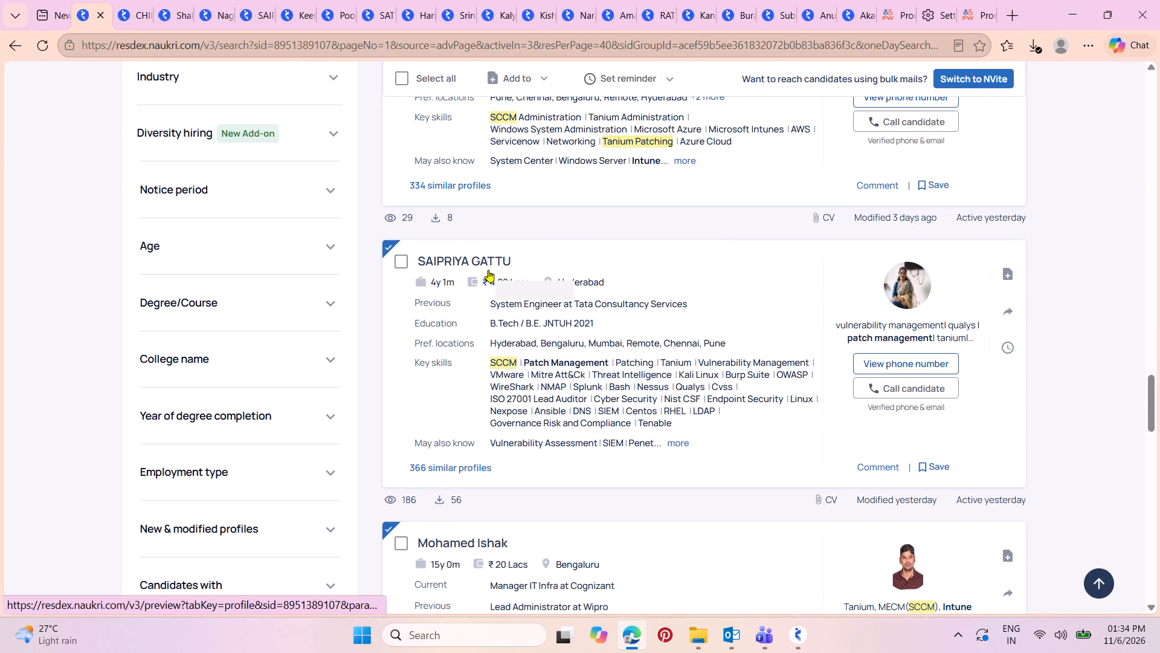
{"action": "scroll", "coordinate": [697, 451], "scroll_direction": "down", "scroll_amount": 7}
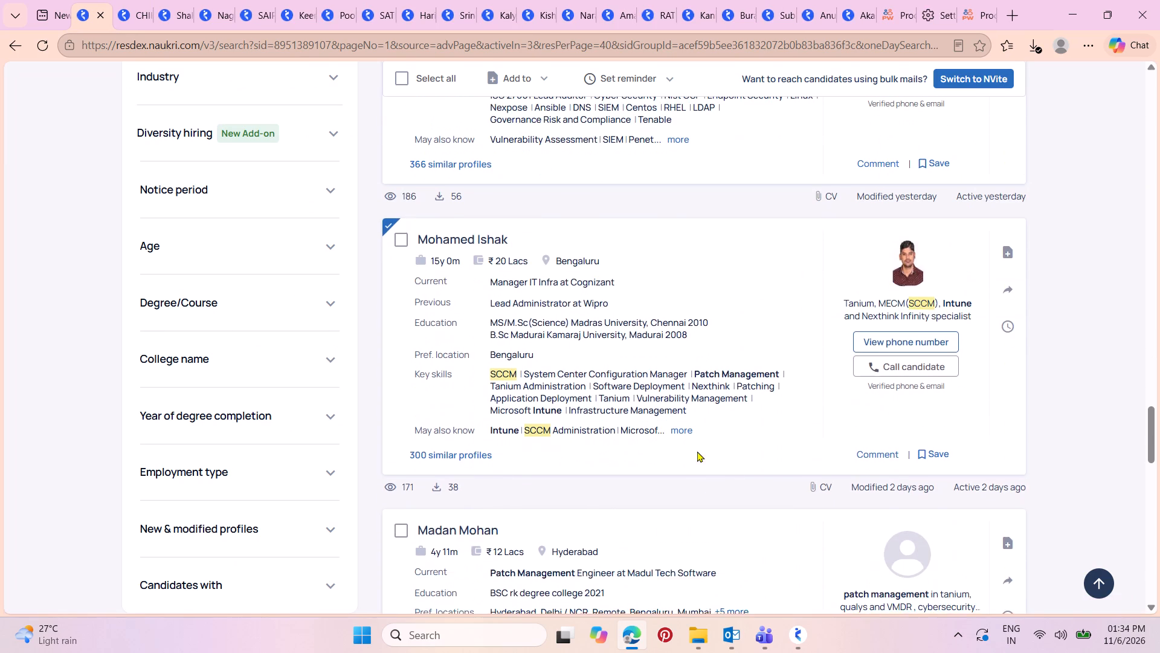
{"action": "scroll", "coordinate": [697, 451], "scroll_direction": "down", "scroll_amount": 5}
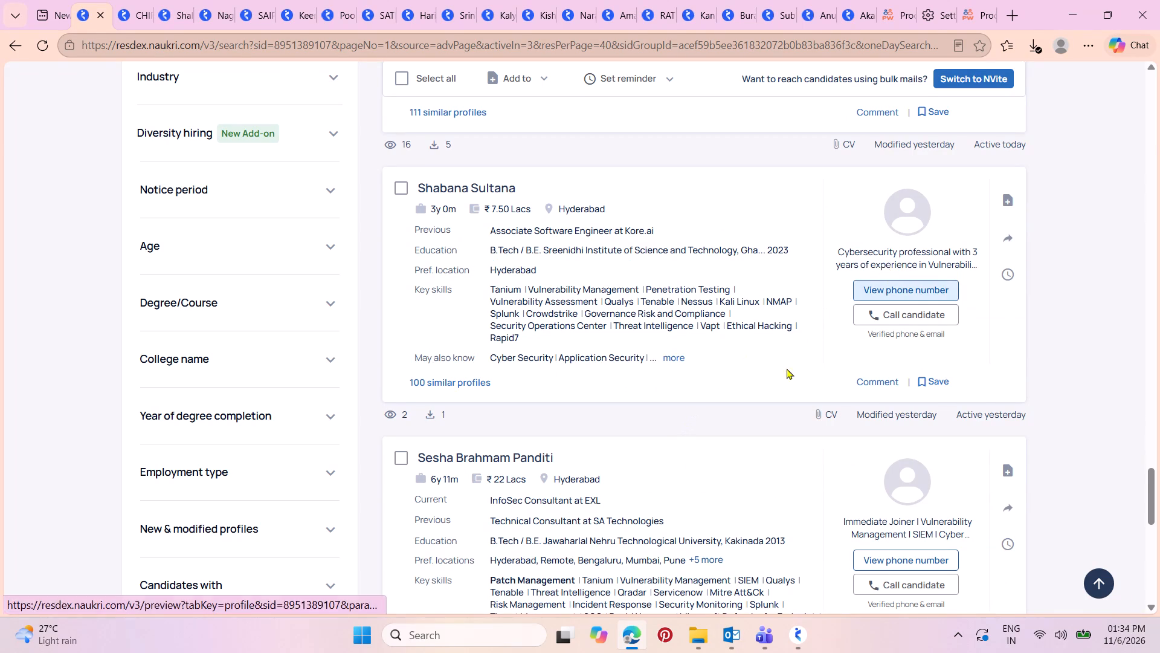
{"action": "scroll", "coordinate": [776, 417], "scroll_direction": "down", "scroll_amount": 3}
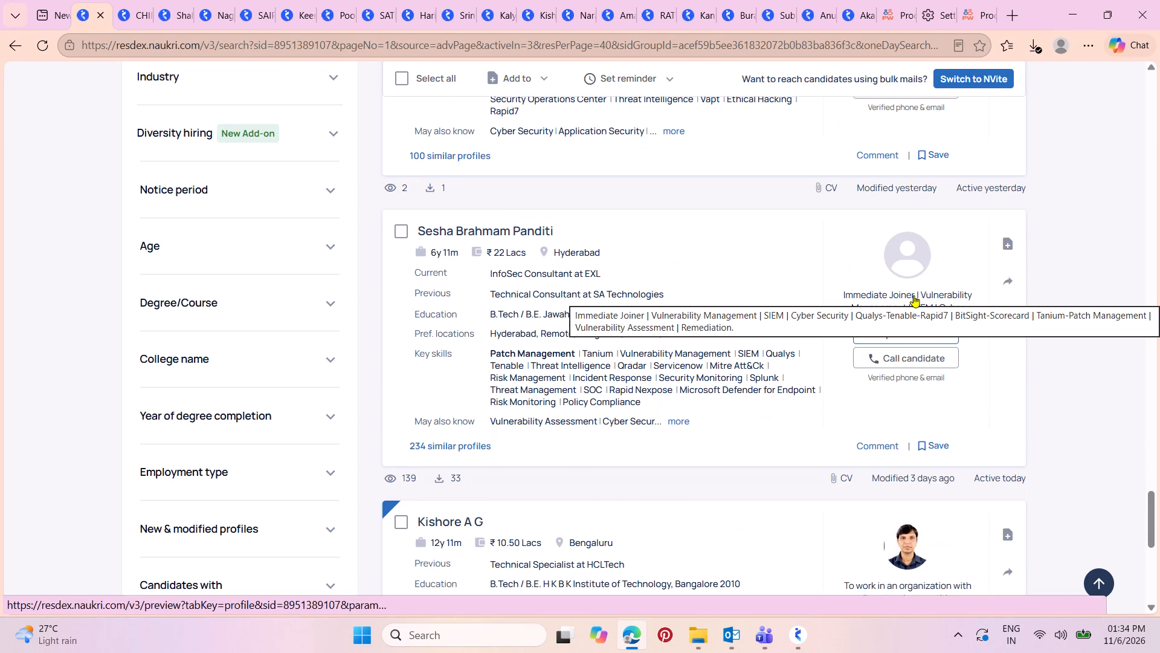
{"action": "left_click", "coordinate": [532, 232]}
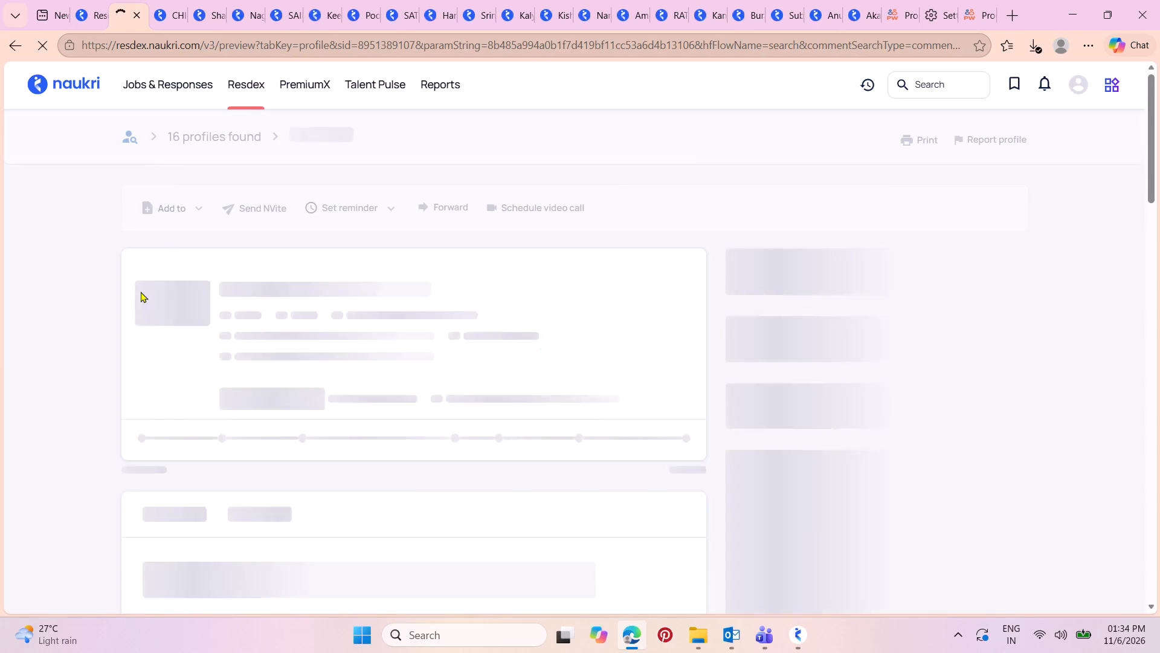
{"action": "scroll", "coordinate": [141, 290], "scroll_direction": "down", "scroll_amount": 20}
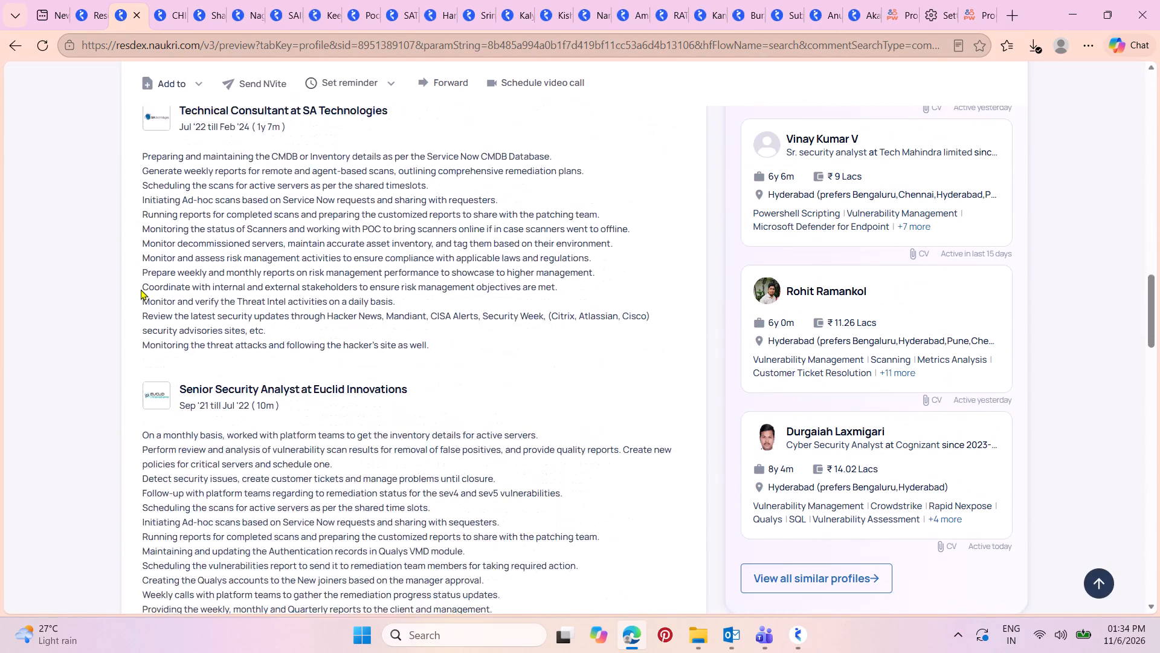
{"action": "scroll", "coordinate": [141, 289], "scroll_direction": "down", "scroll_amount": 20}
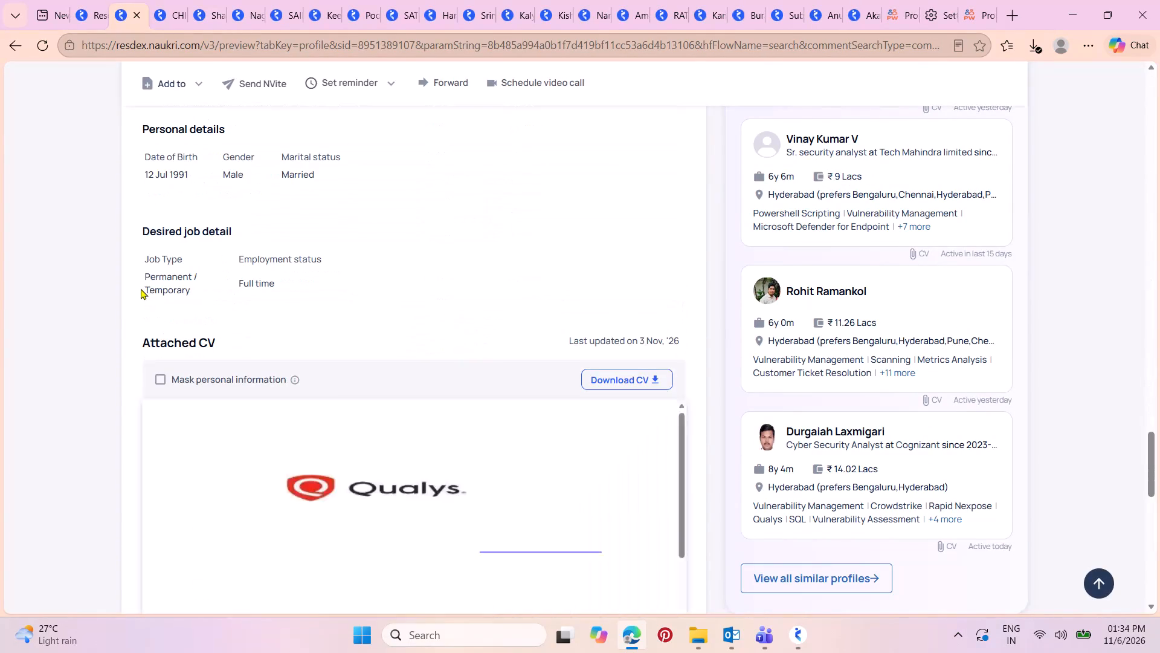
{"action": "scroll", "coordinate": [141, 288], "scroll_direction": "down", "scroll_amount": 3}
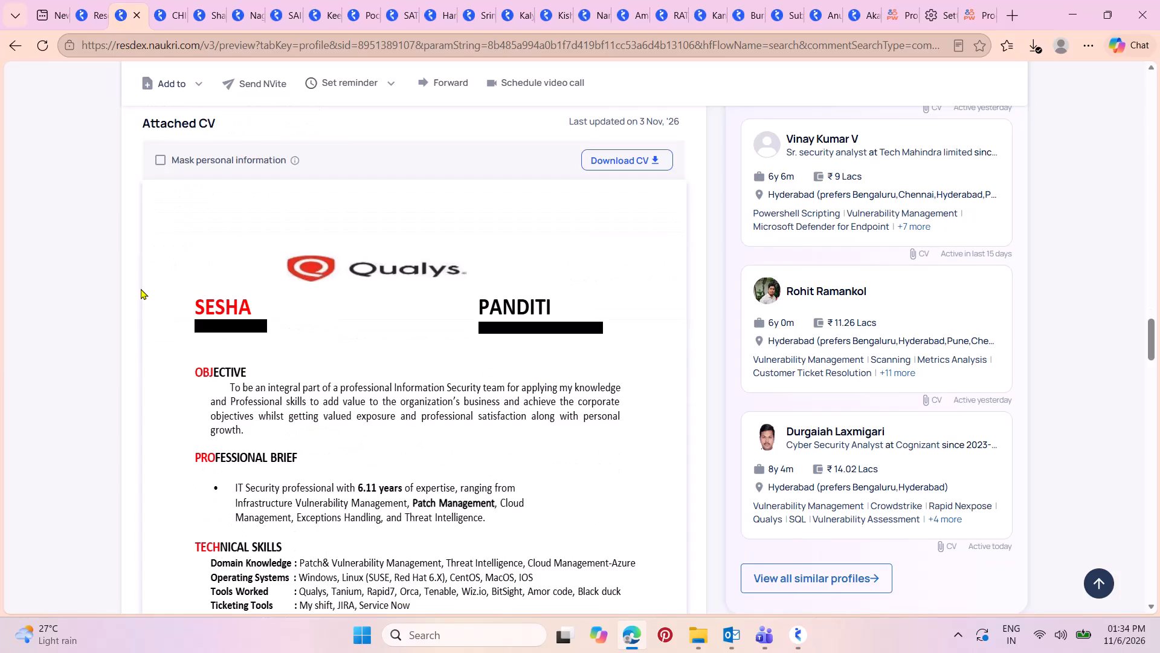
{"action": "scroll", "coordinate": [141, 288], "scroll_direction": "down", "scroll_amount": 2}
Copy the candidate's name and contact details from the head of the attached CV.
{"action": "scroll", "coordinate": [141, 288], "scroll_direction": "up", "scroll_amount": 2}
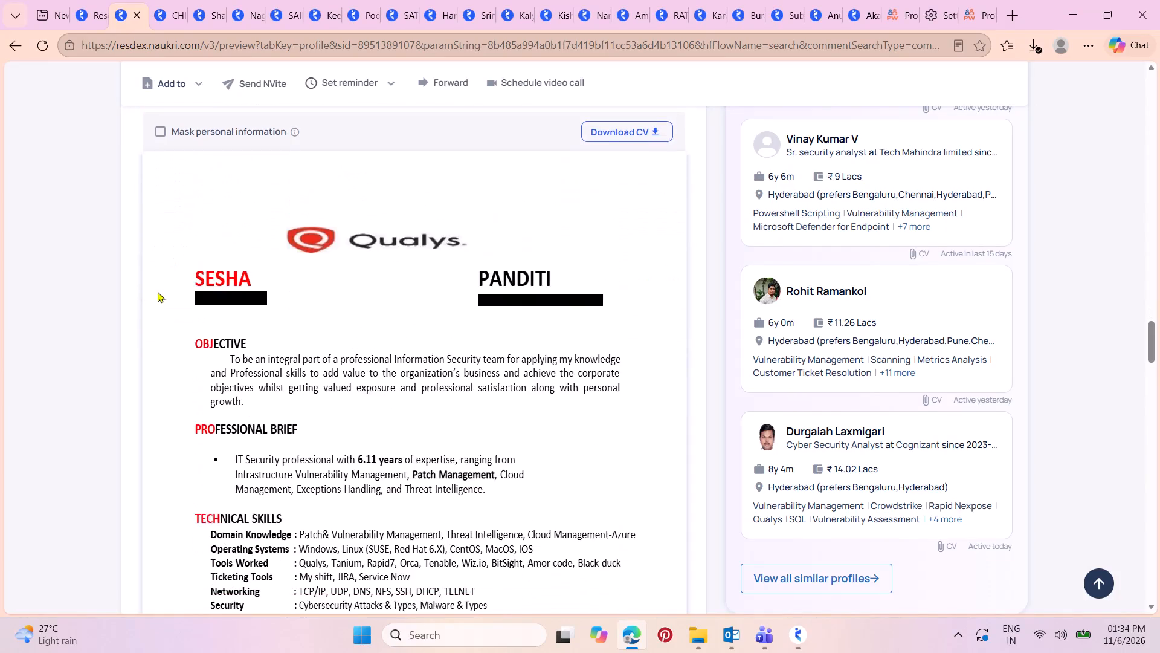
{"action": "left_click_drag", "start_coordinate": [196, 294], "coordinate": [263, 324]}
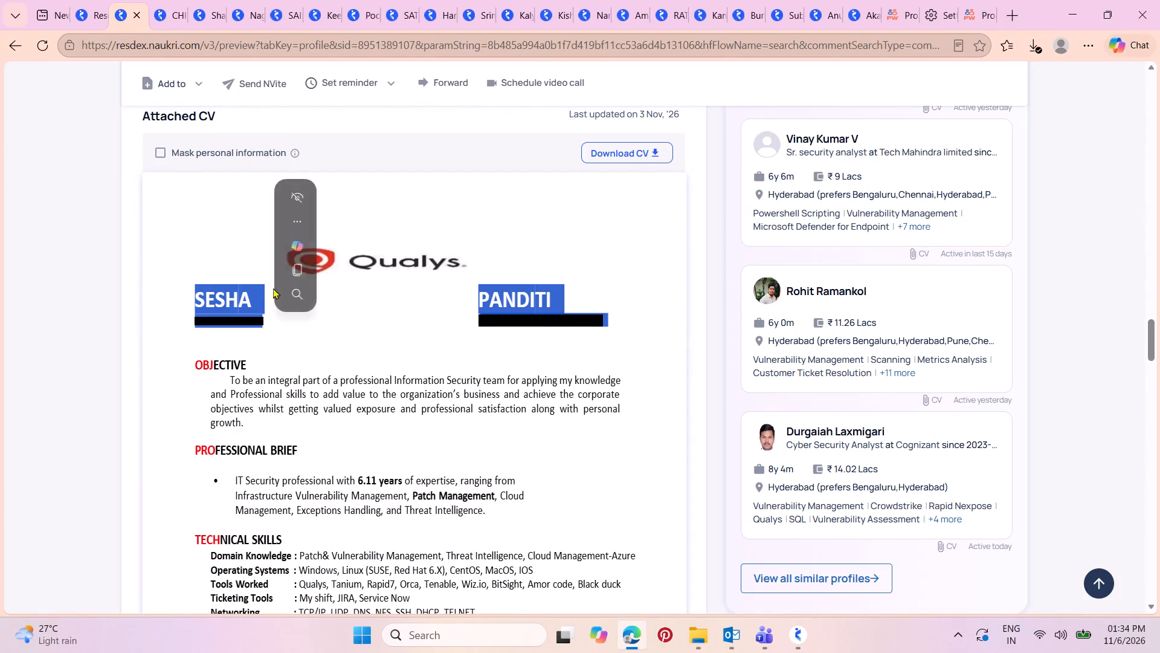
{"action": "left_click", "coordinate": [297, 269]}
Review the EXL consultant's CV work experience, IT skills and profile summary for Tanium Patch and Deploy experience.
{"action": "scroll", "coordinate": [377, 377], "scroll_direction": "down", "scroll_amount": 13}
{"action": "scroll", "coordinate": [377, 377], "scroll_direction": "up", "scroll_amount": 9}
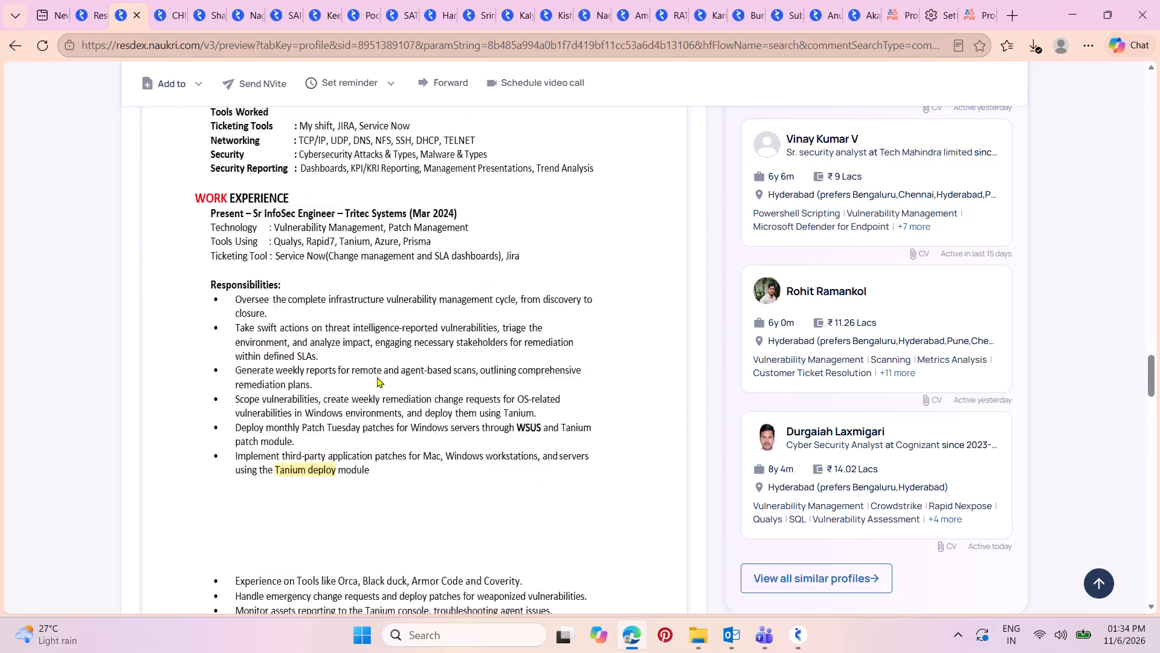
{"action": "scroll", "coordinate": [377, 377], "scroll_direction": "up", "scroll_amount": 16}
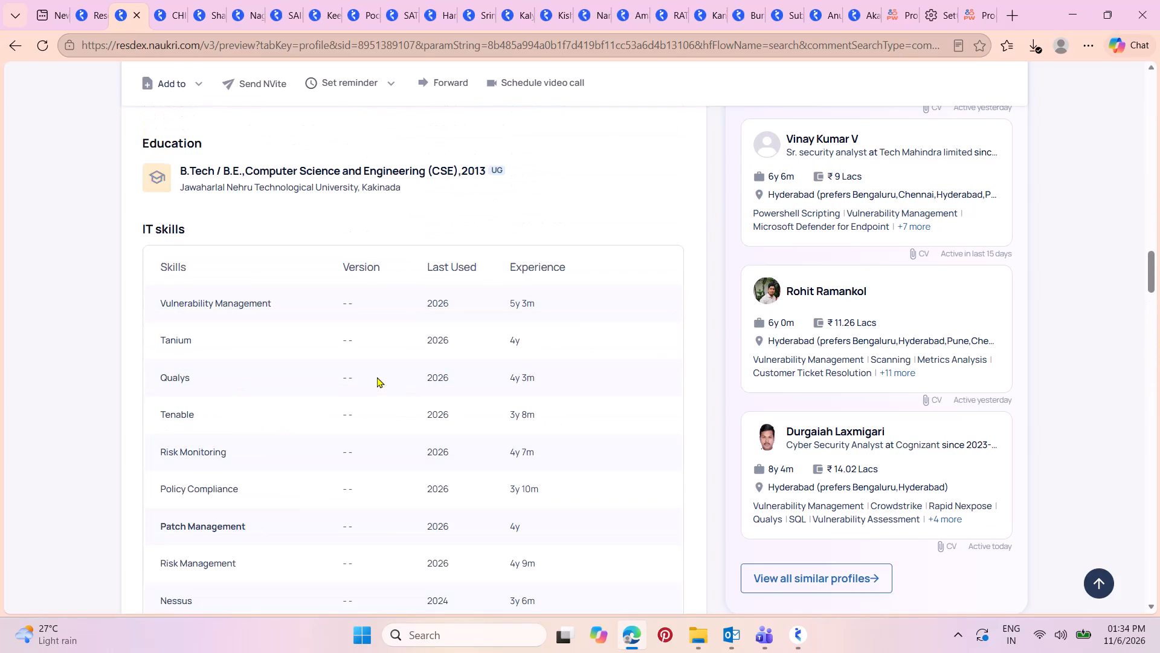
{"action": "scroll", "coordinate": [377, 377], "scroll_direction": "up", "scroll_amount": 17}
{"action": "scroll", "coordinate": [377, 377], "scroll_direction": "up", "scroll_amount": 6}
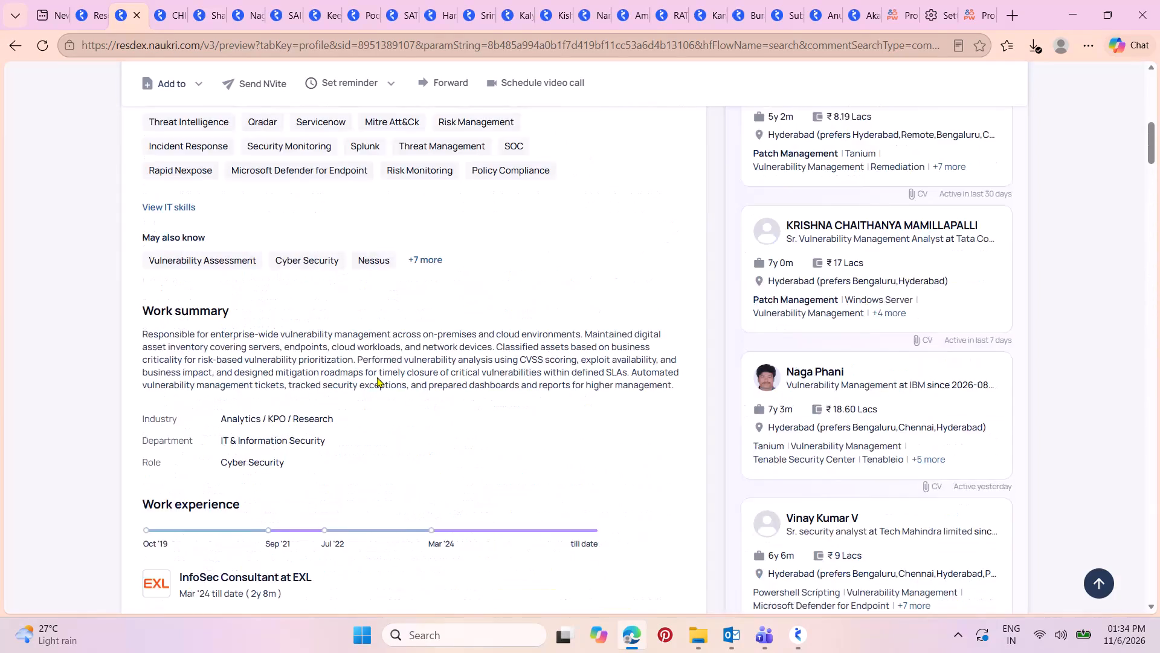
{"action": "scroll", "coordinate": [377, 377], "scroll_direction": "up", "scroll_amount": 4}
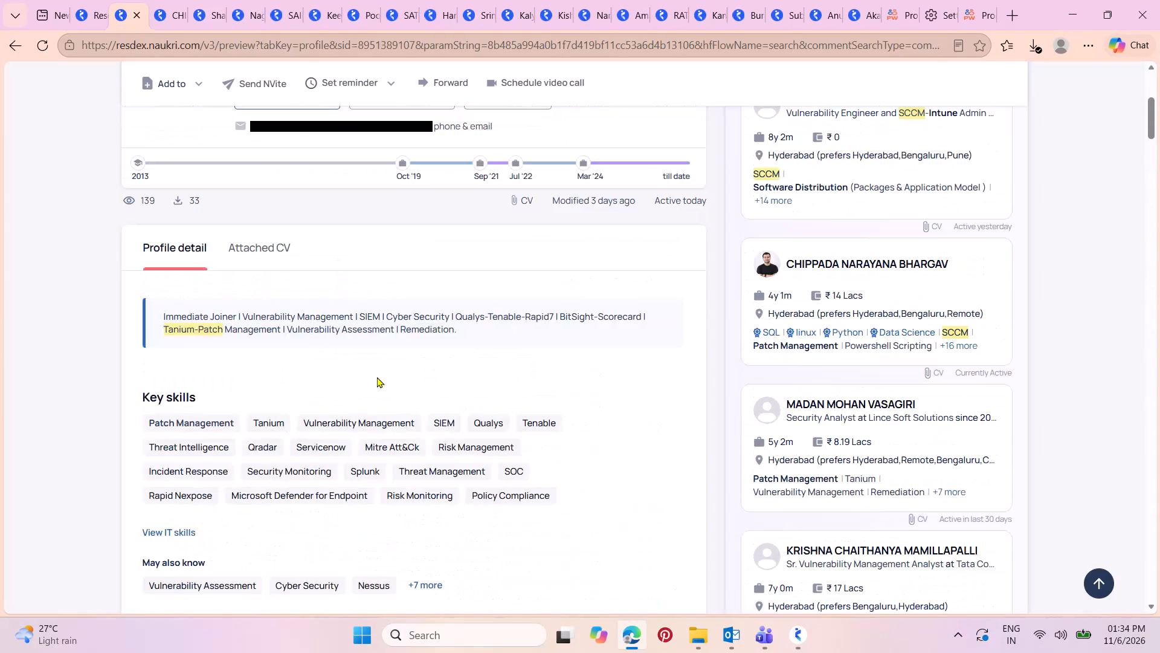
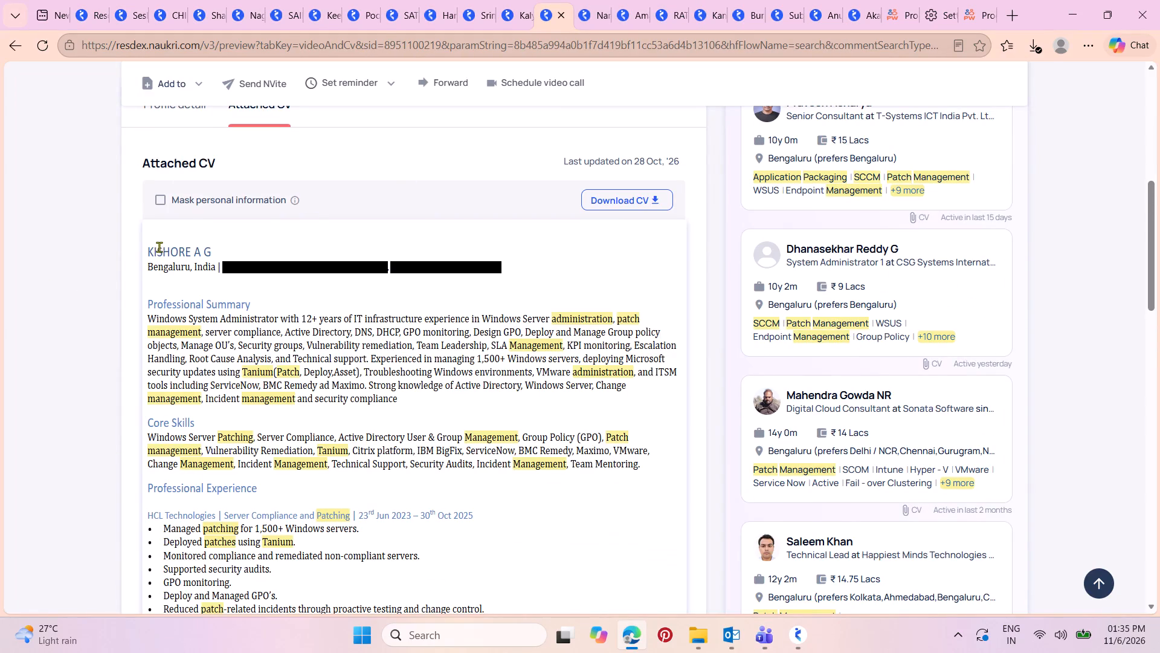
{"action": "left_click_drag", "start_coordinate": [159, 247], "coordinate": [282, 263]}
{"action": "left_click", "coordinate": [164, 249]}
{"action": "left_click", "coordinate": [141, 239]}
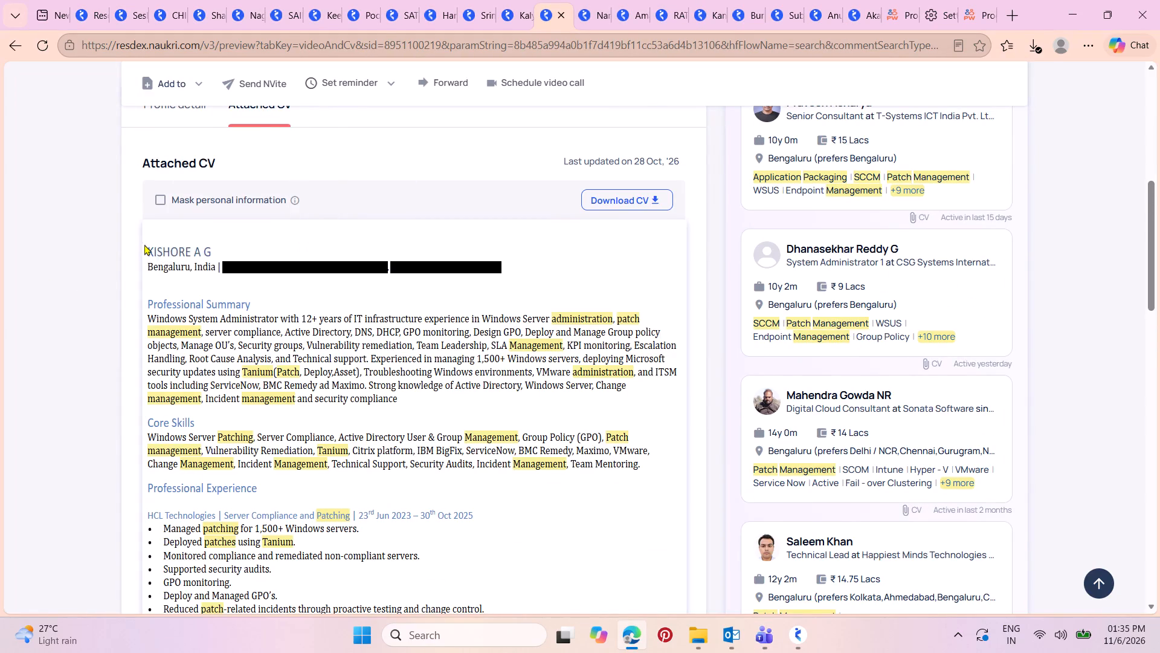
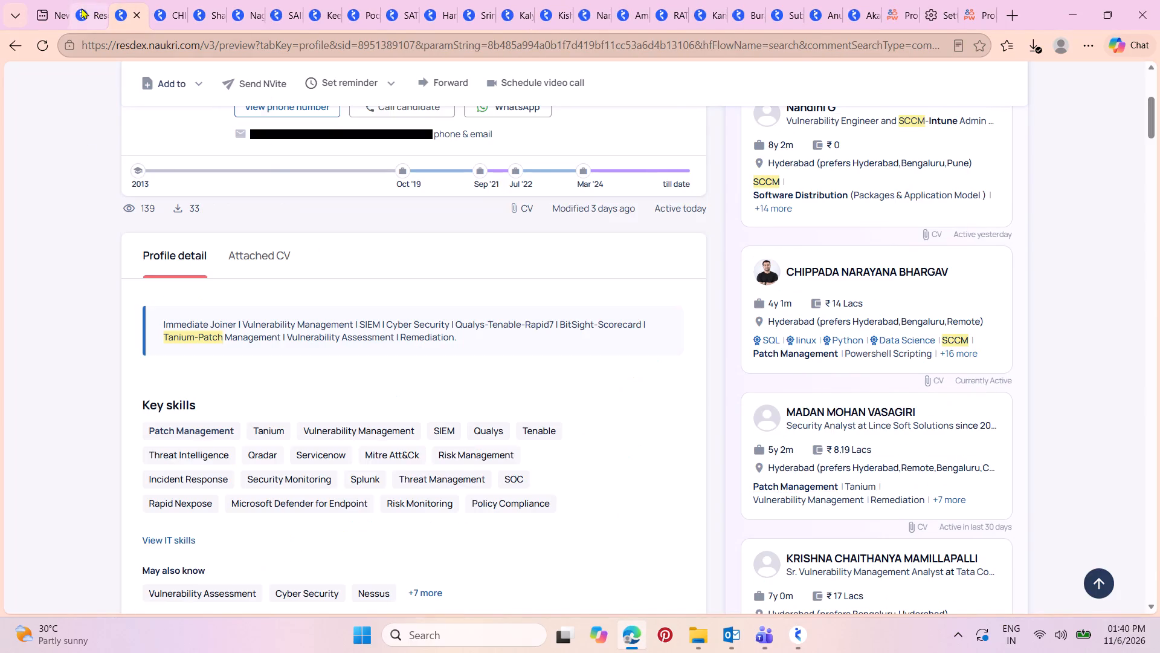
Return to the search results and open the current Tanium Patch/Deploy search for modification.
{"action": "left_click", "coordinate": [82, 8]}
{"action": "left_click_drag", "start_coordinate": [1155, 554], "coordinate": [1144, 160]}
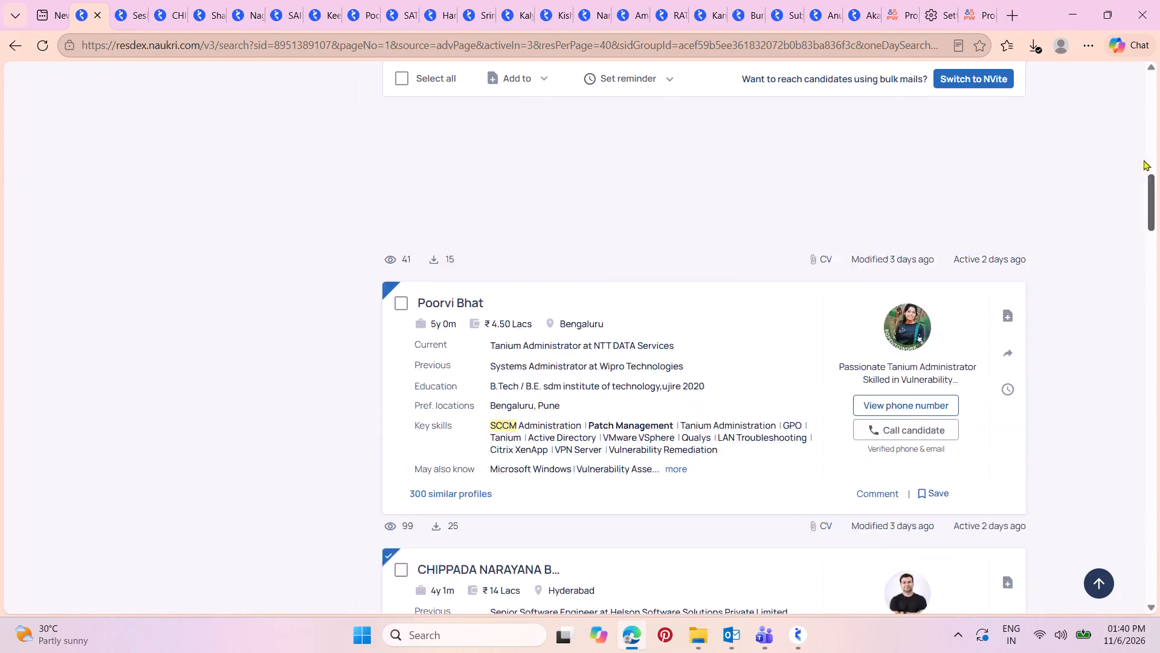
{"action": "left_click_drag", "start_coordinate": [1144, 160], "coordinate": [1149, 93]}
{"action": "left_click", "coordinate": [637, 140]}
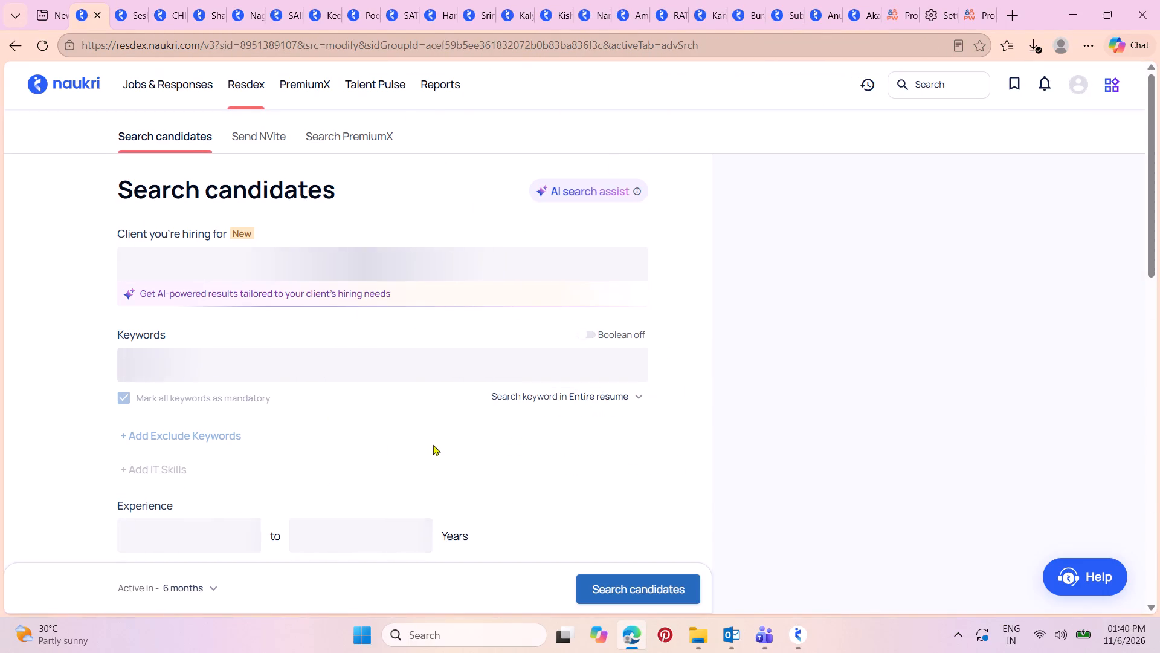
Toggle the mandatory mark on the "tanium deploy" keyword in the candidate search.
{"action": "scroll", "coordinate": [59, 331], "scroll_direction": "down", "scroll_amount": 2}
{"action": "scroll", "coordinate": [62, 314], "scroll_direction": "up", "scroll_amount": 3}
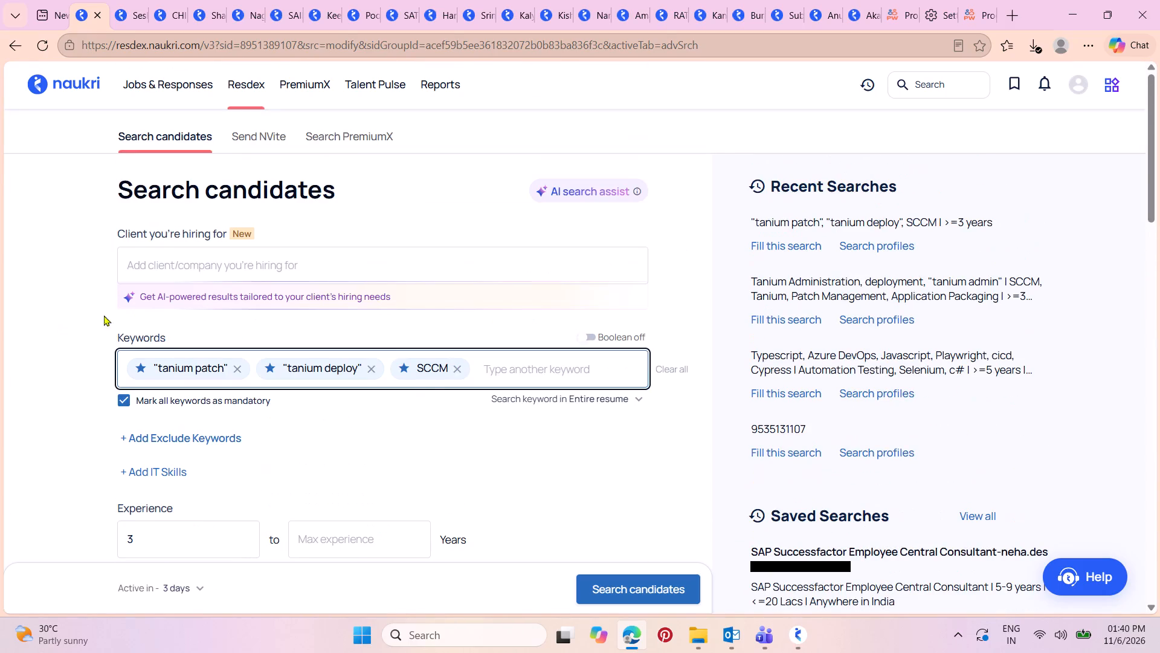
{"action": "left_click", "coordinate": [271, 366]}
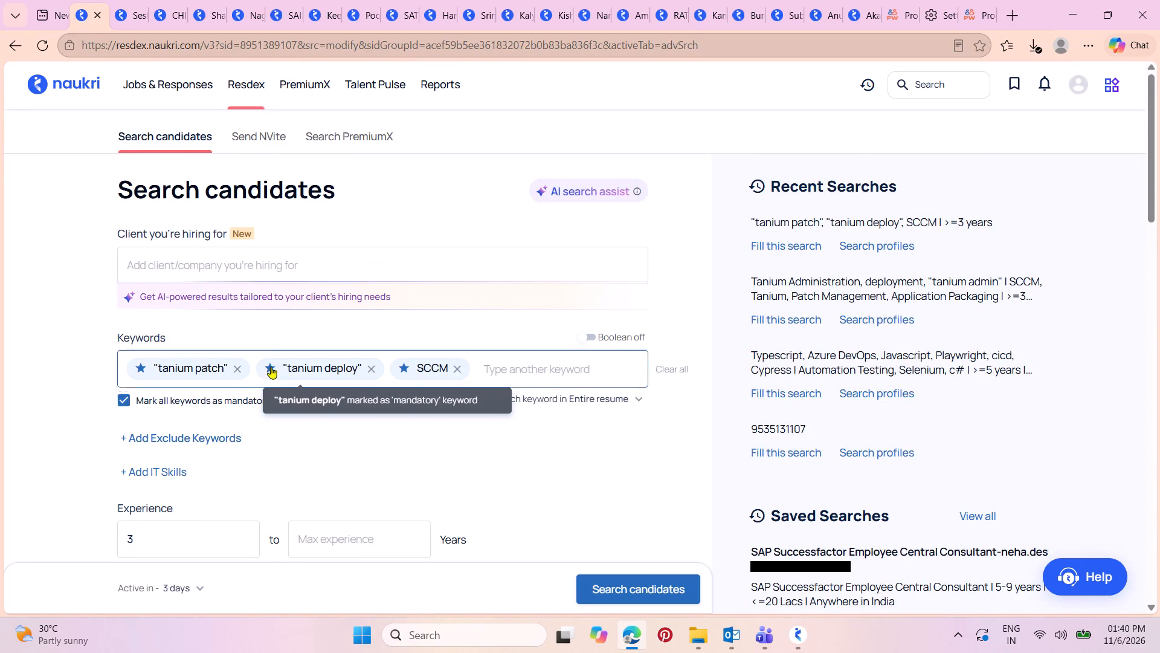
Adjust the Active in period of the candidate search.
{"action": "scroll", "coordinate": [321, 397], "scroll_direction": "down", "scroll_amount": 12}
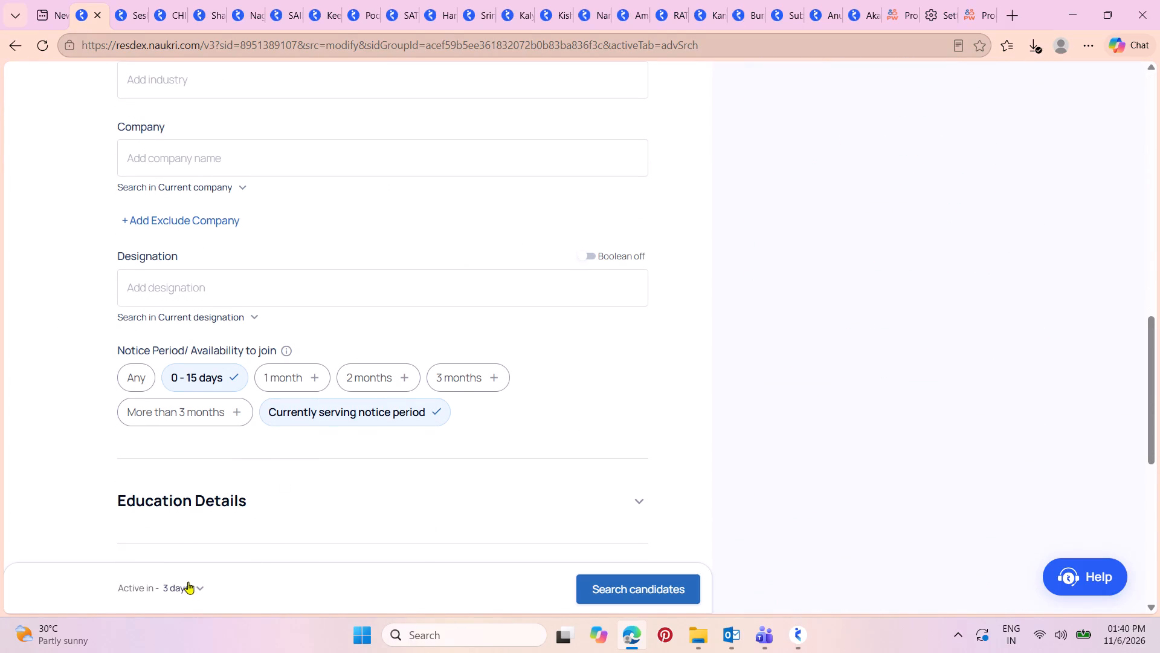
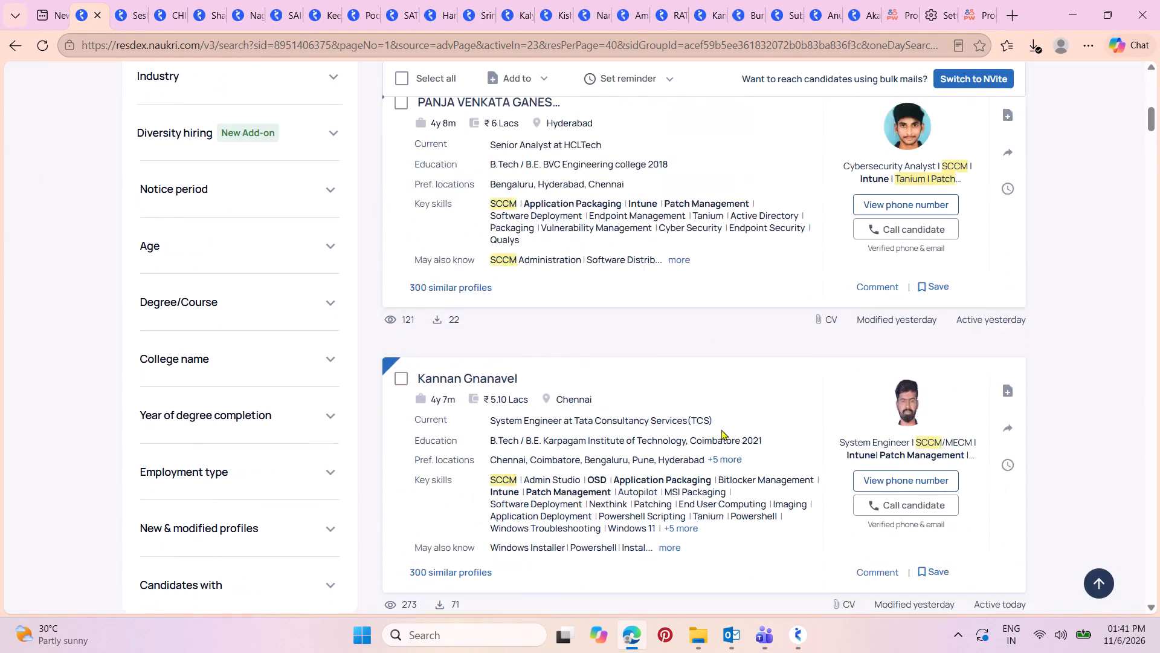
Review the candidate cards in the search results for SCCM, Tanium and patch management skills, experience and location.
{"action": "scroll", "coordinate": [721, 429], "scroll_direction": "down", "scroll_amount": 9}
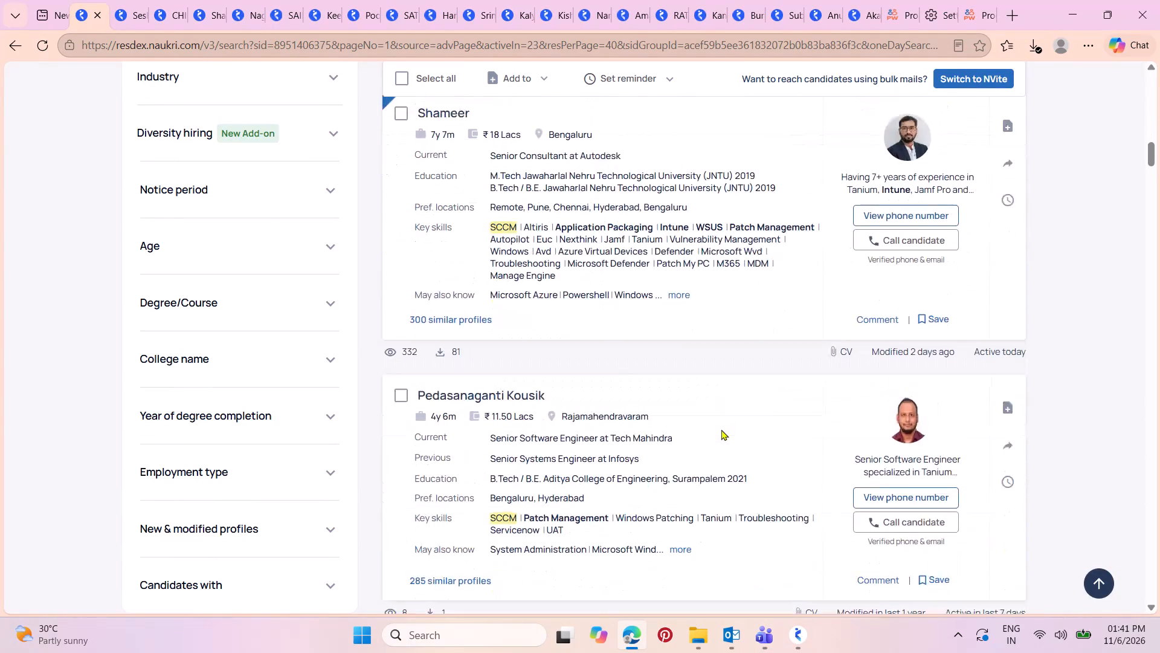
{"action": "scroll", "coordinate": [721, 429], "scroll_direction": "down", "scroll_amount": 3}
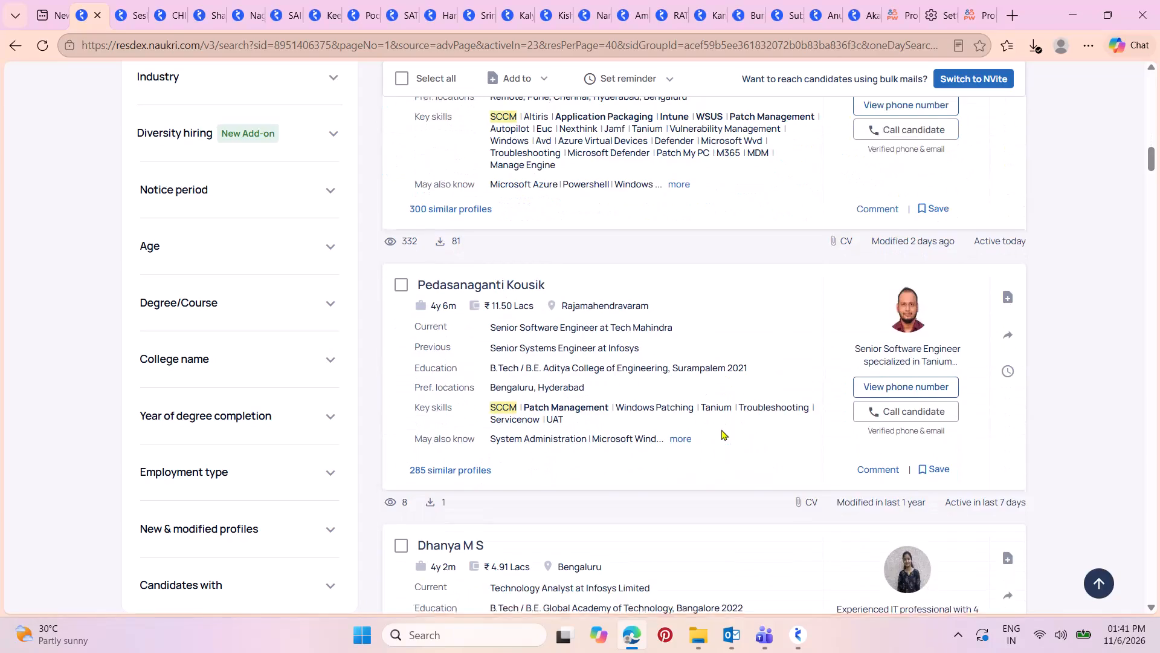
{"action": "scroll", "coordinate": [721, 429], "scroll_direction": "down", "scroll_amount": 1}
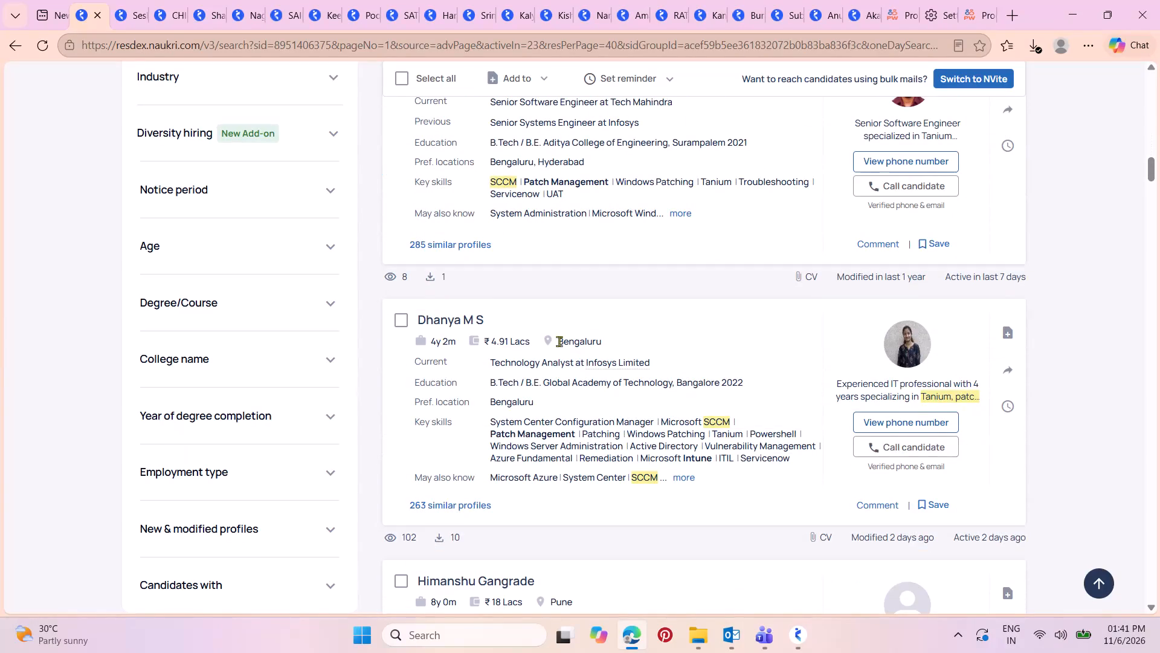
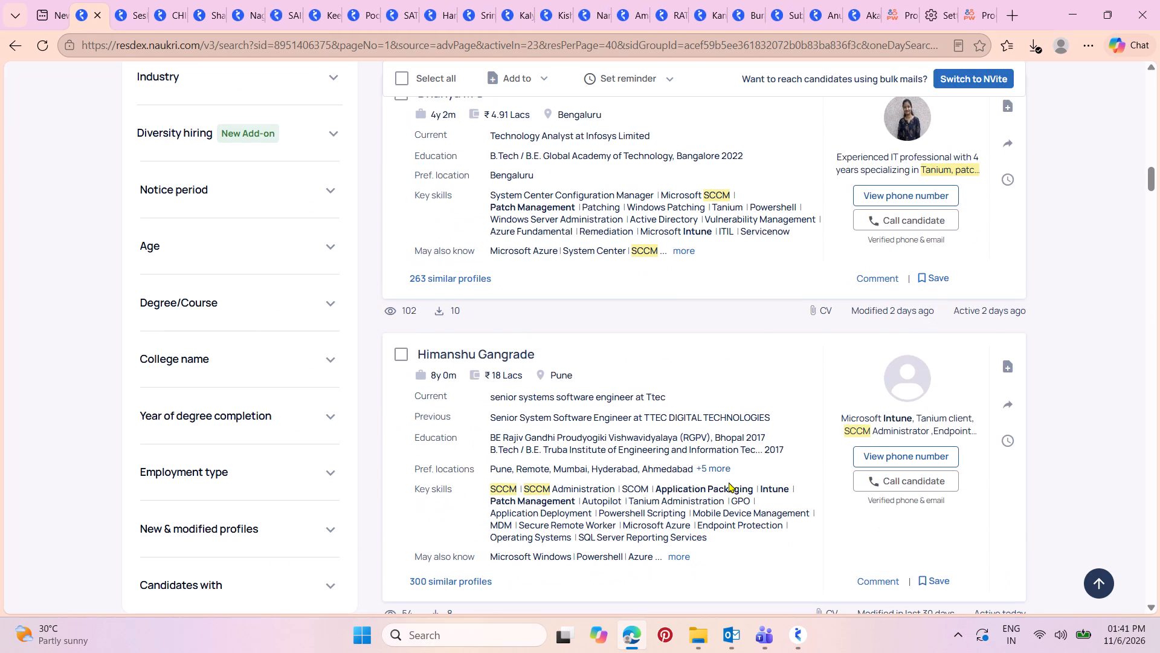
Look over the profile of the Pune senior systems software engineer at Ttec and return to the search results.
{"action": "scroll", "coordinate": [729, 482], "scroll_direction": "down", "scroll_amount": 2}
{"action": "left_click", "coordinate": [458, 205]}
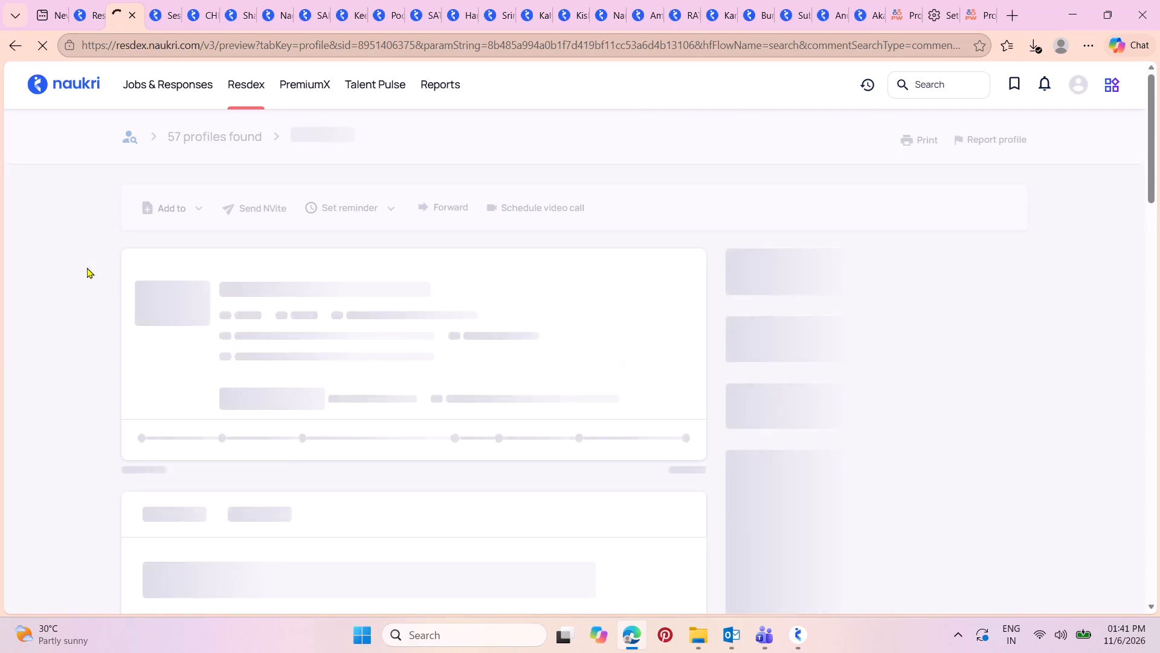
{"action": "scroll", "coordinate": [100, 324], "scroll_direction": "down", "scroll_amount": 1}
{"action": "scroll", "coordinate": [100, 324], "scroll_direction": "up", "scroll_amount": 1}
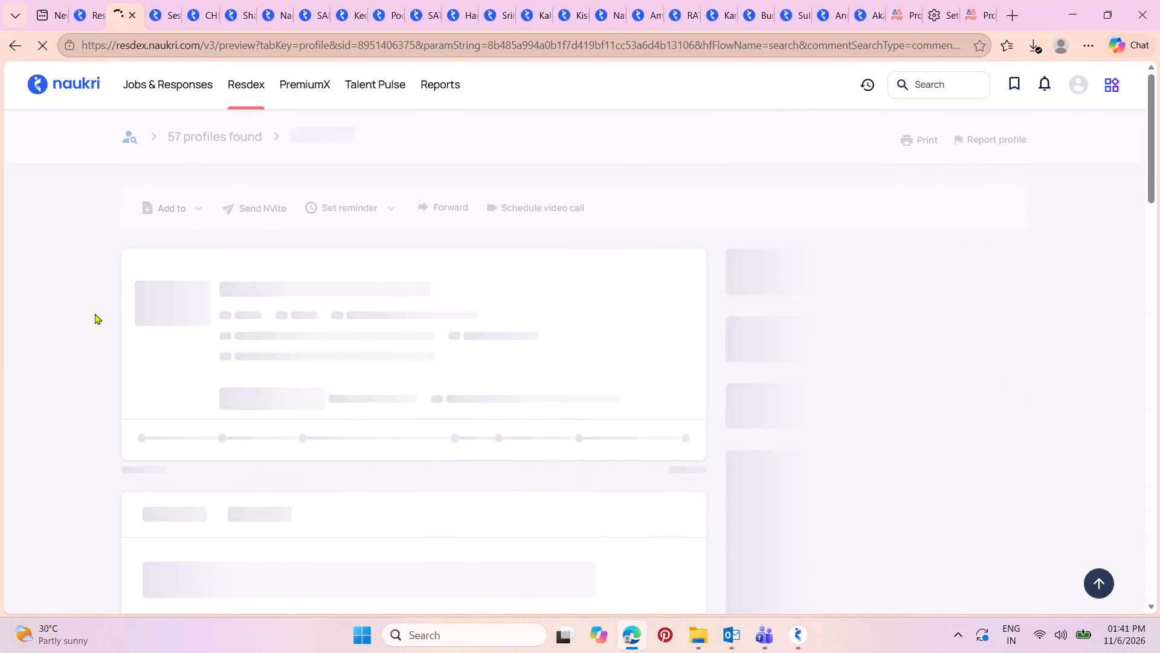
{"action": "scroll", "coordinate": [94, 307], "scroll_direction": "down", "scroll_amount": 9}
{"action": "scroll", "coordinate": [94, 307], "scroll_direction": "up", "scroll_amount": 10}
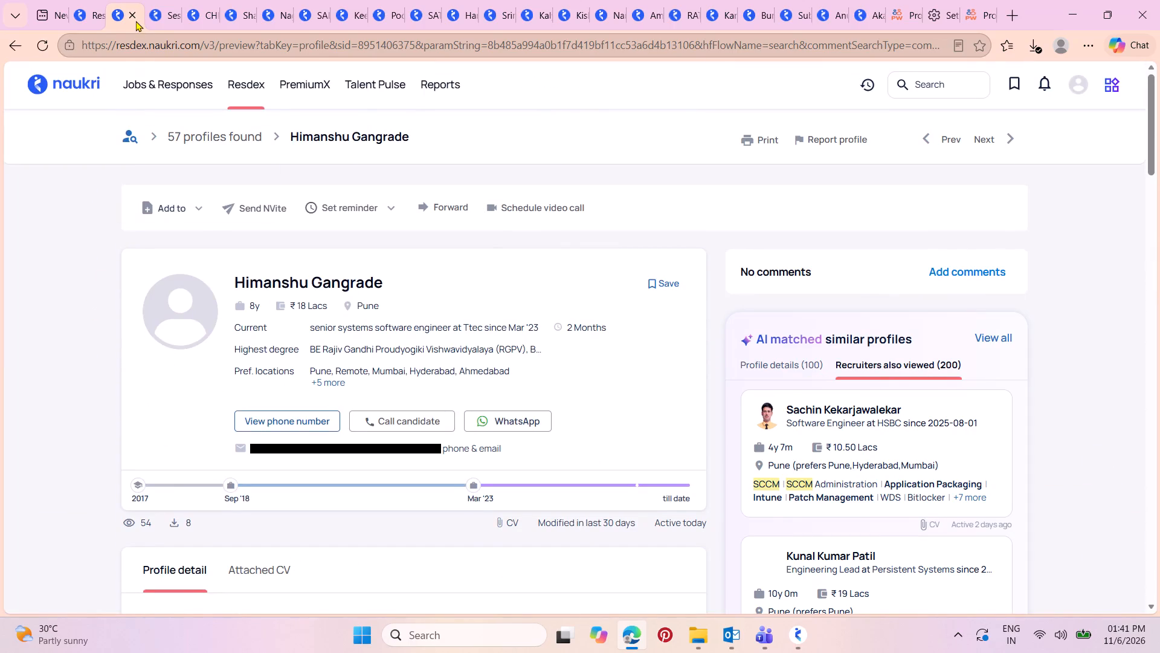
{"action": "left_click", "coordinate": [135, 16]}
Read the profile and attached CV of the Bengaluru SCCM and Intune Specialist formerly at Capgemini, closing the profile when done.
{"action": "scroll", "coordinate": [593, 409], "scroll_direction": "down", "scroll_amount": 3}
{"action": "scroll", "coordinate": [621, 450], "scroll_direction": "down", "scroll_amount": 2}
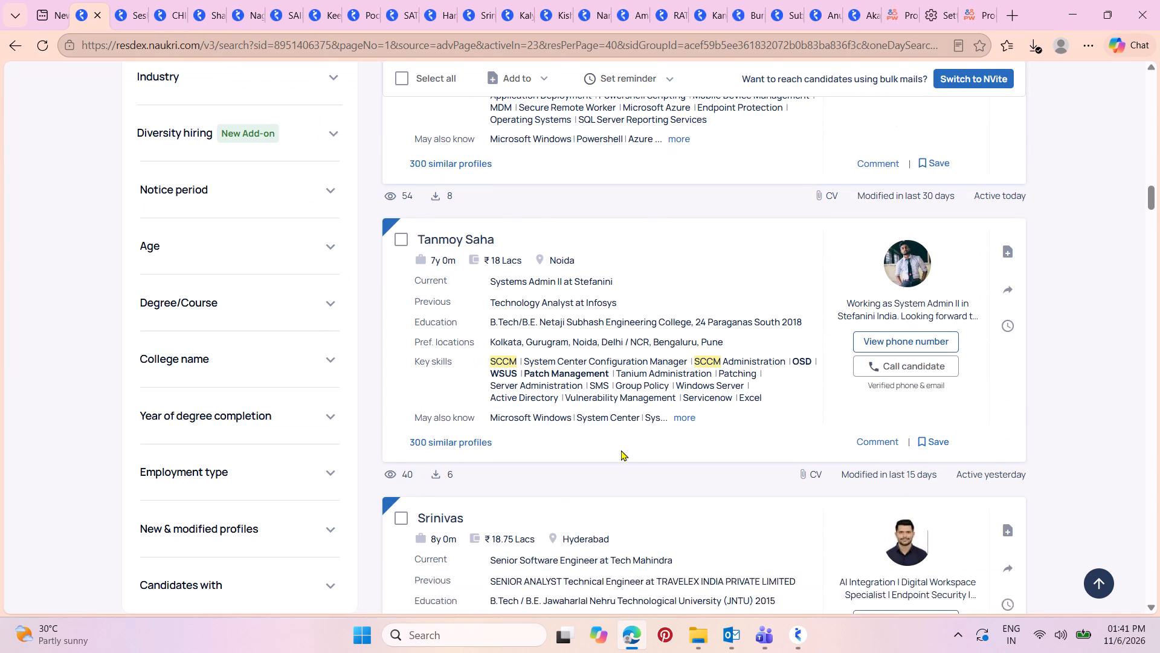
{"action": "scroll", "coordinate": [621, 450], "scroll_direction": "down", "scroll_amount": 5}
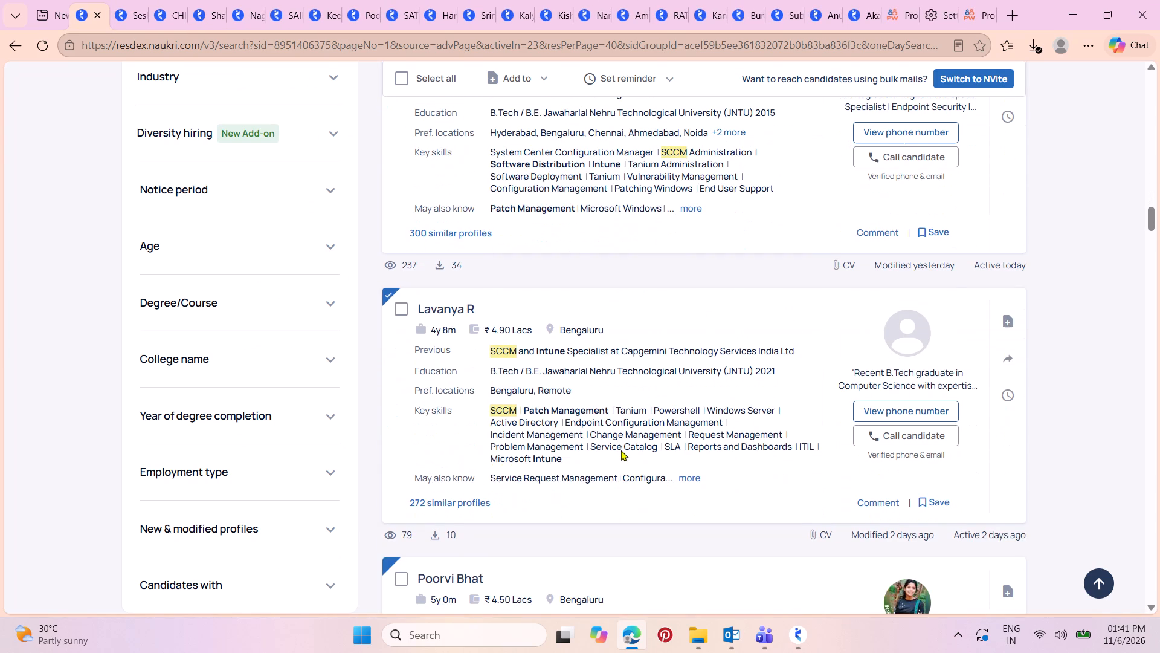
{"action": "left_click", "coordinate": [446, 302]}
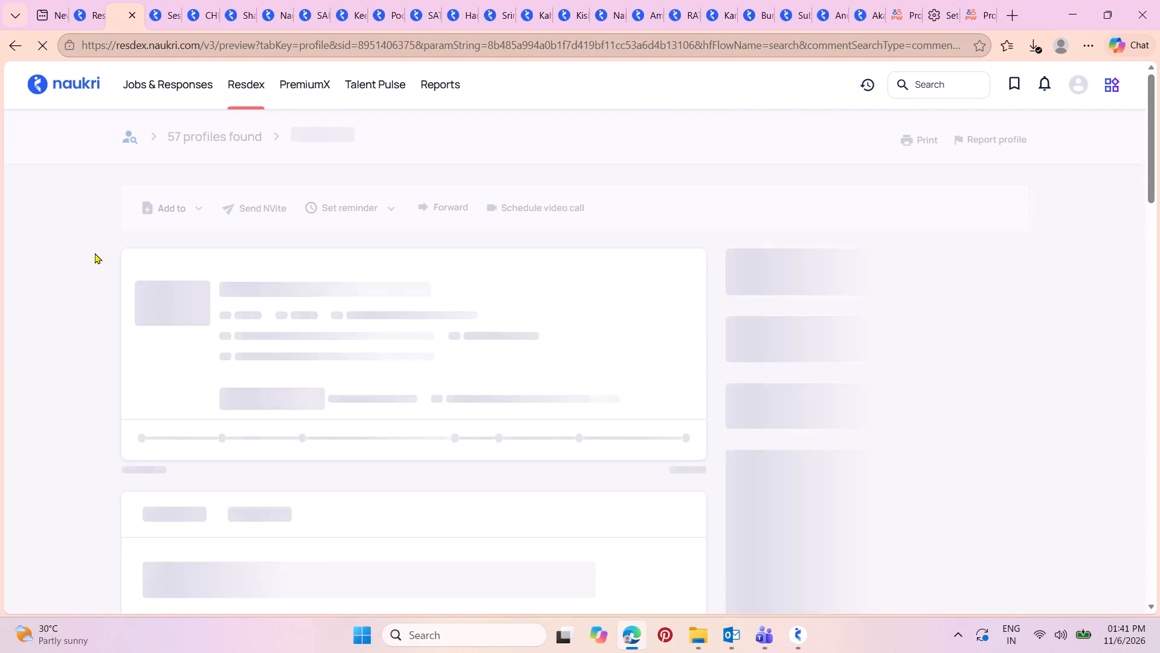
{"action": "scroll", "coordinate": [117, 304], "scroll_direction": "down", "scroll_amount": 12}
{"action": "scroll", "coordinate": [118, 303], "scroll_direction": "down", "scroll_amount": 13}
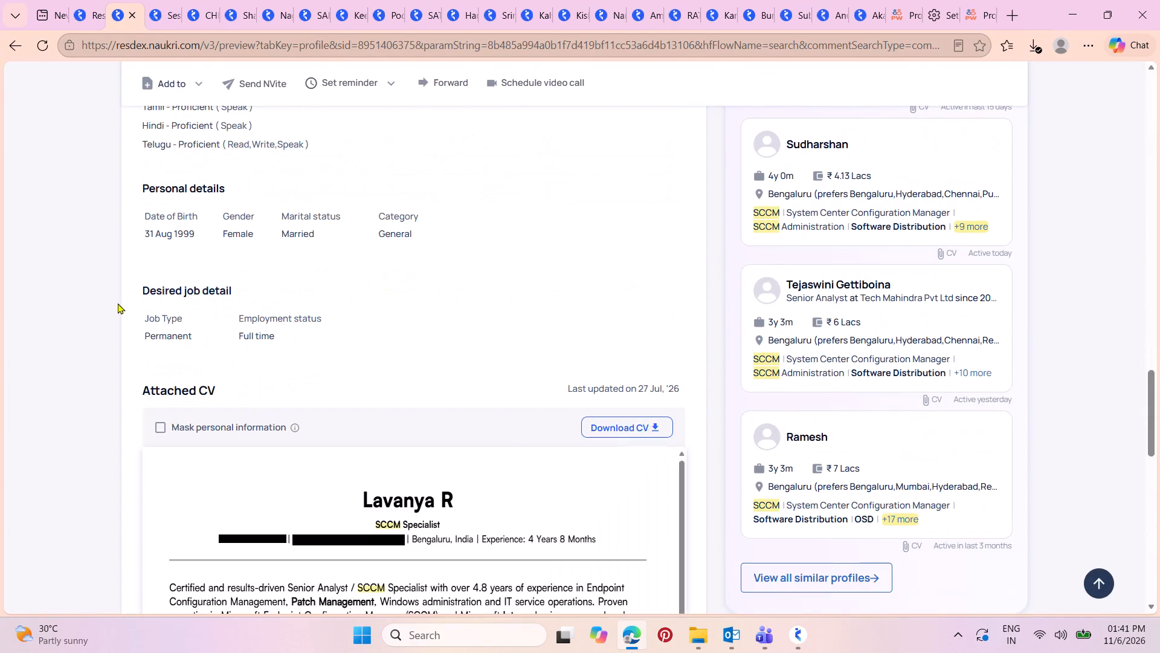
{"action": "scroll", "coordinate": [118, 303], "scroll_direction": "down", "scroll_amount": 3}
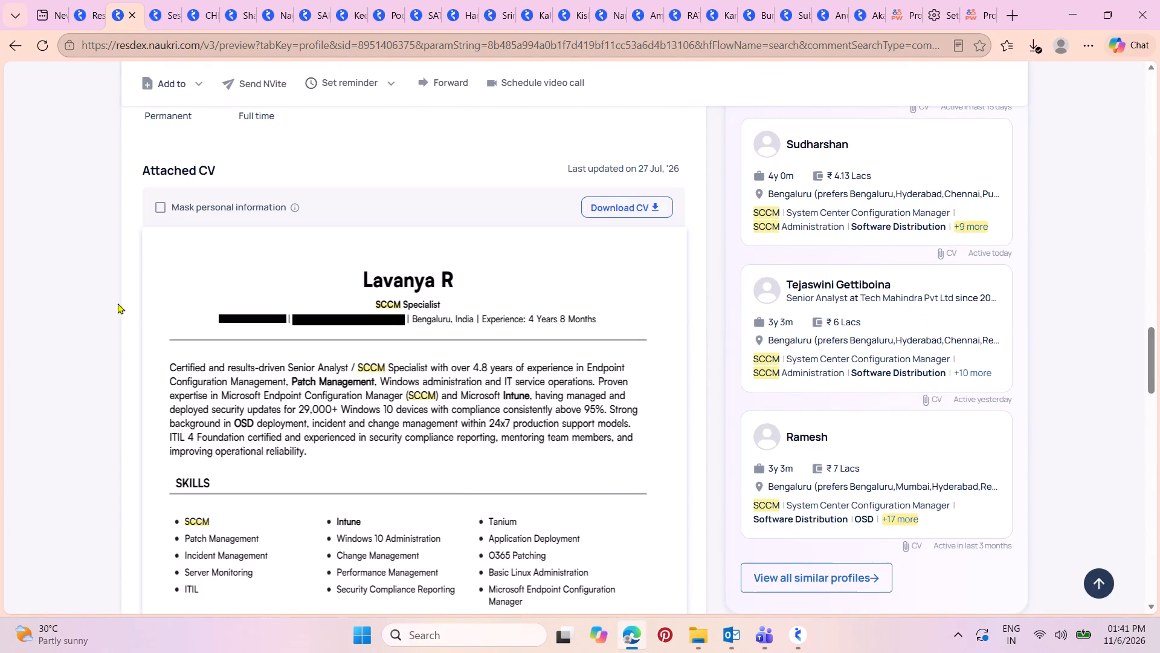
{"action": "scroll", "coordinate": [118, 303], "scroll_direction": "down", "scroll_amount": 6}
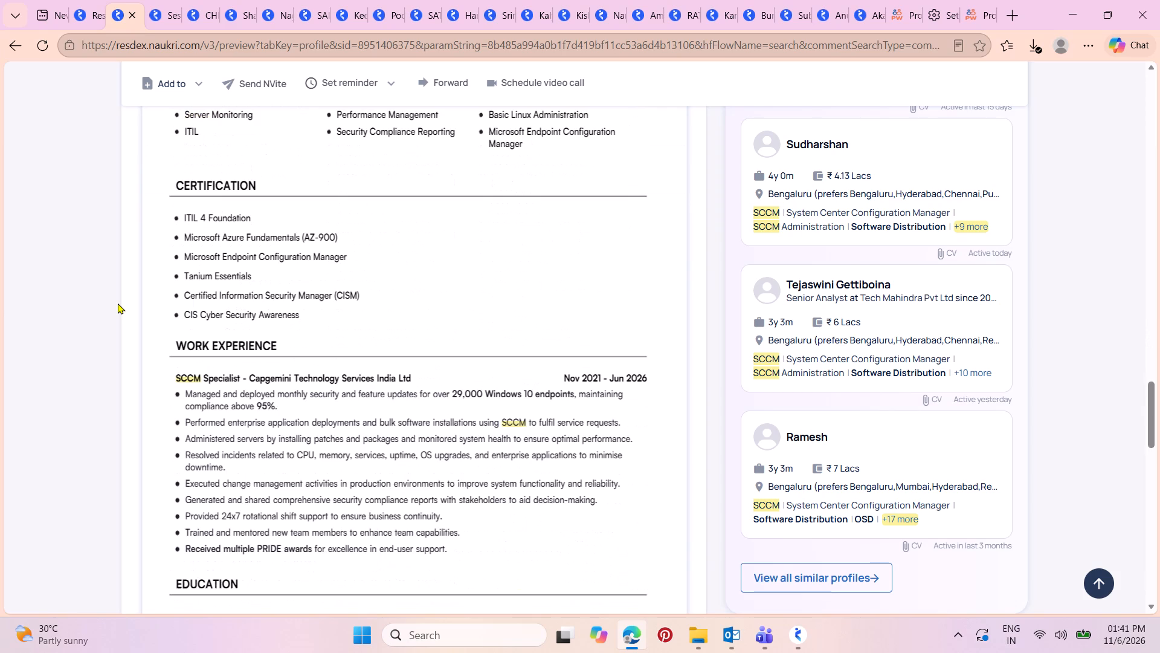
{"action": "scroll", "coordinate": [118, 303], "scroll_direction": "down", "scroll_amount": 7}
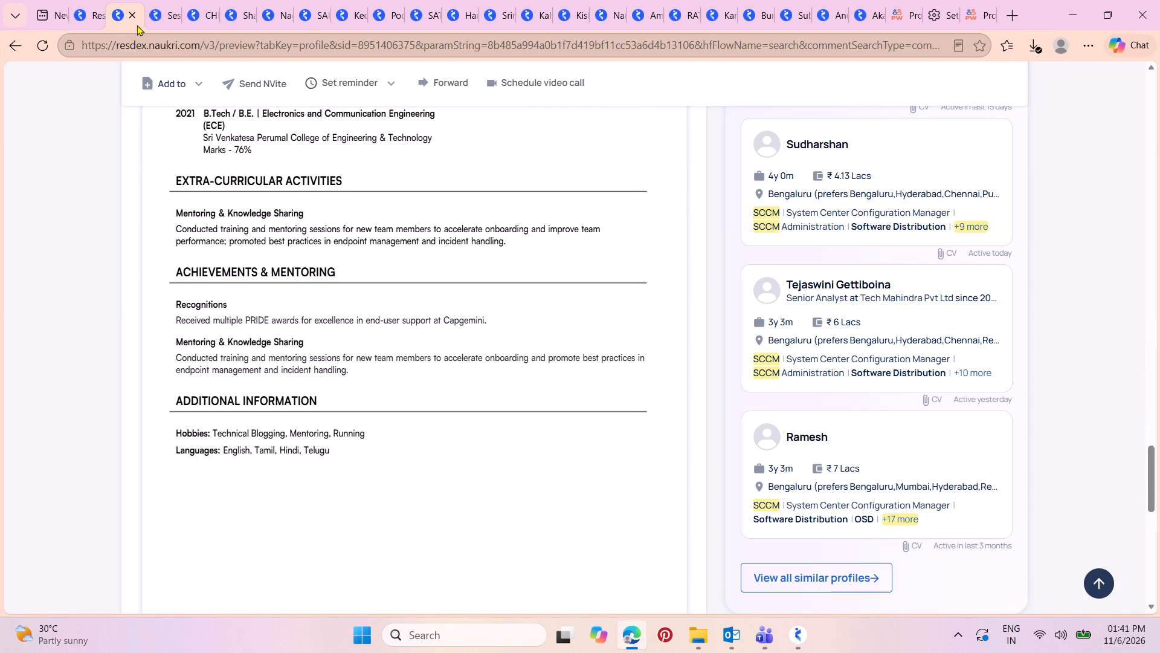
{"action": "left_click", "coordinate": [134, 16]}
Review the remaining candidate cards in the search results for Tanium, SCCM and patch management skills, experience, salary and location.
{"action": "scroll", "coordinate": [692, 418], "scroll_direction": "down", "scroll_amount": 3}
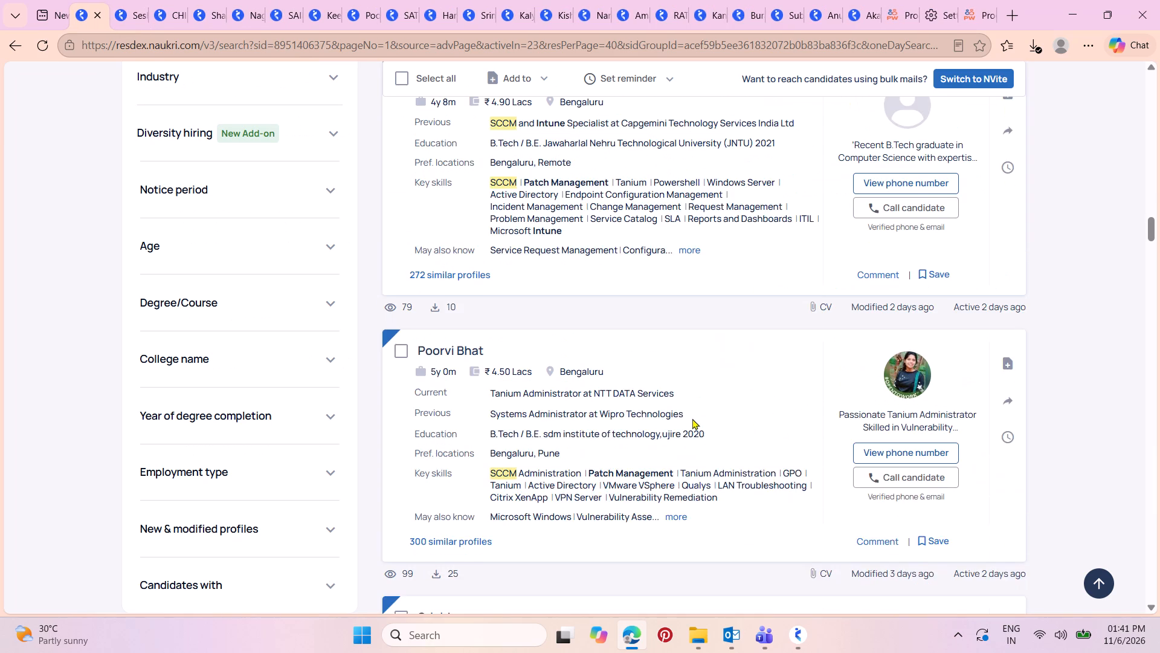
{"action": "scroll", "coordinate": [692, 418], "scroll_direction": "down", "scroll_amount": 7}
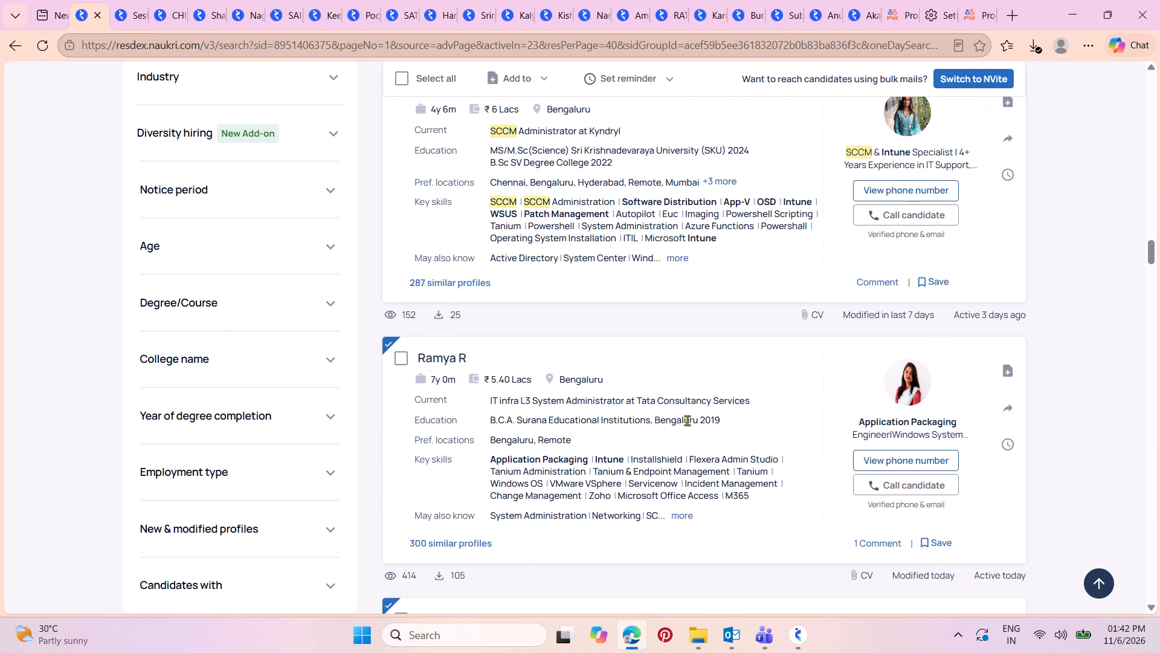
{"action": "scroll", "coordinate": [683, 423], "scroll_direction": "down", "scroll_amount": 9}
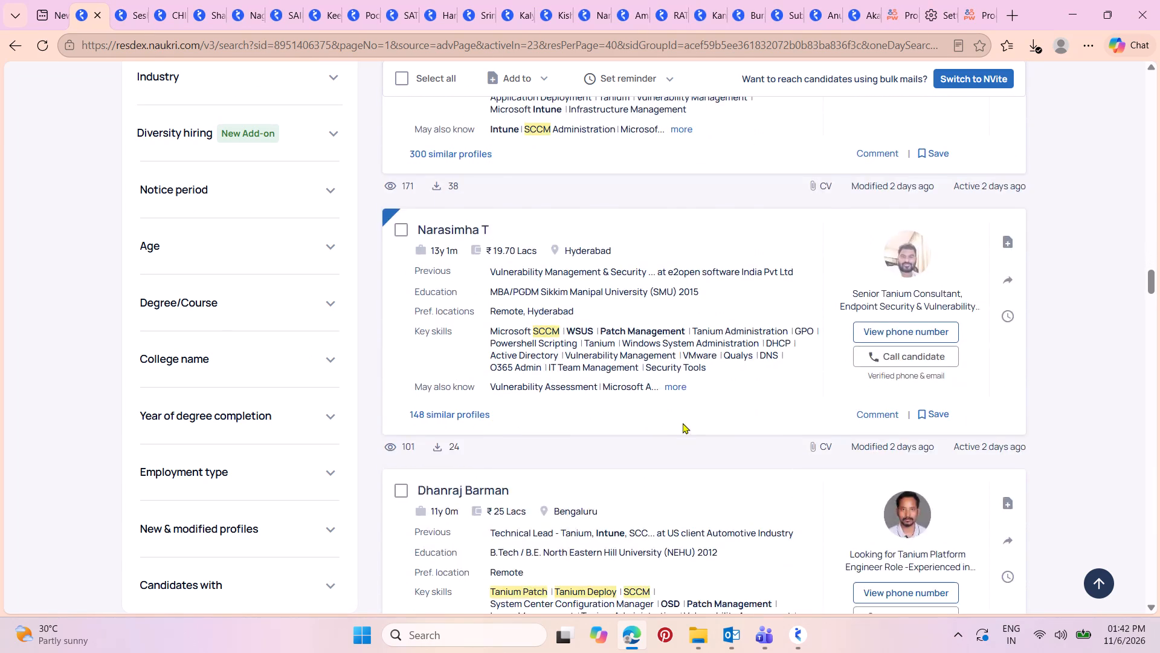
{"action": "scroll", "coordinate": [683, 423], "scroll_direction": "down", "scroll_amount": 6}
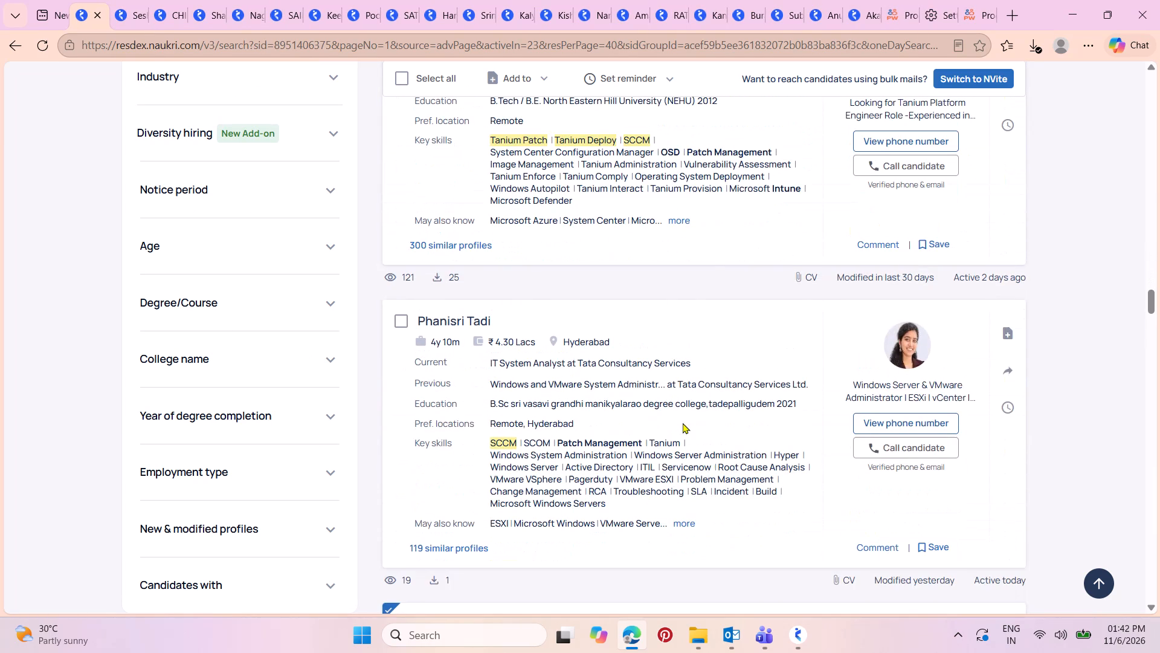
{"action": "scroll", "coordinate": [683, 423], "scroll_direction": "down", "scroll_amount": 4}
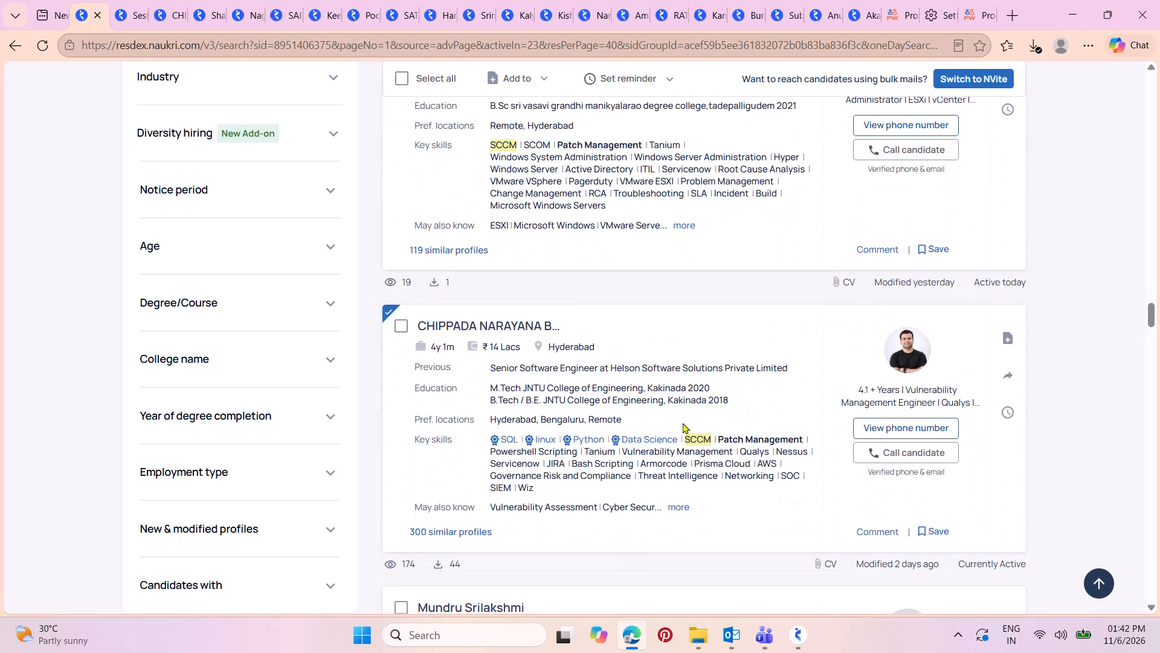
{"action": "scroll", "coordinate": [683, 423], "scroll_direction": "down", "scroll_amount": 4}
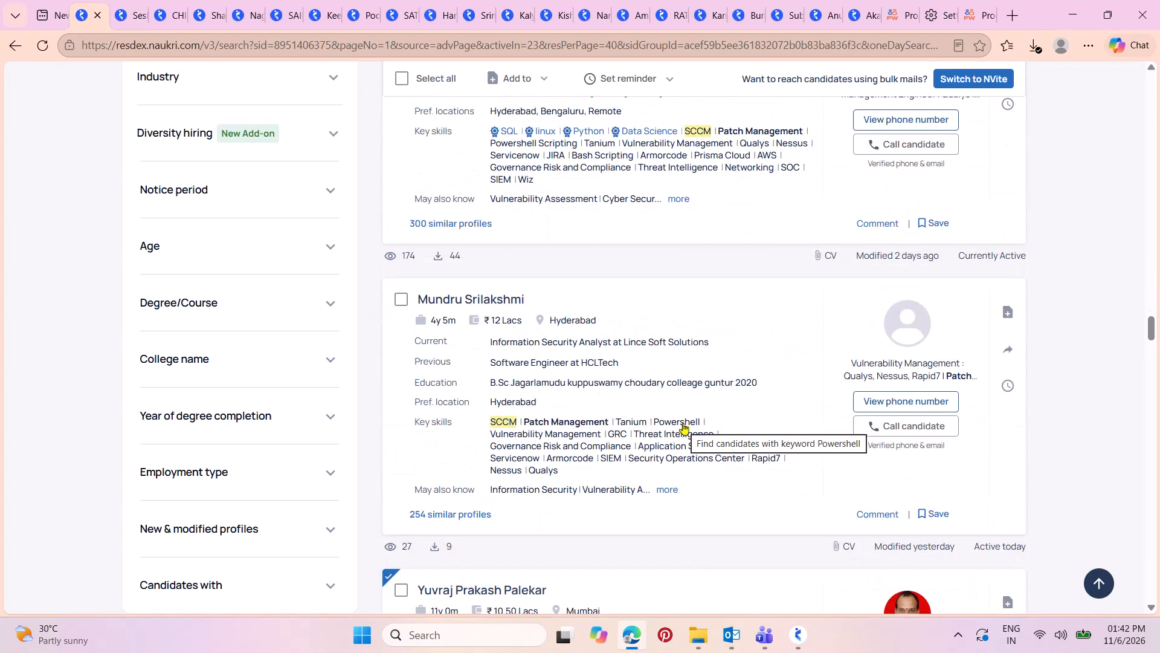
{"action": "scroll", "coordinate": [683, 423], "scroll_direction": "down", "scroll_amount": 6}
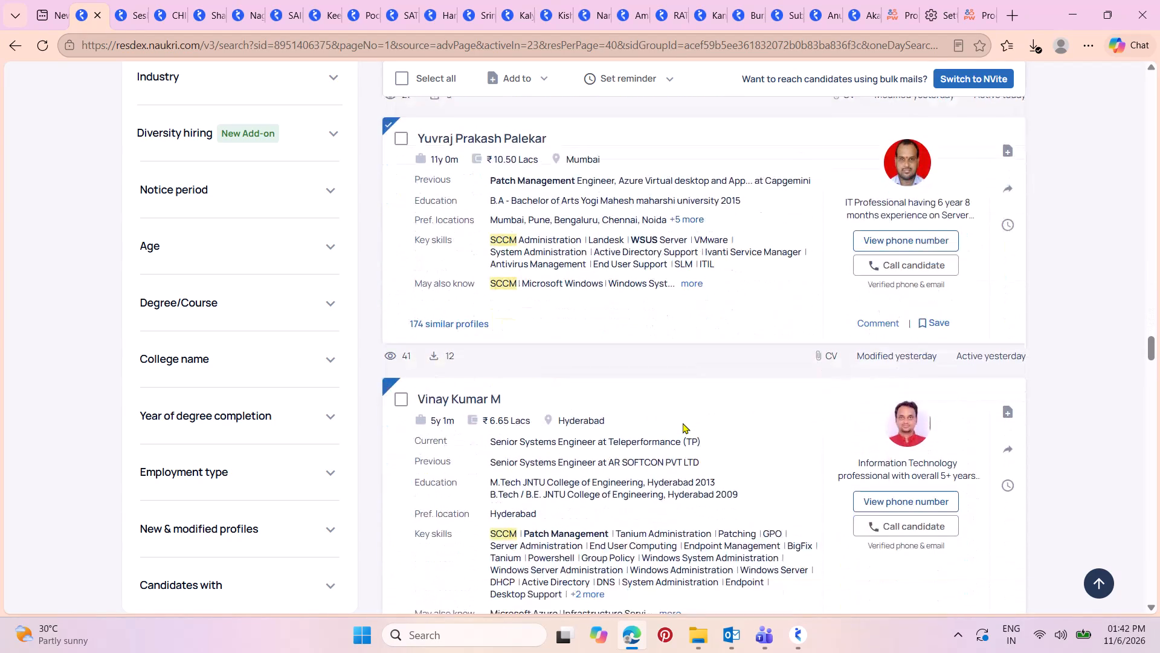
{"action": "scroll", "coordinate": [683, 423], "scroll_direction": "down", "scroll_amount": 6}
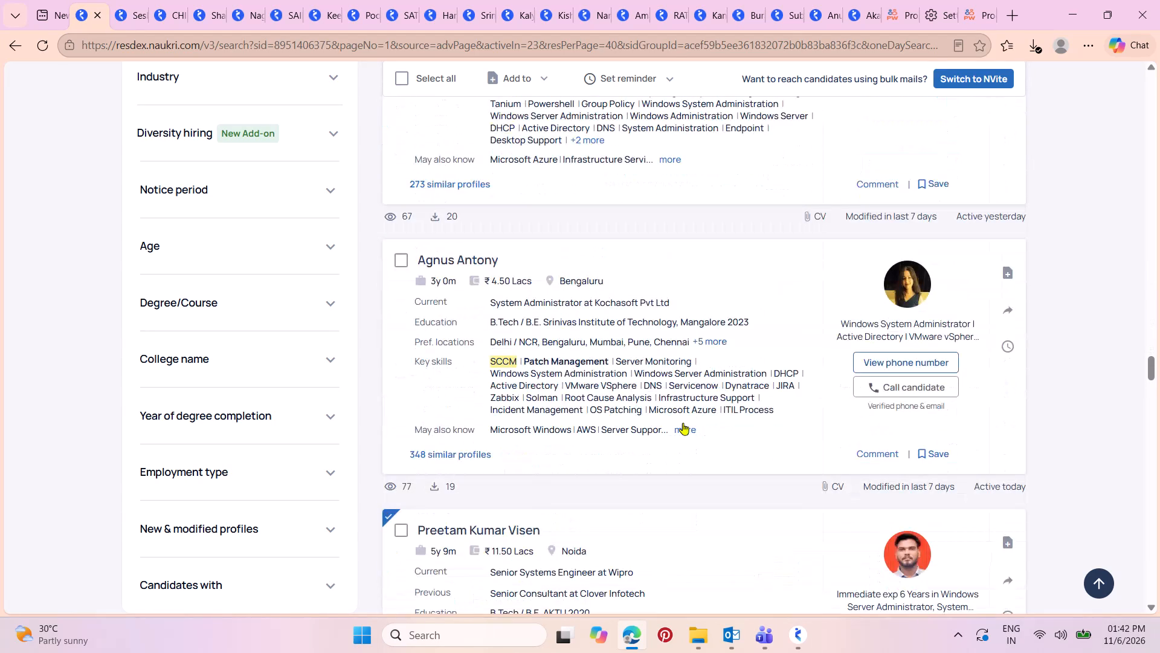
{"action": "scroll", "coordinate": [683, 423], "scroll_direction": "down", "scroll_amount": 7}
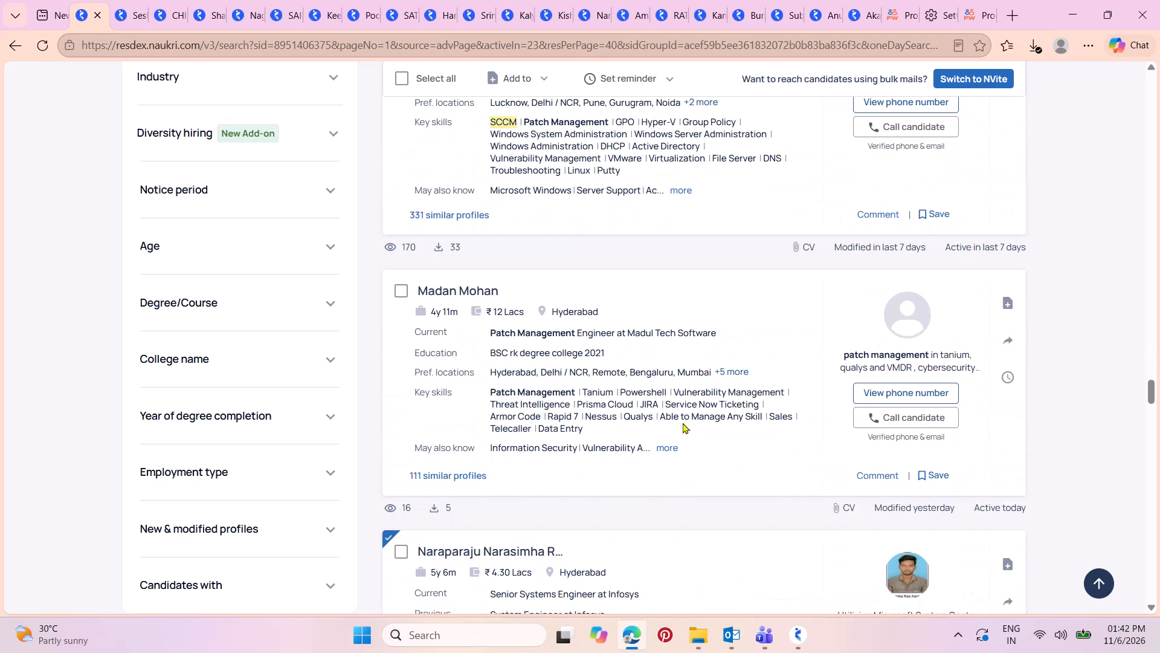
{"action": "scroll", "coordinate": [683, 423], "scroll_direction": "down", "scroll_amount": 10}
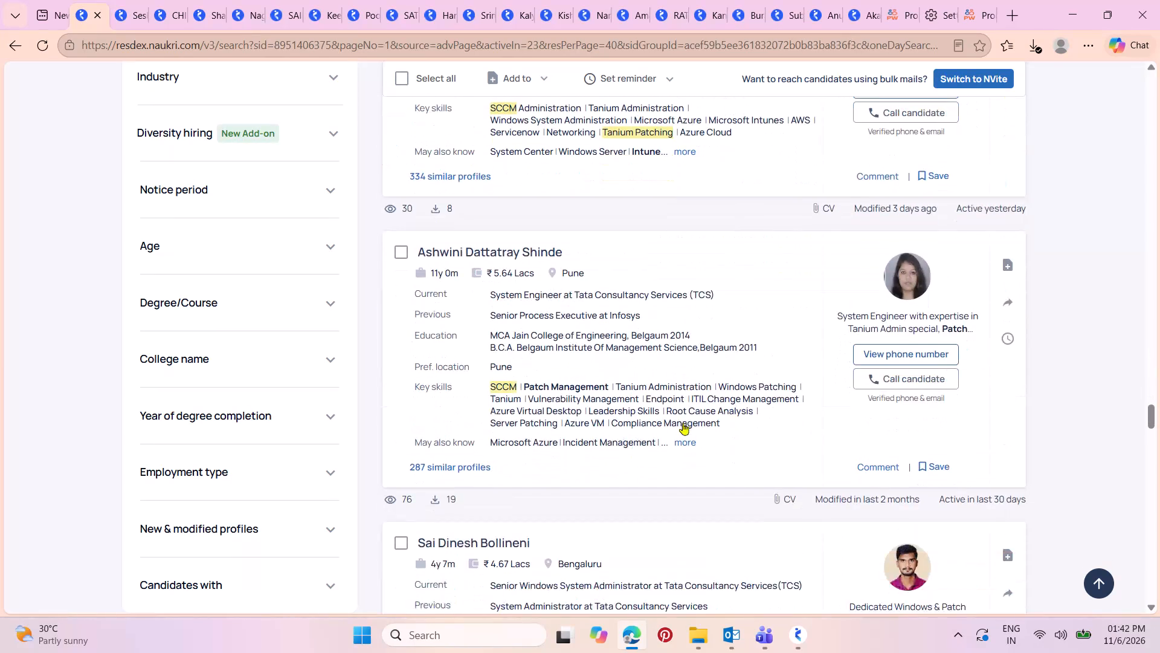
{"action": "scroll", "coordinate": [683, 423], "scroll_direction": "down", "scroll_amount": 7}
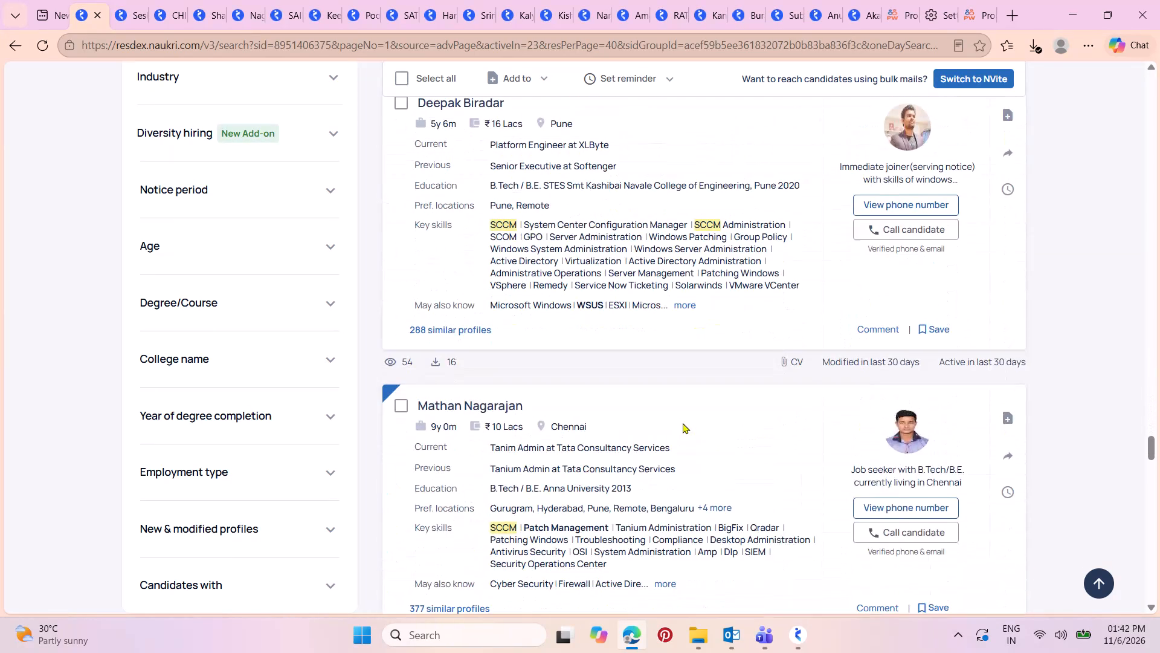
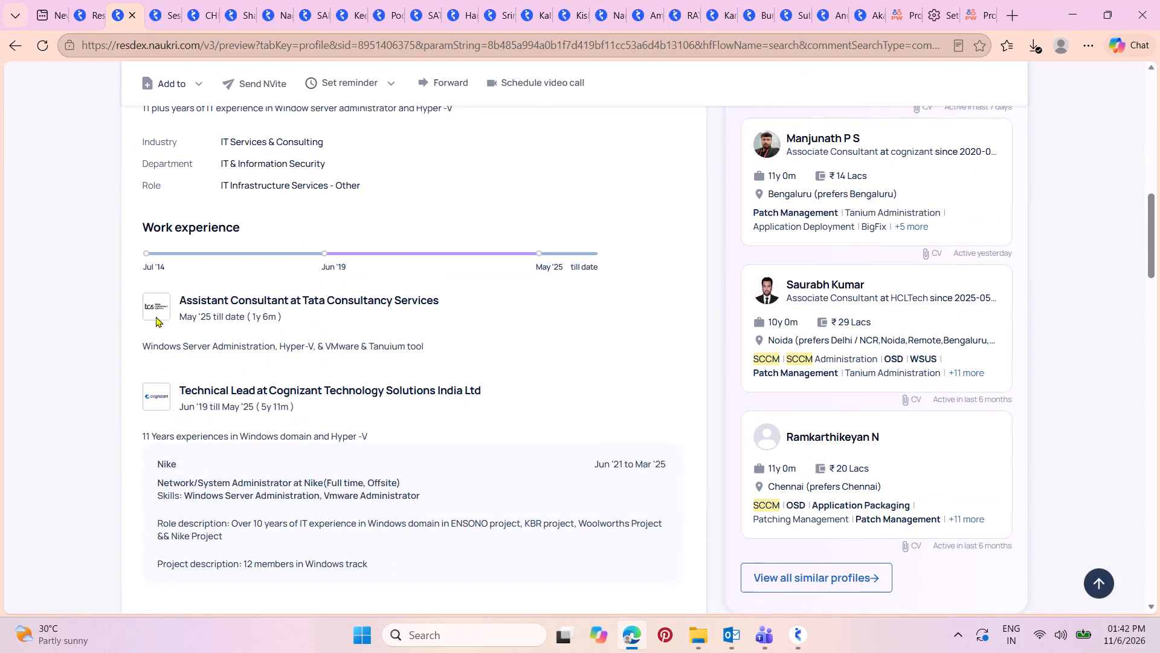
{"action": "scroll", "coordinate": [156, 316], "scroll_direction": "down", "scroll_amount": 16}
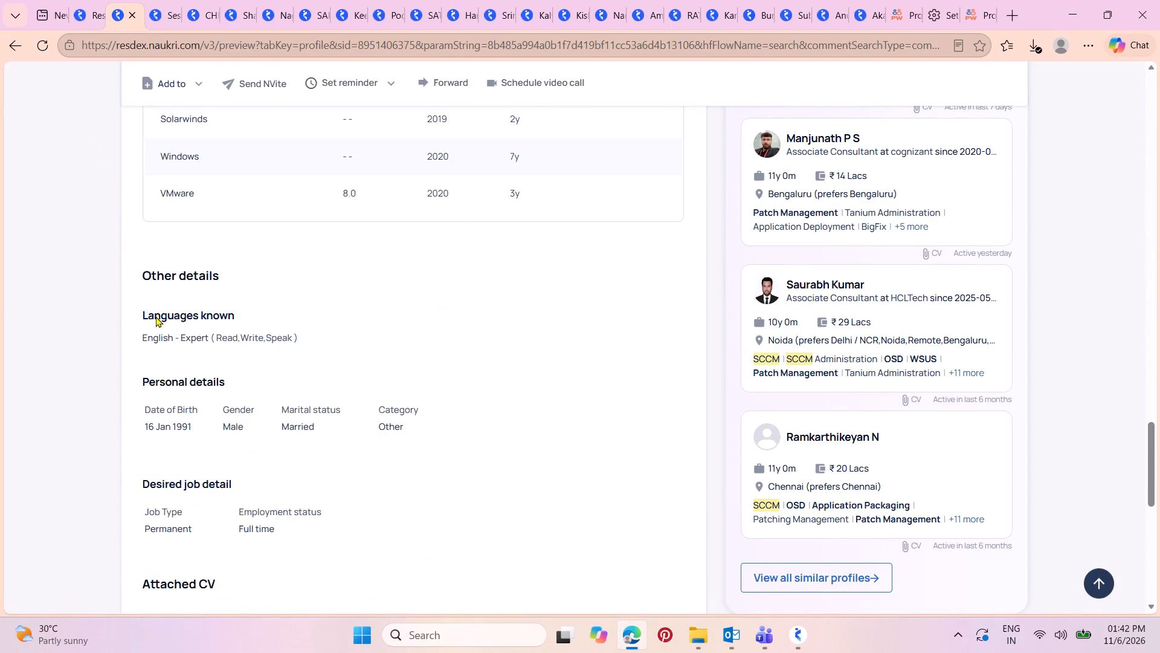
{"action": "scroll", "coordinate": [156, 316], "scroll_direction": "down", "scroll_amount": 4}
{"action": "left_click", "coordinate": [125, 12]}
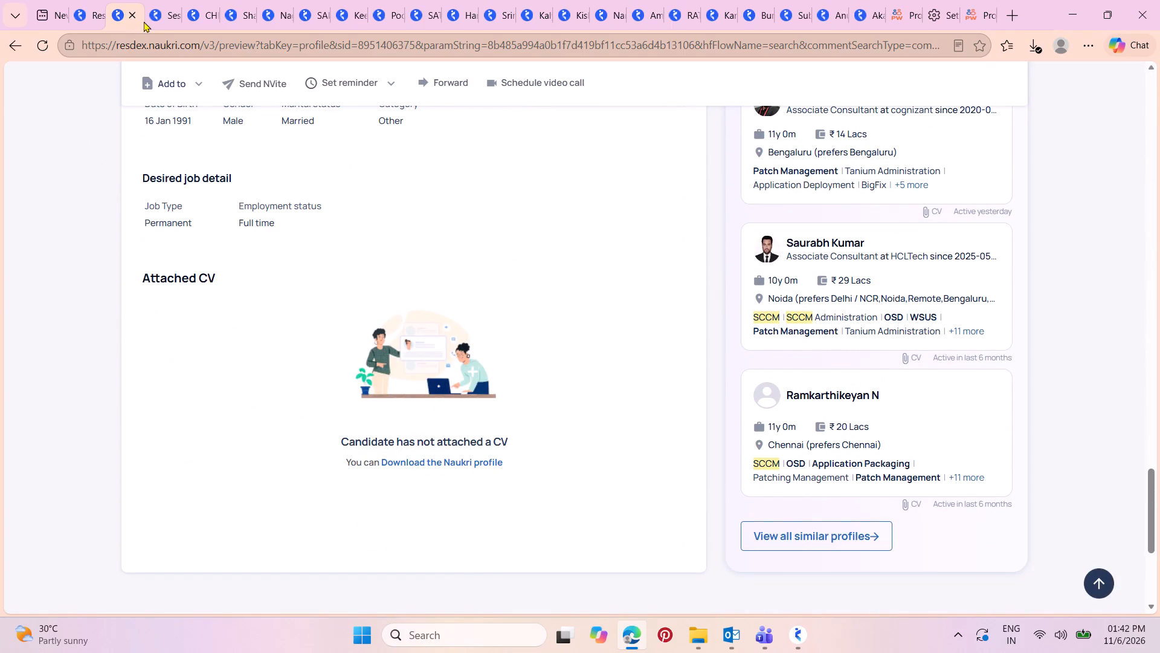
{"action": "left_click", "coordinate": [135, 13]}
Review the remaining candidate cards through the end of the first results page for Tanium, SCCM and patching skills, experience, salary and location.
{"action": "scroll", "coordinate": [703, 444], "scroll_direction": "down", "scroll_amount": 3}
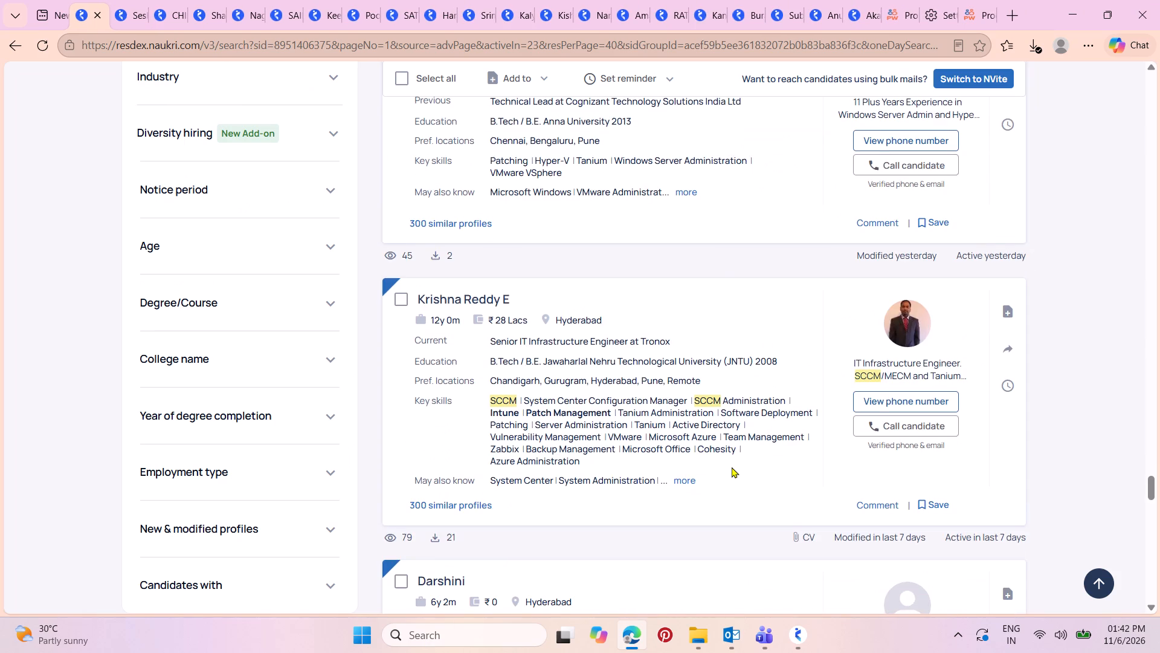
{"action": "scroll", "coordinate": [733, 467], "scroll_direction": "down", "scroll_amount": 4}
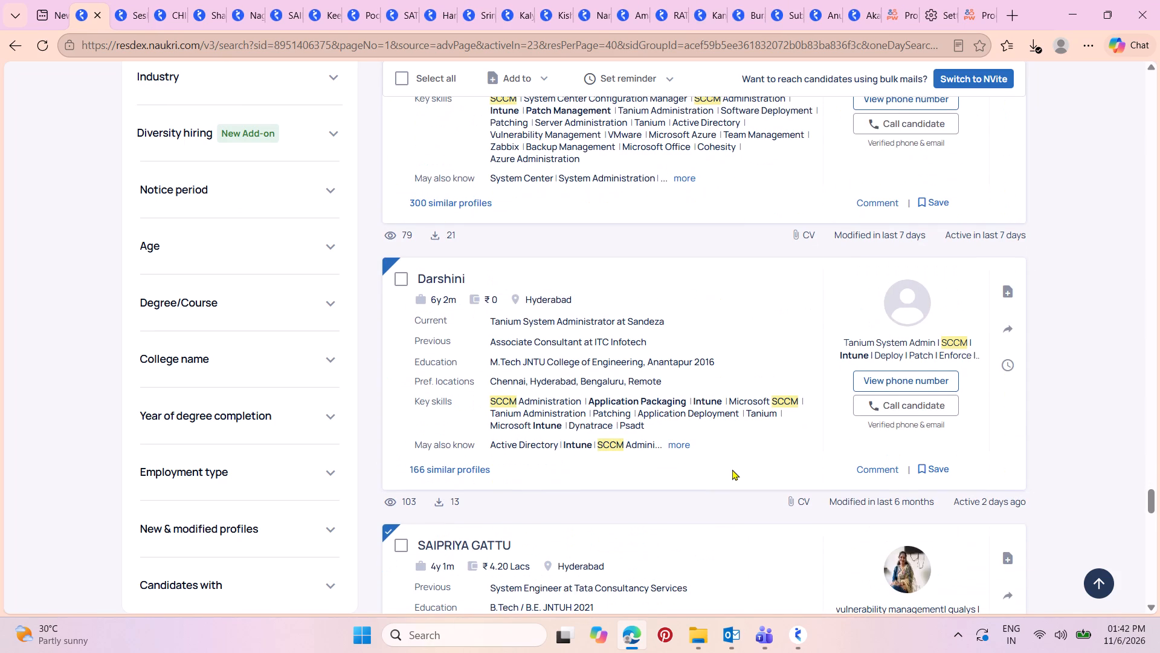
{"action": "scroll", "coordinate": [732, 469], "scroll_direction": "down", "scroll_amount": 7}
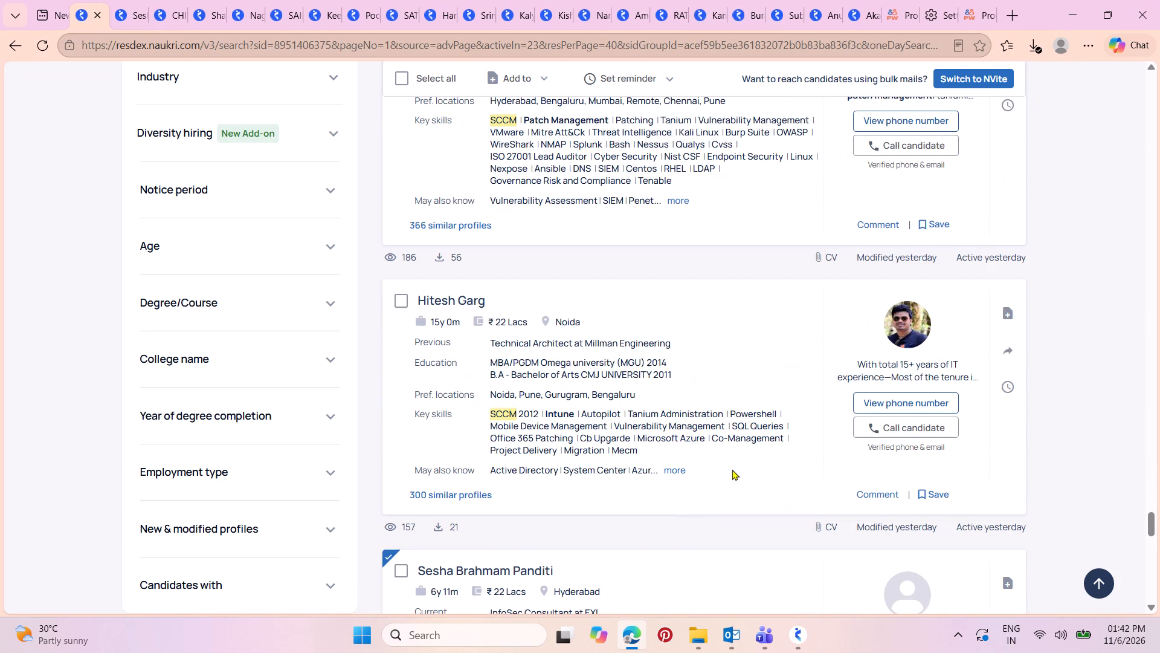
{"action": "scroll", "coordinate": [732, 469], "scroll_direction": "down", "scroll_amount": 8}
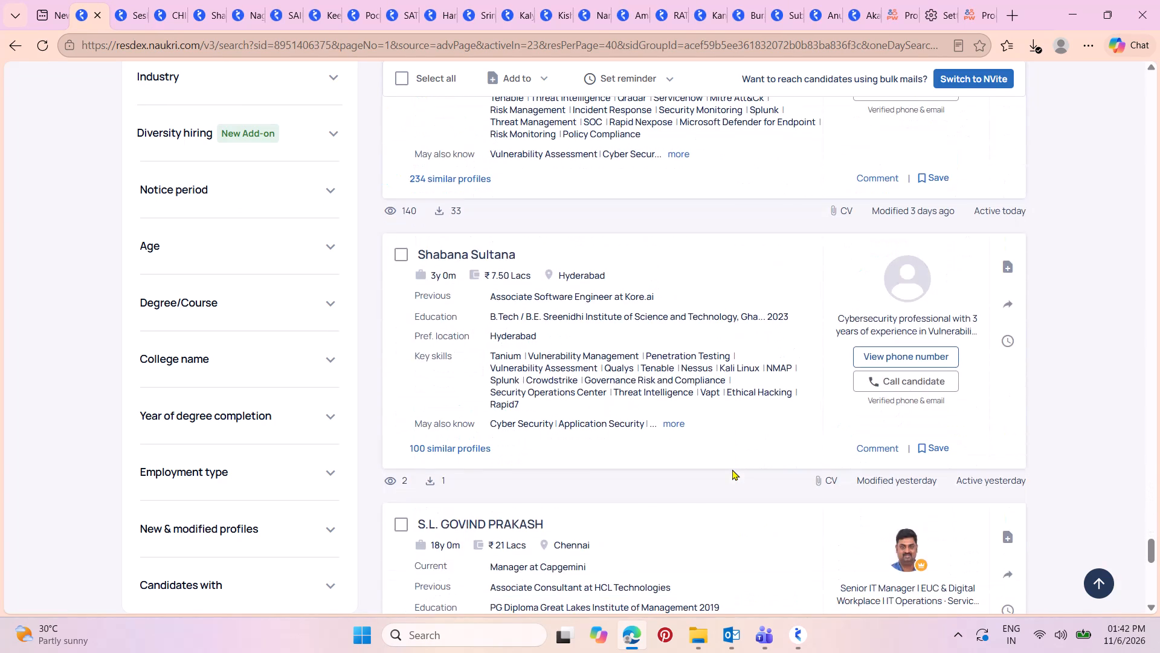
{"action": "scroll", "coordinate": [732, 469], "scroll_direction": "down", "scroll_amount": 3}
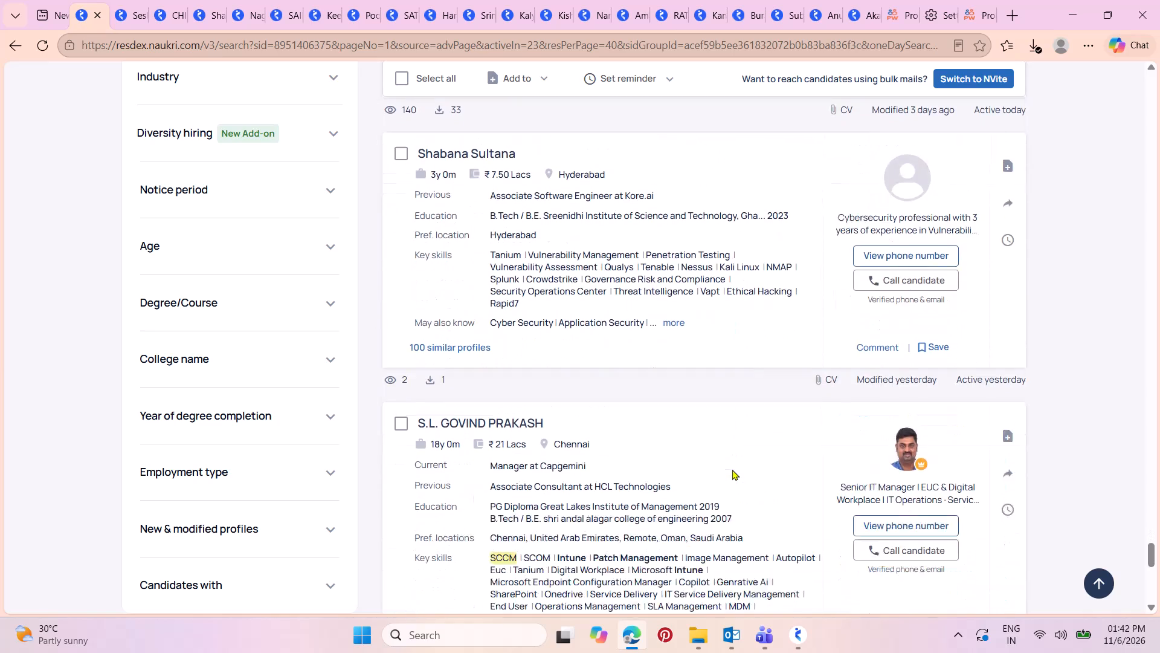
{"action": "scroll", "coordinate": [732, 469], "scroll_direction": "down", "scroll_amount": 7}
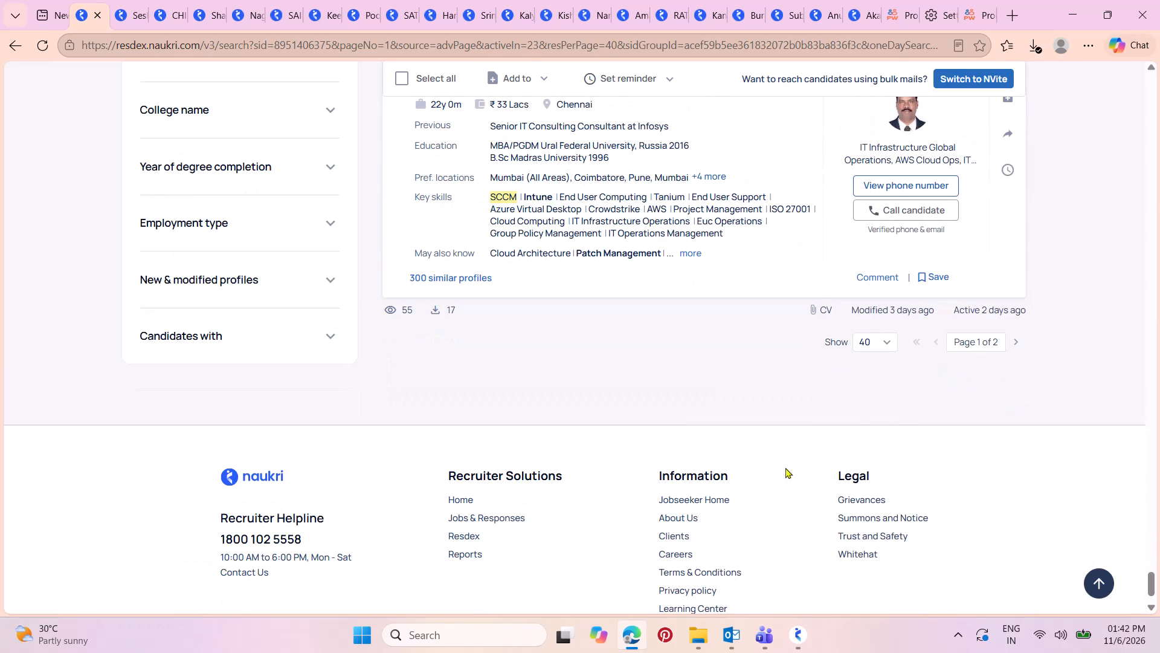
Go to the second results page and review its candidate cards for Tanium, SCCM and patch management skills, experience, salary and location.
{"action": "left_click", "coordinate": [1019, 341]}
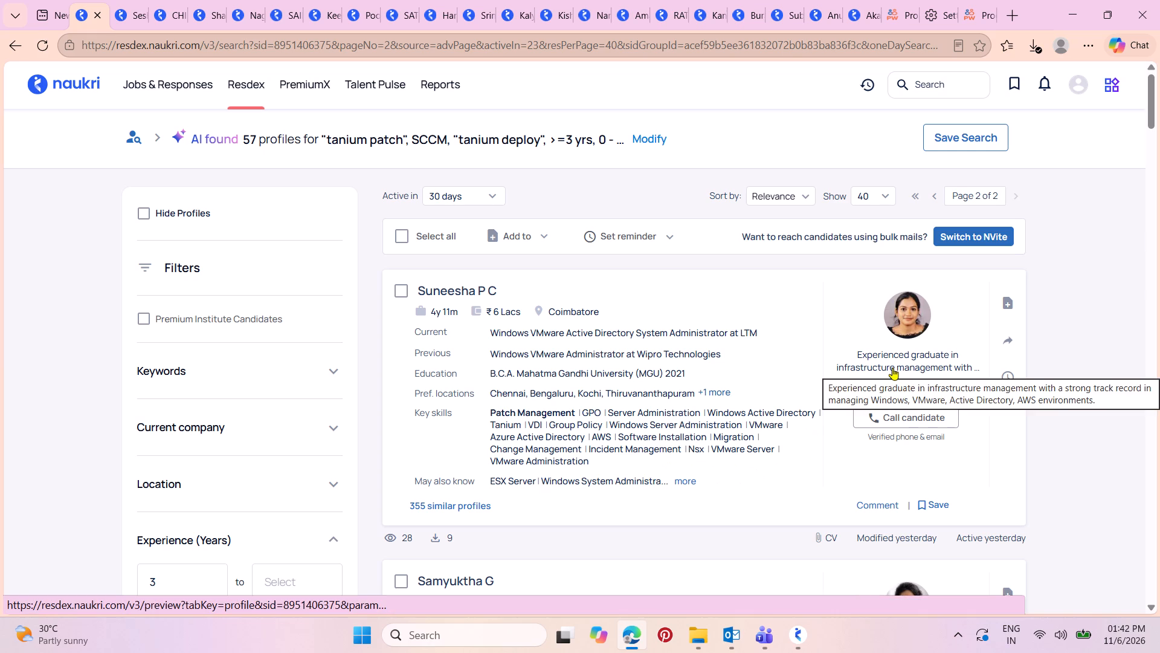
{"action": "scroll", "coordinate": [752, 479], "scroll_direction": "down", "scroll_amount": 6}
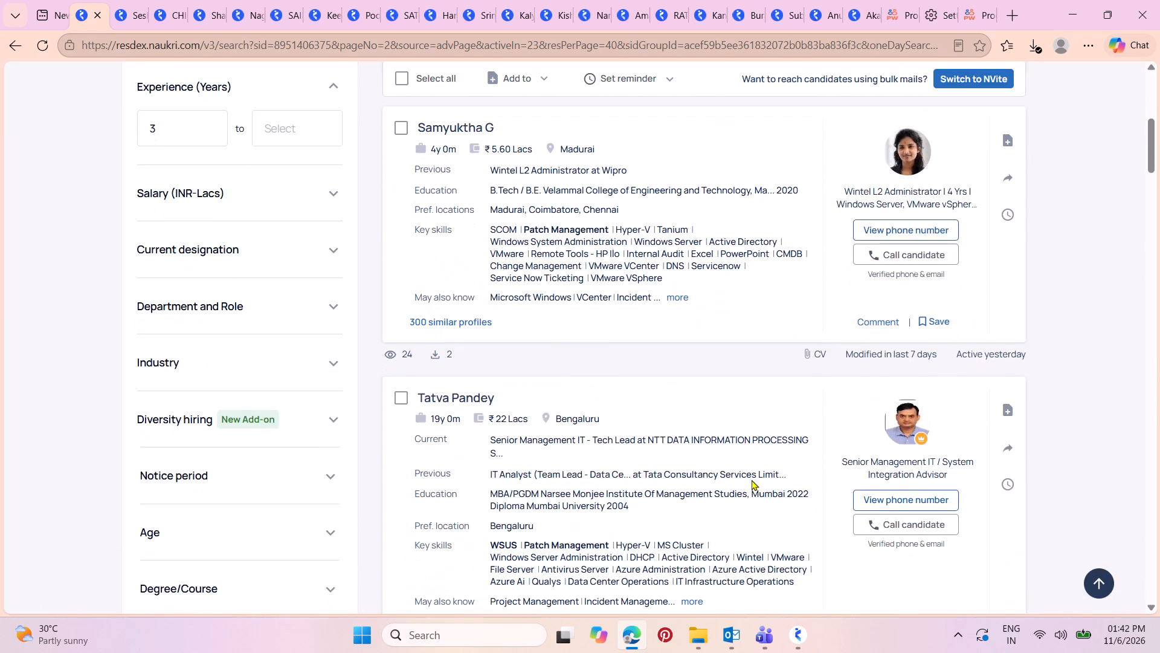
{"action": "scroll", "coordinate": [752, 479], "scroll_direction": "down", "scroll_amount": 11}
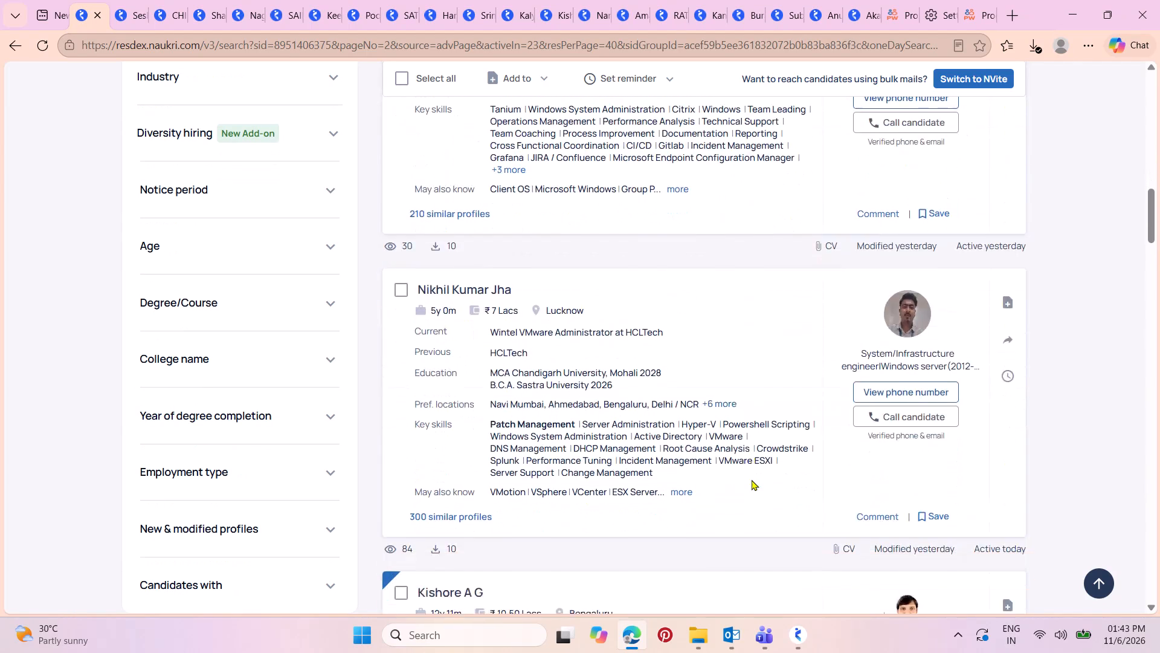
{"action": "scroll", "coordinate": [752, 479], "scroll_direction": "down", "scroll_amount": 8}
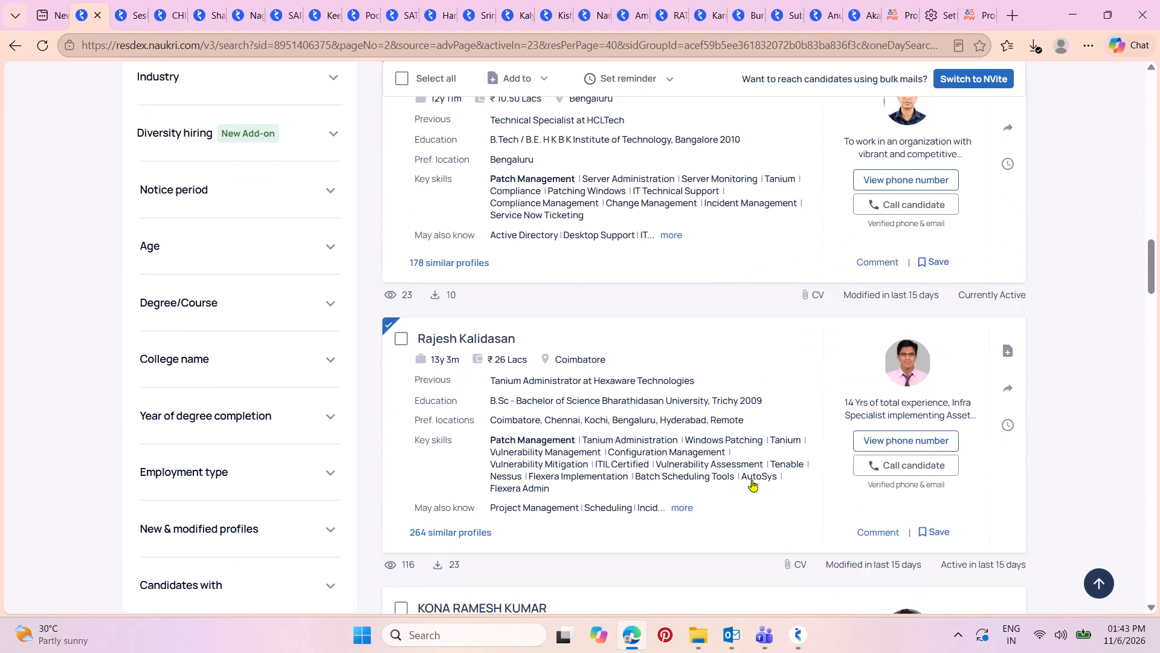
{"action": "scroll", "coordinate": [752, 479], "scroll_direction": "down", "scroll_amount": 10}
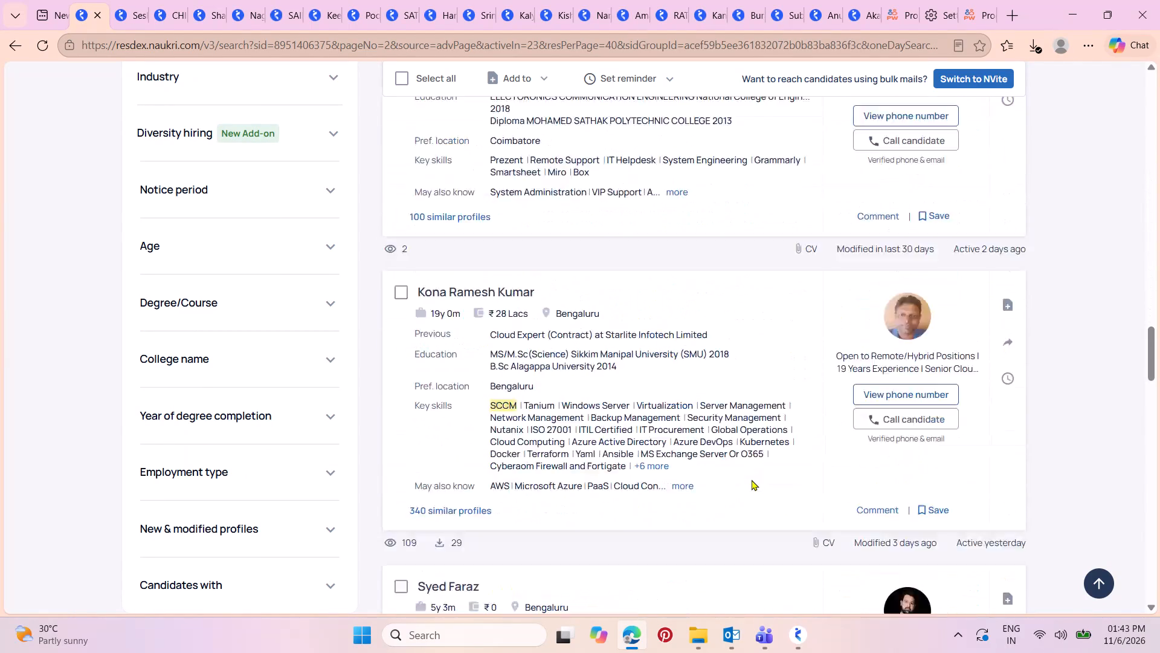
{"action": "scroll", "coordinate": [752, 479], "scroll_direction": "down", "scroll_amount": 6}
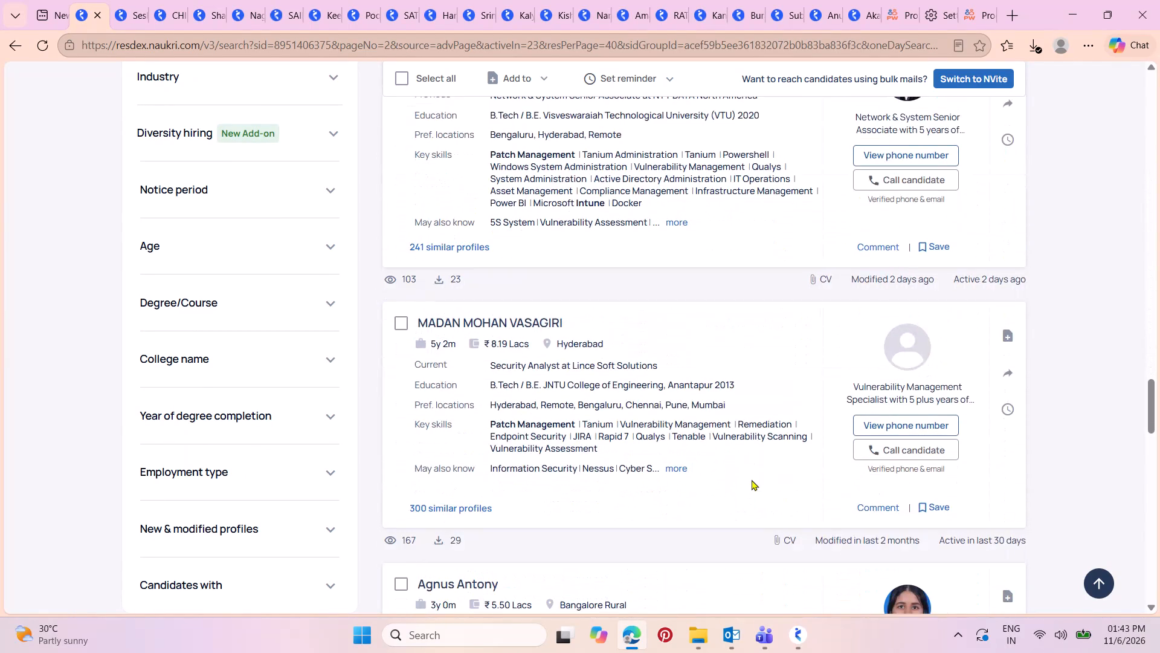
{"action": "scroll", "coordinate": [752, 479], "scroll_direction": "down", "scroll_amount": 11}
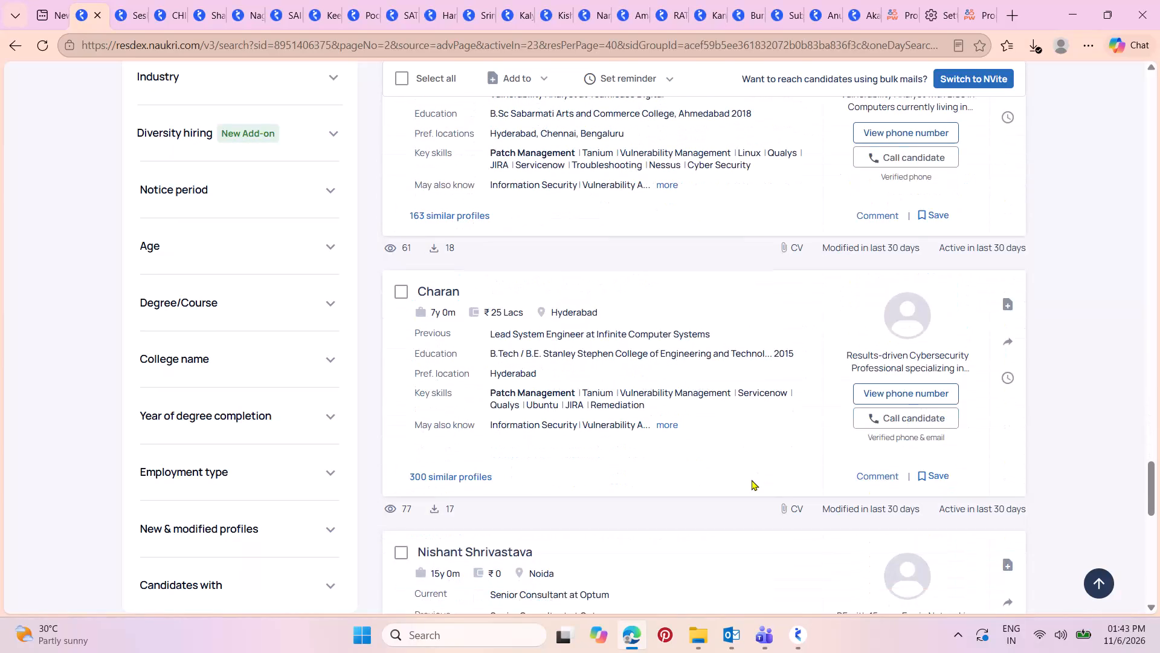
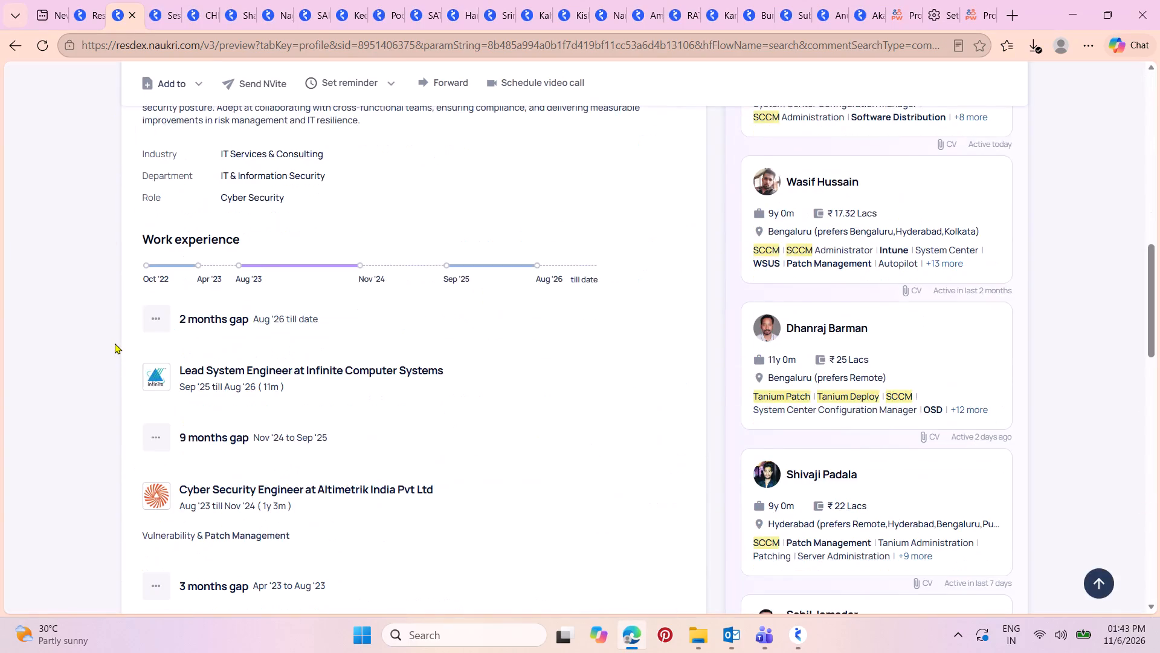
Look over the work experience and attached CV of the former Infinite Computer Systems lead system engineer, closing the profile when done.
{"action": "scroll", "coordinate": [115, 343], "scroll_direction": "down", "scroll_amount": 13}
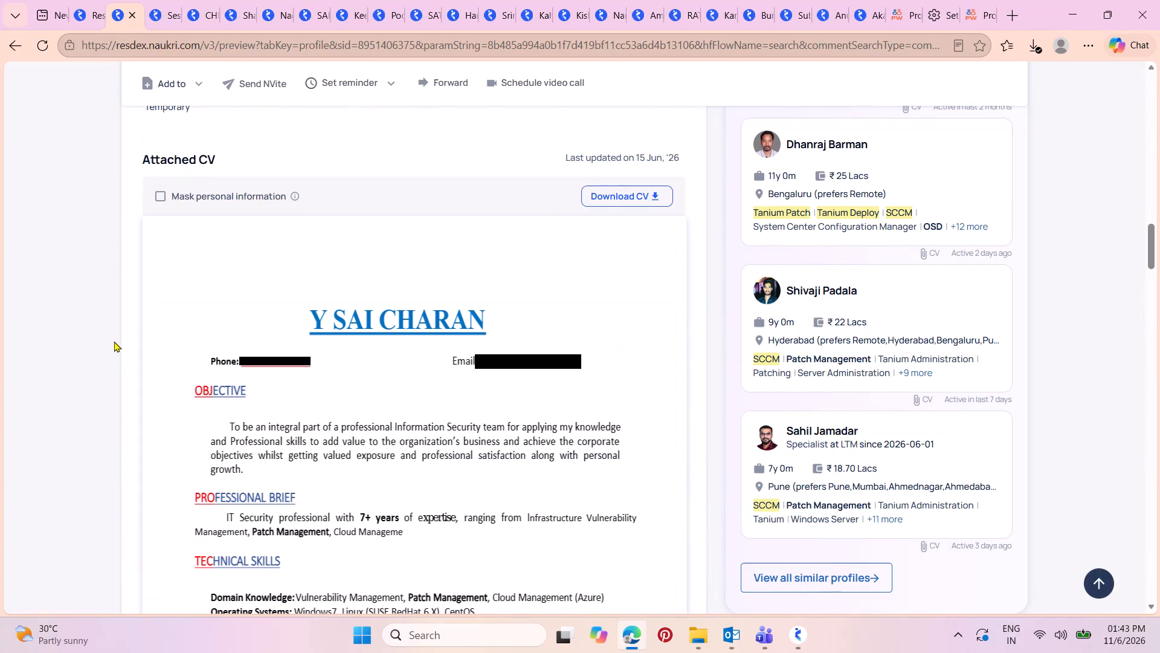
{"action": "left_click", "coordinate": [138, 12]}
{"action": "left_click", "coordinate": [133, 19]}
Review the remaining candidate cards through the end of the second results page for Tanium and patching skills, experience and location.
{"action": "scroll", "coordinate": [687, 415], "scroll_direction": "down", "scroll_amount": 5}
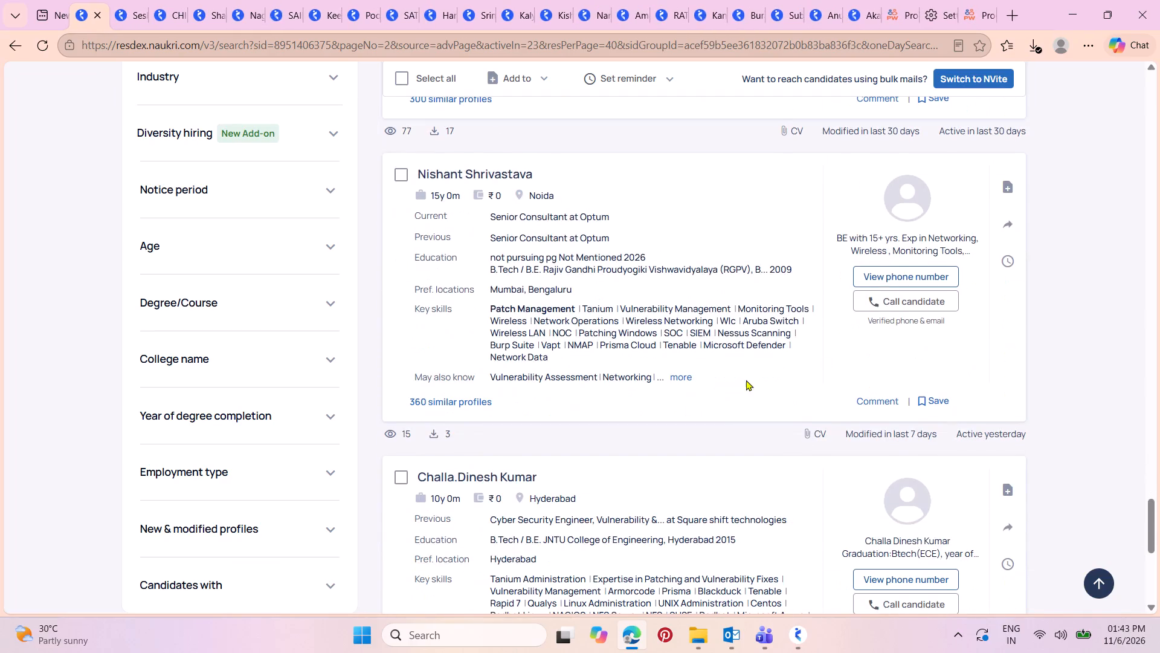
{"action": "scroll", "coordinate": [701, 435], "scroll_direction": "down", "scroll_amount": 5}
{"action": "left_click_drag", "start_coordinate": [1147, 570], "coordinate": [1150, 563]}
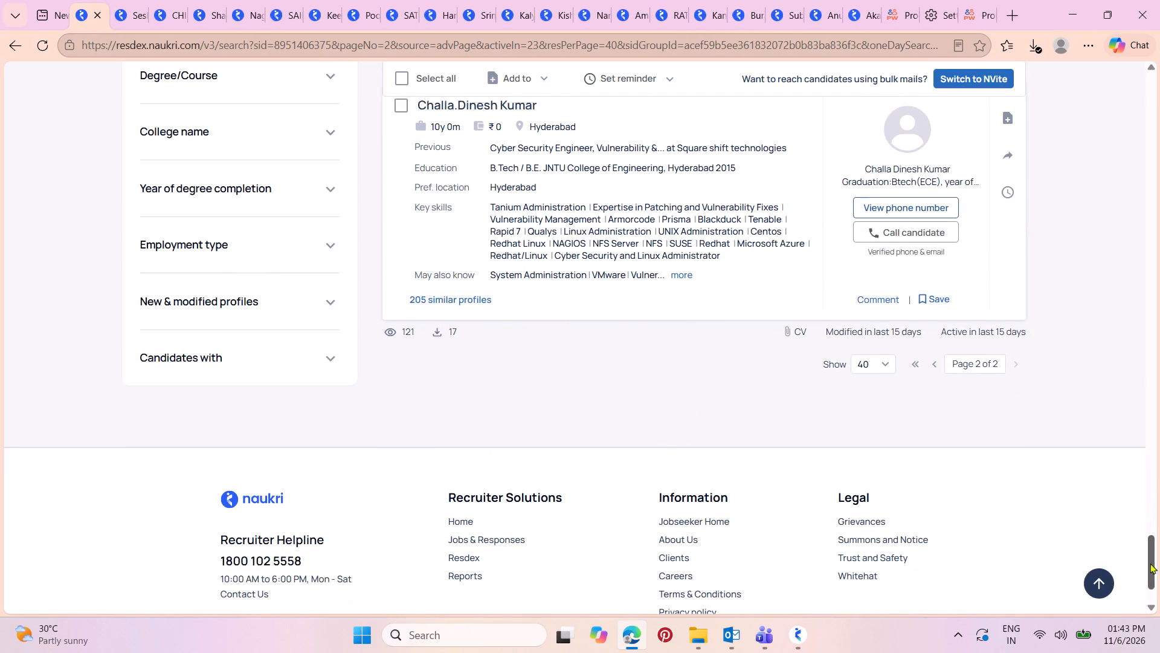
Reopen the search criteria for modification and remove the mandatory mark from the SCCM and "tanium patch" keywords.
{"action": "left_click_drag", "start_coordinate": [1150, 563], "coordinate": [1159, 66]}
{"action": "left_click", "coordinate": [643, 141]}
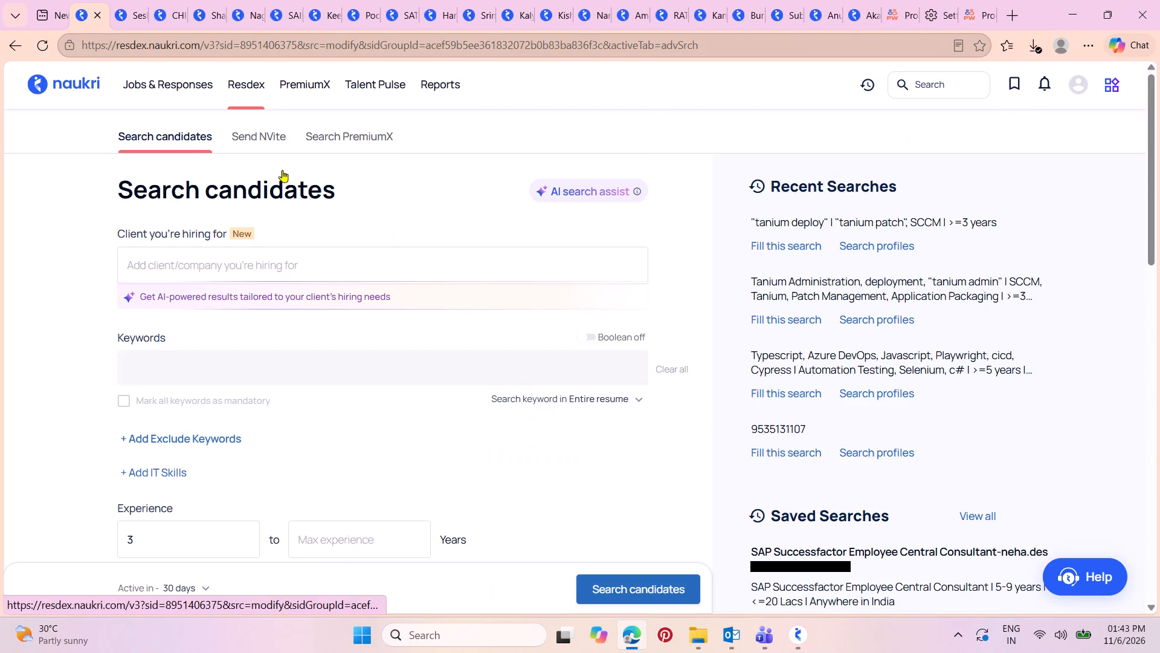
{"action": "left_click", "coordinate": [265, 371]}
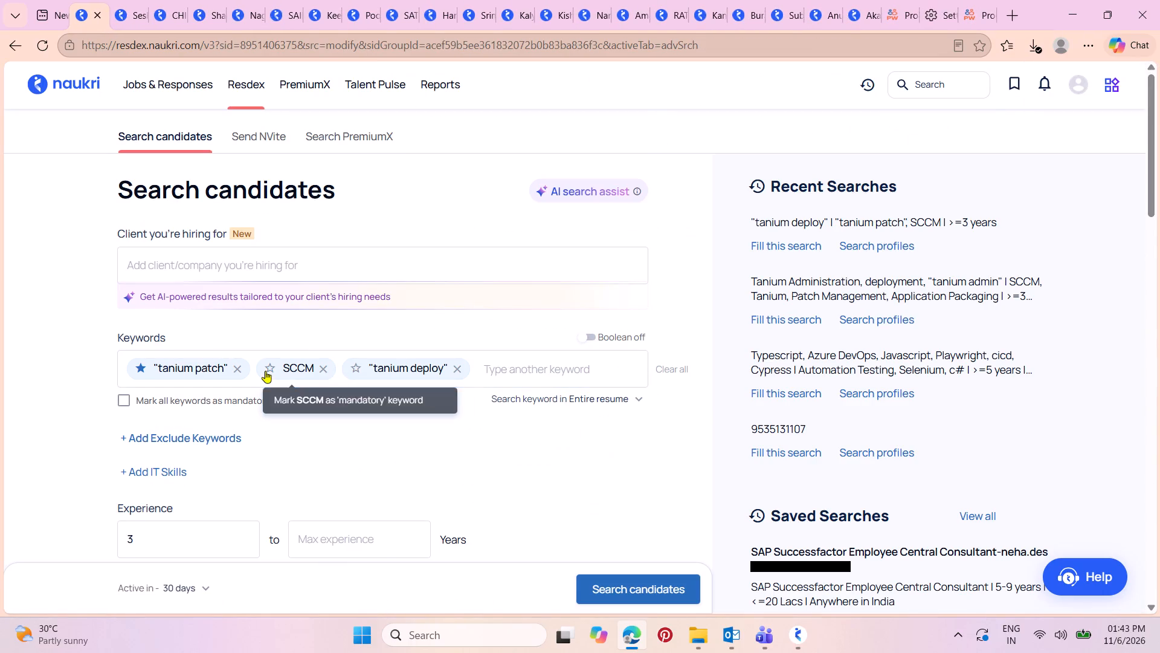
{"action": "left_click", "coordinate": [140, 363]}
Add the suggested Tanium Administration keyword to the candidate search.
{"action": "left_click", "coordinate": [523, 355]}
{"action": "left_click", "coordinate": [524, 369]}
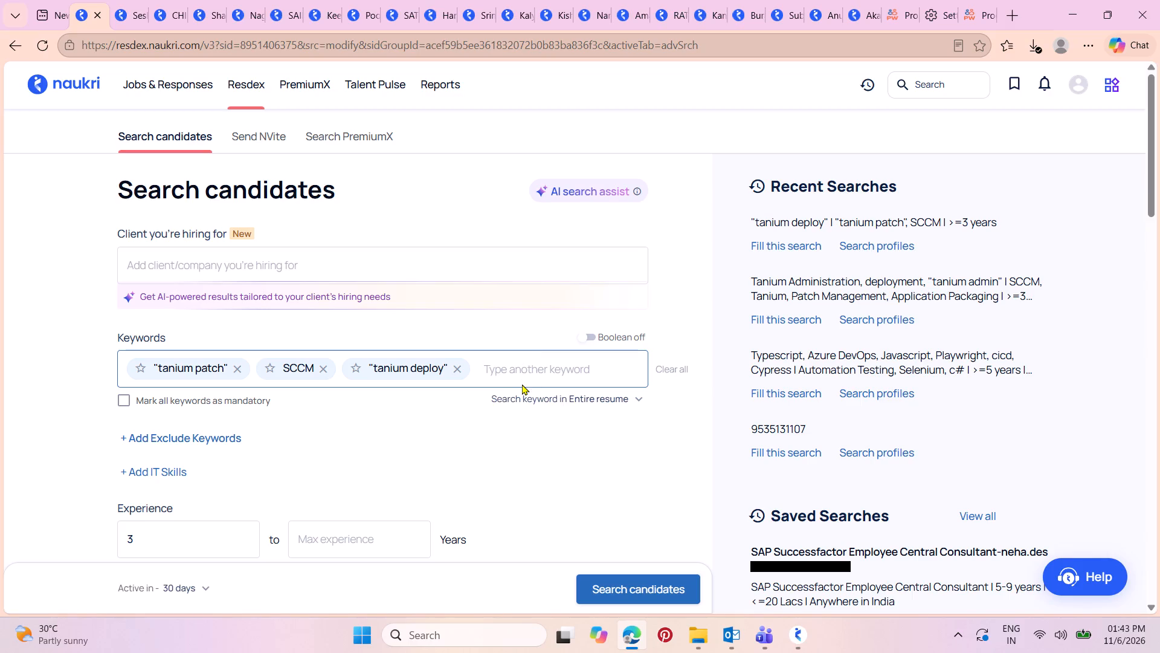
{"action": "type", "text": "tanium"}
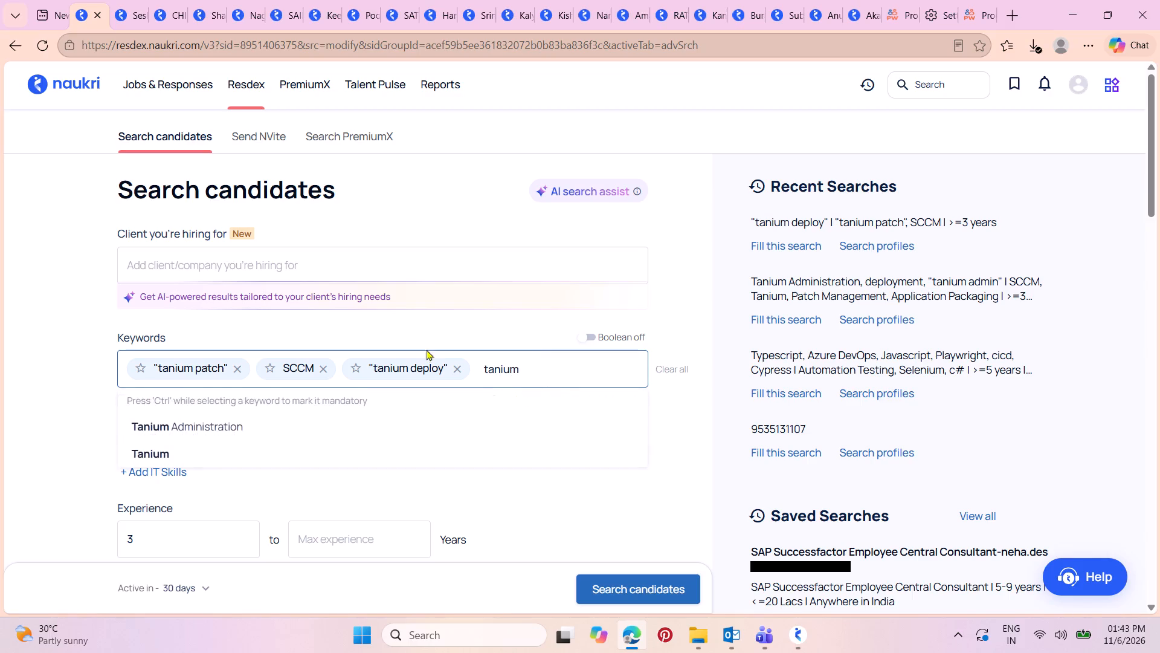
{"action": "left_click", "coordinate": [226, 433]}
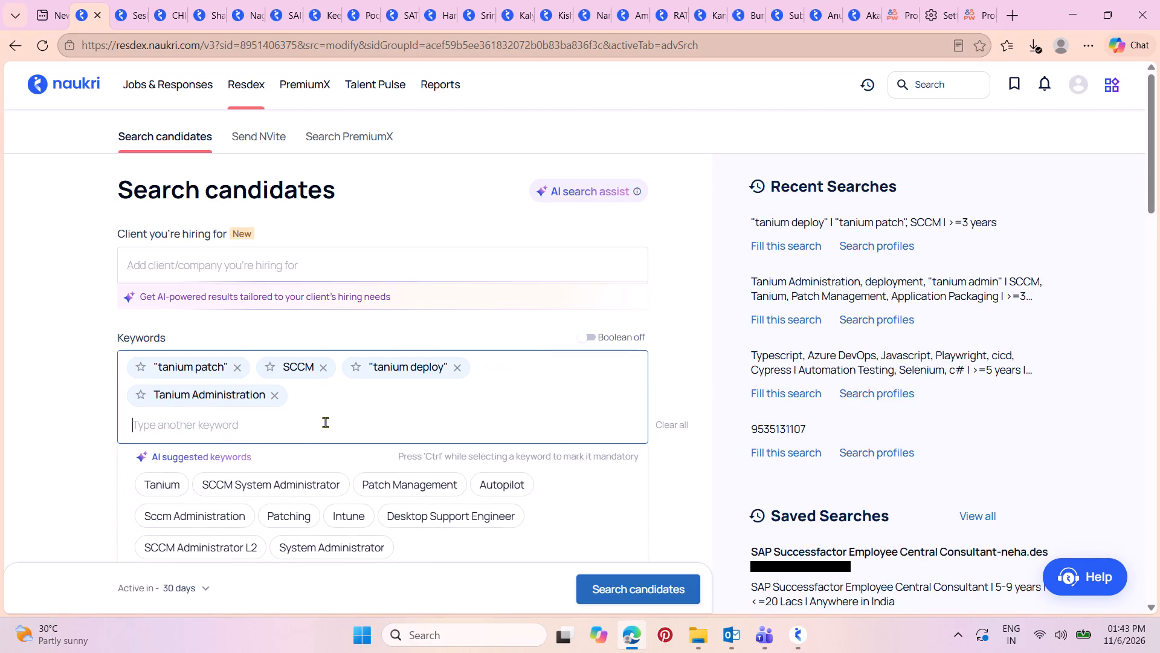
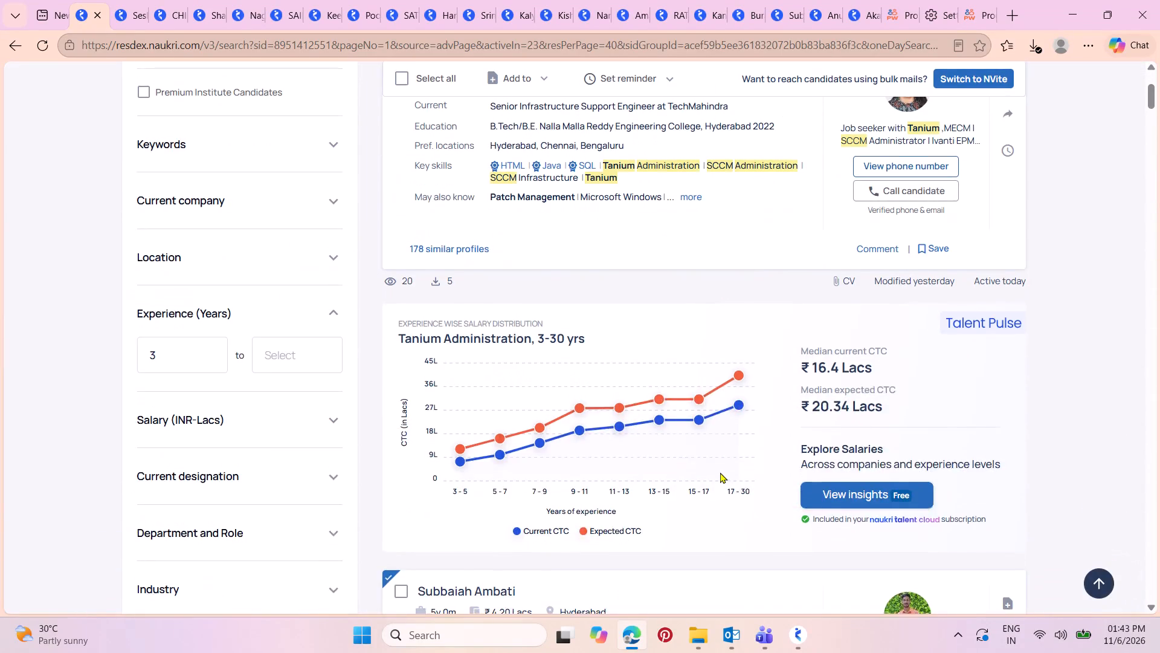
Review the candidate cards in the results list again for Tanium, SCCM and patch management skills, experience, salary and location.
{"action": "scroll", "coordinate": [720, 472], "scroll_direction": "down", "scroll_amount": 10}
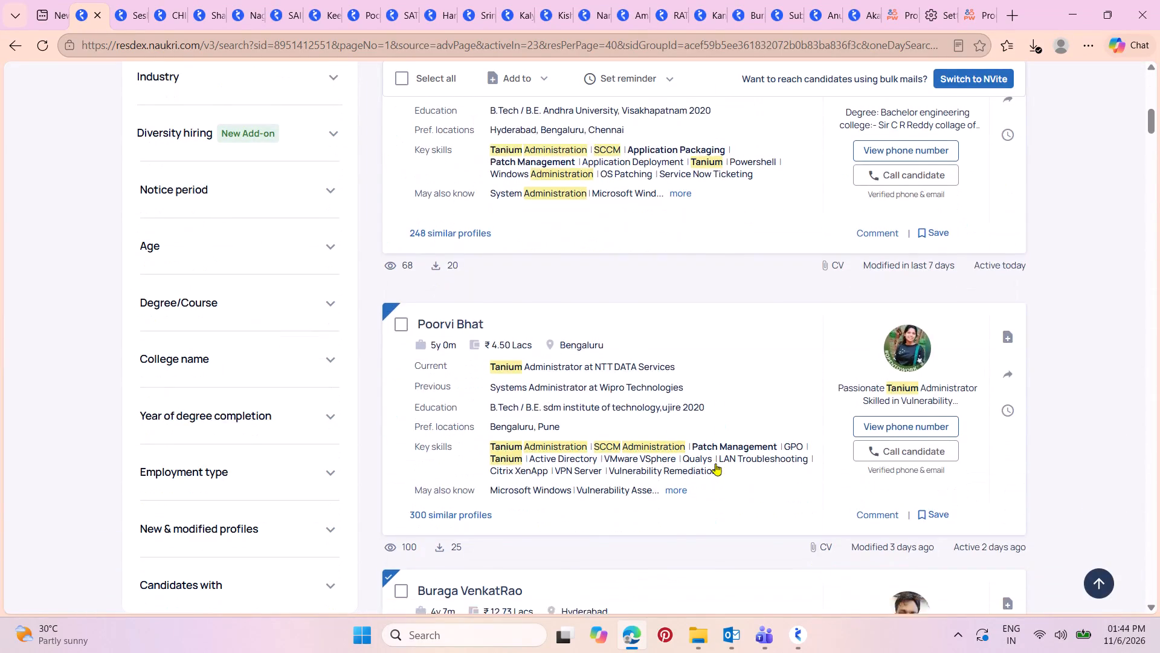
{"action": "scroll", "coordinate": [715, 463], "scroll_direction": "down", "scroll_amount": 5}
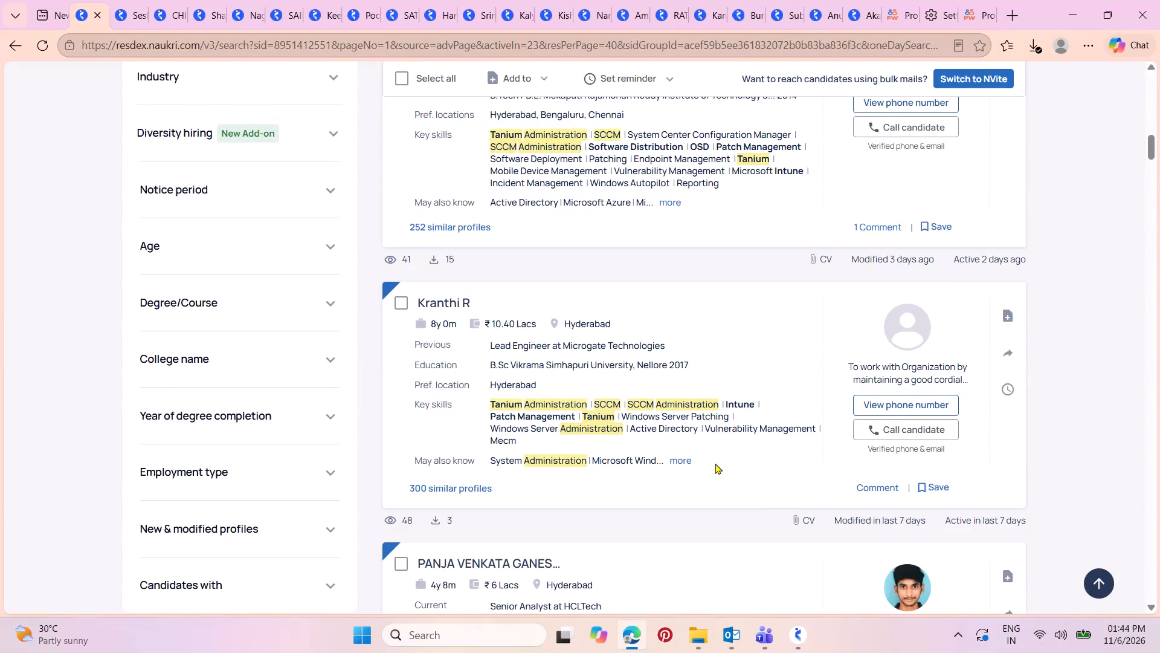
{"action": "scroll", "coordinate": [715, 463], "scroll_direction": "down", "scroll_amount": 7}
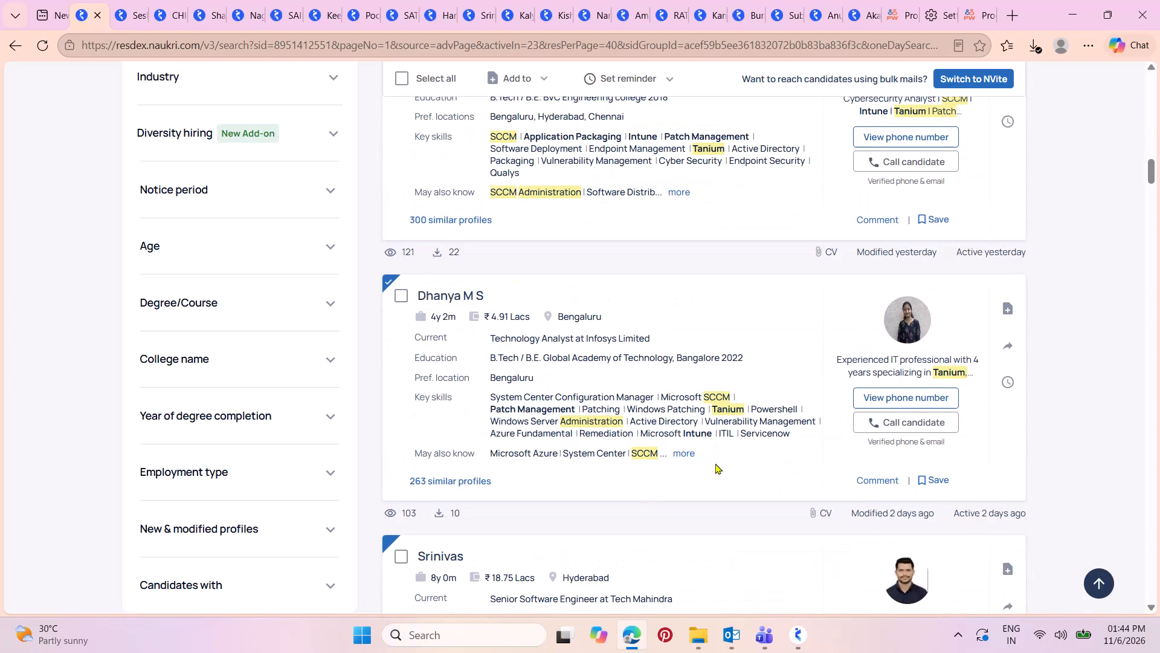
Review the candidate cards down to the former Capgemini SCCM and Intune Specialist for Tanium, SCCM and patch management skills, experience, salary and location.
{"action": "scroll", "coordinate": [715, 463], "scroll_direction": "down", "scroll_amount": 7}
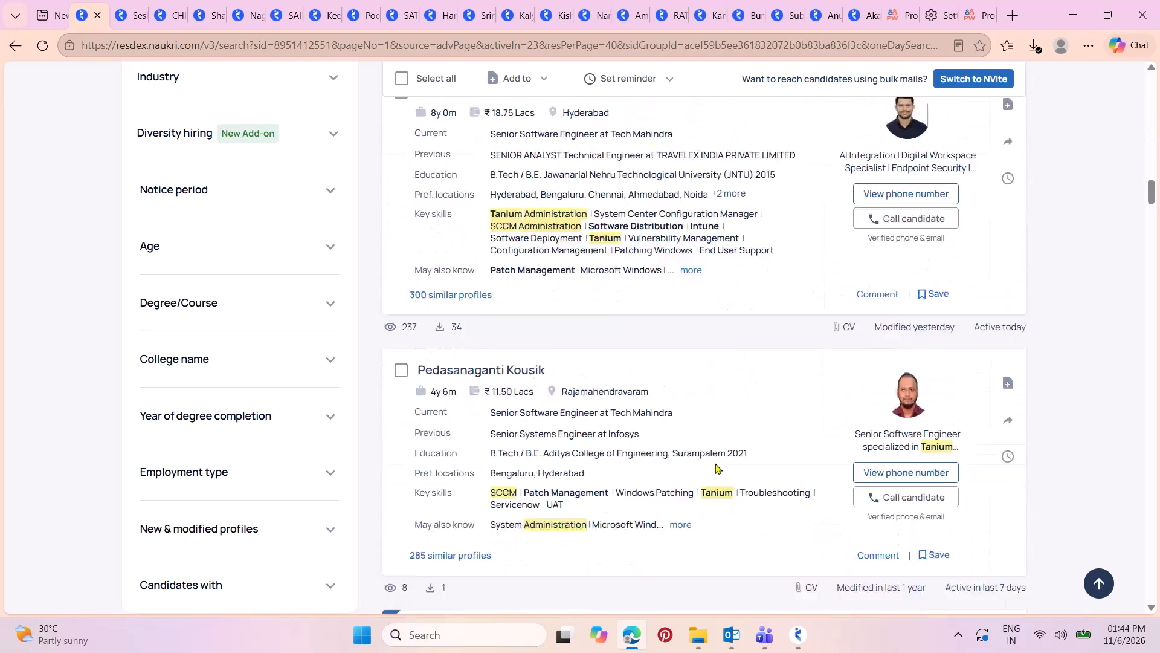
{"action": "scroll", "coordinate": [715, 463], "scroll_direction": "up", "scroll_amount": 2}
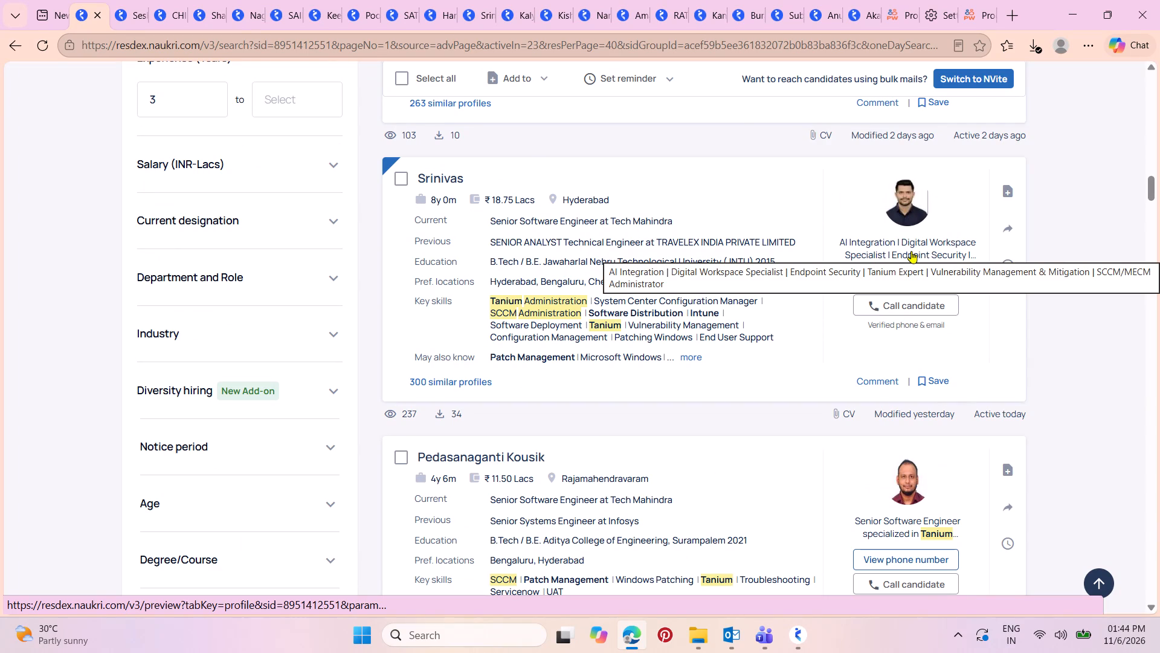
{"action": "scroll", "coordinate": [668, 490], "scroll_direction": "down", "scroll_amount": 2}
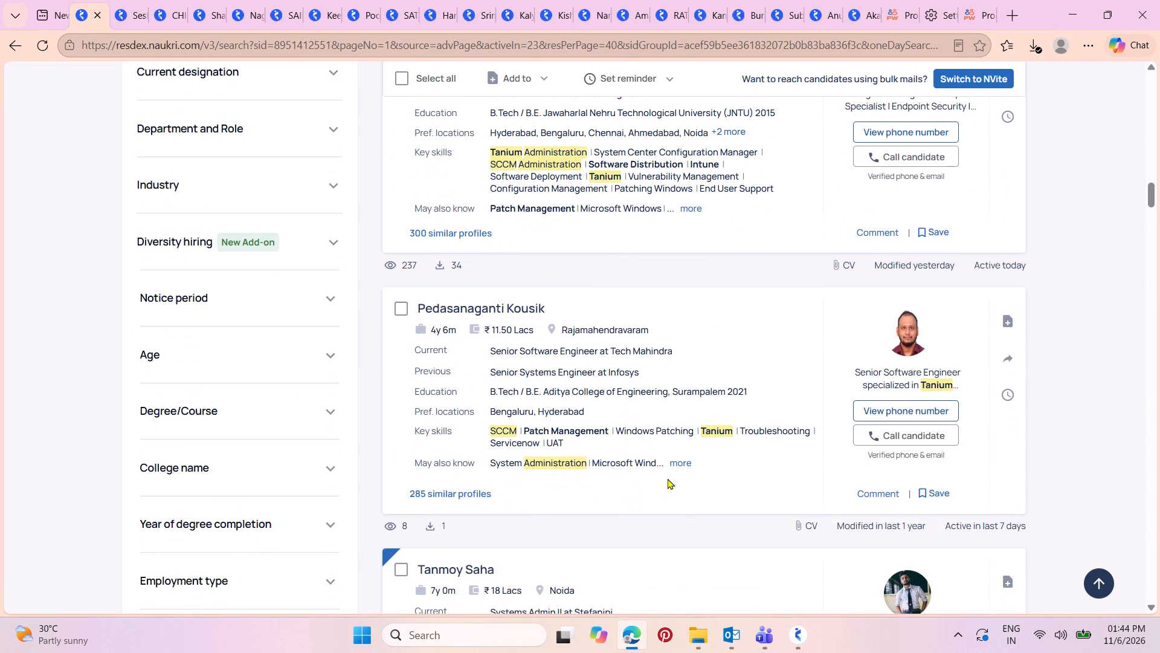
{"action": "scroll", "coordinate": [668, 478], "scroll_direction": "down", "scroll_amount": 3}
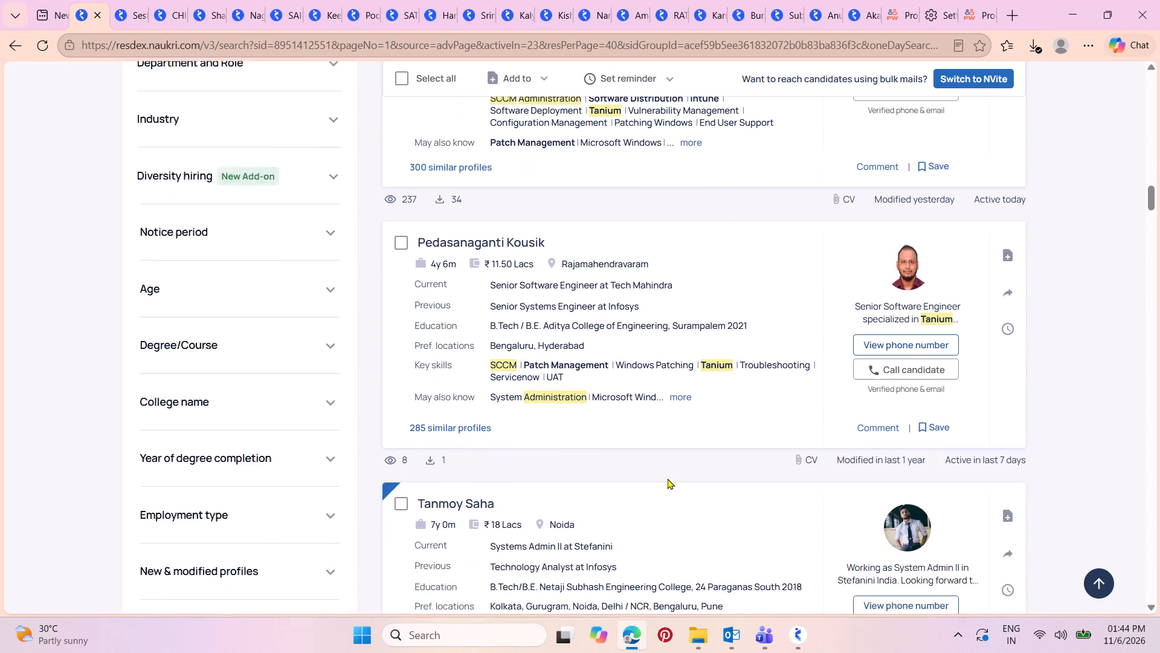
{"action": "scroll", "coordinate": [668, 478], "scroll_direction": "down", "scroll_amount": 6}
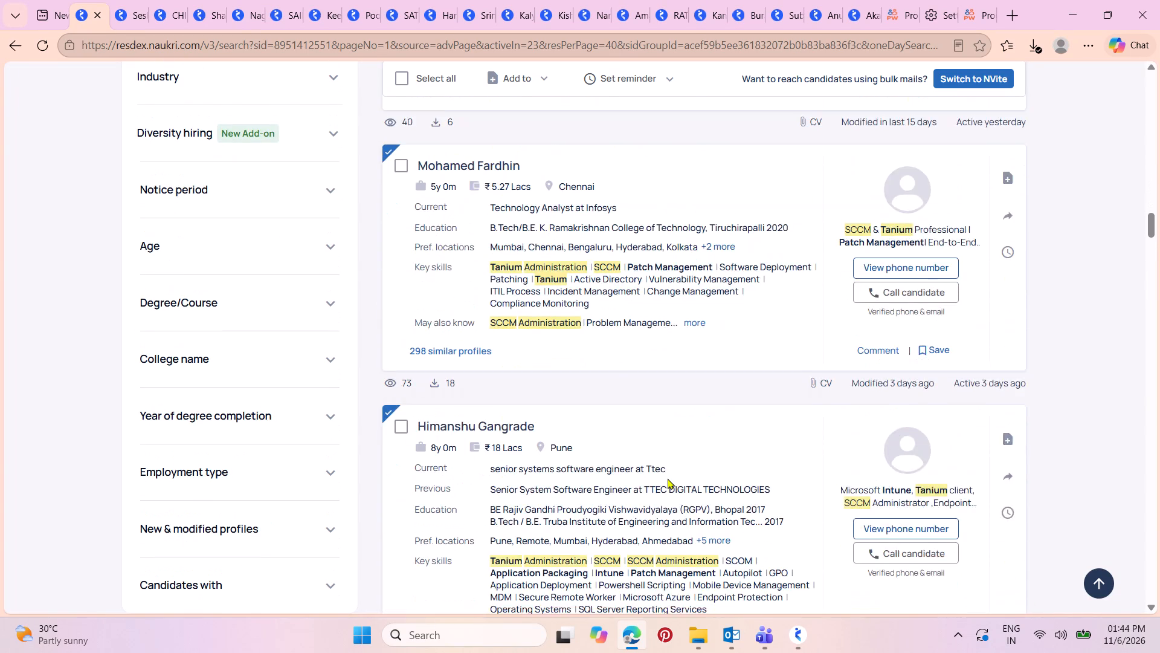
{"action": "scroll", "coordinate": [668, 478], "scroll_direction": "down", "scroll_amount": 5}
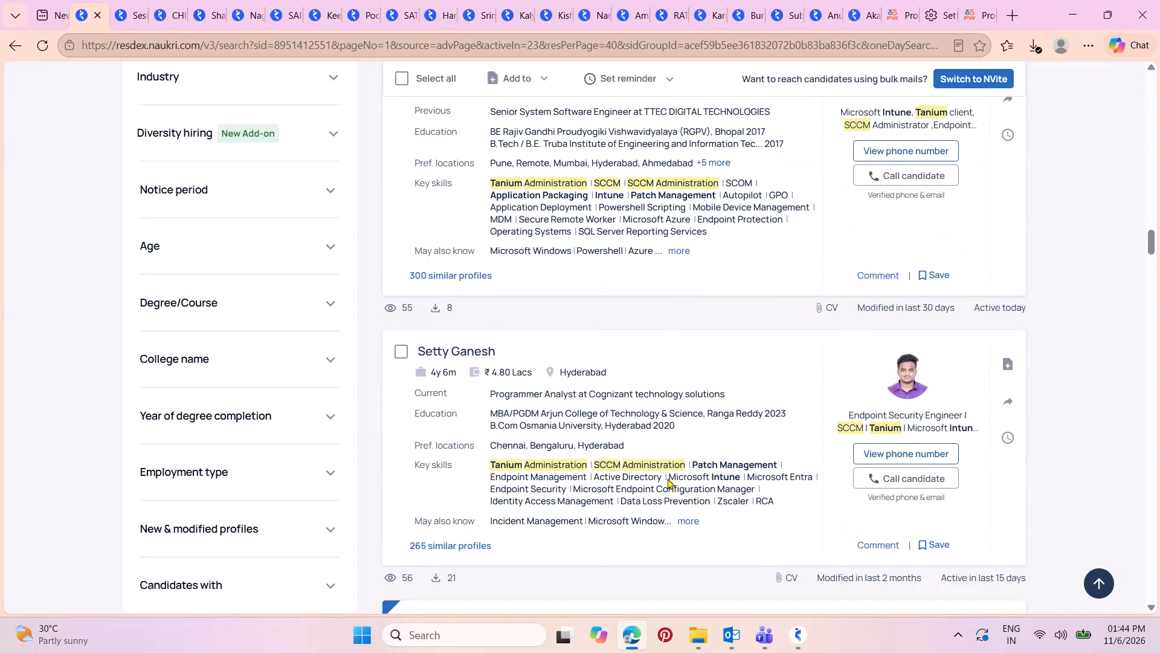
{"action": "scroll", "coordinate": [668, 478], "scroll_direction": "down", "scroll_amount": 2}
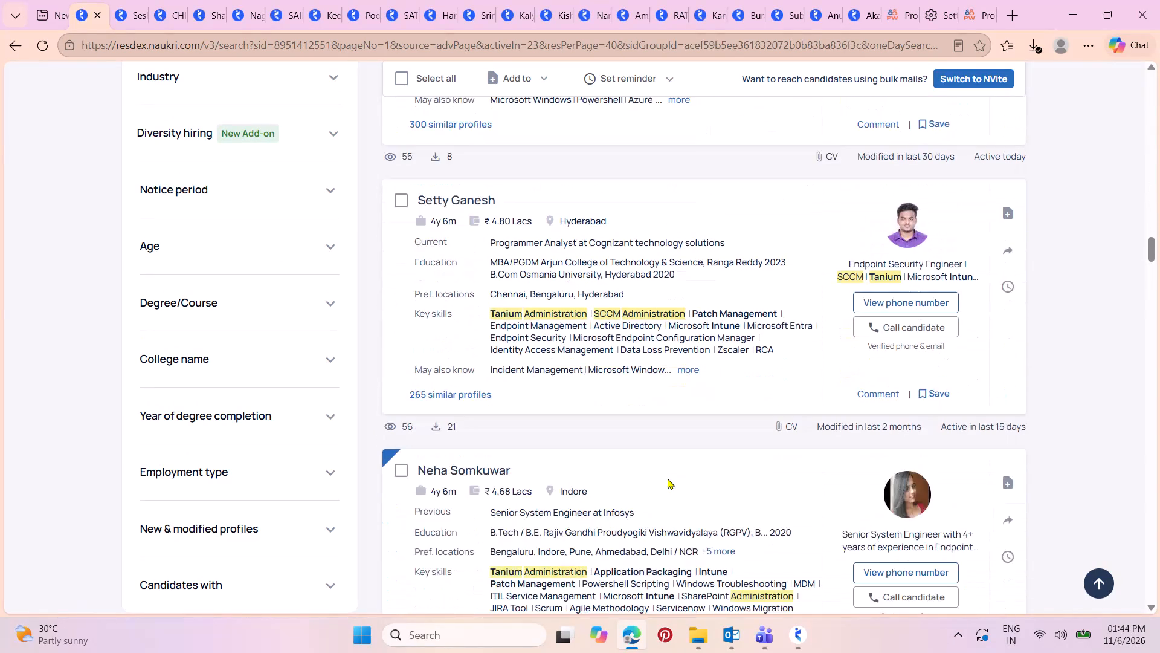
{"action": "scroll", "coordinate": [668, 478], "scroll_direction": "down", "scroll_amount": 5}
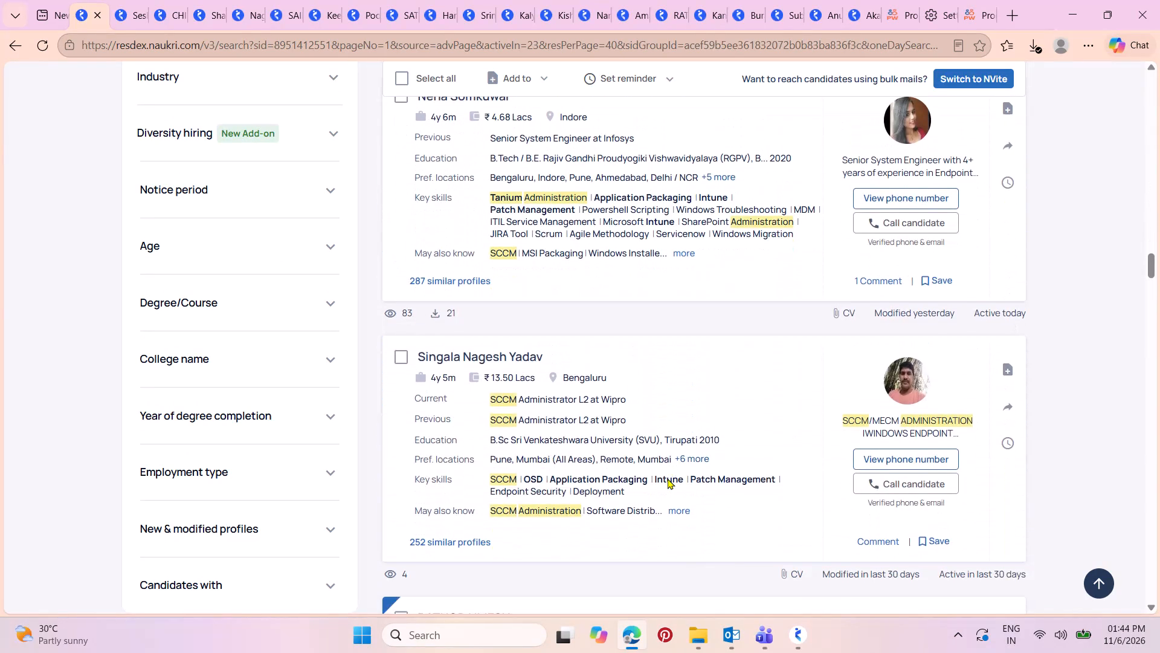
{"action": "scroll", "coordinate": [668, 478], "scroll_direction": "down", "scroll_amount": 3}
{"action": "scroll", "coordinate": [668, 474], "scroll_direction": "up", "scroll_amount": 2}
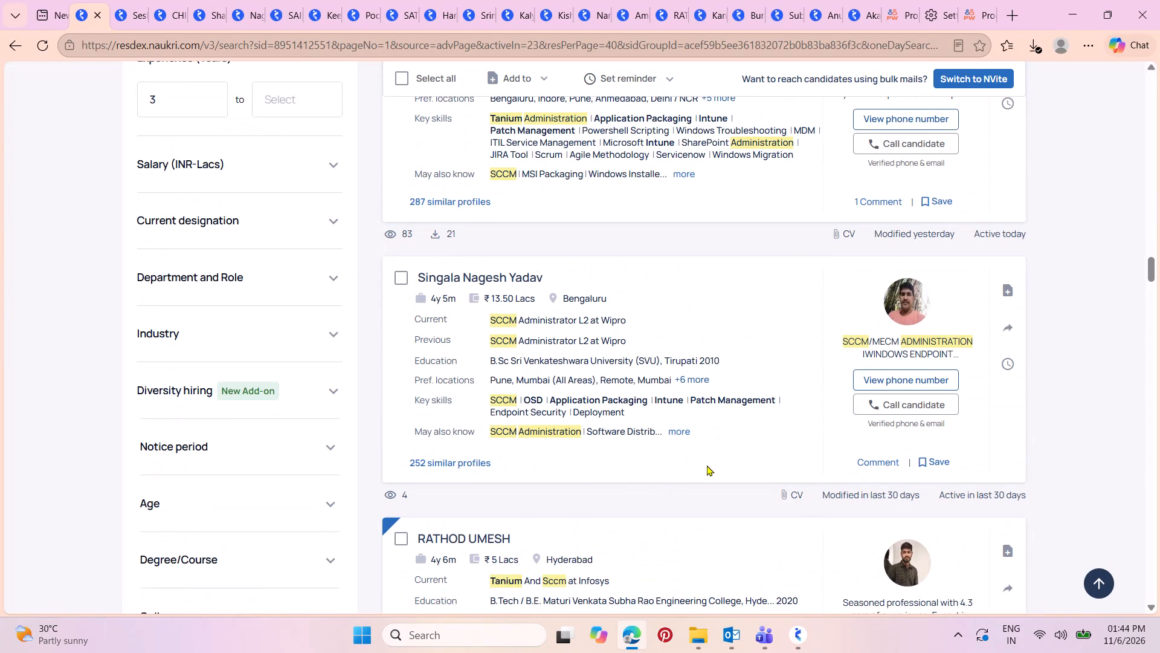
{"action": "scroll", "coordinate": [707, 465], "scroll_direction": "down", "scroll_amount": 10}
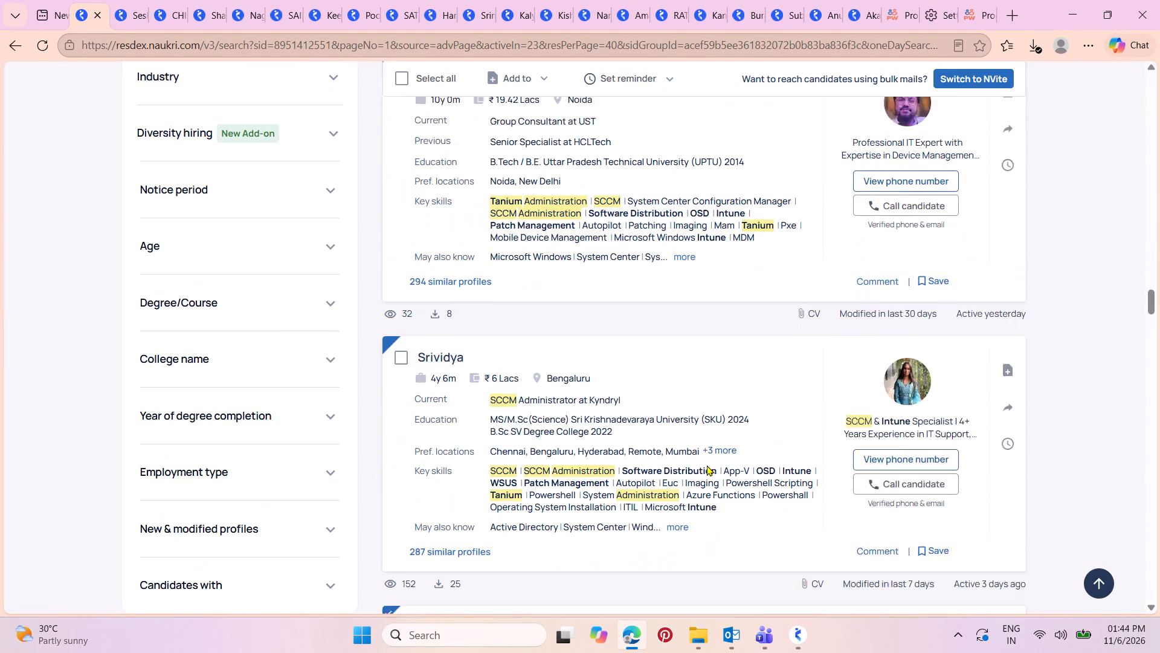
{"action": "scroll", "coordinate": [707, 465], "scroll_direction": "down", "scroll_amount": 8}
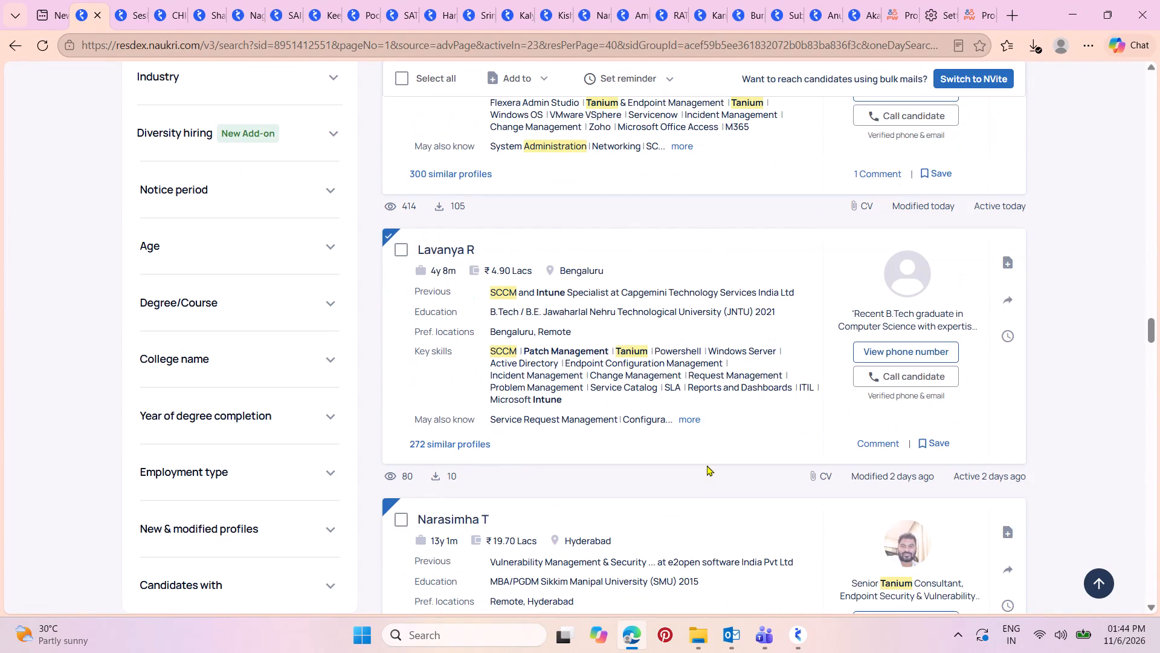
Open the full profile of the Bengaluru-based SCCM Administrator at Kyndryl with 4y 6m of experience.
{"action": "scroll", "coordinate": [707, 465], "scroll_direction": "up", "scroll_amount": 7}
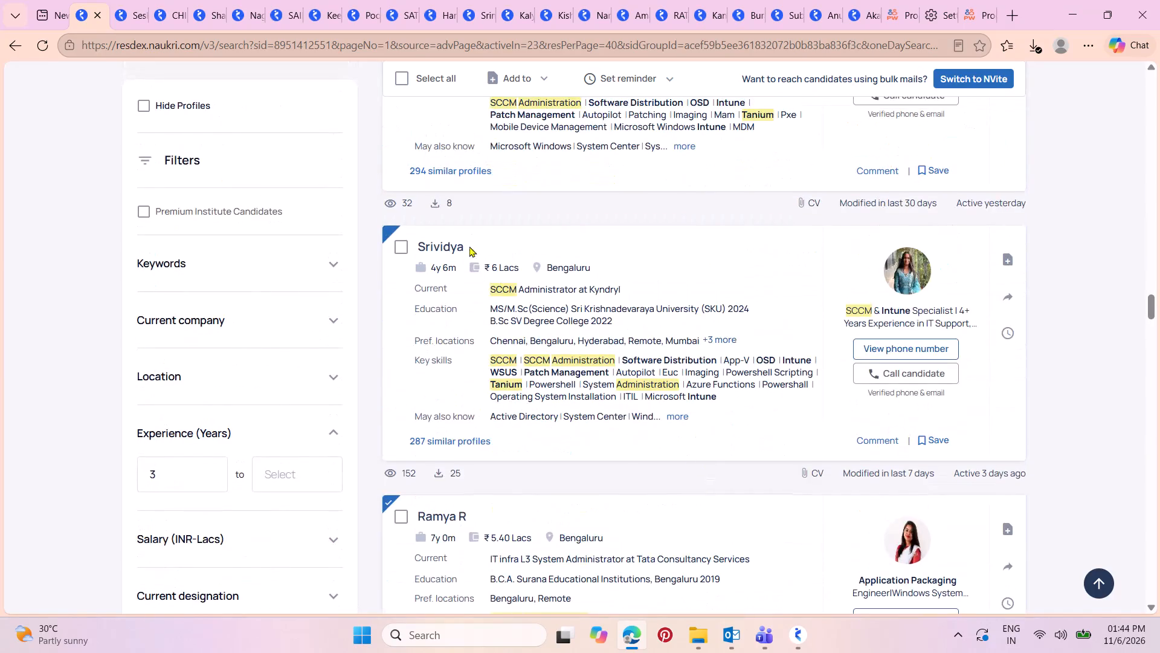
{"action": "left_click", "coordinate": [434, 242]}
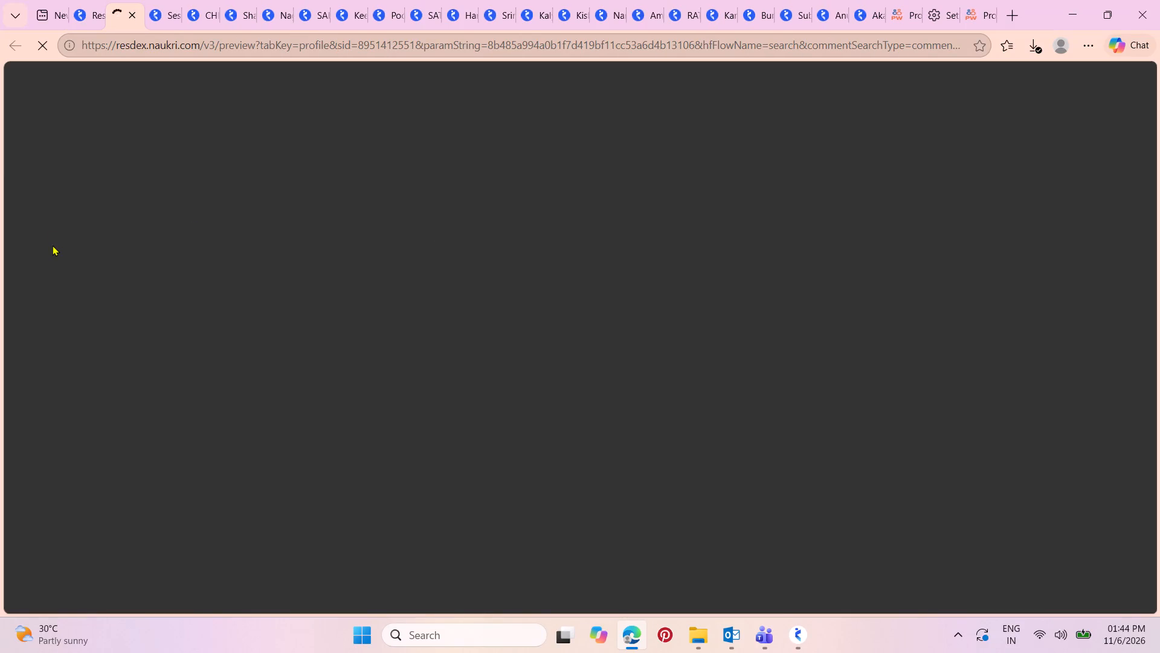
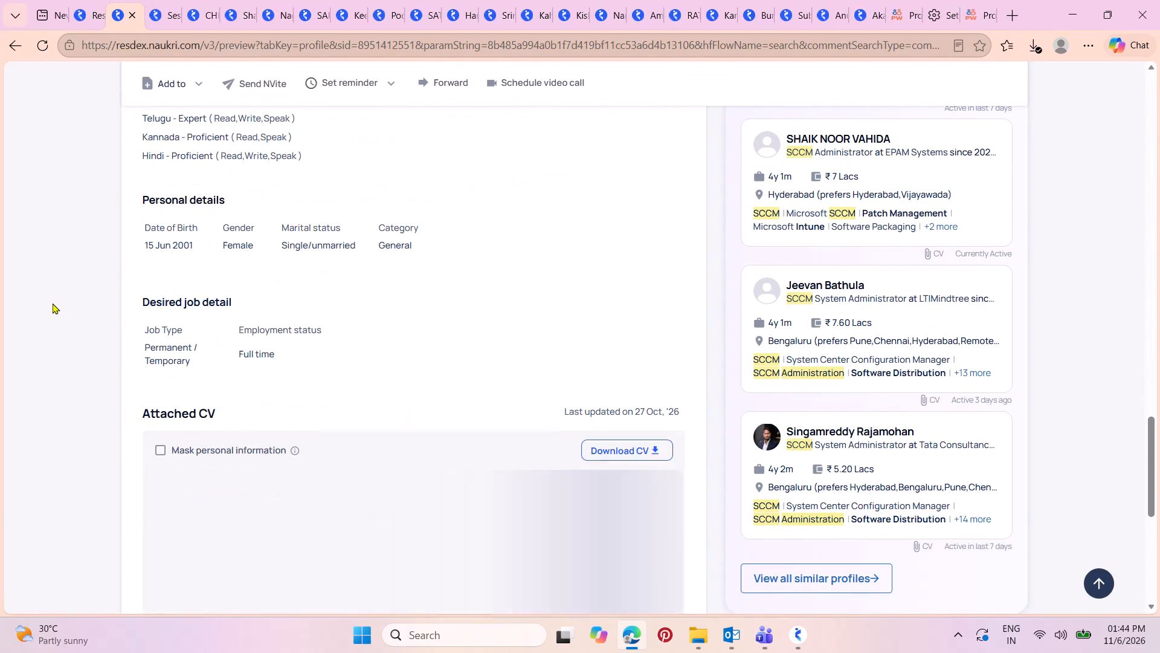
Review the SCCM/MECM Administrator's attached CV, checking the professional summary and technical skills for Tanium, SCCM and patch management experience.
{"action": "scroll", "coordinate": [53, 303], "scroll_direction": "down", "scroll_amount": 4}
{"action": "scroll", "coordinate": [53, 303], "scroll_direction": "up", "scroll_amount": 1}
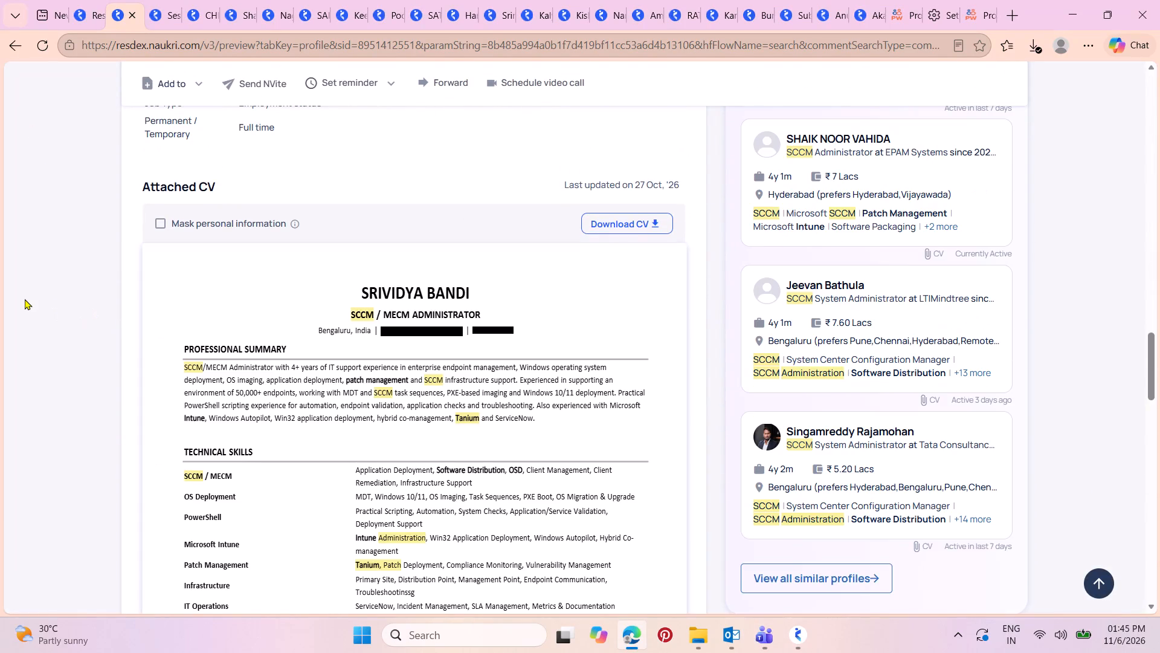
{"action": "scroll", "coordinate": [25, 299], "scroll_direction": "down", "scroll_amount": 3}
{"action": "scroll", "coordinate": [25, 299], "scroll_direction": "up", "scroll_amount": 3}
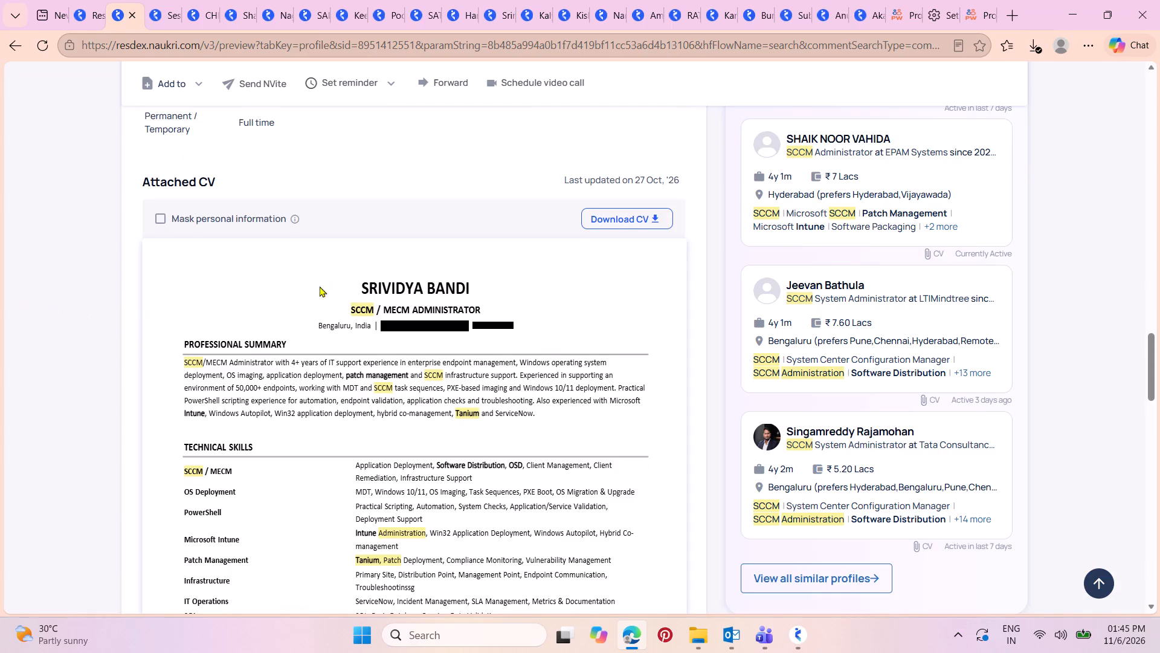
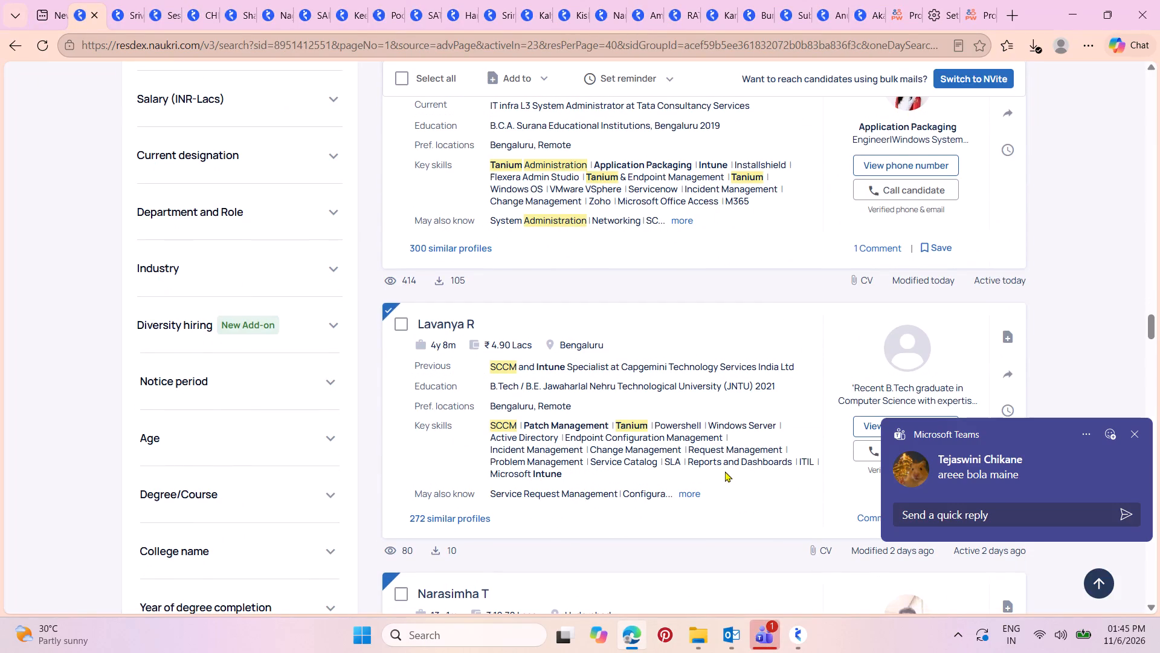
Review the candidate cards down to the former VDA Infosolutions Senior System Engineer for Tanium, SCCM and patch management skills, experience, salary and location.
{"action": "scroll", "coordinate": [725, 469], "scroll_direction": "down", "scroll_amount": 8}
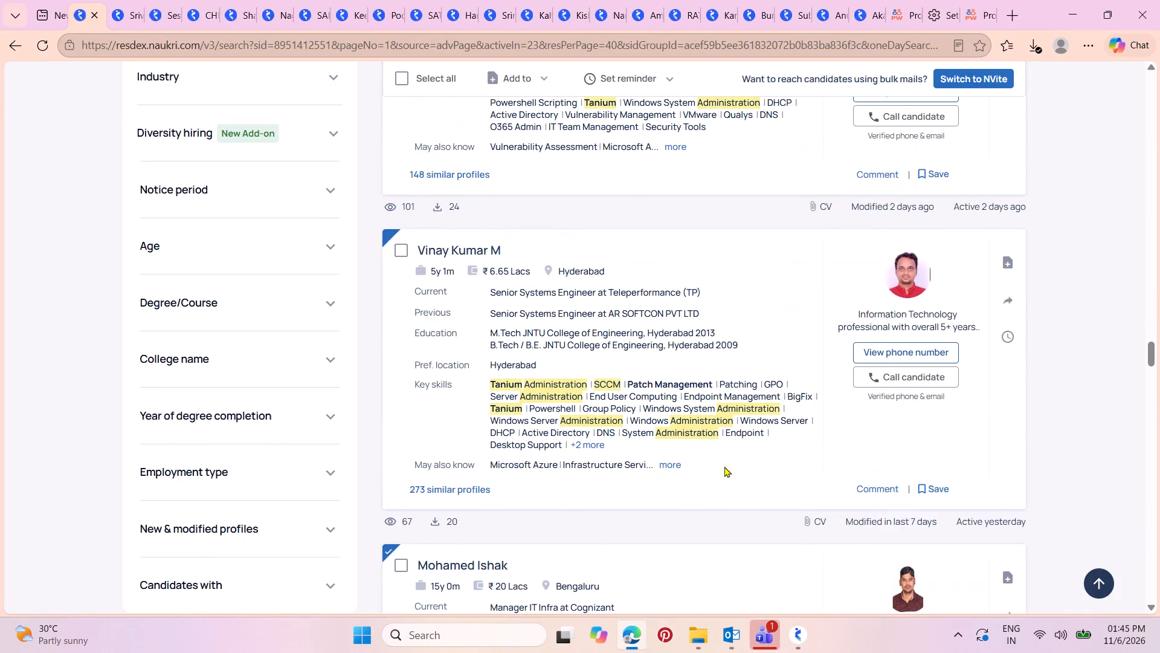
{"action": "scroll", "coordinate": [724, 466], "scroll_direction": "down", "scroll_amount": 6}
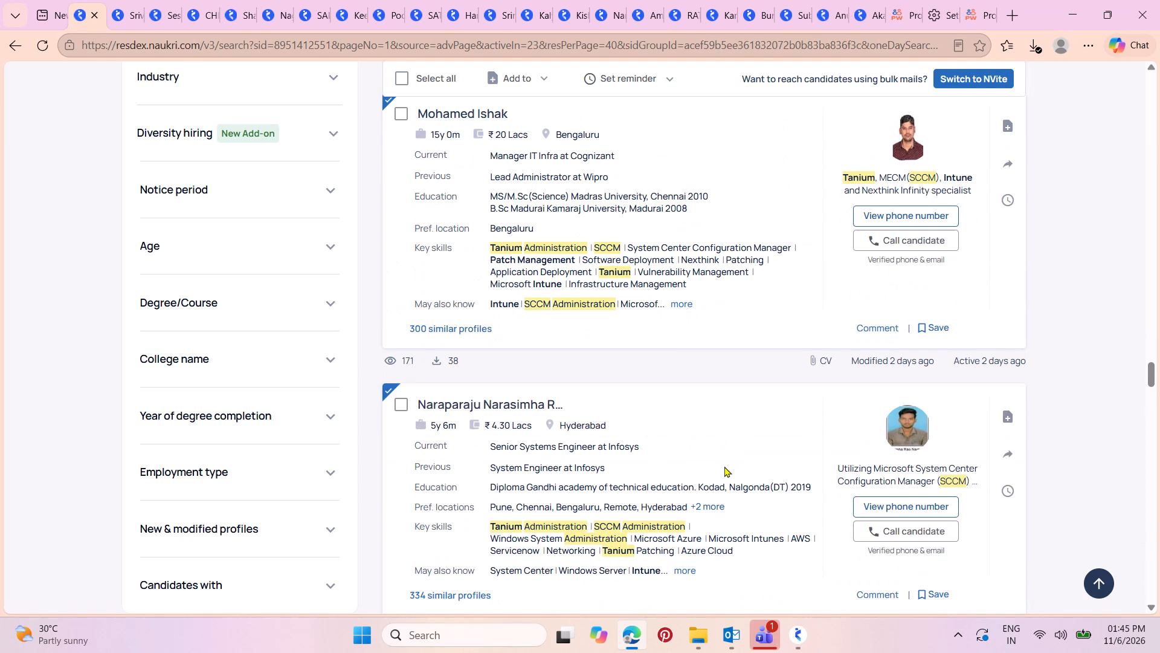
{"action": "scroll", "coordinate": [724, 466], "scroll_direction": "down", "scroll_amount": 8}
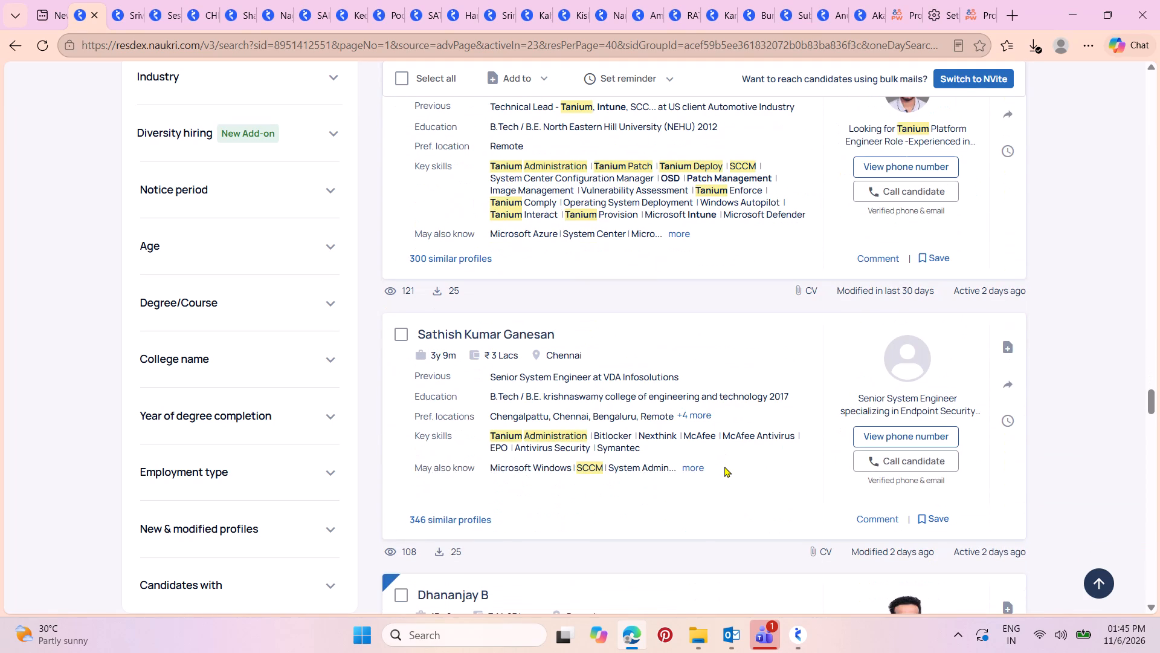
Scan the remaining candidate cards on the first results page for Tanium administration, SCCM and patch management skills, experience and location.
{"action": "scroll", "coordinate": [724, 466], "scroll_direction": "down", "scroll_amount": 2}
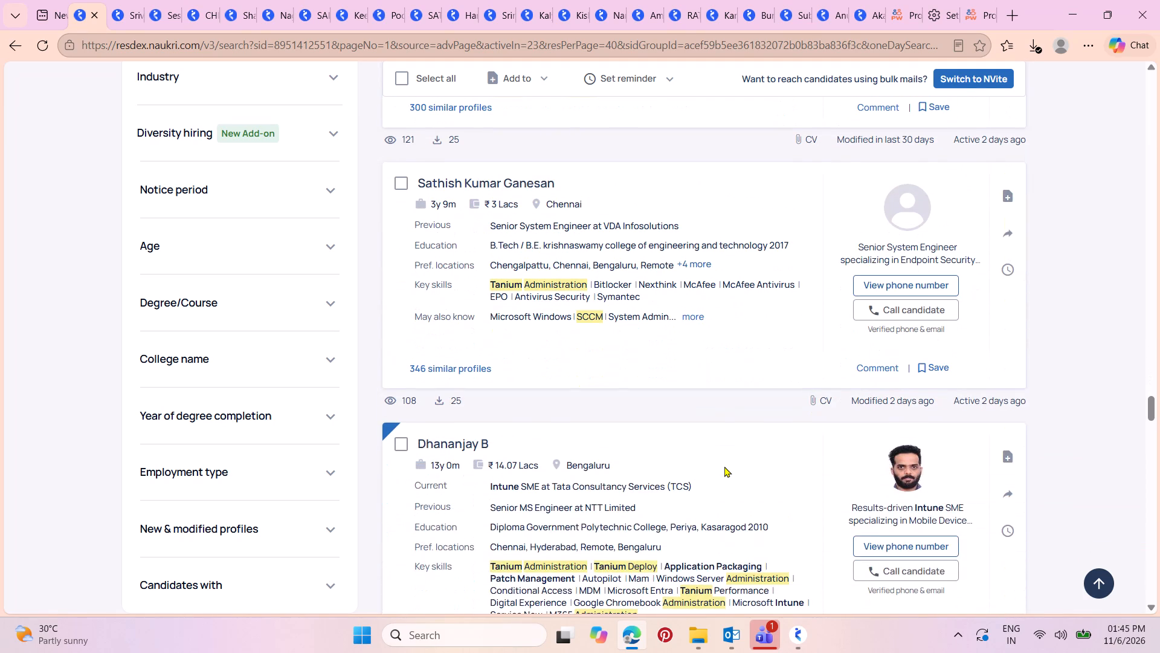
{"action": "scroll", "coordinate": [724, 466], "scroll_direction": "down", "scroll_amount": 9}
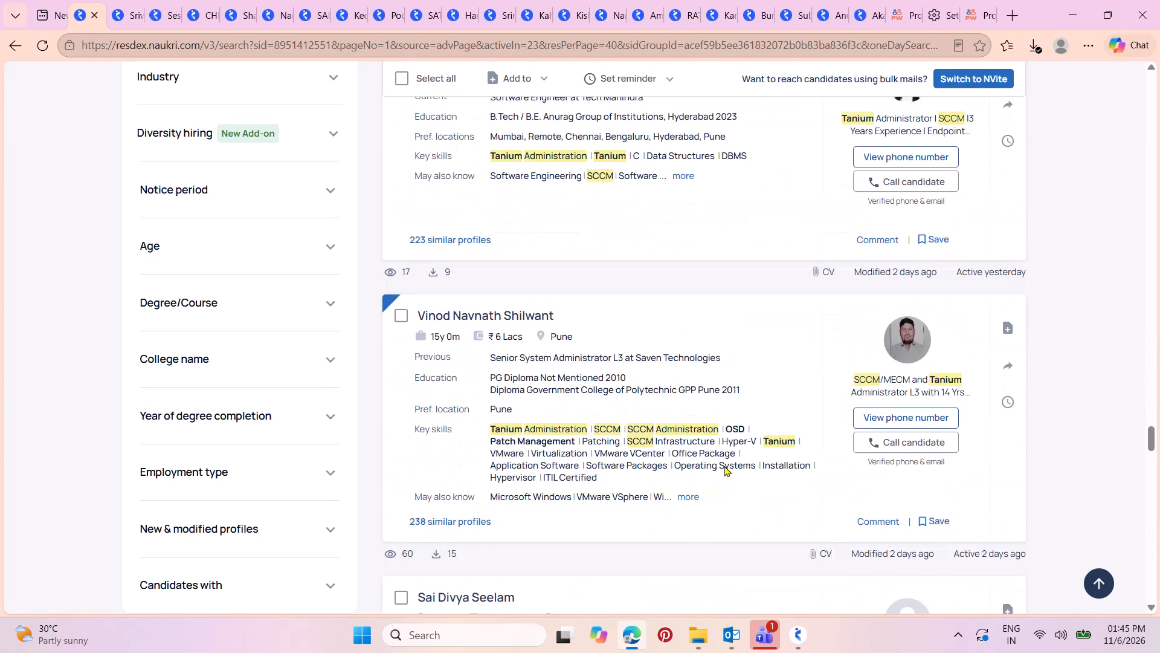
{"action": "scroll", "coordinate": [724, 466], "scroll_direction": "down", "scroll_amount": 5}
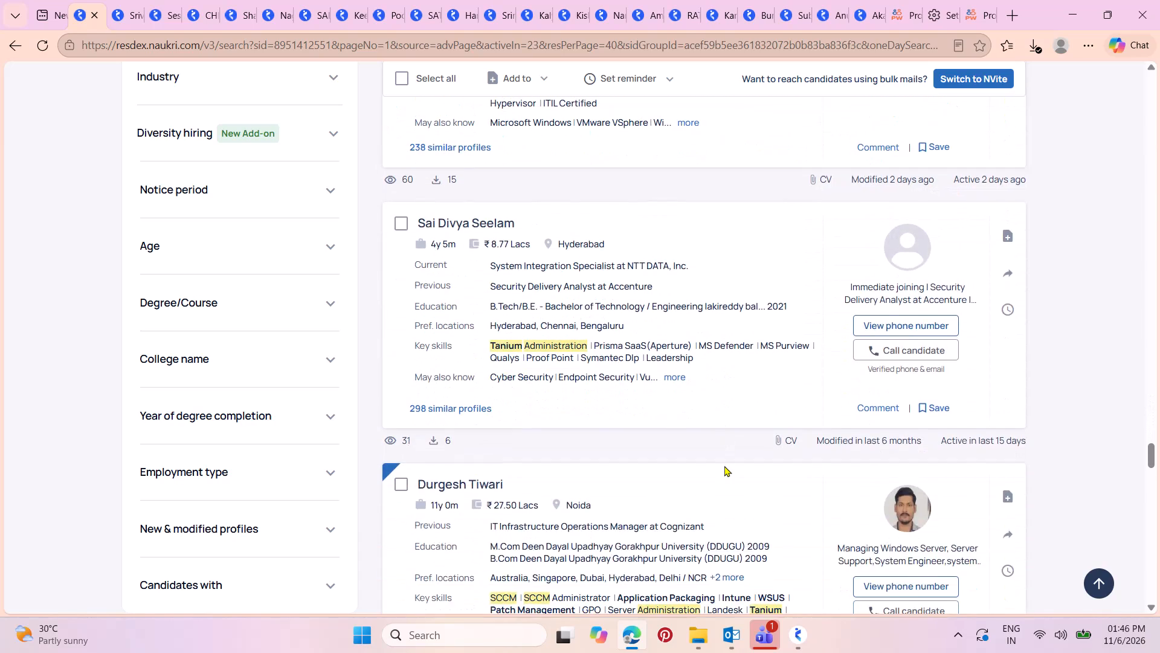
{"action": "scroll", "coordinate": [724, 466], "scroll_direction": "down", "scroll_amount": 11}
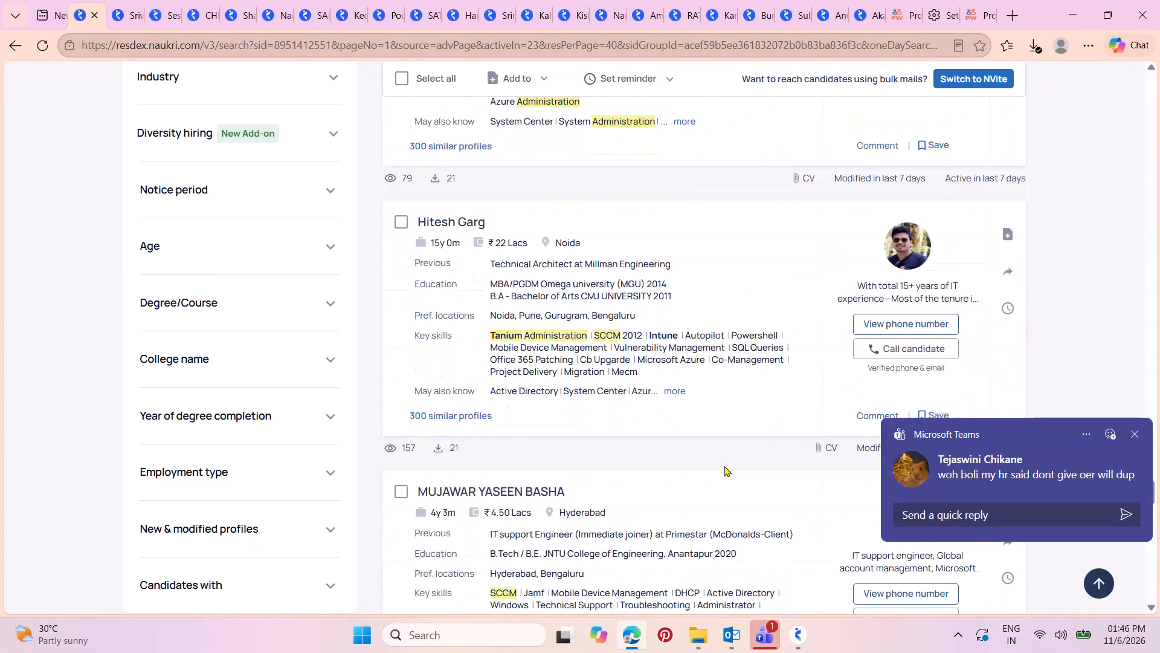
{"action": "scroll", "coordinate": [724, 465], "scroll_direction": "down", "scroll_amount": 3}
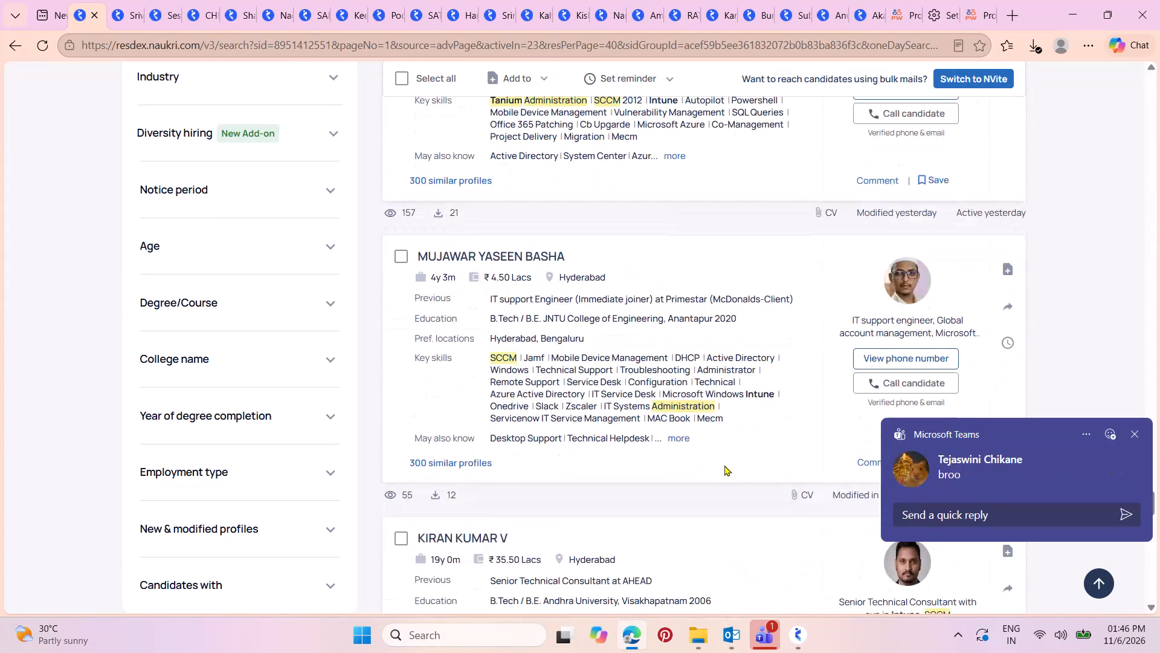
{"action": "scroll", "coordinate": [724, 465], "scroll_direction": "down", "scroll_amount": 6}
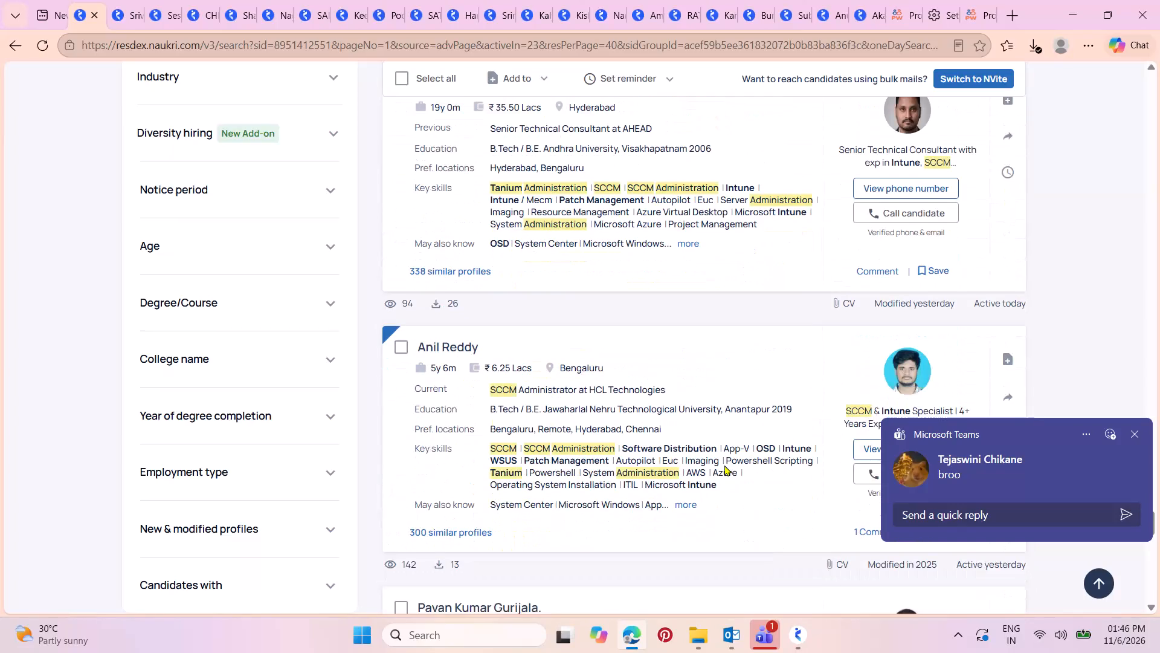
{"action": "scroll", "coordinate": [724, 465], "scroll_direction": "down", "scroll_amount": 9}
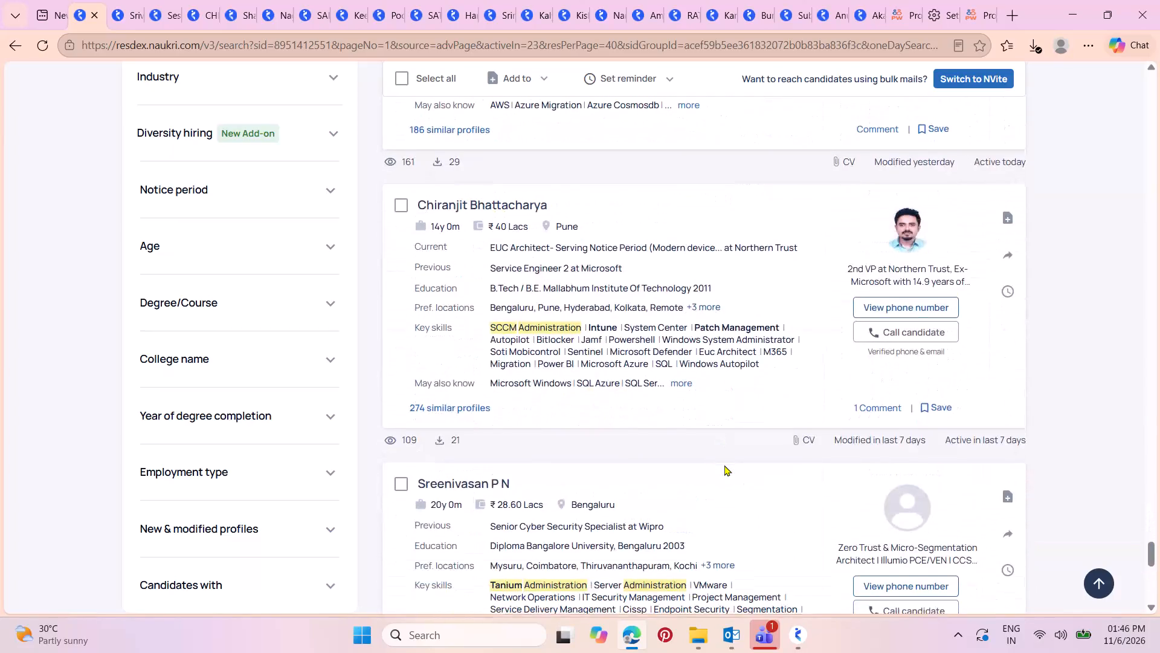
{"action": "scroll", "coordinate": [724, 465], "scroll_direction": "down", "scroll_amount": 7}
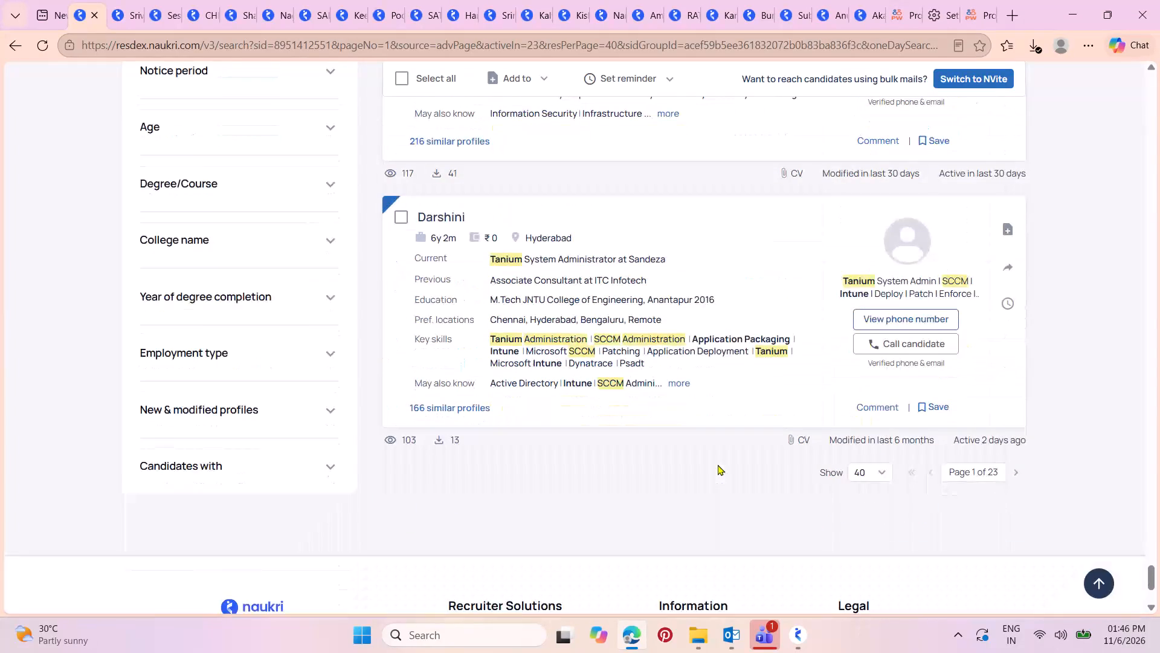